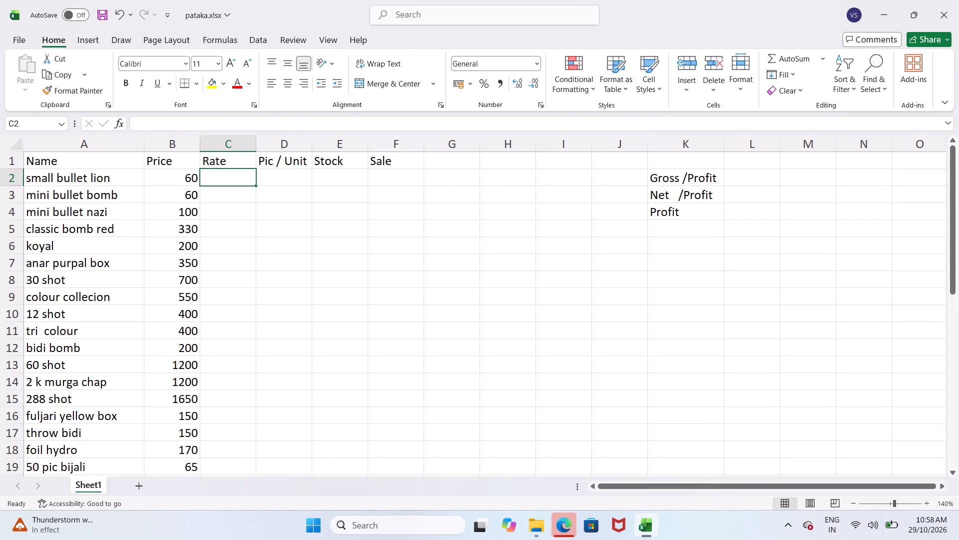
Enter a rate of 160 for the "top 5" item in cell C27.
{"action": "left_click", "coordinate": [221, 314]}
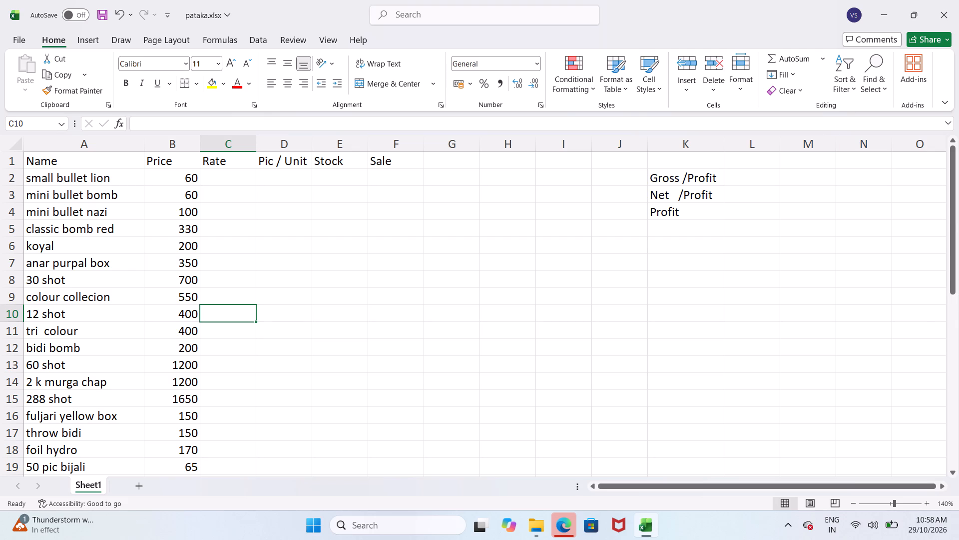
{"action": "left_click", "coordinate": [239, 374]}
{"action": "left_click", "coordinate": [218, 408]}
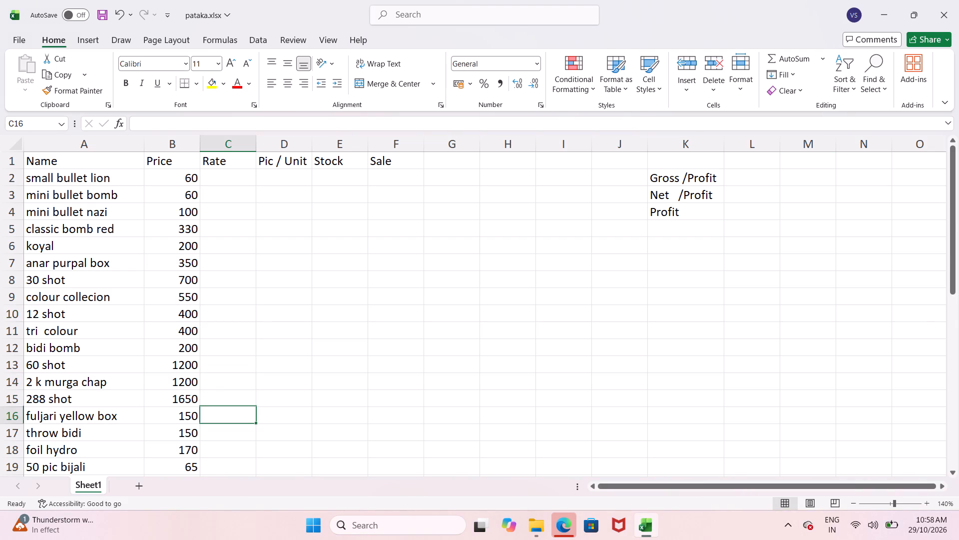
{"action": "scroll", "coordinate": [224, 408], "scroll_direction": "down", "scroll_amount": 1}
{"action": "left_click", "coordinate": [230, 278]}
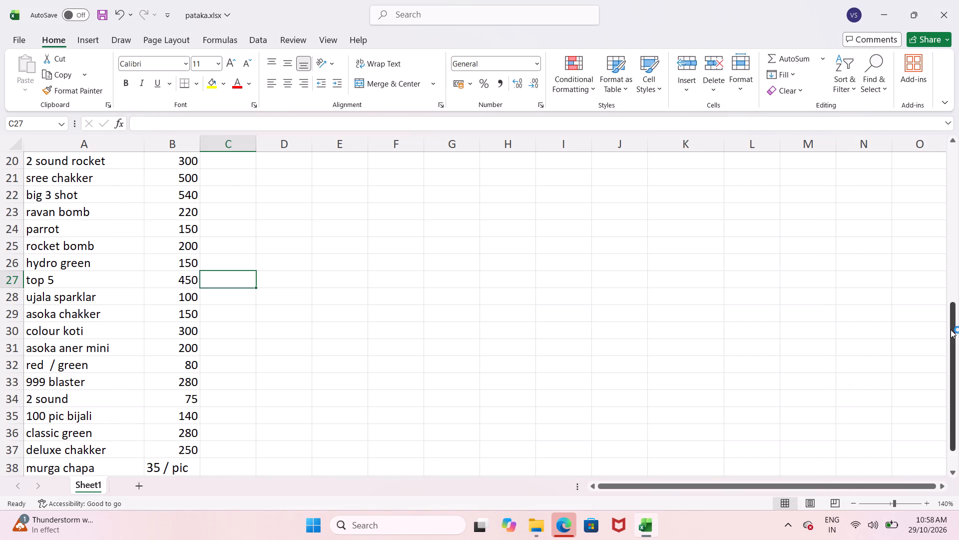
{"action": "key", "text": "1"}
{"action": "key", "text": "6"}
{"action": "key", "text": "0"}
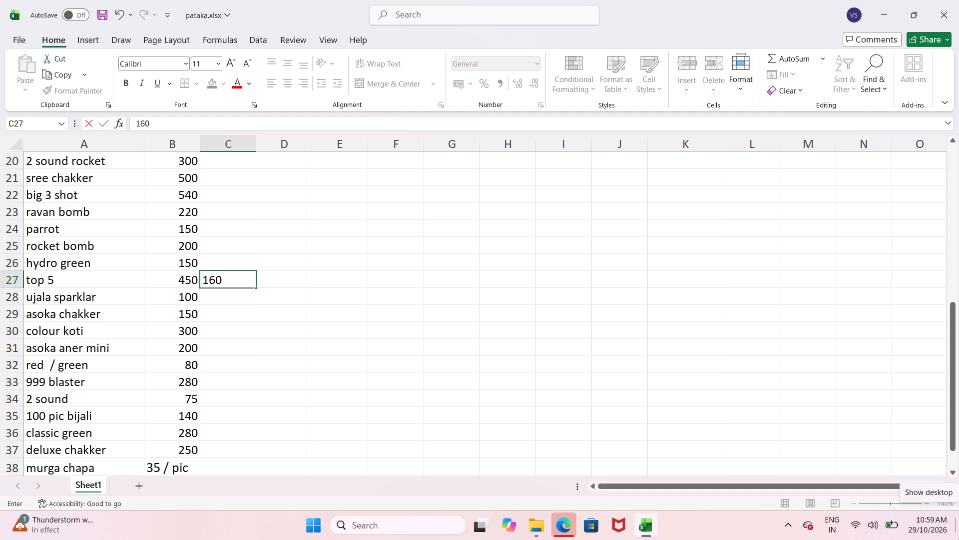
{"action": "left_click", "coordinate": [219, 298]}
Enter "3 pic" as the Pic / Unit value for the "top 5" item in cell D27.
{"action": "left_click", "coordinate": [273, 277]}
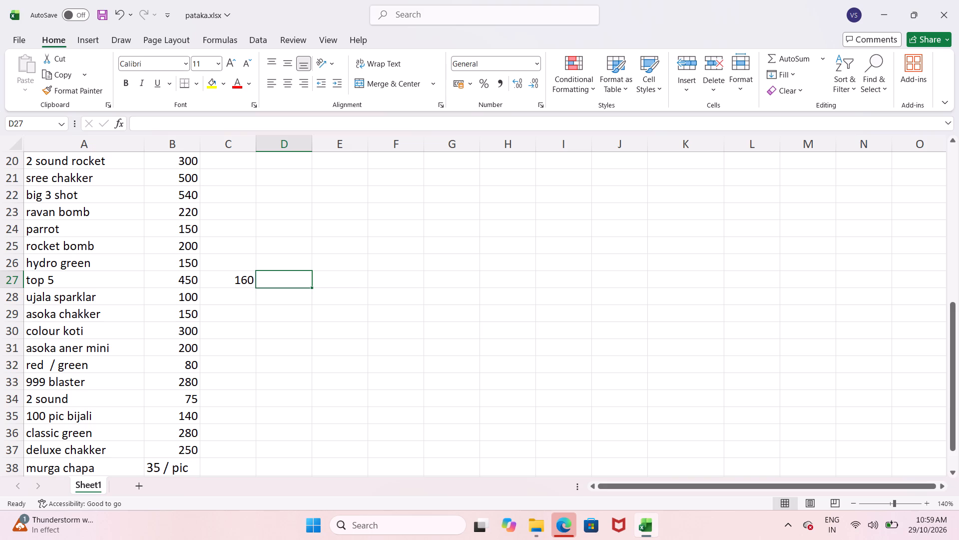
{"action": "key", "text": "3"}
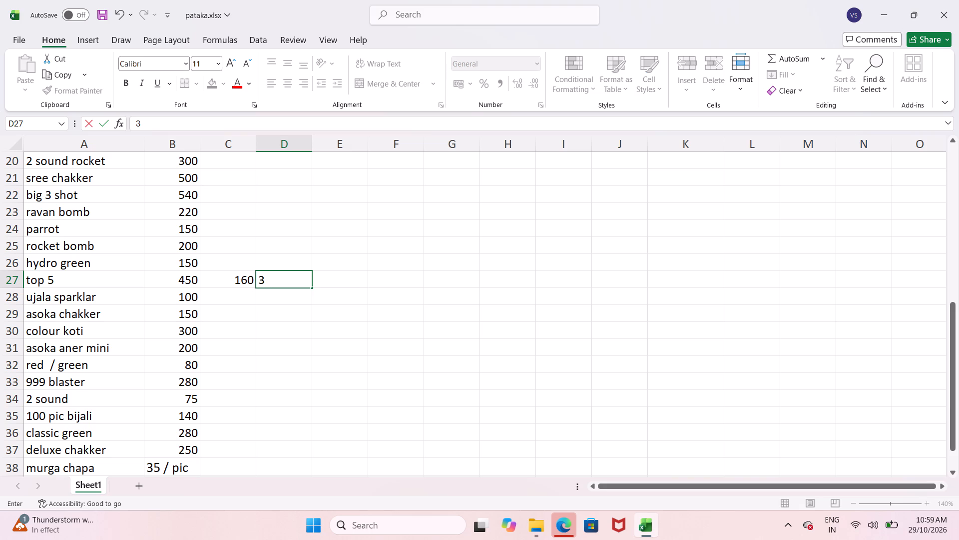
{"action": "key", "text": "space"}
{"action": "type", "text": "pic"}
{"action": "left_click", "coordinate": [233, 264]}
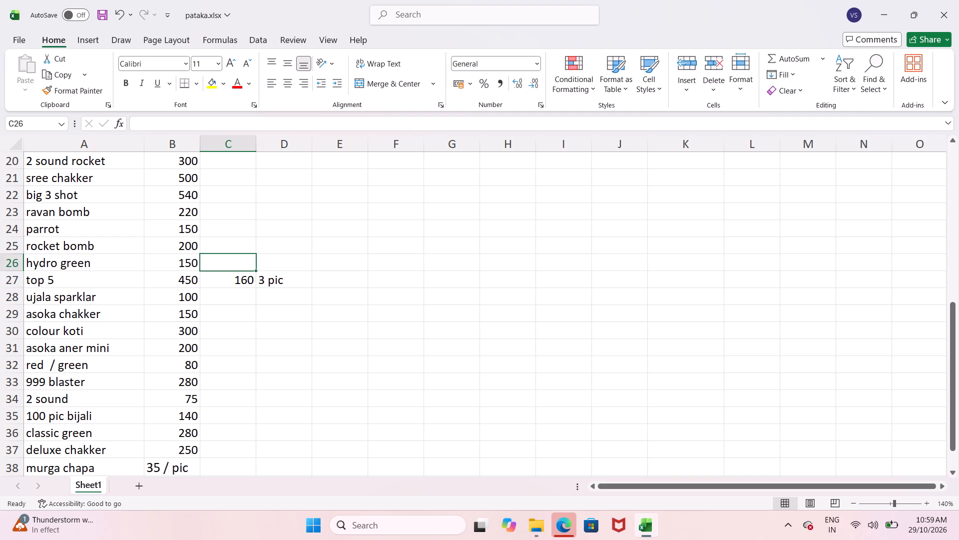
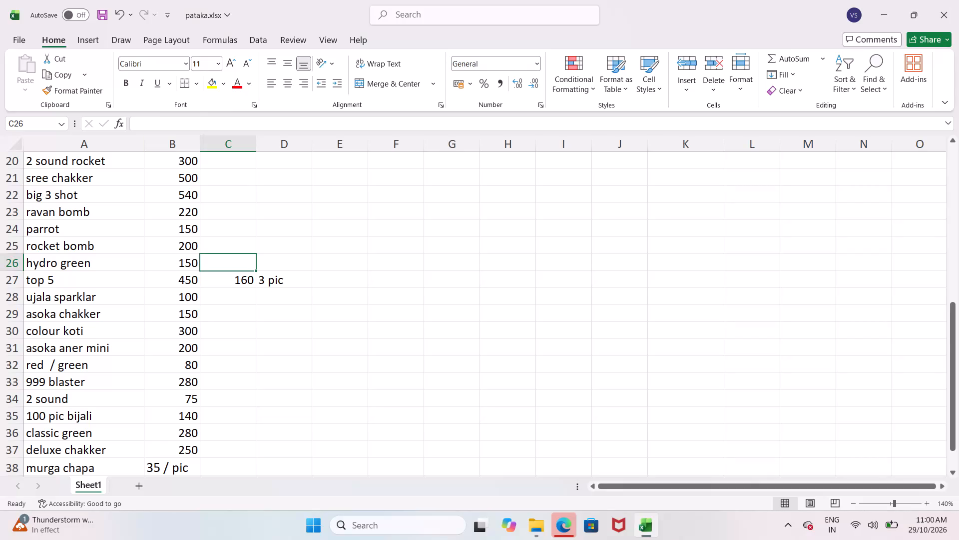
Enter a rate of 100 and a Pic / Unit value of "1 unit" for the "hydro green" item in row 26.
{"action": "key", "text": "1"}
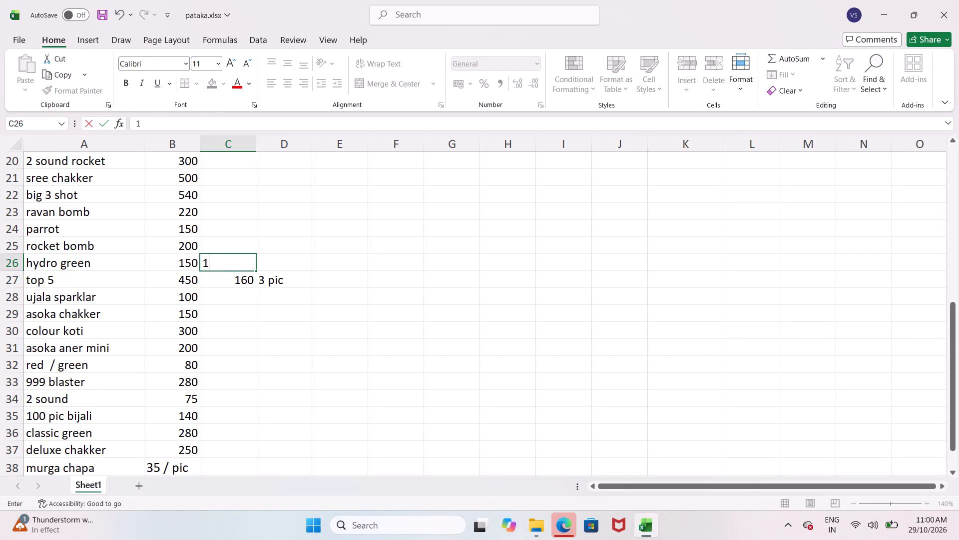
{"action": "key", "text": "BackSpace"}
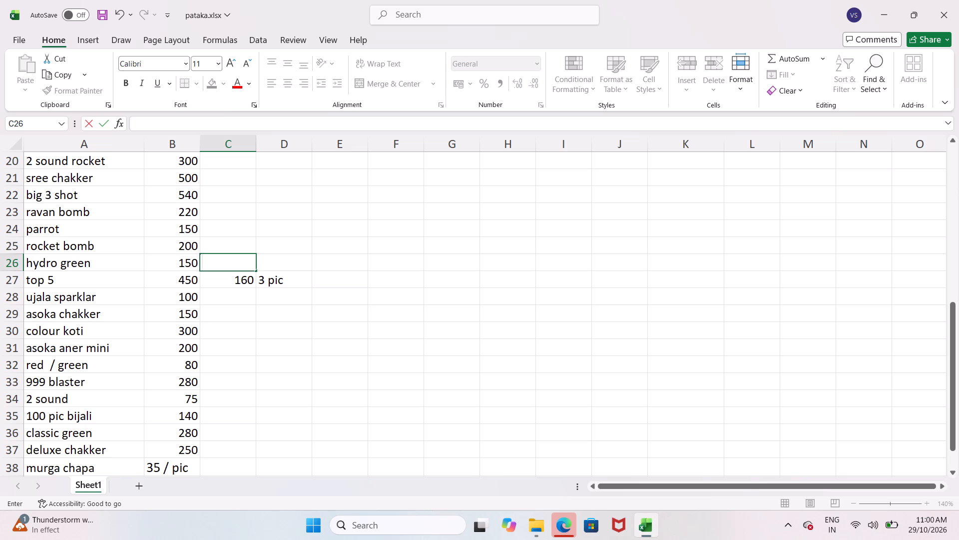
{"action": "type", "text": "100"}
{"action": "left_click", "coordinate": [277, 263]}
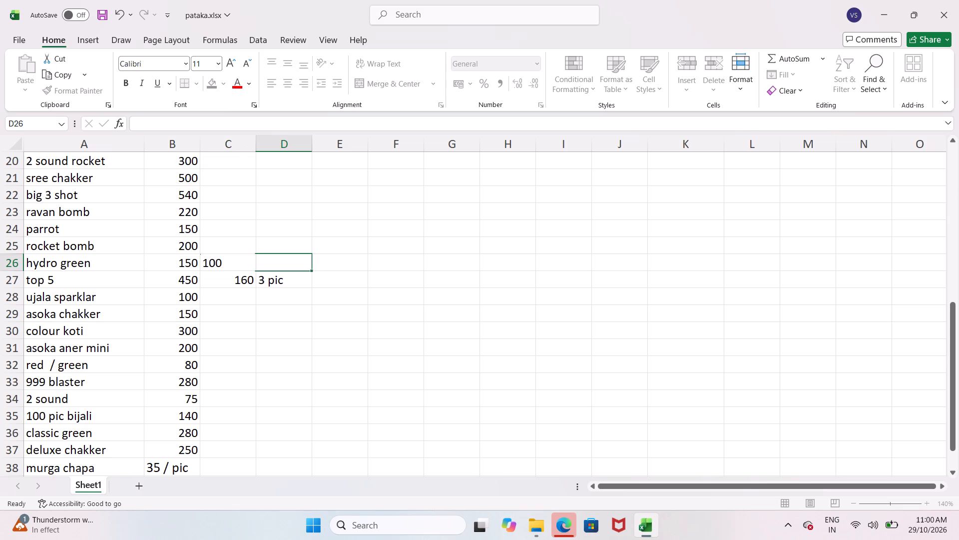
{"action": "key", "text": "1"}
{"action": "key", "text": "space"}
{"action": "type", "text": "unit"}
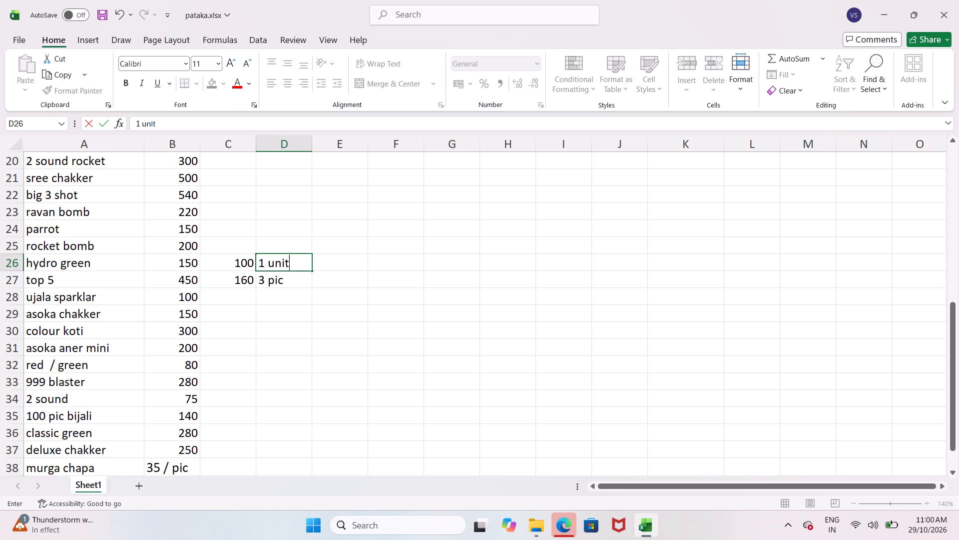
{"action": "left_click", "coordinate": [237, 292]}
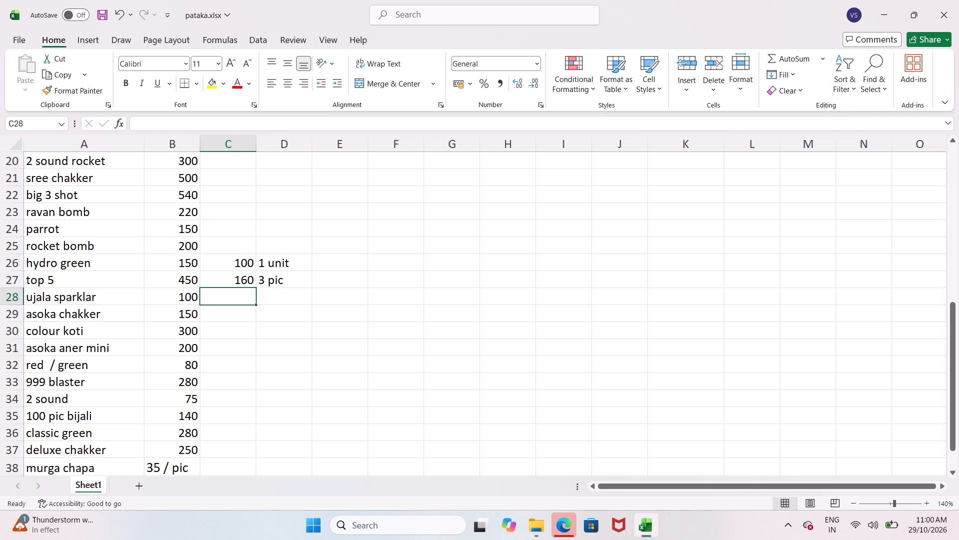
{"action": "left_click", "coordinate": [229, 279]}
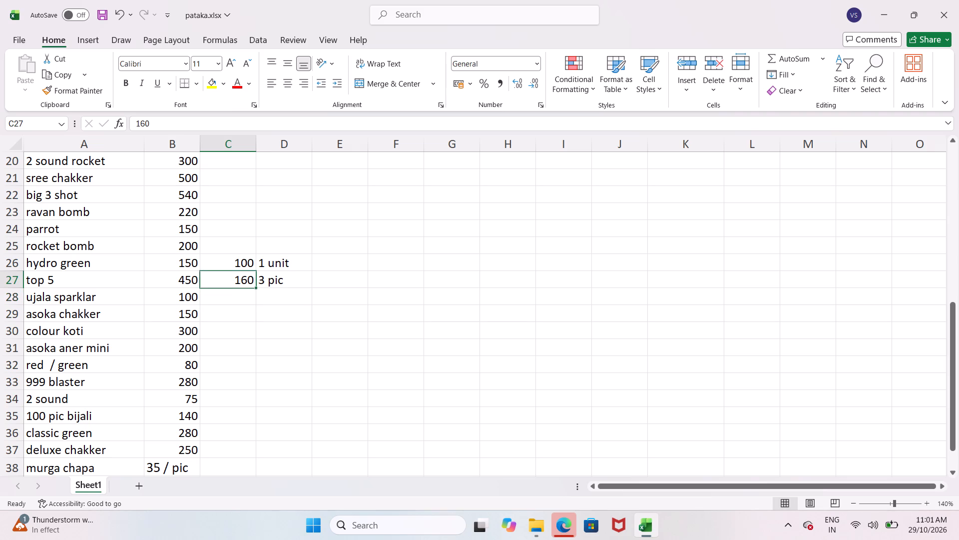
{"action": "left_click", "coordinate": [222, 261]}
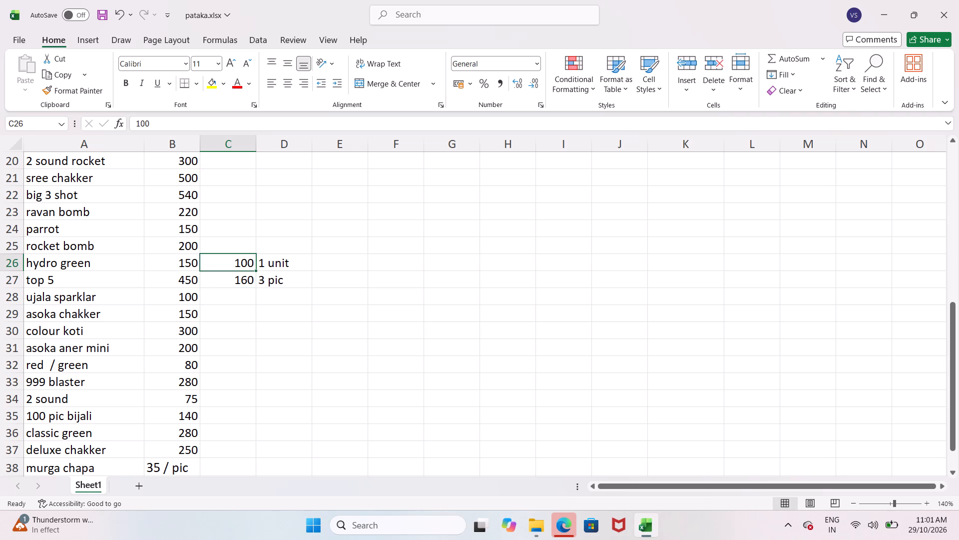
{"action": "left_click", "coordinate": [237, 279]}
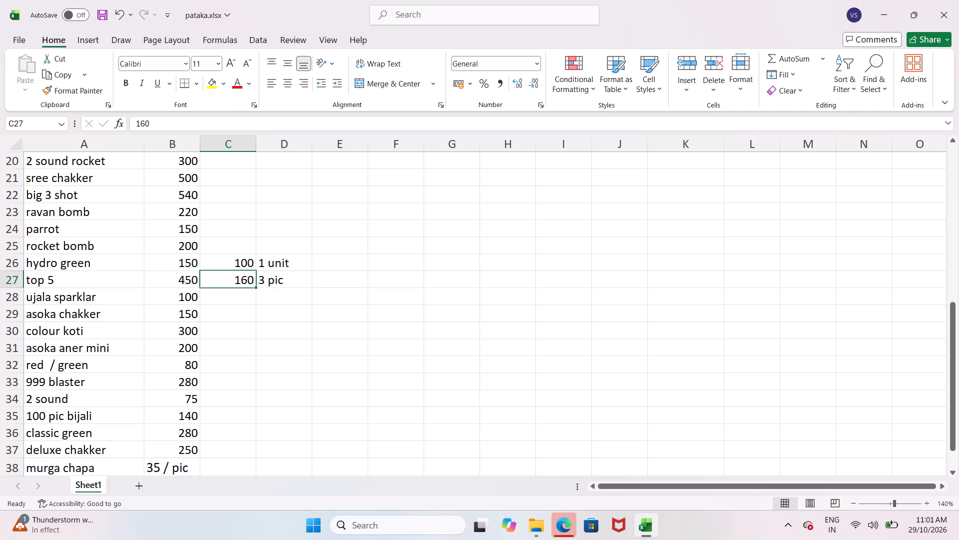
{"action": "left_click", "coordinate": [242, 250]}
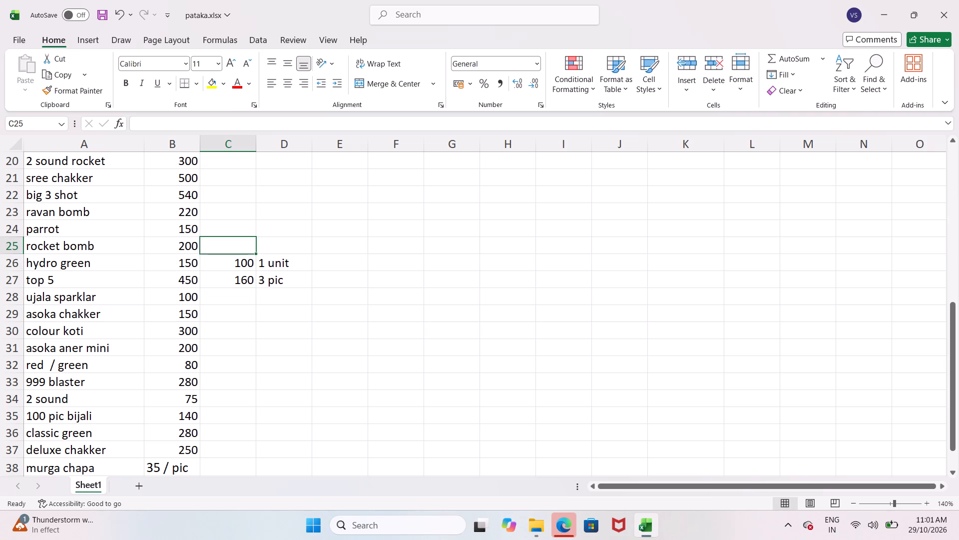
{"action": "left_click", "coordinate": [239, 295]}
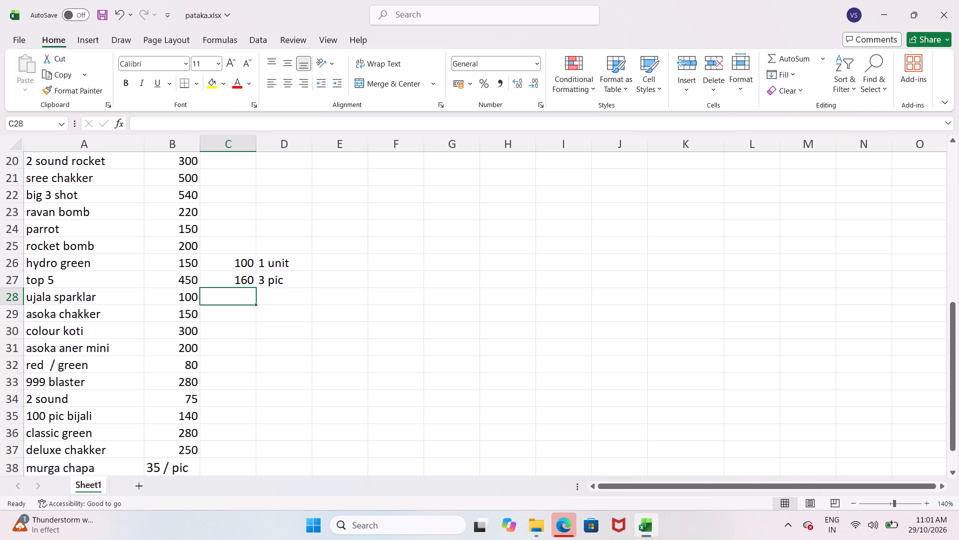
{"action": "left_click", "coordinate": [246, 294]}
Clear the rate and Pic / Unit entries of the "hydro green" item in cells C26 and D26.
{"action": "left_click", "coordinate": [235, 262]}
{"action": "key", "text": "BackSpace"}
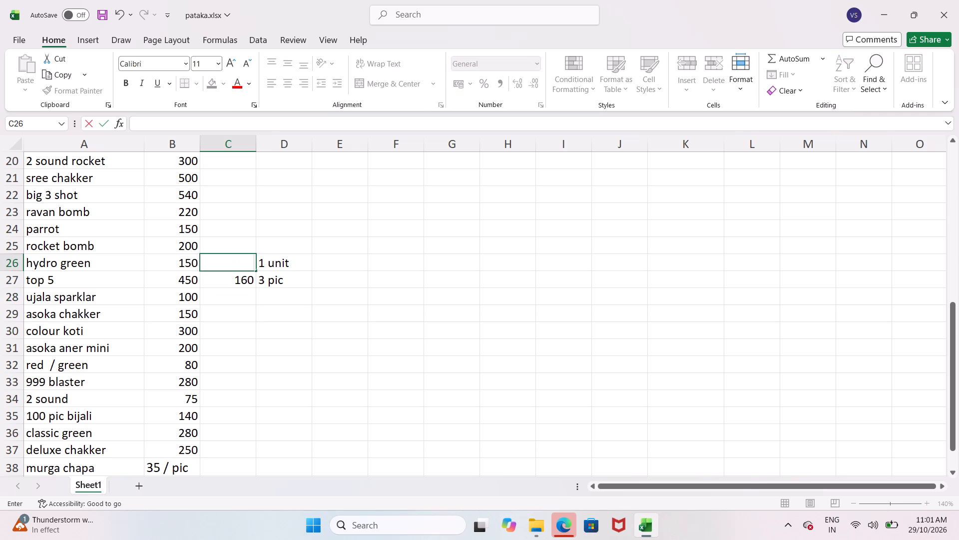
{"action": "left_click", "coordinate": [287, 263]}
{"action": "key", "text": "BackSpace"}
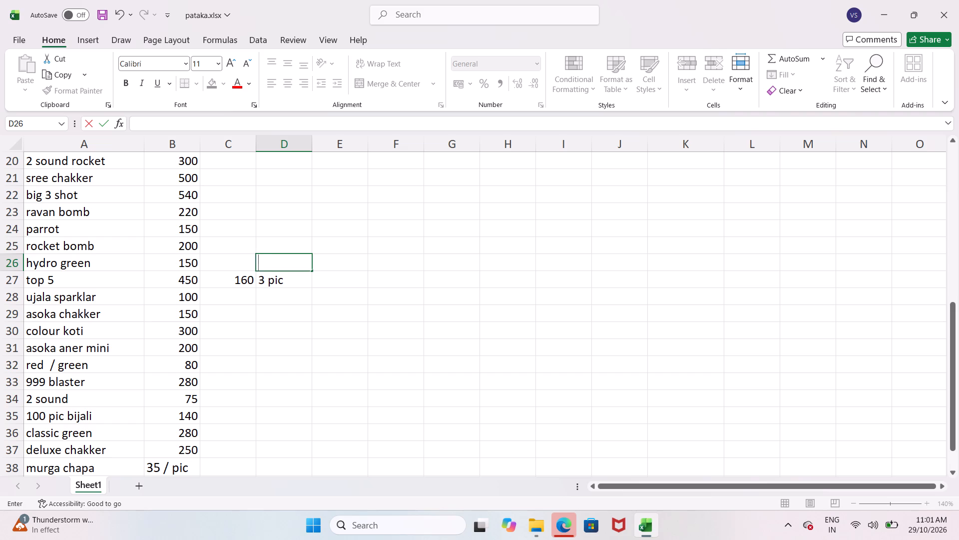
Enter a rate of 100 and a Pic / Unit value of "1 unit" for the "asoka aner mini" item in row 31.
{"action": "scroll", "coordinate": [134, 295], "scroll_direction": "up", "scroll_amount": 2}
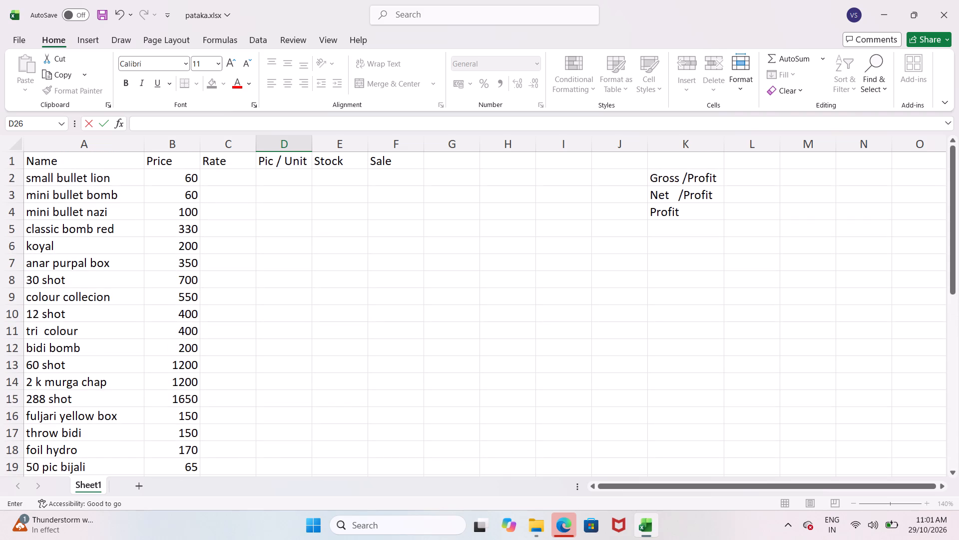
{"action": "scroll", "coordinate": [104, 285], "scroll_direction": "down", "scroll_amount": 1}
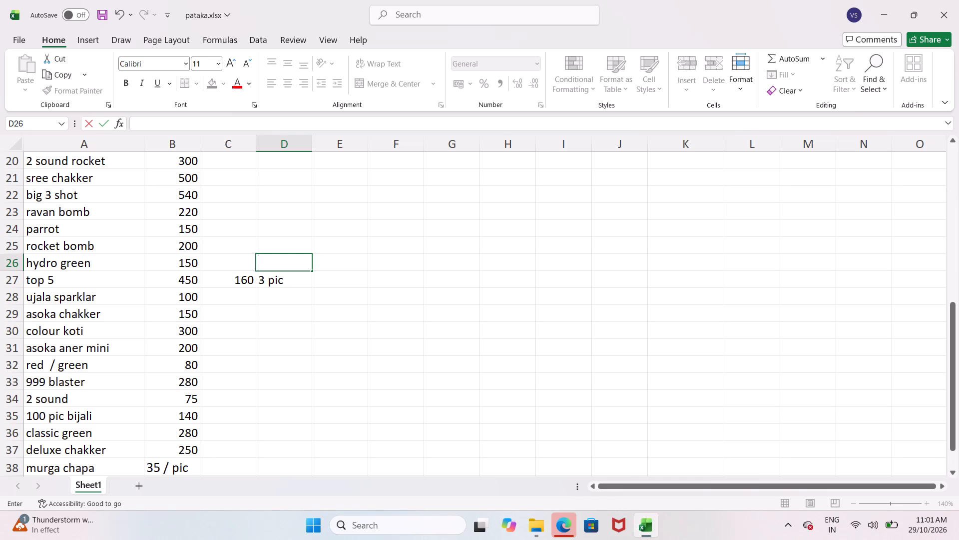
{"action": "left_click", "coordinate": [239, 351]}
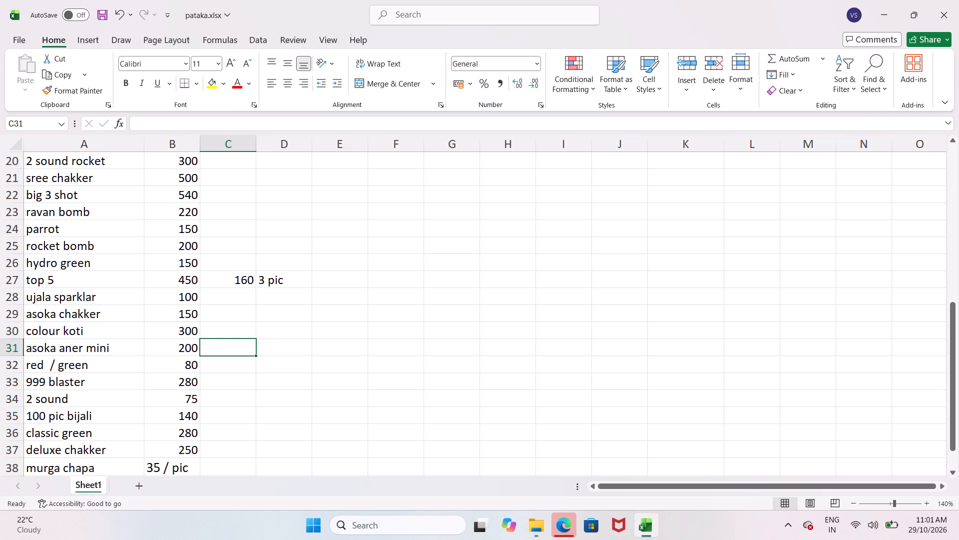
{"action": "type", "text": "100"}
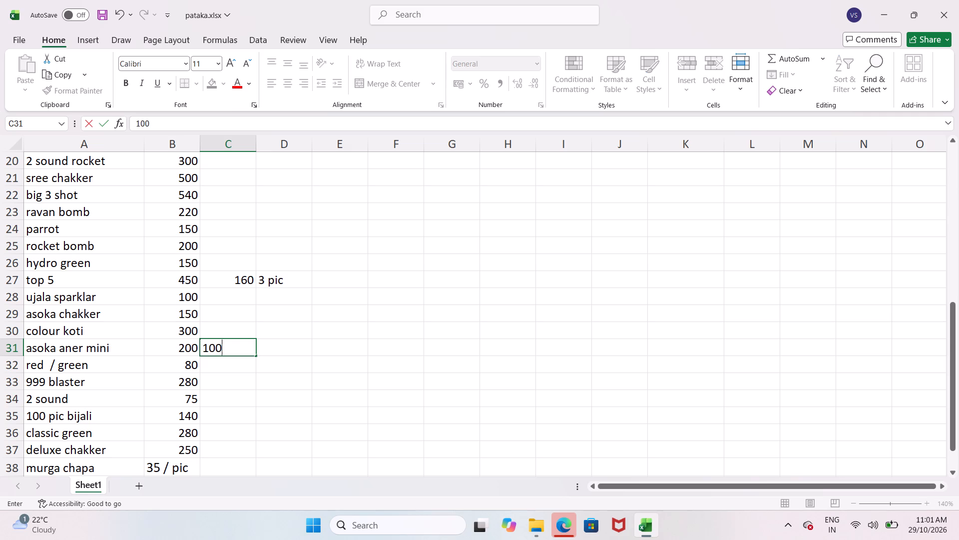
{"action": "key", "text": "Right"}
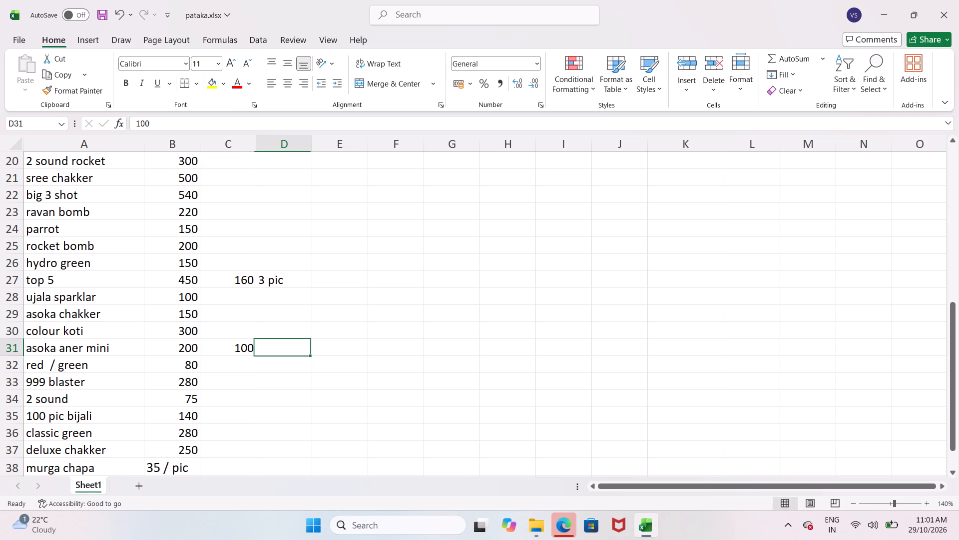
{"action": "key", "text": "u"}
{"action": "key", "text": "BackSpace"}
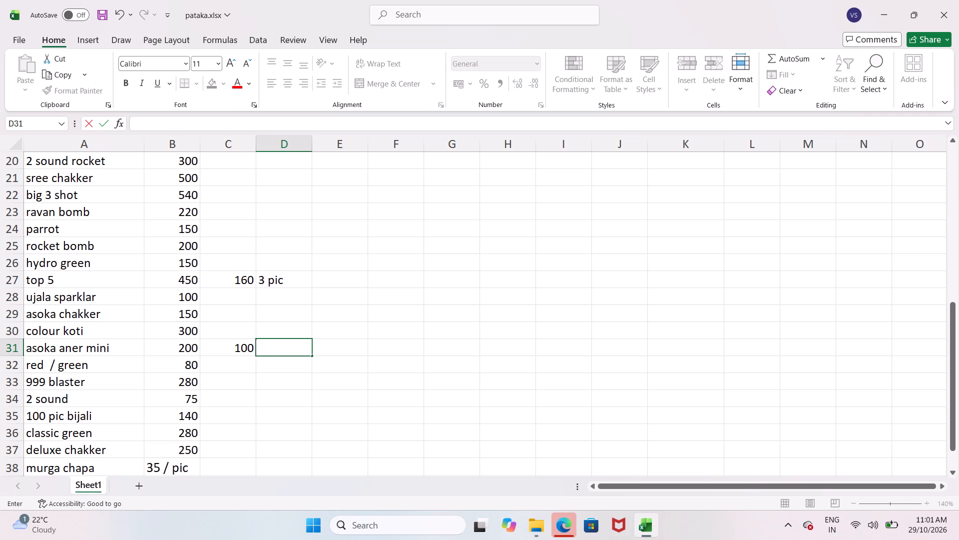
{"action": "key", "text": "1"}
{"action": "key", "text": "space"}
{"action": "type", "text": "unit"}
{"action": "left_click", "coordinate": [224, 330]}
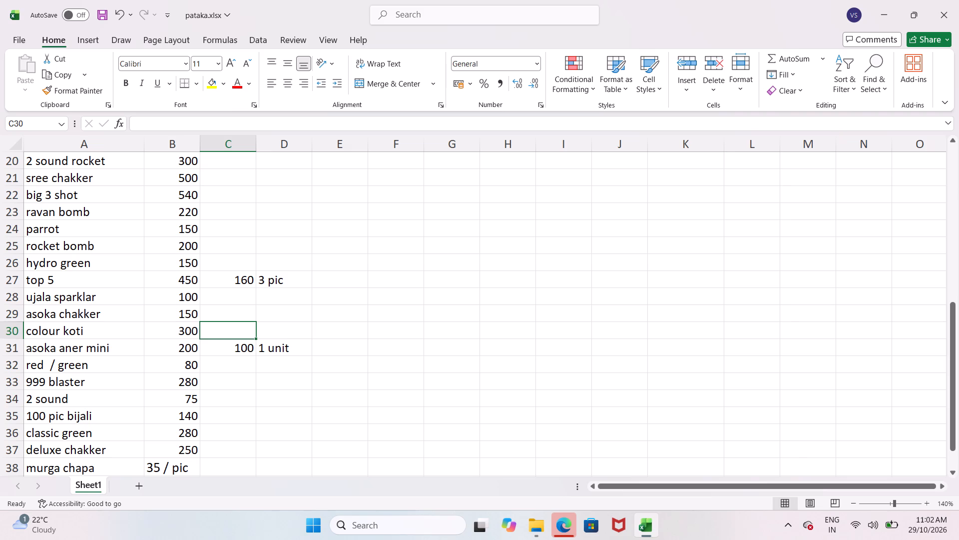
Enter a rate of 115 and a Pic / Unit value of "2 unit" for the "classic green" item in row 36.
{"action": "left_click", "coordinate": [228, 432]}
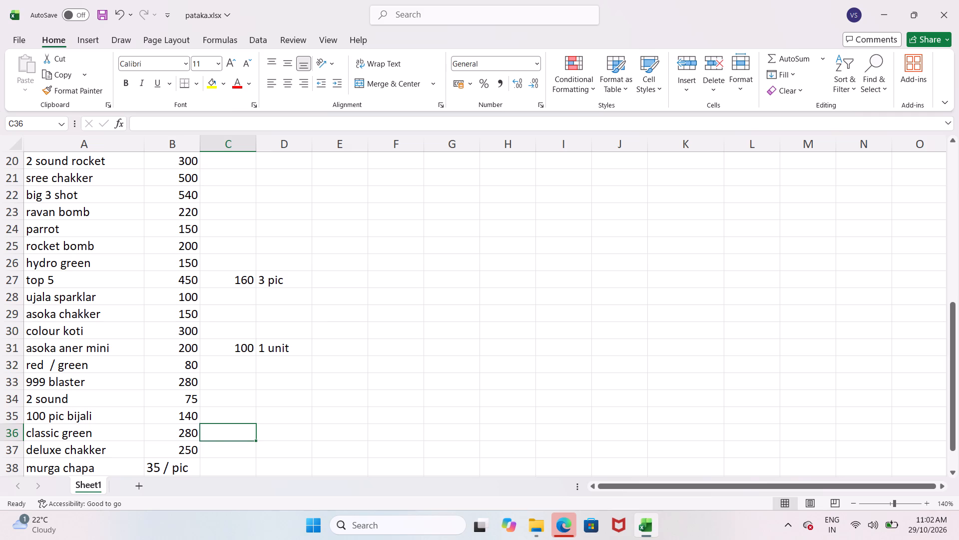
{"action": "type", "text": "11"}
{"action": "key", "text": "5"}
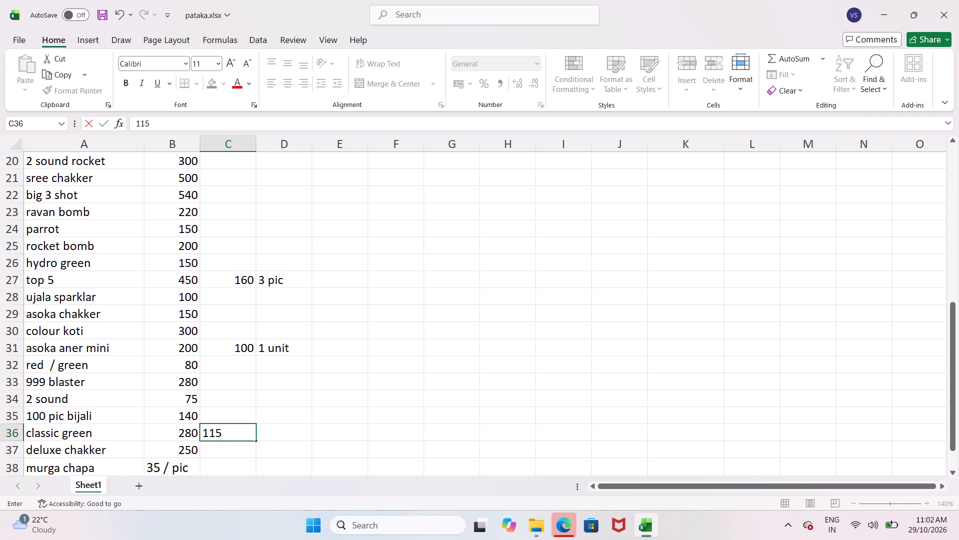
{"action": "left_click", "coordinate": [281, 431]}
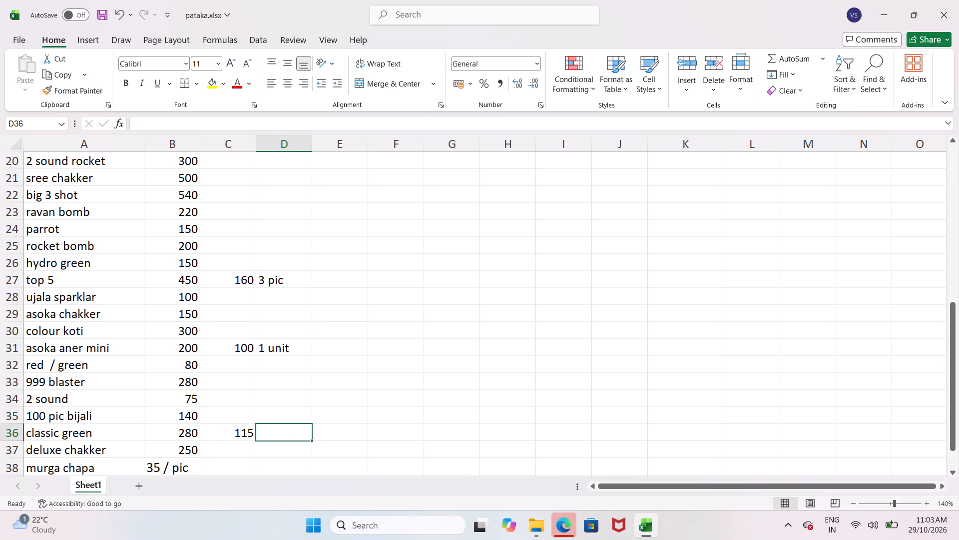
{"action": "key", "text": "2"}
{"action": "key", "text": "space"}
{"action": "type", "text": "unit"}
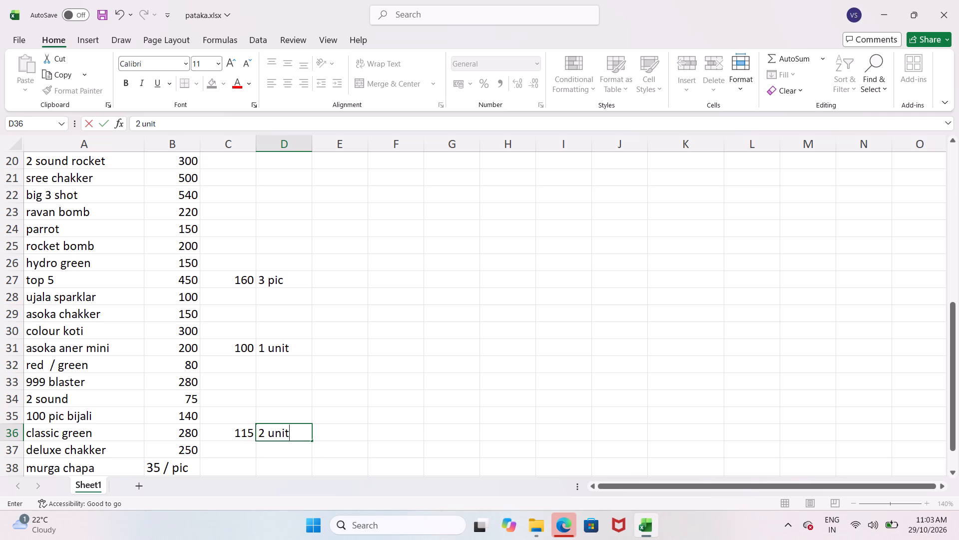
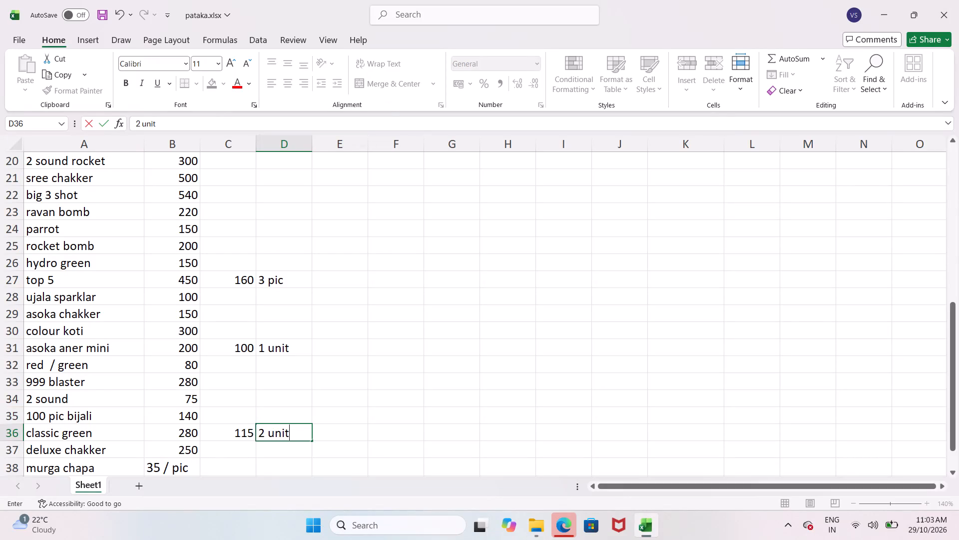
Enter a rate of 210 and a Pic / Unit value of "6 pic" for the "colour koti" item in row 30.
{"action": "scroll", "coordinate": [117, 288], "scroll_direction": "down", "scroll_amount": 1}
{"action": "scroll", "coordinate": [117, 288], "scroll_direction": "up", "scroll_amount": 4}
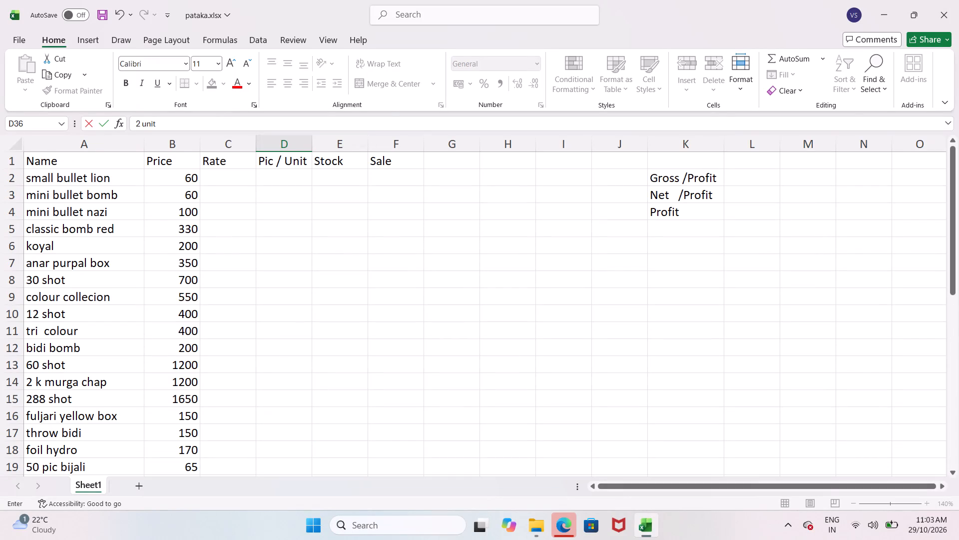
{"action": "scroll", "coordinate": [117, 288], "scroll_direction": "up", "scroll_amount": 1}
{"action": "scroll", "coordinate": [214, 412], "scroll_direction": "down", "scroll_amount": 1}
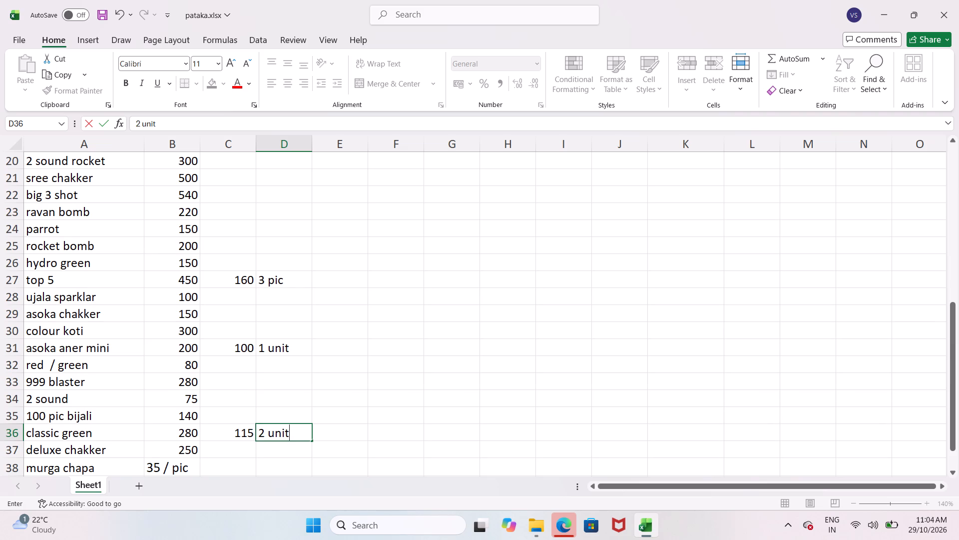
{"action": "left_click", "coordinate": [233, 334]}
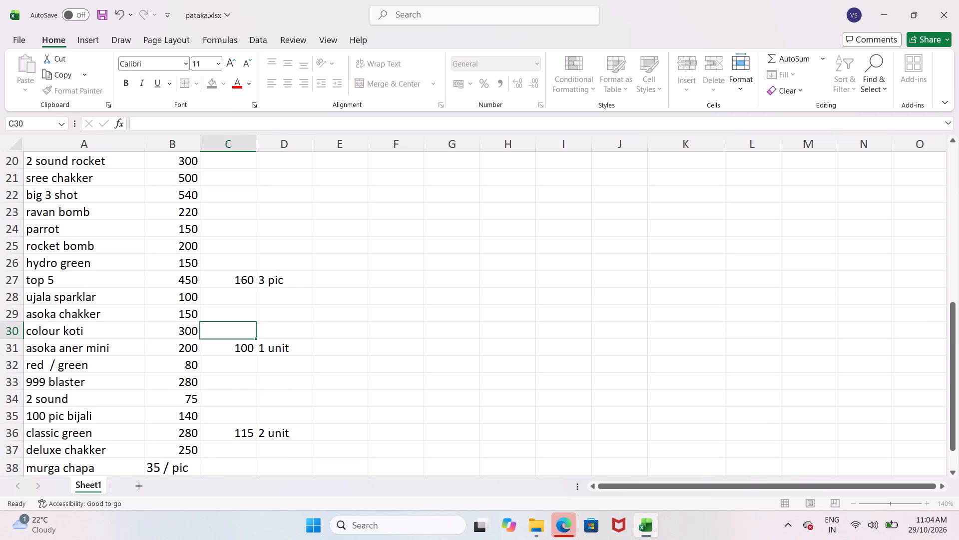
{"action": "type", "text": "210"}
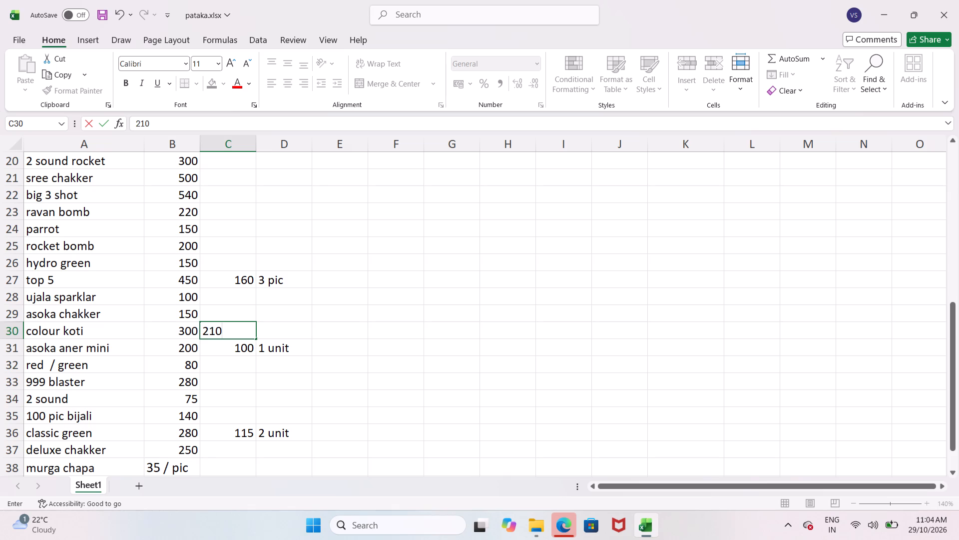
{"action": "left_click", "coordinate": [297, 327]}
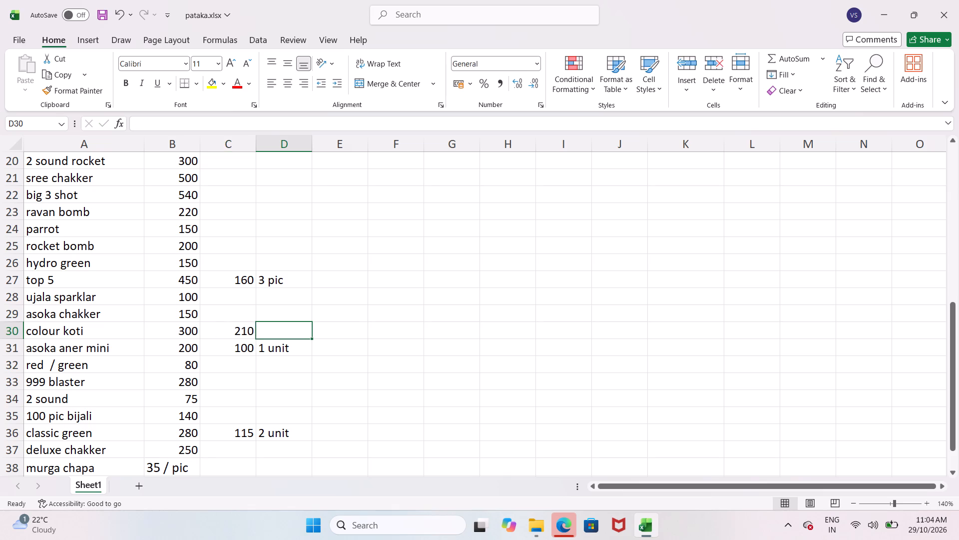
{"action": "key", "text": "6"}
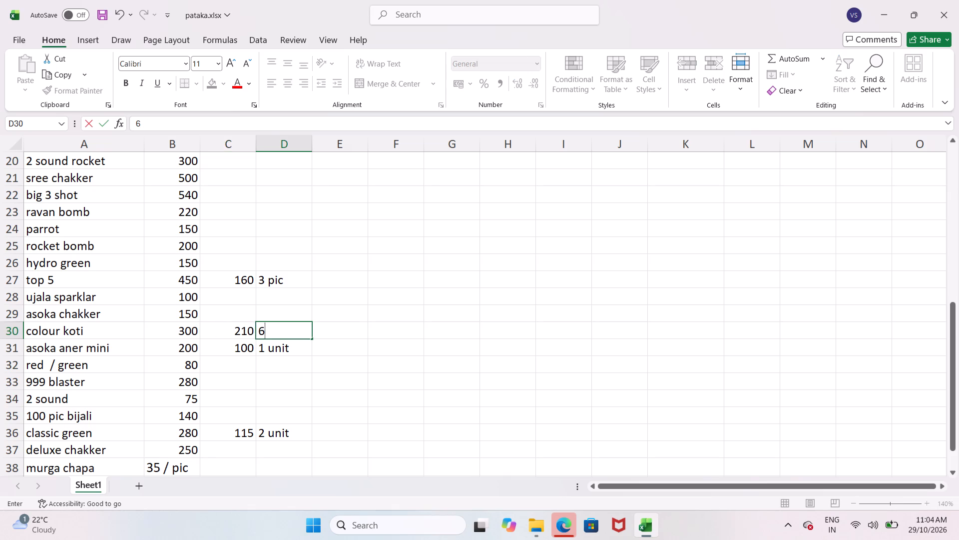
{"action": "key", "text": "space"}
{"action": "type", "text": "pic"}
{"action": "left_click", "coordinate": [219, 298]}
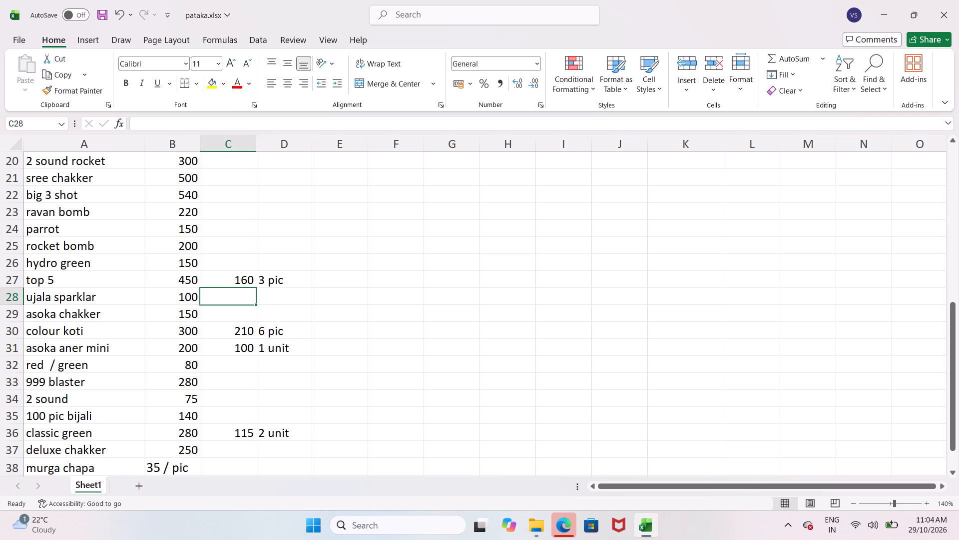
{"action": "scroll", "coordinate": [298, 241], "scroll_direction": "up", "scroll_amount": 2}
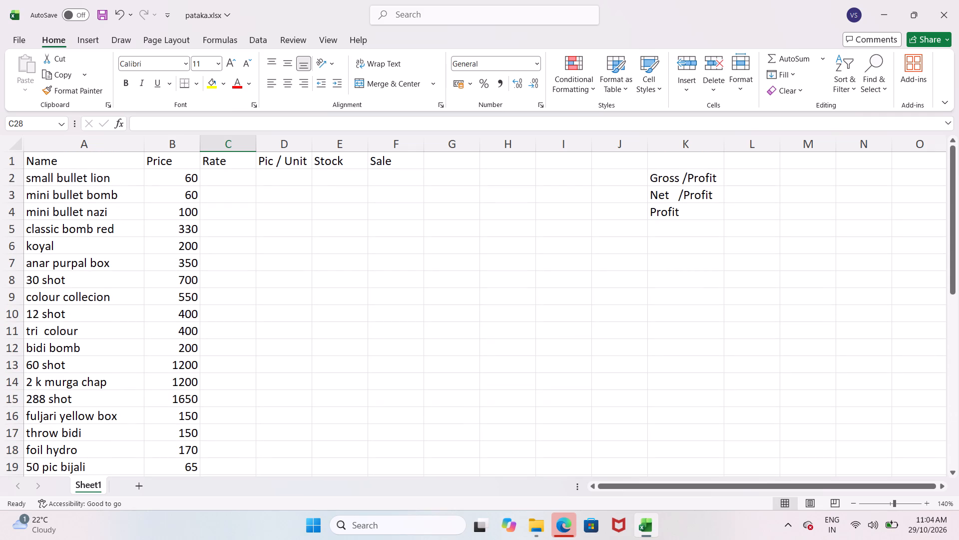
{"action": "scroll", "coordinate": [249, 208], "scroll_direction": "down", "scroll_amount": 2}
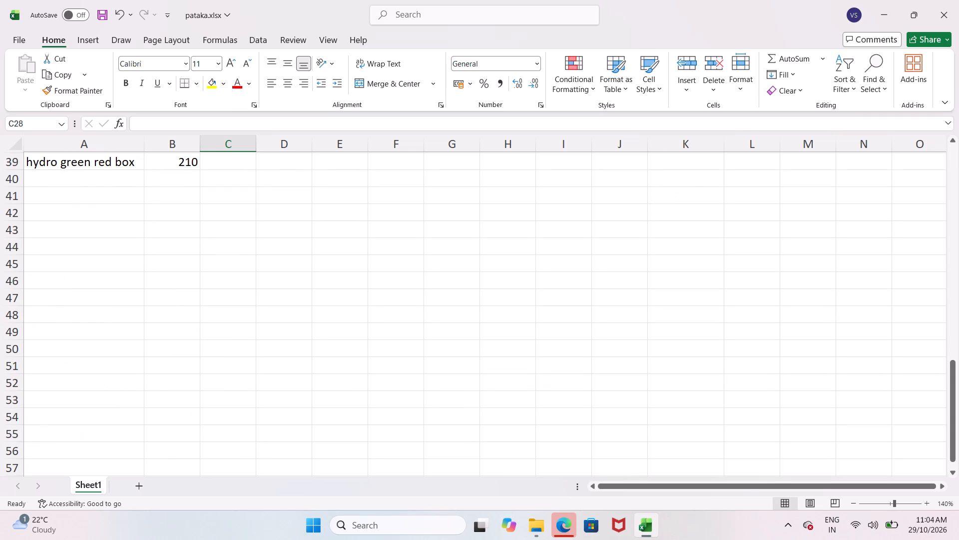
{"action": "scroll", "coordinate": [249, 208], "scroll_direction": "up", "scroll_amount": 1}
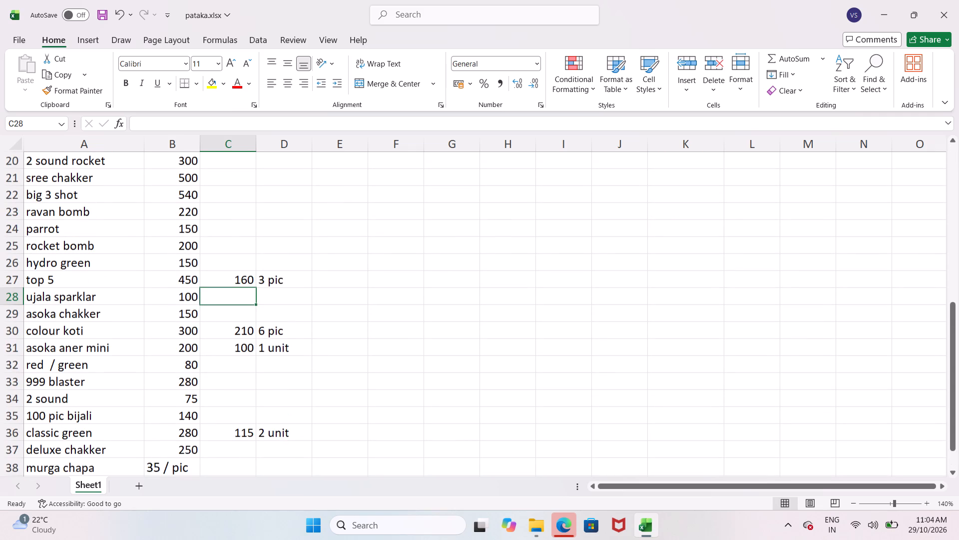
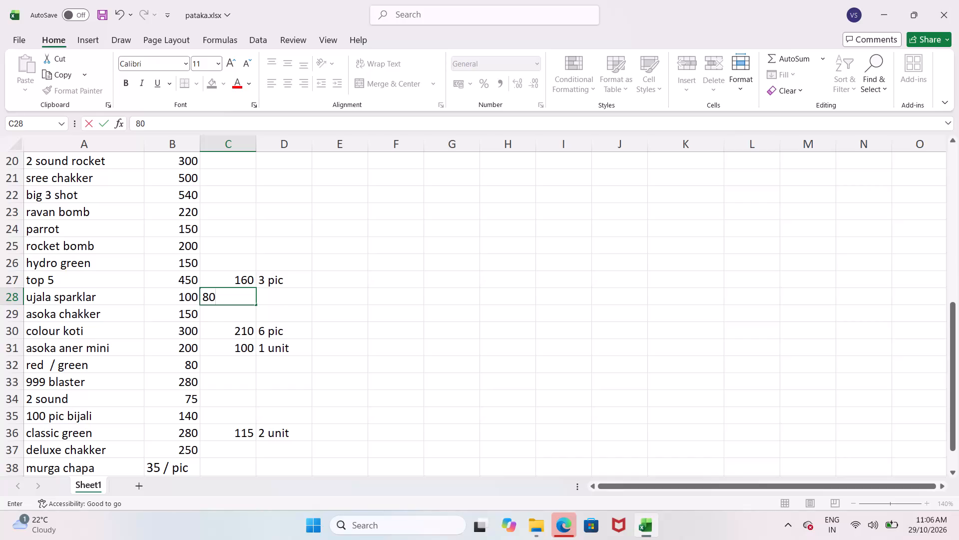
Clear the uncommitted Rate entry for the "ujala sparklar" item in row 28.
{"action": "key", "text": "BackSpace"}
{"action": "key", "text": "BackSpace"}
Look through the whole item list to find the next item that needs a rate.
{"action": "scroll", "coordinate": [196, 361], "scroll_direction": "down", "scroll_amount": 1}
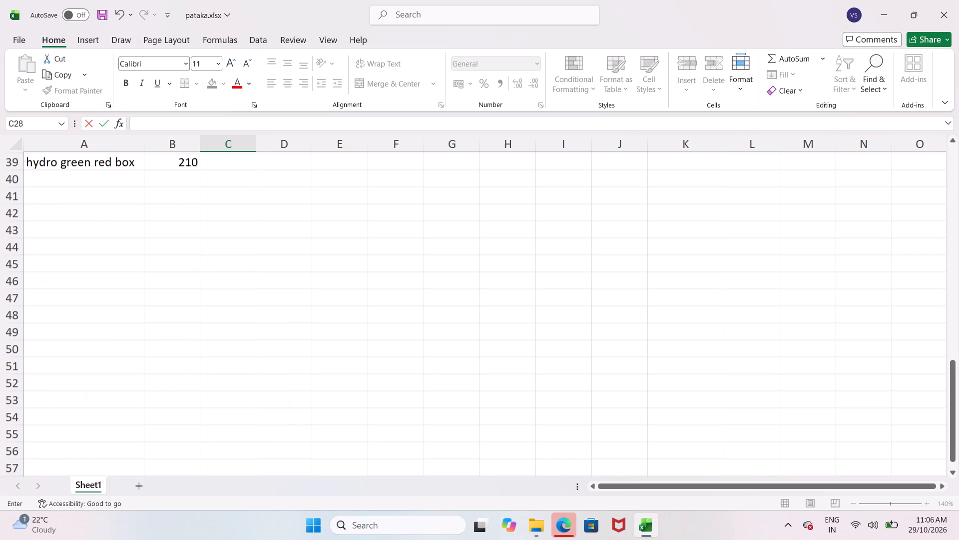
{"action": "scroll", "coordinate": [278, 325], "scroll_direction": "down", "scroll_amount": 2}
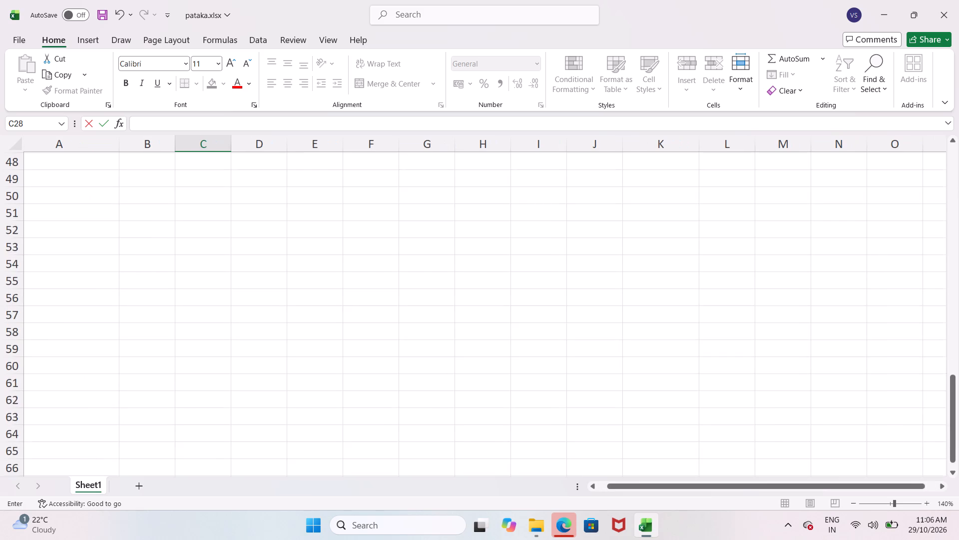
{"action": "scroll", "coordinate": [278, 325], "scroll_direction": "up", "scroll_amount": 6}
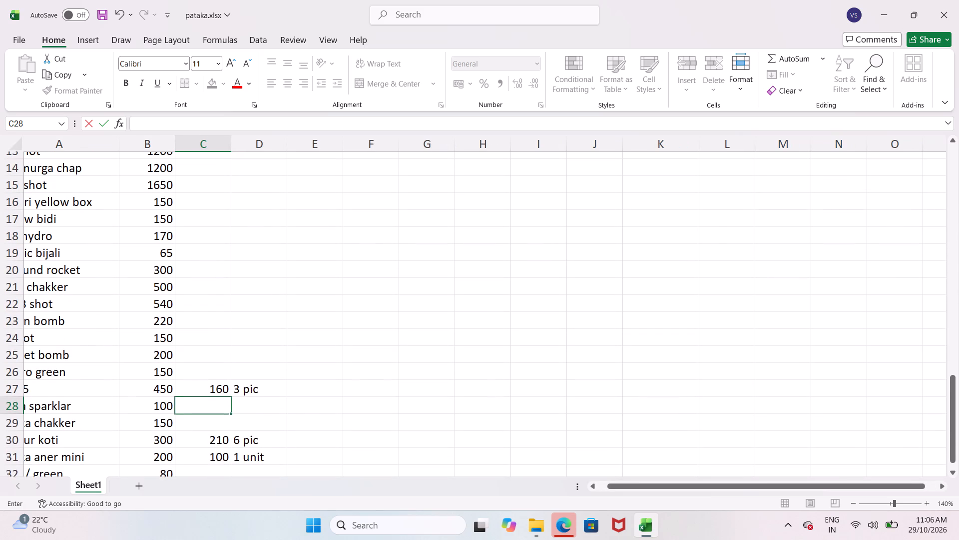
{"action": "scroll", "coordinate": [278, 325], "scroll_direction": "up", "scroll_amount": 4}
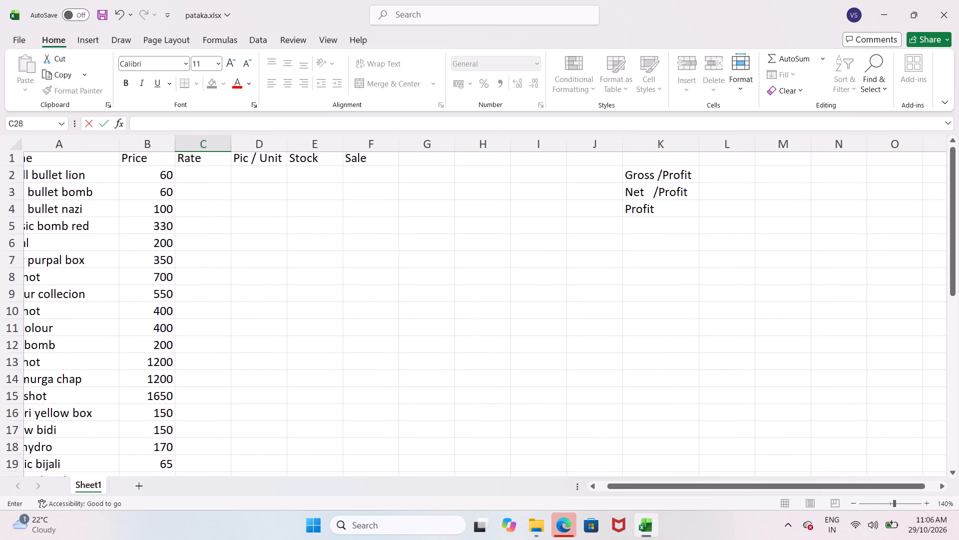
{"action": "scroll", "coordinate": [278, 325], "scroll_direction": "down", "scroll_amount": 1}
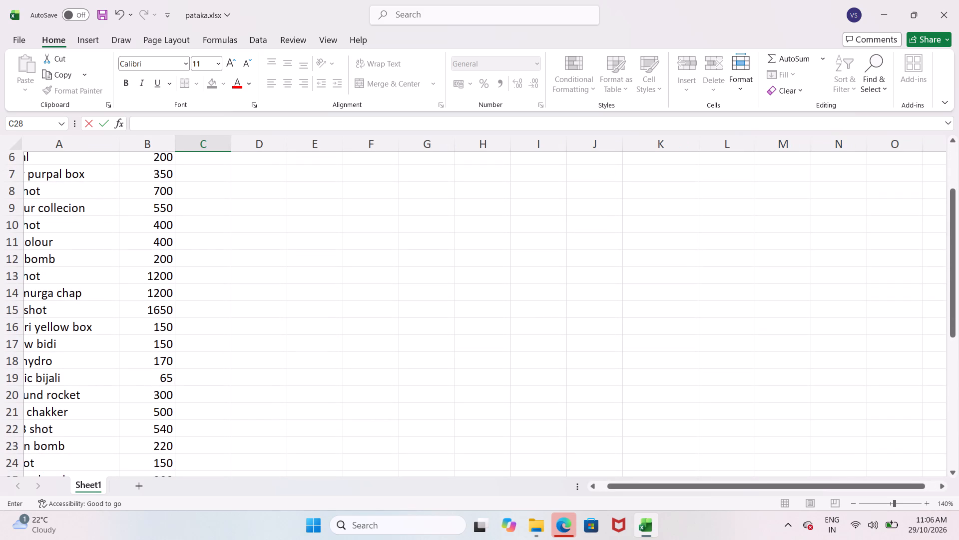
{"action": "scroll", "coordinate": [278, 325], "scroll_direction": "down", "scroll_amount": 2}
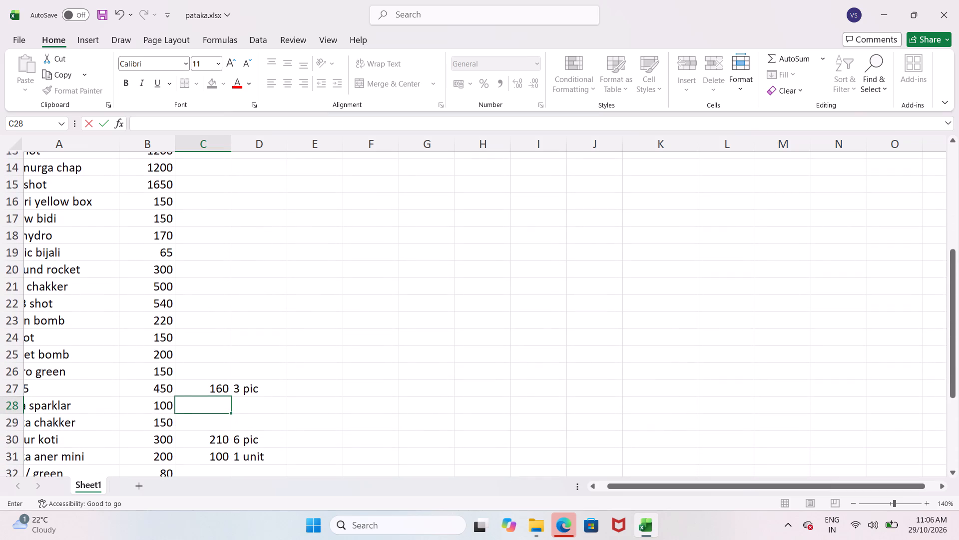
{"action": "scroll", "coordinate": [278, 325], "scroll_direction": "down", "scroll_amount": 2}
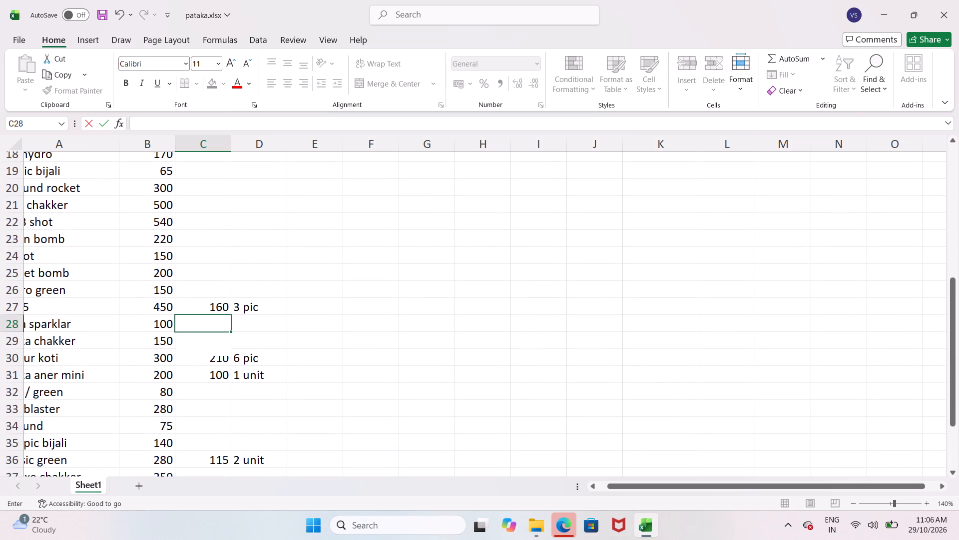
{"action": "scroll", "coordinate": [278, 325], "scroll_direction": "down", "scroll_amount": 2}
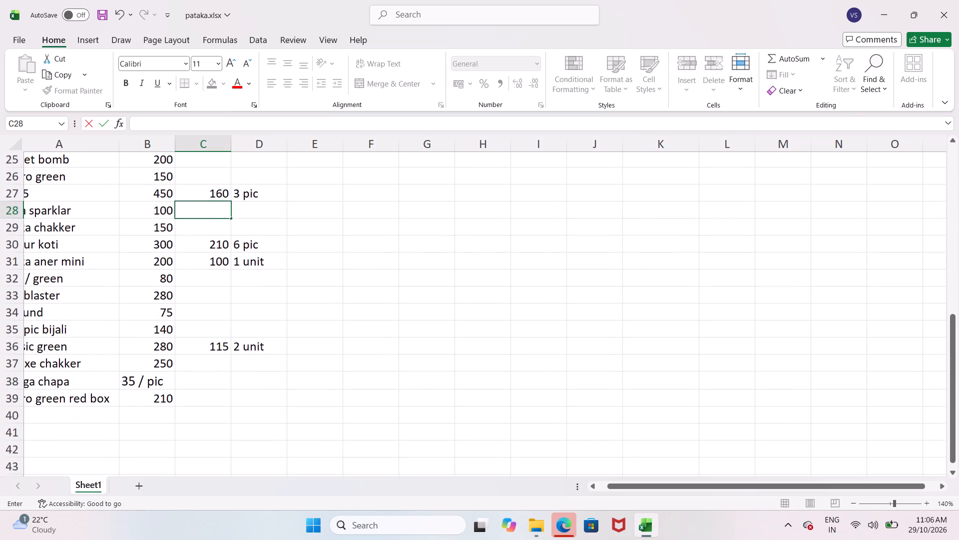
{"action": "scroll", "coordinate": [278, 325], "scroll_direction": "down", "scroll_amount": 2}
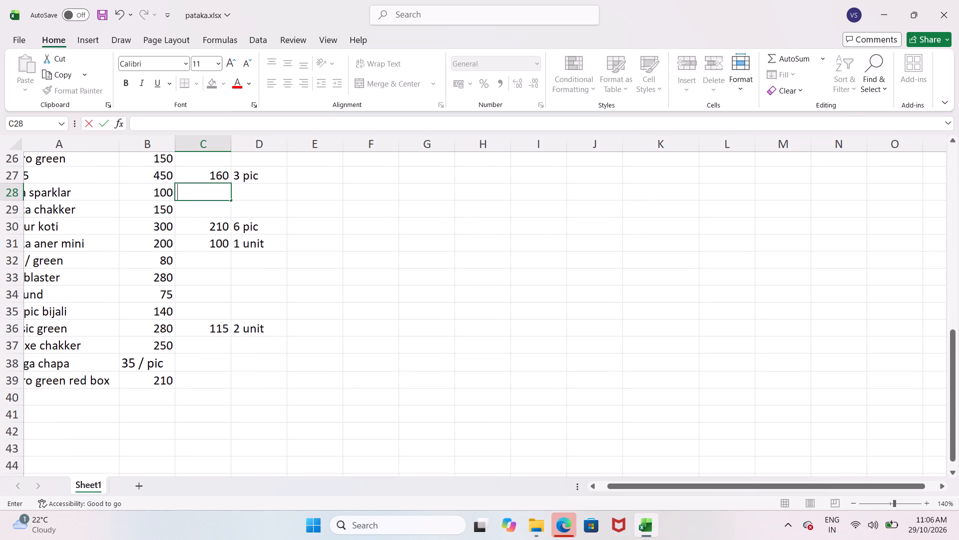
Enter a rate of 80 and a Pic / Unit value of "2 unit" for the "hydro green red box" item in row 39.
{"action": "left_click", "coordinate": [596, 488]}
{"action": "double_click", "coordinate": [596, 488]}
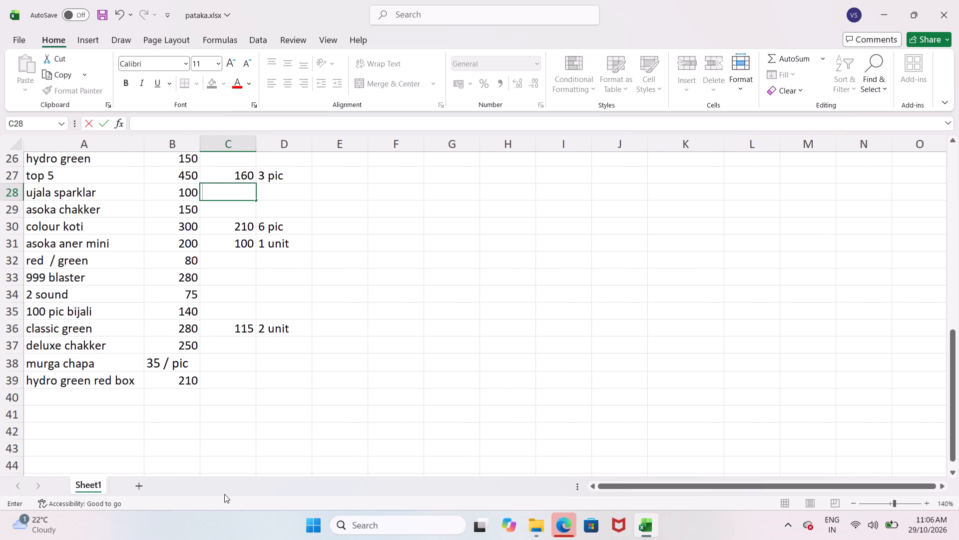
{"action": "left_click", "coordinate": [222, 386]}
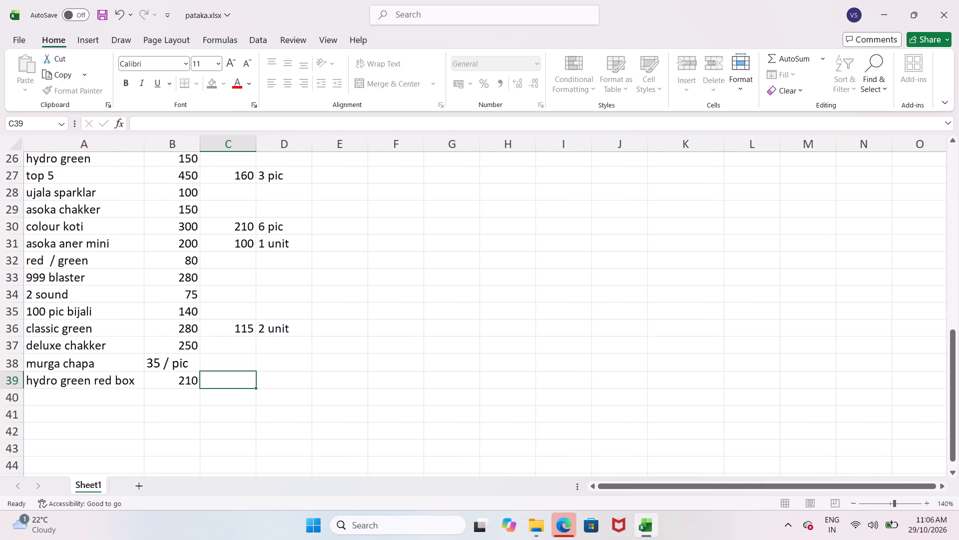
{"action": "type", "text": "80"}
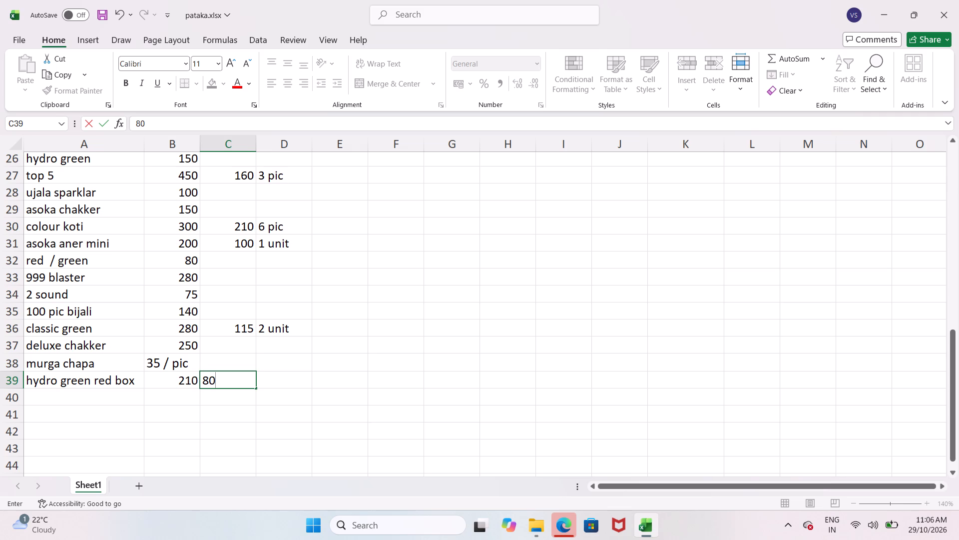
{"action": "key", "text": "Right"}
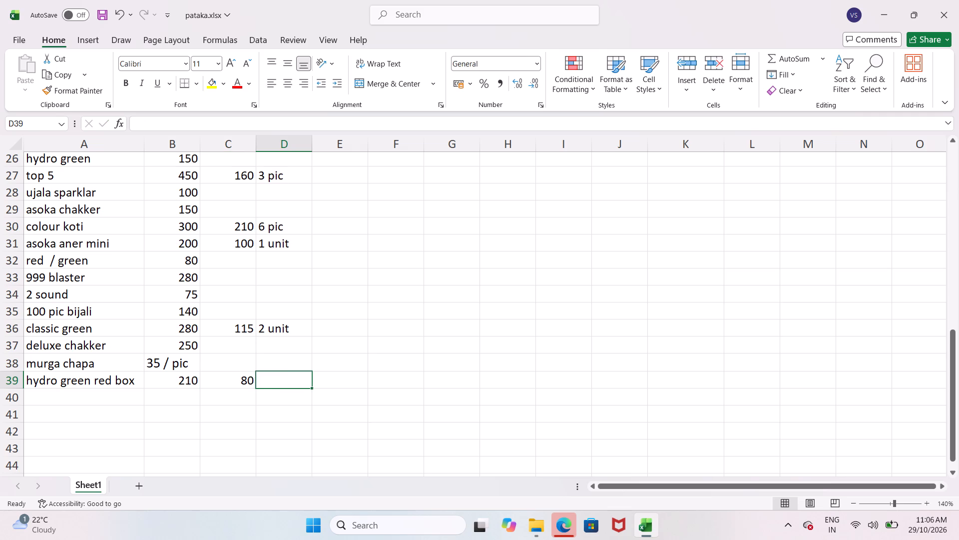
{"action": "key", "text": "2"}
{"action": "key", "text": "space"}
{"action": "type", "text": "unnit"}
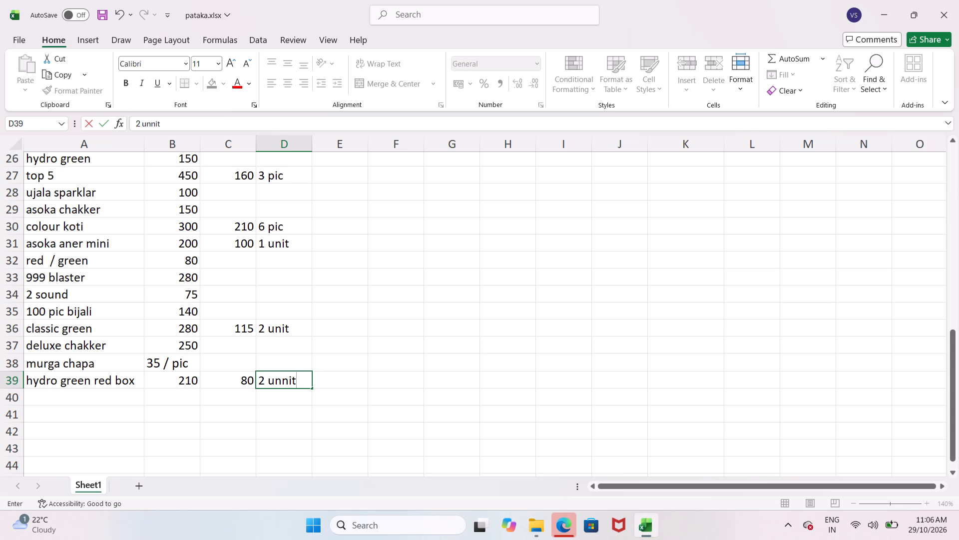
{"action": "key", "text": "Left"}
{"action": "key", "text": "Left"}
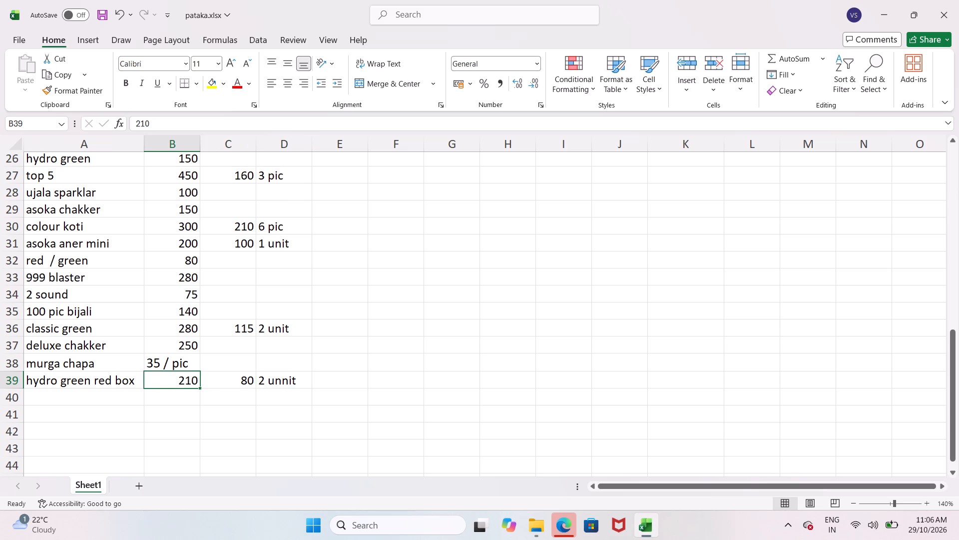
{"action": "key", "text": "Right"}
{"action": "key", "text": "Right"}
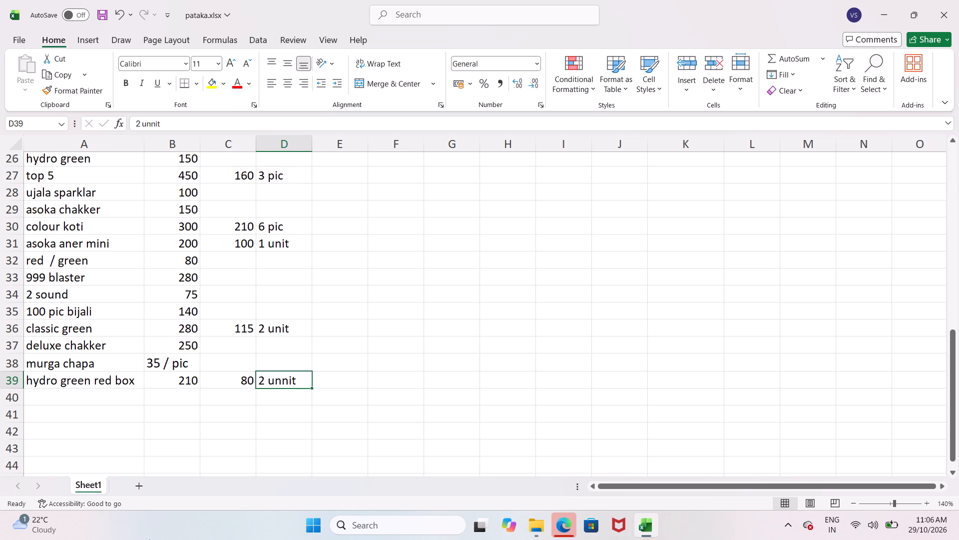
{"action": "double_click", "coordinate": [282, 381]}
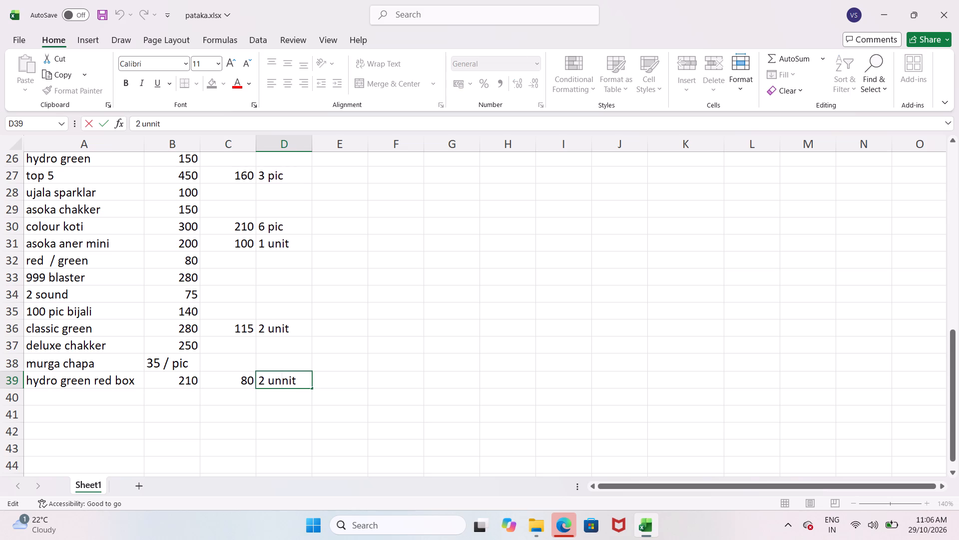
{"action": "key", "text": "BackSpace"}
Enter a rate of 72 and a Pic / Unit value of "2 unit" for the "murga chapa" item in row 38.
{"action": "left_click", "coordinate": [239, 362]}
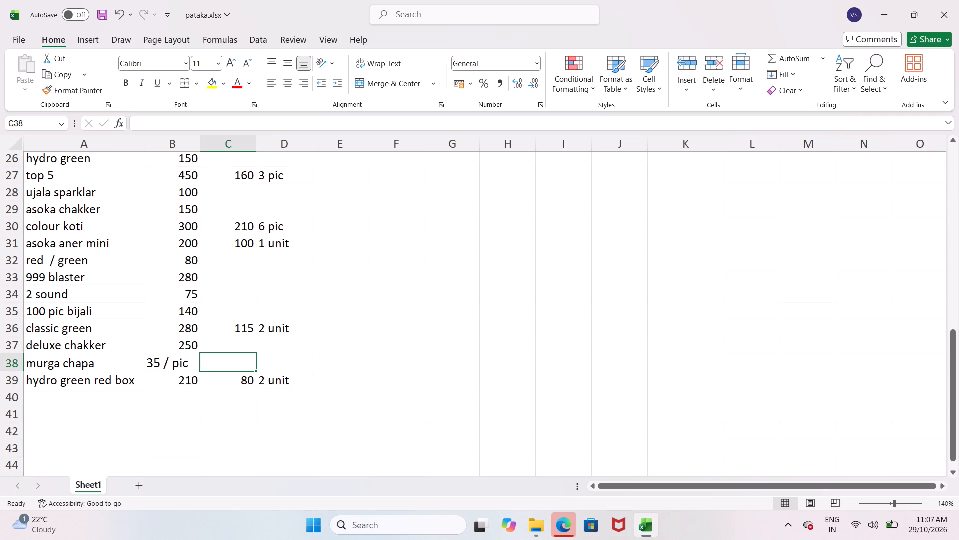
{"action": "type", "text": "72"}
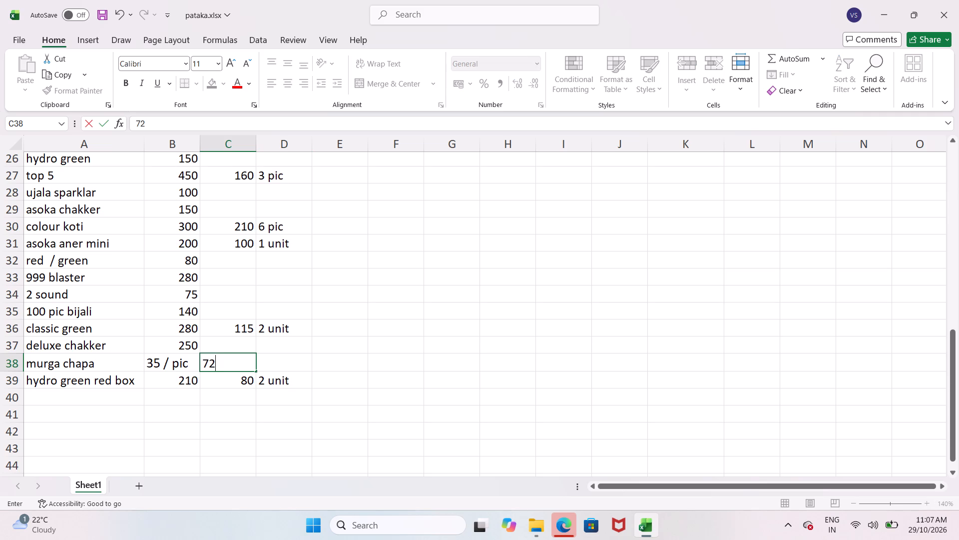
{"action": "key", "text": "Right"}
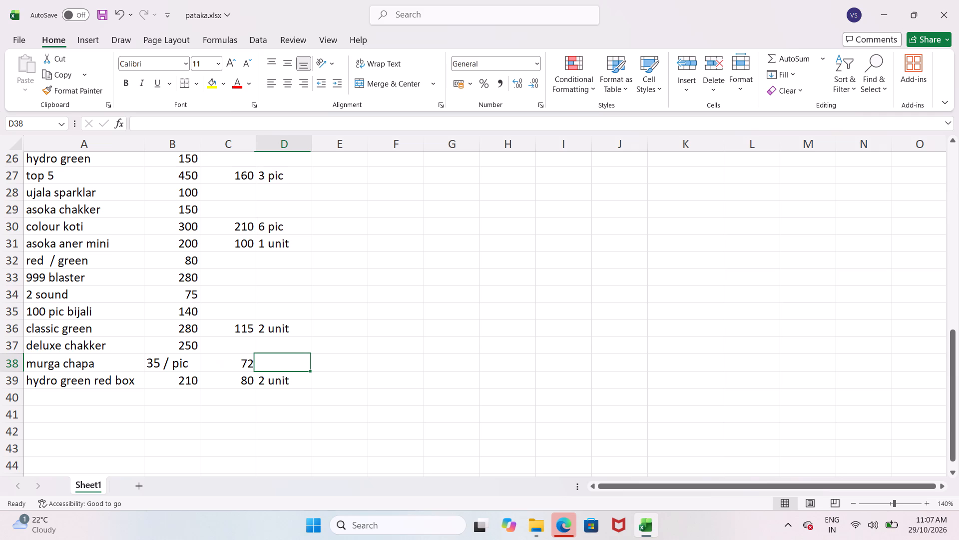
{"action": "key", "text": "2"}
{"action": "key", "text": "space"}
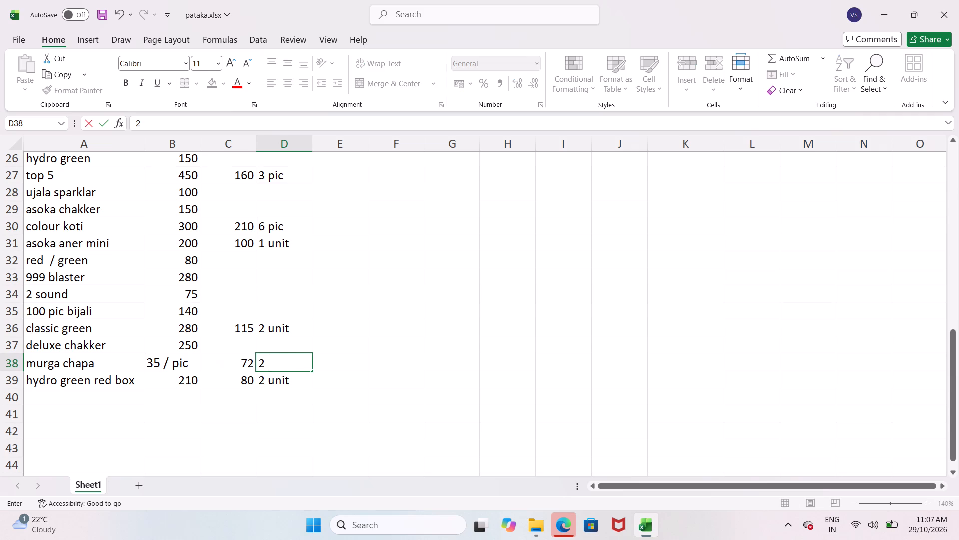
{"action": "type", "text": "unit"}
{"action": "key", "text": "Up"}
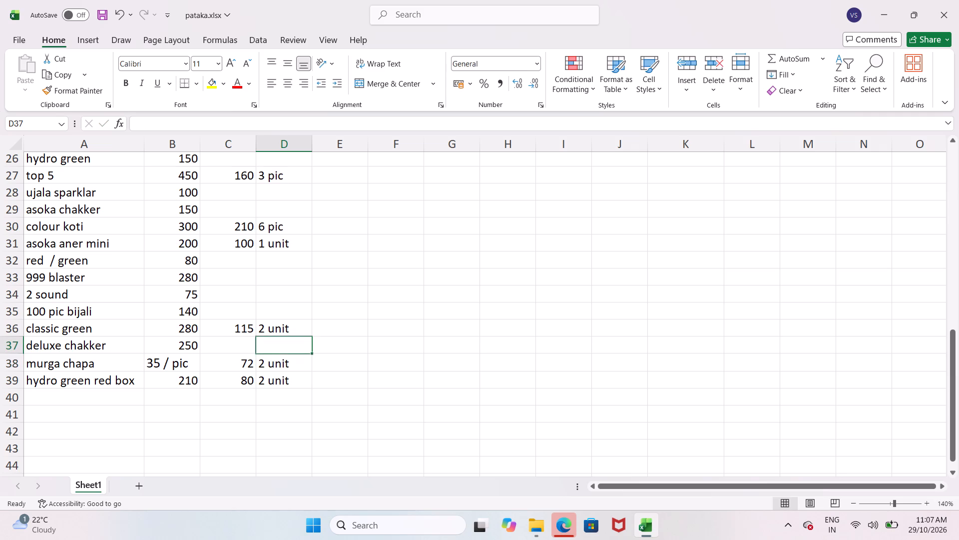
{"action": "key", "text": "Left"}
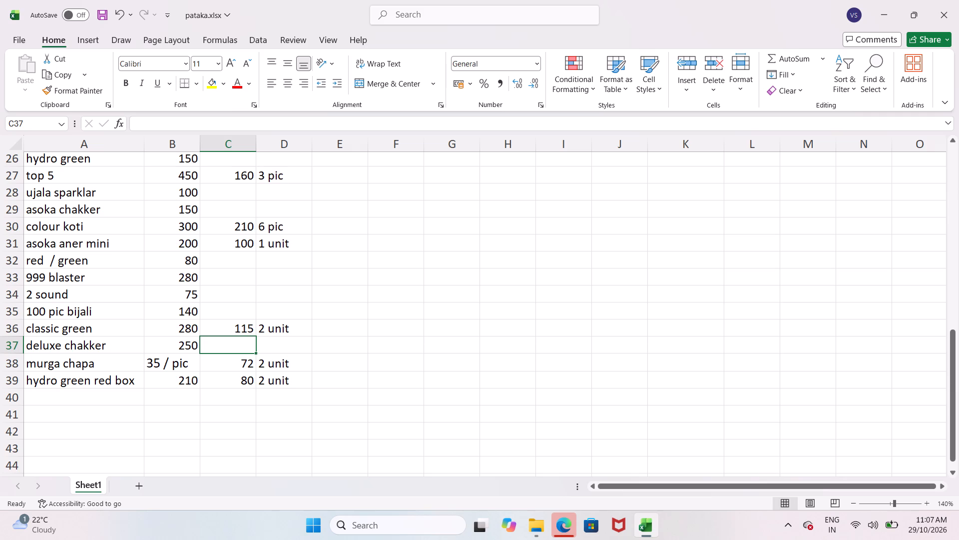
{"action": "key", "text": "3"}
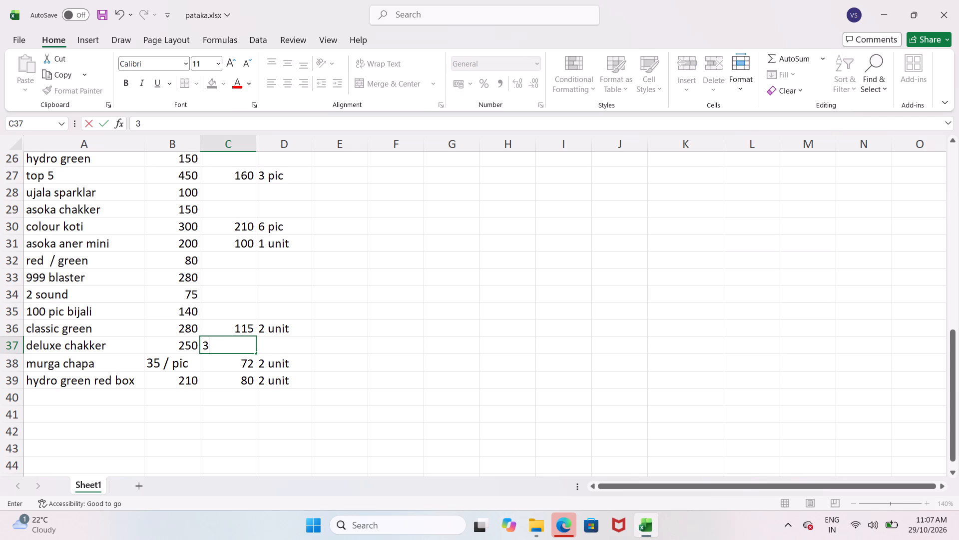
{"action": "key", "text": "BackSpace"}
Look through the whole item list, up to the header row and back down, for the next item that needs a rate.
{"action": "key", "text": "Up"}
{"action": "key", "text": "Up"}
{"action": "key", "text": "Up"}
{"action": "key", "text": "Up"}
{"action": "key", "text": "Up"}
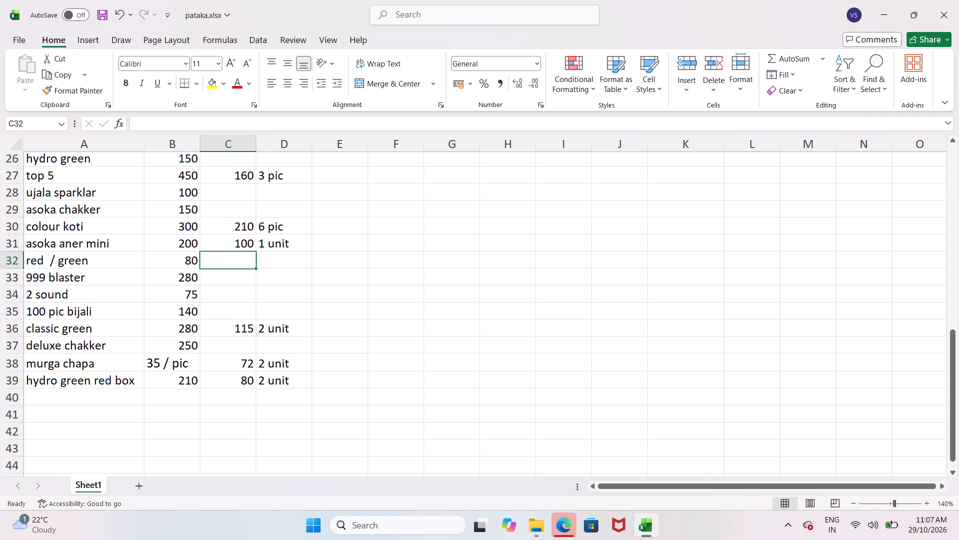
{"action": "key", "text": "Up"}
{"action": "key", "text": "Up"}
{"action": "key", "text": "Up"}
{"action": "key", "text": "Up"}
{"action": "key", "text": "Up"}
{"action": "key", "text": "Up"}
{"action": "key", "text": "Up"}
{"action": "key", "text": "Up"}
{"action": "key", "text": "Up"}
{"action": "key", "text": "Up"}
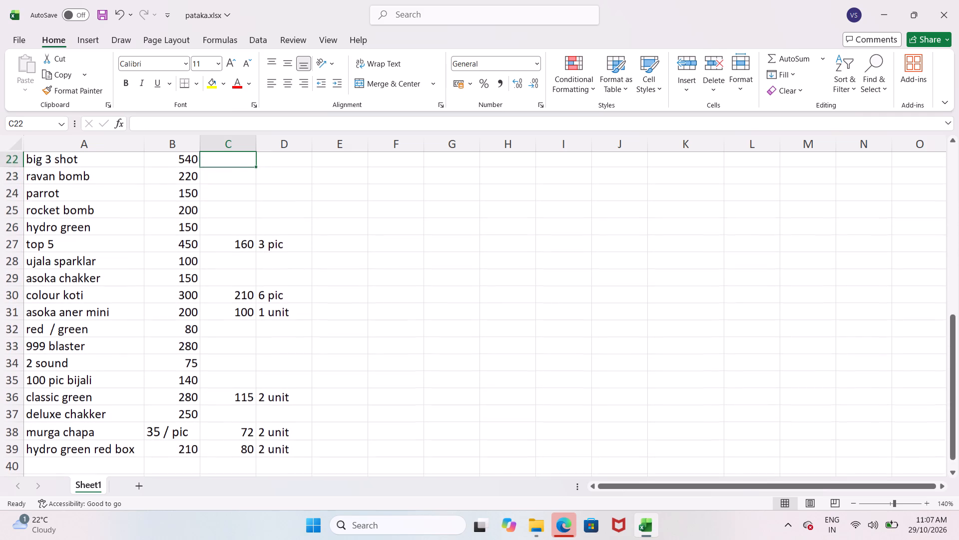
{"action": "key", "text": "Up"}
{"action": "key", "text": "Up"}
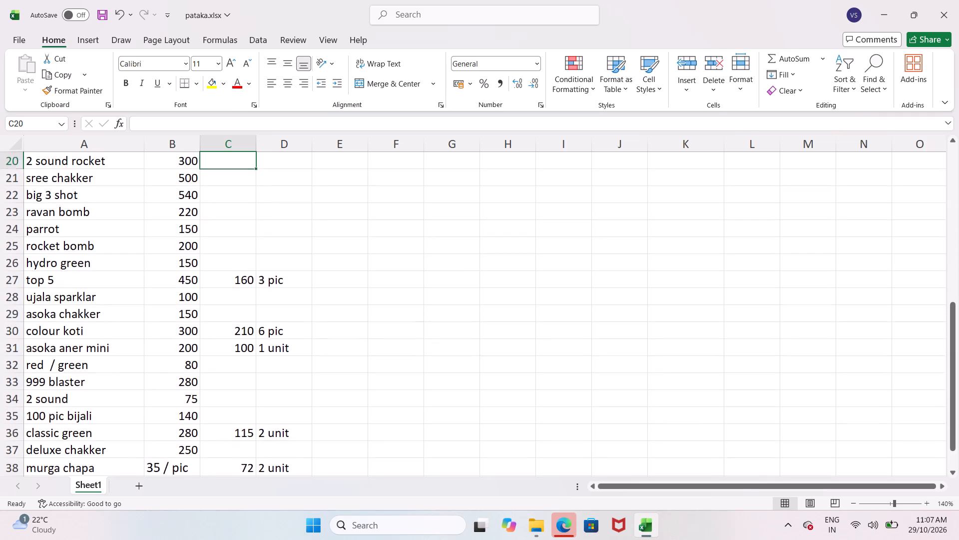
{"action": "key", "text": "Up"}
{"action": "key", "text": "Up"}
{"action": "key", "text": "Up"}
{"action": "key", "text": "Up"}
{"action": "key", "text": "Up"}
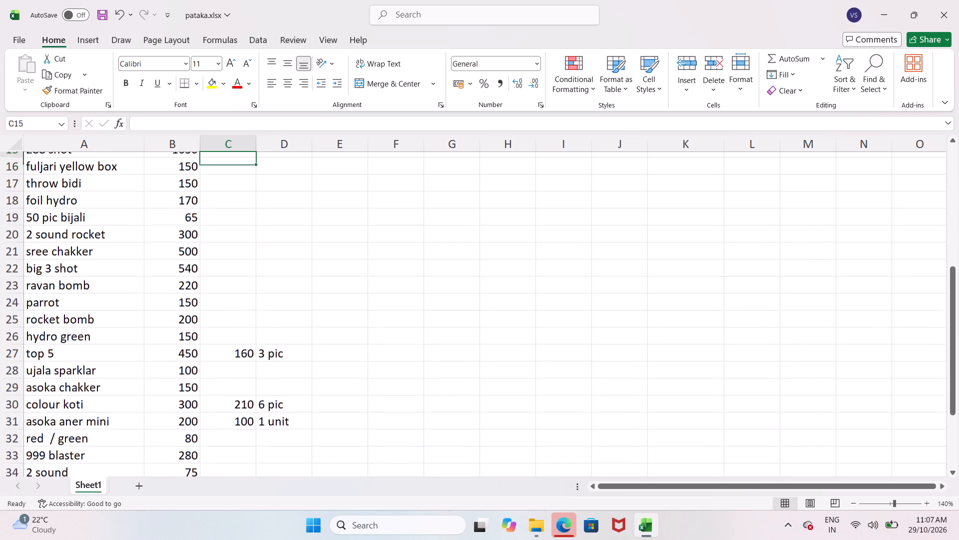
{"action": "key", "text": "Up"}
{"action": "key", "text": "Up"}
{"action": "key", "text": "Up"}
{"action": "key", "text": "Up"}
{"action": "key", "text": "Up"}
{"action": "key", "text": "Up"}
{"action": "key", "text": "Up"}
{"action": "key", "text": "Up"}
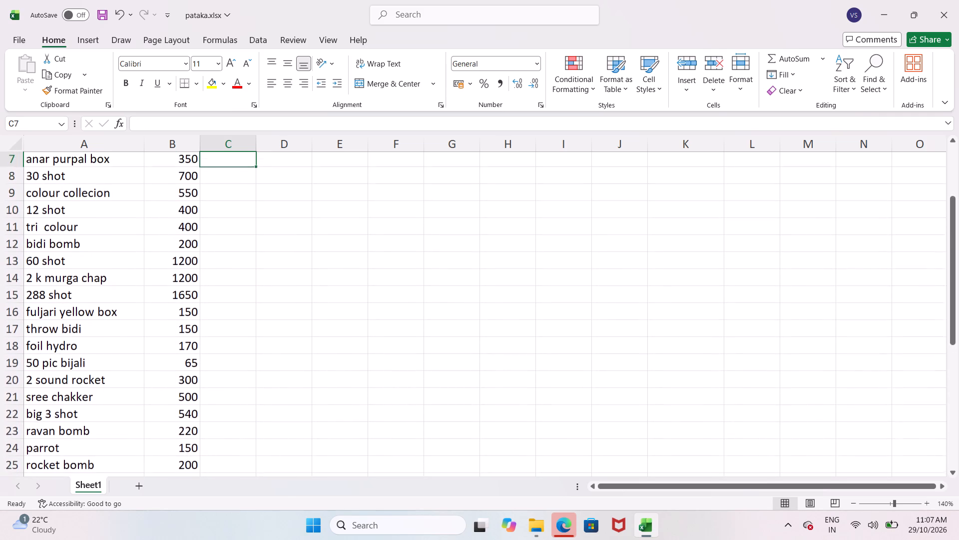
{"action": "key", "text": "Up"}
{"action": "key", "text": "Up"}
{"action": "key", "text": "Up"}
{"action": "key", "text": "Up"}
{"action": "key", "text": "Up"}
{"action": "key", "text": "Up"}
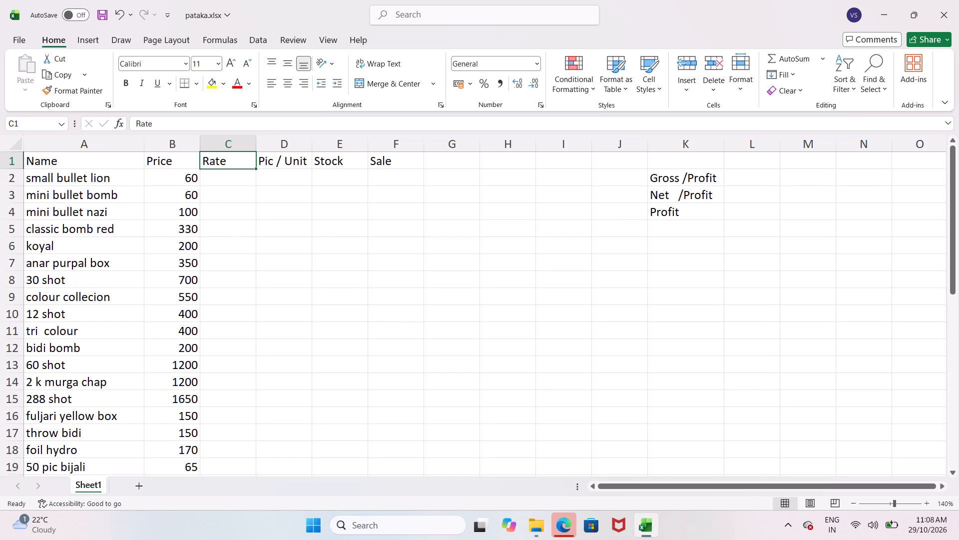
{"action": "key", "text": "Up"}
{"action": "key", "text": "Up"}
{"action": "key", "text": "Down"}
{"action": "key", "text": "Down"}
{"action": "key", "text": "Down"}
{"action": "key", "text": "Down"}
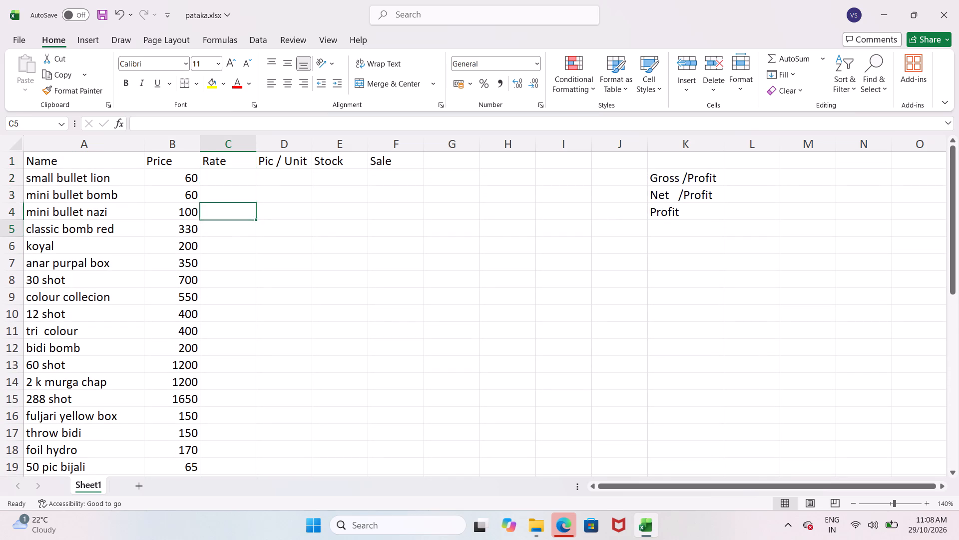
{"action": "key", "text": "Down"}
{"action": "key", "text": "Down"}
{"action": "key", "text": "Down"}
{"action": "key", "text": "Down"}
{"action": "key", "text": "Down"}
{"action": "key", "text": "Down"}
{"action": "key", "text": "Down"}
{"action": "key", "text": "Down"}
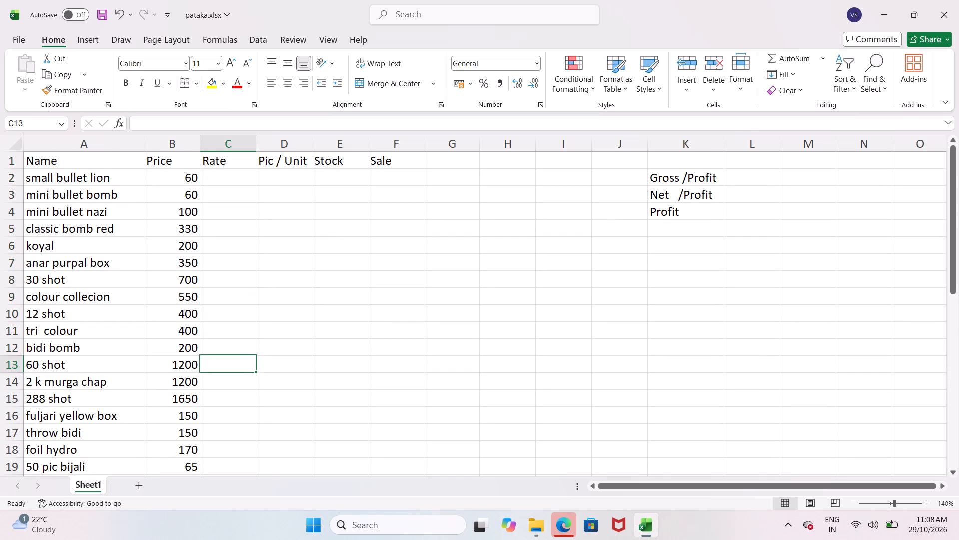
{"action": "key", "text": "Down"}
{"action": "key", "text": "Down"}
{"action": "key", "text": "Down"}
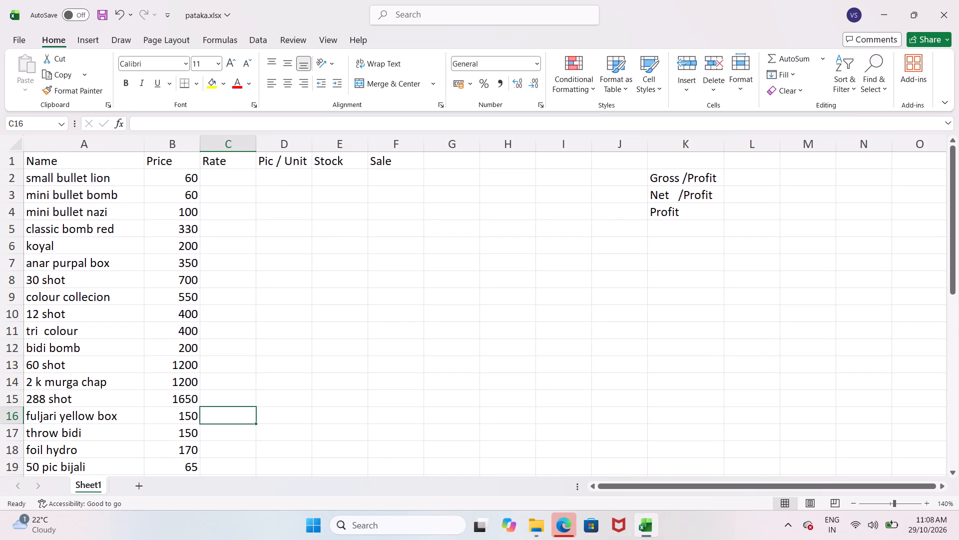
{"action": "key", "text": "Up"}
{"action": "key", "text": "Up"}
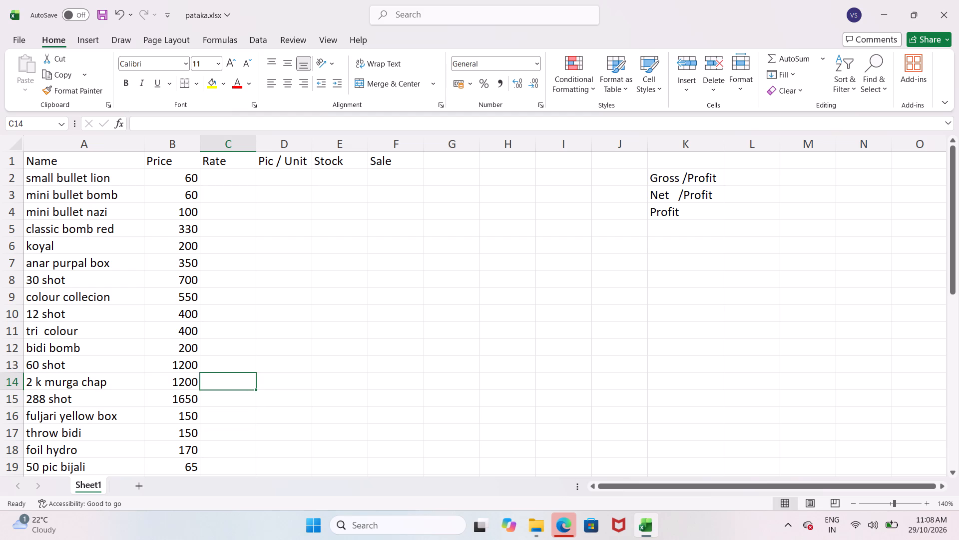
{"action": "key", "text": "Down"}
{"action": "key", "text": "Up"}
{"action": "key", "text": "Up"}
{"action": "key", "text": "Down"}
{"action": "key", "text": "Down"}
{"action": "key", "text": "Down"}
{"action": "key", "text": "Down"}
{"action": "key", "text": "Down"}
{"action": "key", "text": "Down"}
{"action": "key", "text": "Down"}
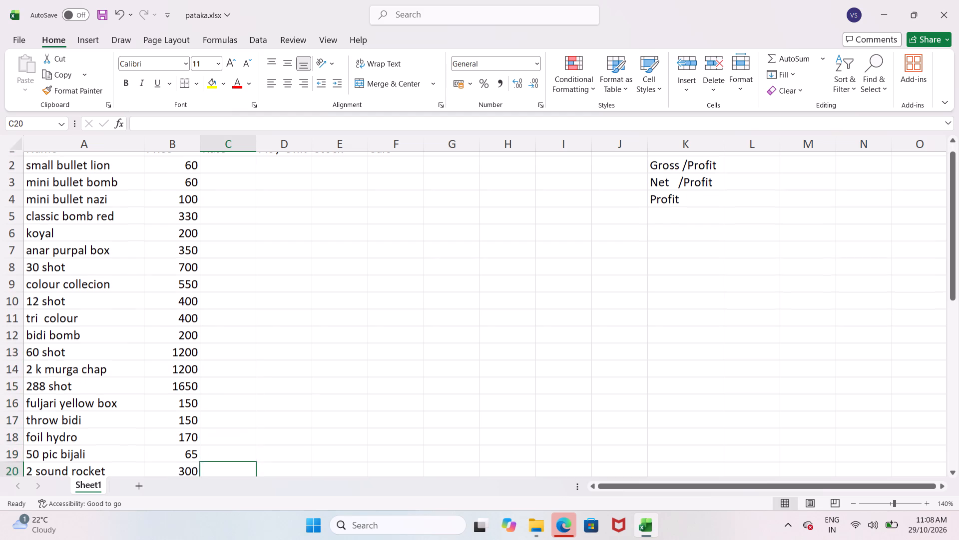
{"action": "key", "text": "Down"}
{"action": "key", "text": "Down"}
{"action": "key", "text": "Down"}
{"action": "key", "text": "Down"}
{"action": "key", "text": "Down"}
{"action": "key", "text": "Down"}
{"action": "key", "text": "Down"}
{"action": "key", "text": "Down"}
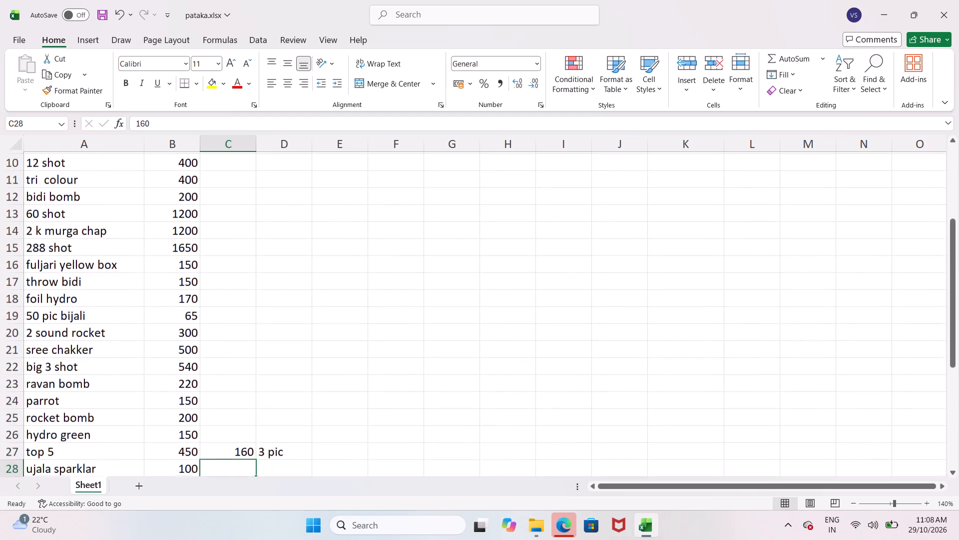
{"action": "key", "text": "Down"}
{"action": "key", "text": "Down"}
{"action": "key", "text": "Down"}
{"action": "key", "text": "Down"}
{"action": "key", "text": "Down"}
{"action": "key", "text": "Down"}
{"action": "key", "text": "Down"}
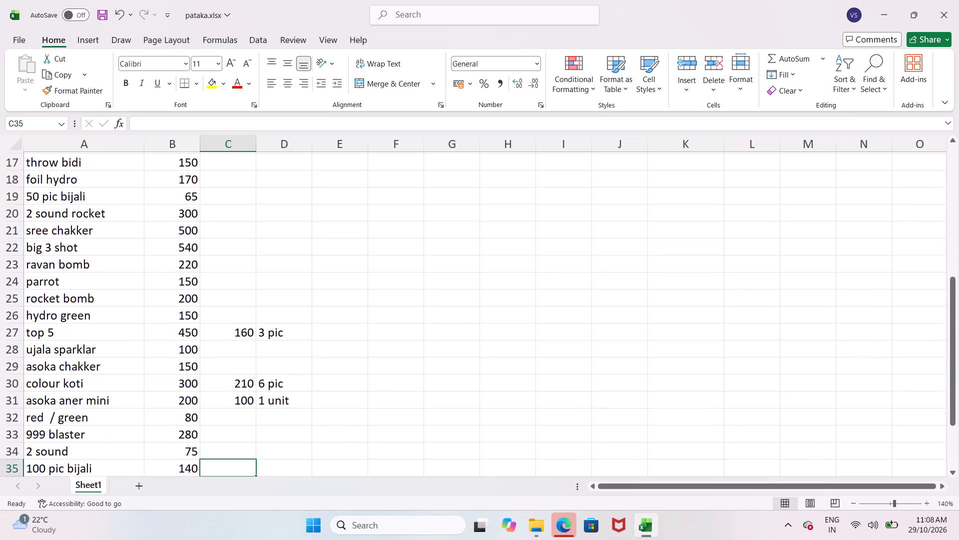
Enter a rate of 35 and a Pic / Unit value of "10 pic" for the "2 sound" item in row 34.
{"action": "key", "text": "Down"}
{"action": "key", "text": "Up"}
{"action": "key", "text": "Up"}
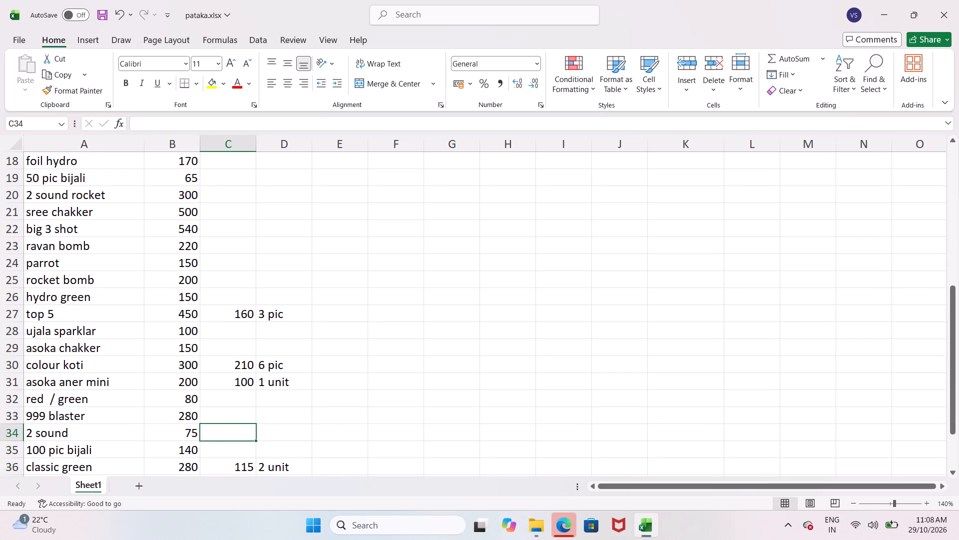
{"action": "type", "text": "35"}
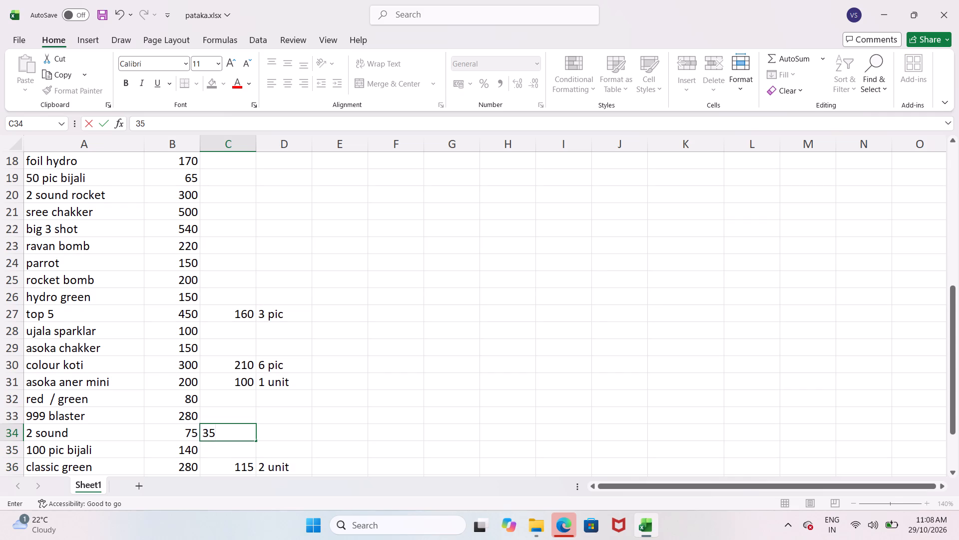
{"action": "key", "text": "Right"}
{"action": "type", "text": "10 pic"}
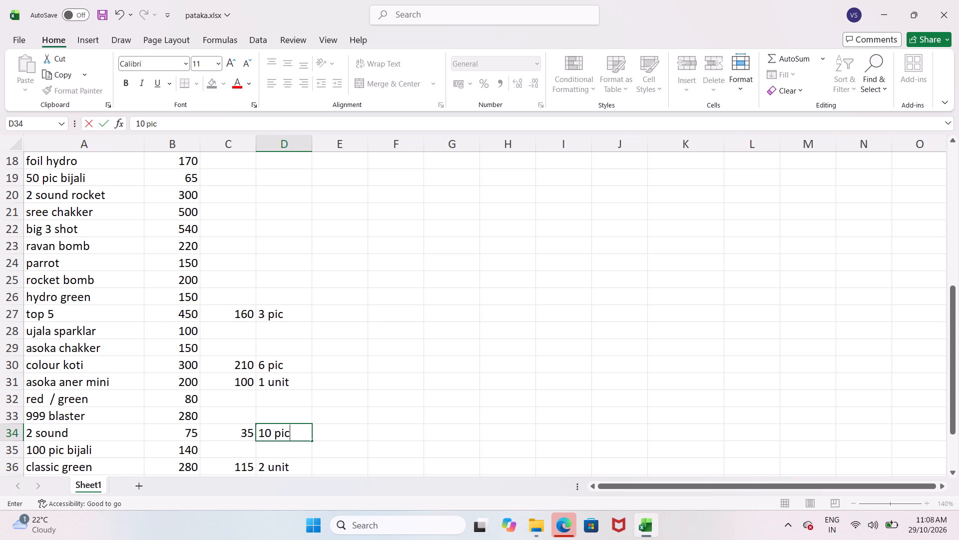
{"action": "key", "text": "Up"}
Look through the upper part of the item list for the next item that needs a rate.
{"action": "key", "text": "Up"}
{"action": "key", "text": "Up"}
{"action": "key", "text": "Up"}
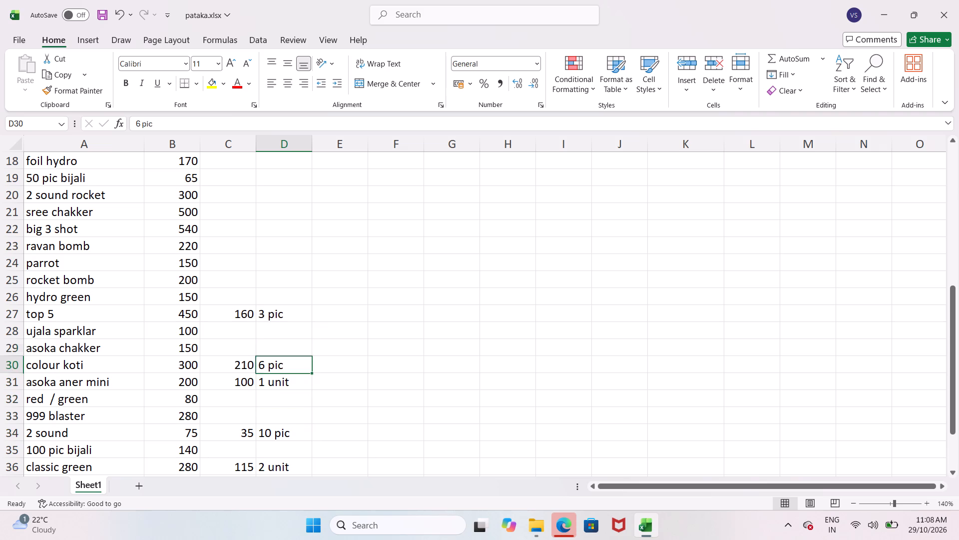
{"action": "key", "text": "Up"}
{"action": "key", "text": "Up"}
{"action": "key", "text": "Up"}
{"action": "key", "text": "Up"}
{"action": "key", "text": "Up"}
{"action": "key", "text": "Up"}
{"action": "key", "text": "Up"}
{"action": "key", "text": "Up"}
{"action": "key", "text": "Up"}
{"action": "key", "text": "Up"}
{"action": "key", "text": "Up"}
{"action": "key", "text": "Up"}
{"action": "key", "text": "Up"}
{"action": "key", "text": "Up"}
{"action": "key", "text": "Up"}
{"action": "key", "text": "Up"}
{"action": "key", "text": "Up"}
{"action": "key", "text": "Up"}
{"action": "key", "text": "Up"}
{"action": "key", "text": "Up"}
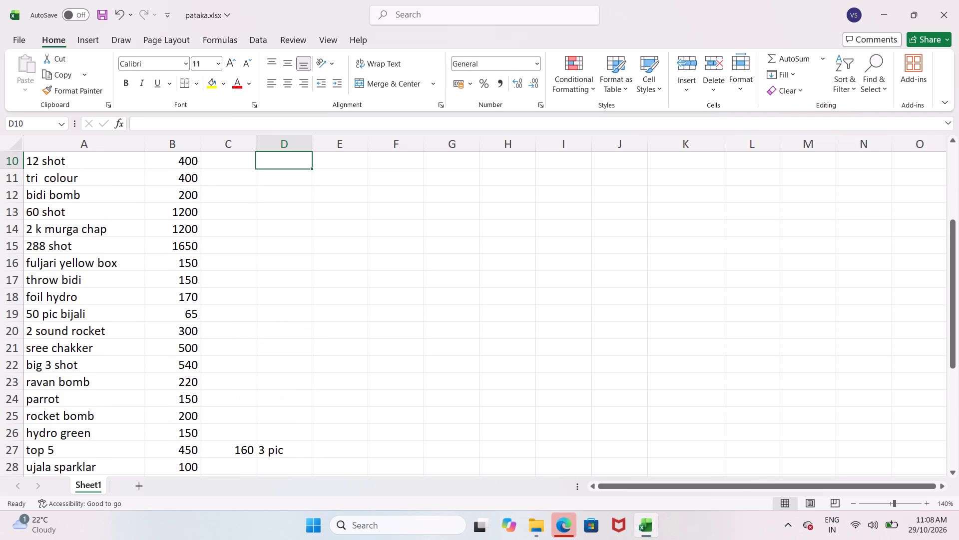
Enter a rate of 850 and a Pic / Unit value of "1 pic" for the "288 shot" item in row 15.
{"action": "key", "text": "Down"}
{"action": "key", "text": "Down"}
{"action": "key", "text": "Down"}
{"action": "key", "text": "Down"}
{"action": "key", "text": "Down"}
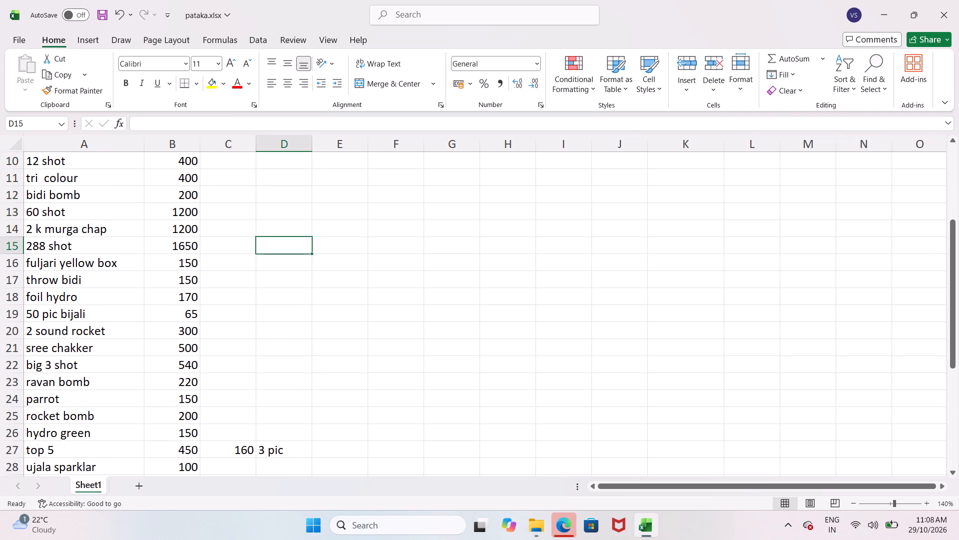
{"action": "key", "text": "Left"}
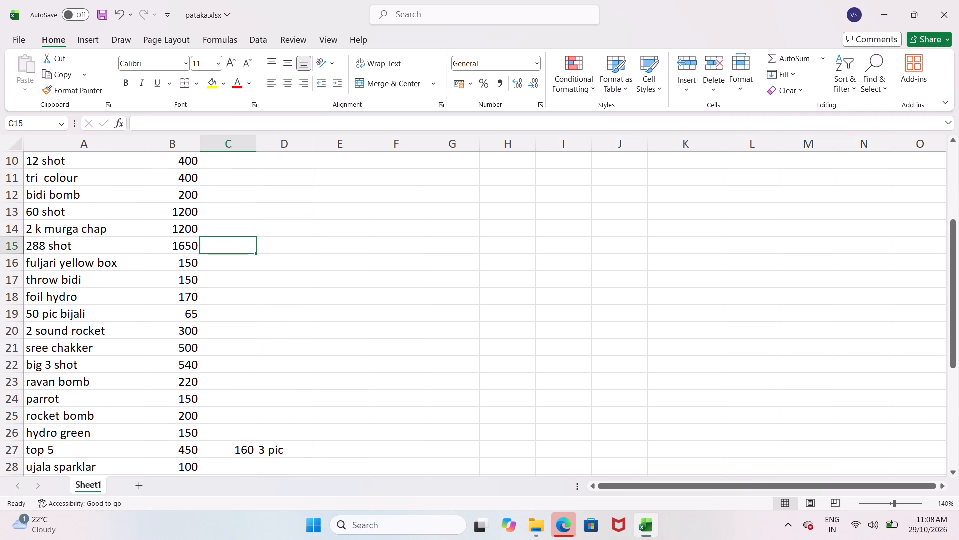
{"action": "type", "text": "850"}
{"action": "key", "text": "Down"}
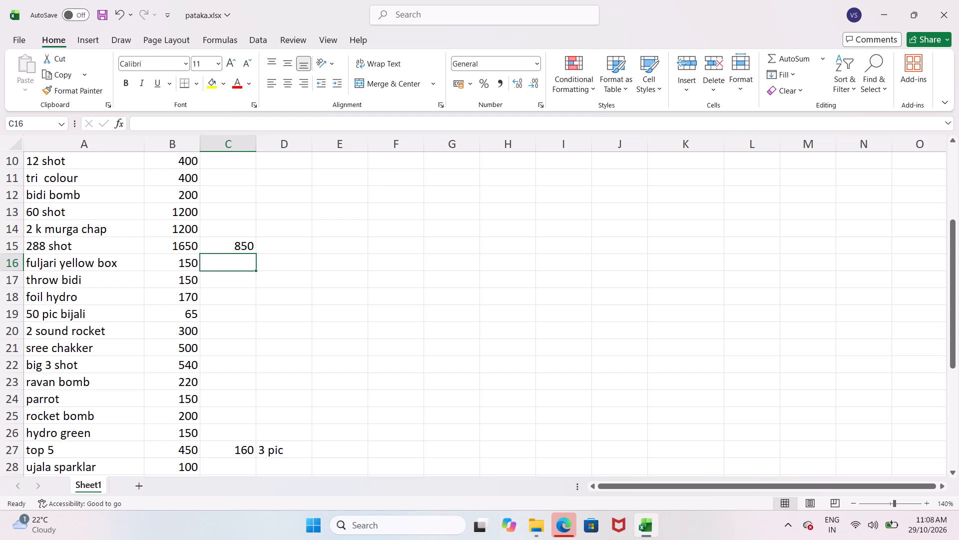
{"action": "key", "text": "Right"}
{"action": "key", "text": "Up"}
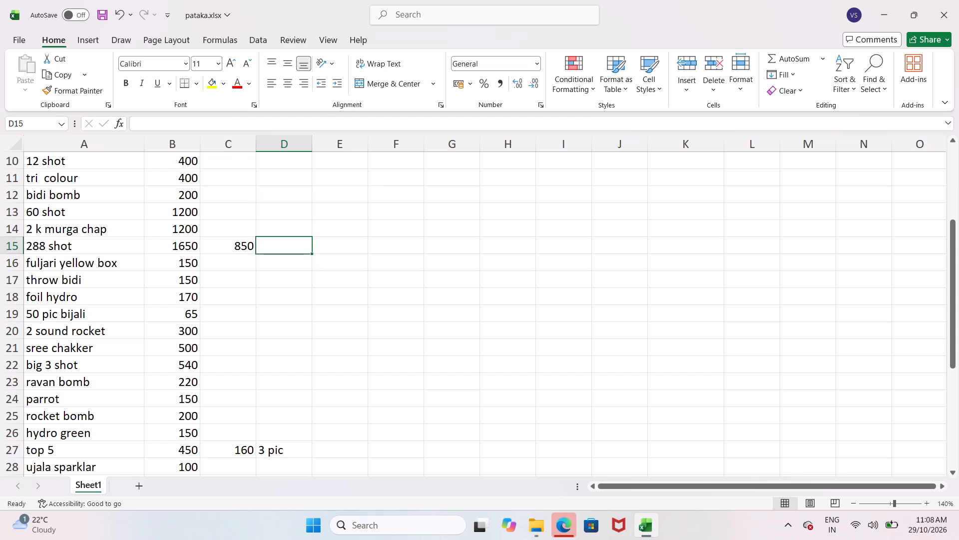
{"action": "key", "text": "1"}
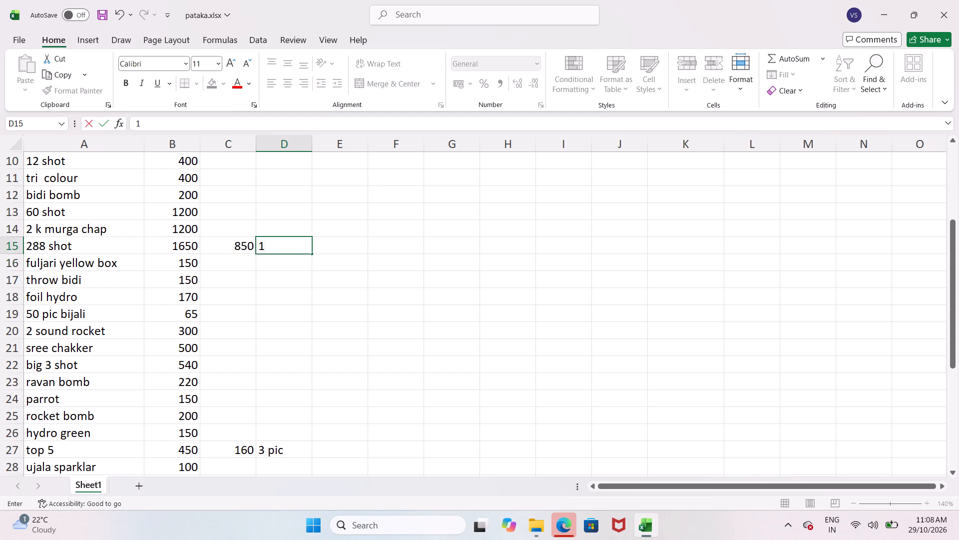
{"action": "key", "text": "space"}
{"action": "type", "text": "pic"}
{"action": "key", "text": "Down"}
Look through the items above "288 shot", up to the header row, for the next item that needs a rate.
{"action": "key", "text": "Up"}
{"action": "key", "text": "Up"}
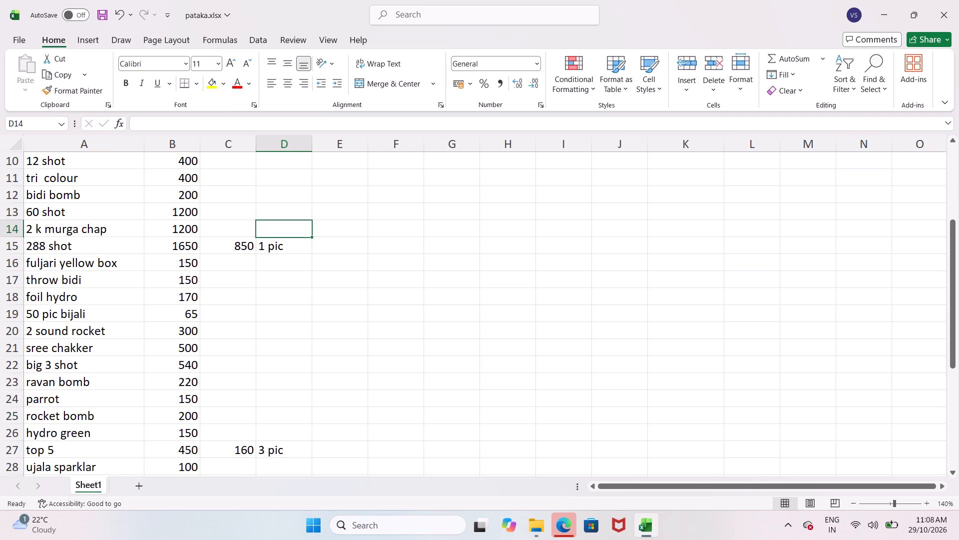
{"action": "key", "text": "Up"}
{"action": "key", "text": "Up"}
{"action": "key", "text": "Up"}
{"action": "key", "text": "Up"}
{"action": "key", "text": "Up"}
{"action": "key", "text": "Up"}
{"action": "key", "text": "Up"}
{"action": "key", "text": "Up"}
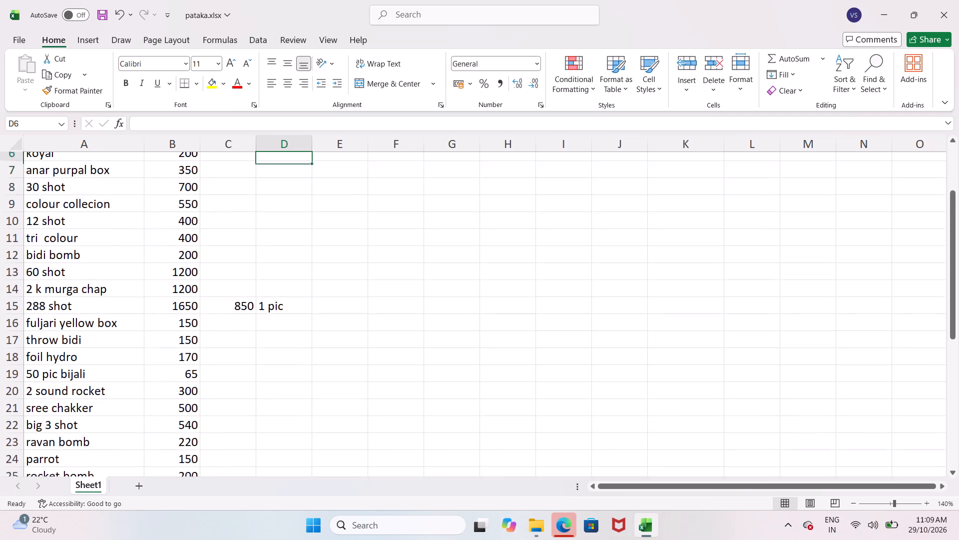
{"action": "key", "text": "Up"}
{"action": "key", "text": "Up"}
{"action": "key", "text": "Up"}
{"action": "key", "text": "Up"}
{"action": "key", "text": "Up"}
{"action": "key", "text": "Up"}
{"action": "key", "text": "Up"}
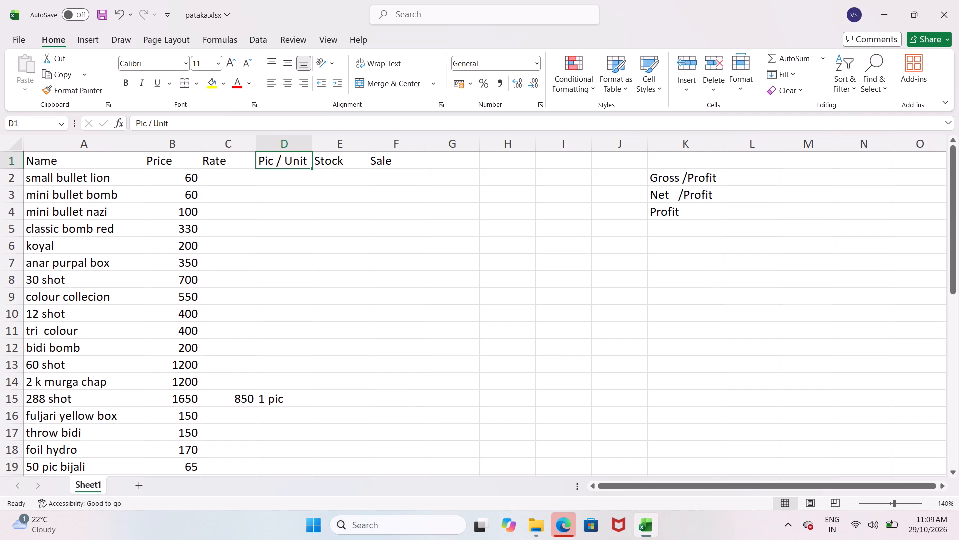
Look through the whole item list from the header row down past its last item for the next item to price.
{"action": "key", "text": "Down"}
{"action": "key", "text": "Down"}
{"action": "key", "text": "Down"}
{"action": "key", "text": "Down"}
{"action": "key", "text": "Down"}
{"action": "key", "text": "Down"}
{"action": "key", "text": "Down"}
{"action": "key", "text": "Down"}
{"action": "key", "text": "Down"}
{"action": "key", "text": "Down"}
{"action": "key", "text": "Down"}
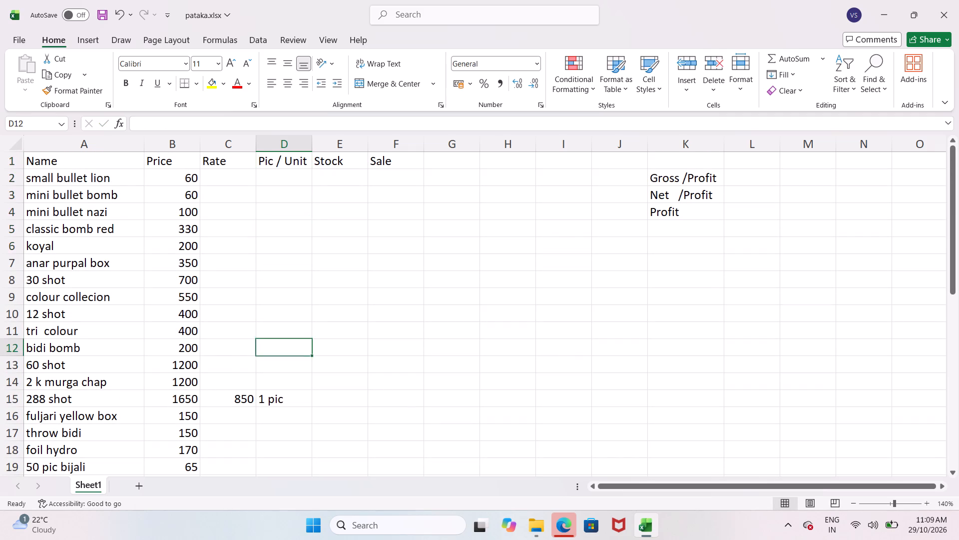
{"action": "key", "text": "Down"}
{"action": "key", "text": "Down"}
{"action": "key", "text": "Down"}
{"action": "key", "text": "Left"}
{"action": "key", "text": "Down"}
{"action": "key", "text": "Down"}
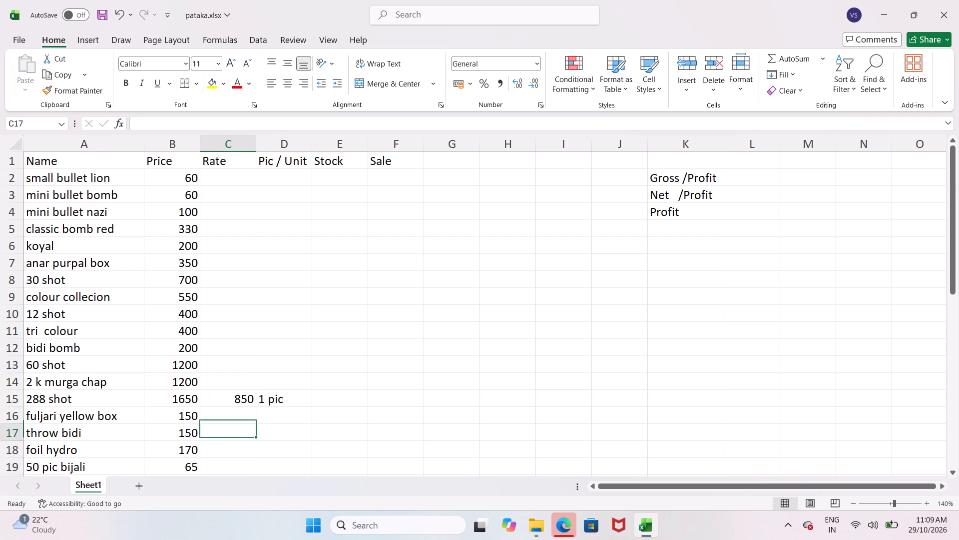
{"action": "key", "text": "Down"}
{"action": "key", "text": "Down"}
{"action": "key", "text": "Down"}
{"action": "key", "text": "Down"}
{"action": "key", "text": "Down"}
{"action": "key", "text": "Down"}
{"action": "key", "text": "Down"}
{"action": "key", "text": "Down"}
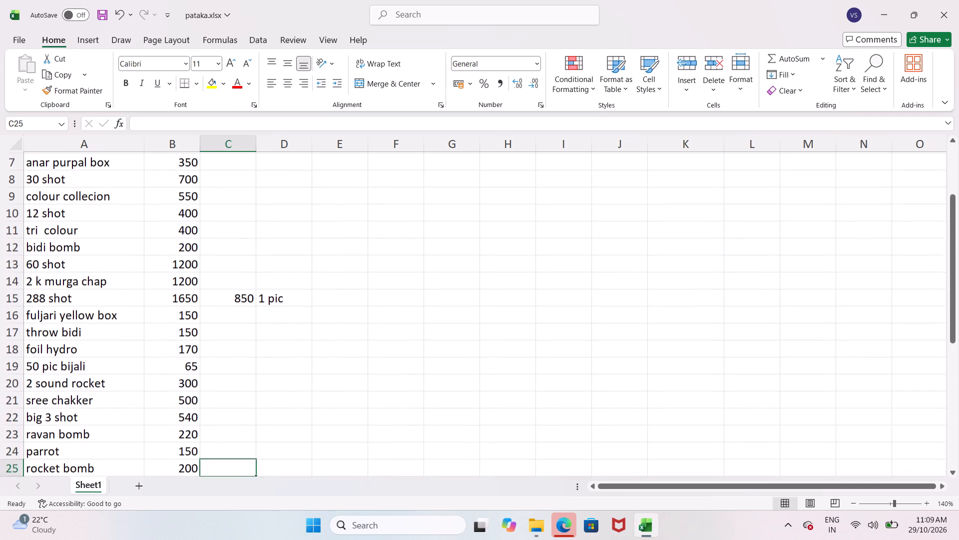
{"action": "key", "text": "Down"}
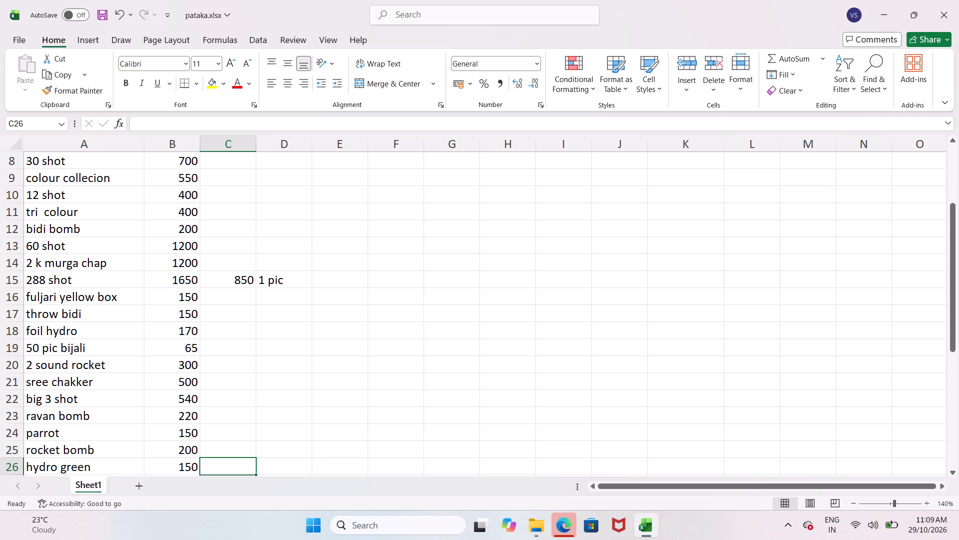
{"action": "key", "text": "Down"}
{"action": "key", "text": "Down"}
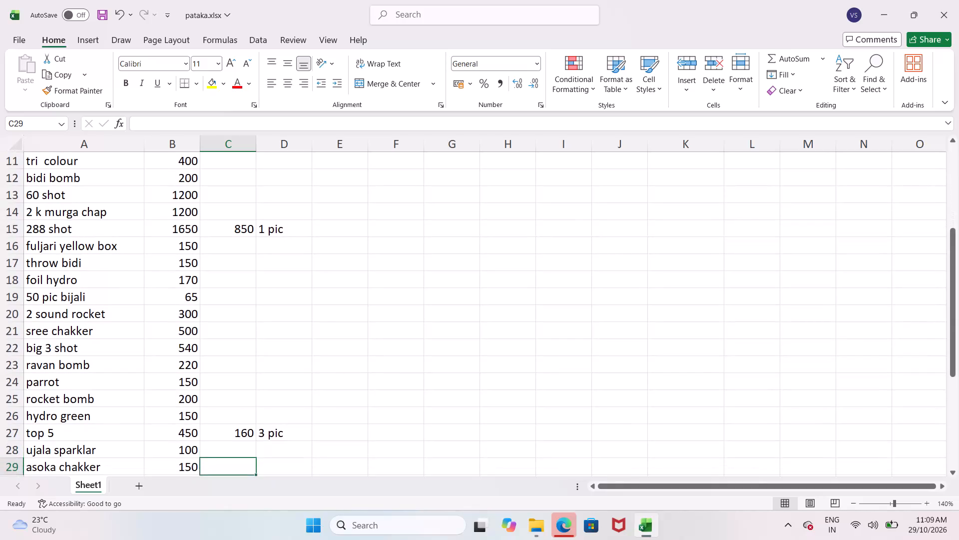
{"action": "key", "text": "Down"}
{"action": "key", "text": "Down"}
{"action": "key", "text": "Down"}
{"action": "key", "text": "Down"}
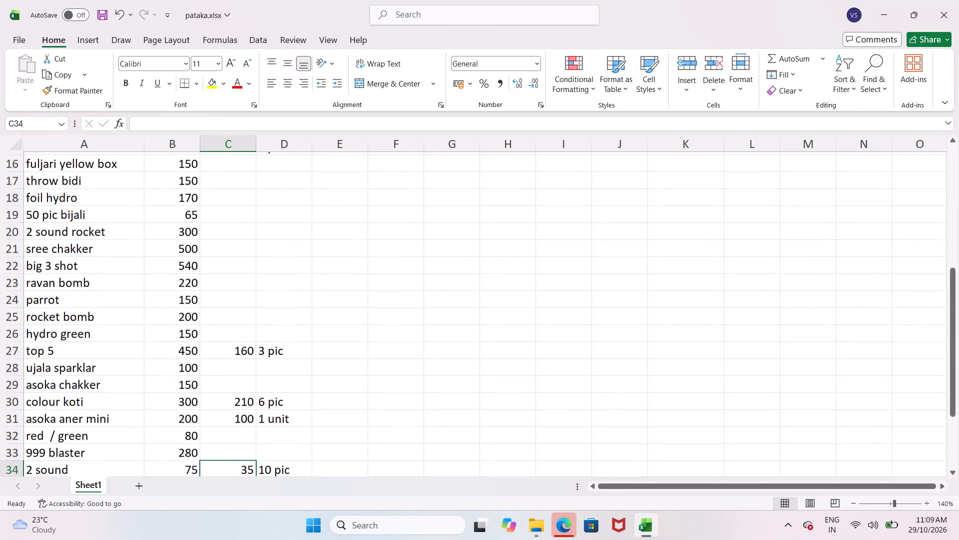
{"action": "key", "text": "Down"}
{"action": "key", "text": "Down"}
{"action": "key", "text": "Down"}
{"action": "key", "text": "Down"}
{"action": "key", "text": "Down"}
{"action": "key", "text": "Down"}
{"action": "key", "text": "Down"}
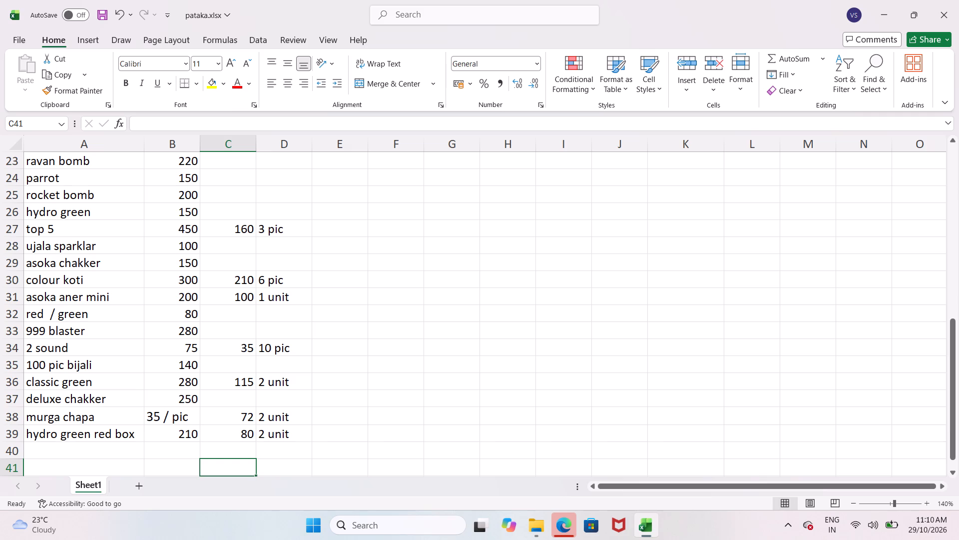
Look back up through the item list to its first rows for the next item that needs a rate.
{"action": "key", "text": "Up"}
{"action": "key", "text": "Up"}
{"action": "key", "text": "Up"}
{"action": "key", "text": "Up"}
{"action": "key", "text": "Up"}
{"action": "key", "text": "Up"}
{"action": "key", "text": "Up"}
{"action": "key", "text": "Up"}
{"action": "key", "text": "Up"}
{"action": "key", "text": "Up"}
{"action": "key", "text": "Up"}
{"action": "key", "text": "Up"}
{"action": "key", "text": "Up"}
{"action": "key", "text": "Up"}
{"action": "key", "text": "Up"}
{"action": "key", "text": "Up"}
{"action": "key", "text": "Up"}
{"action": "key", "text": "Up"}
{"action": "key", "text": "Up"}
{"action": "key", "text": "Up"}
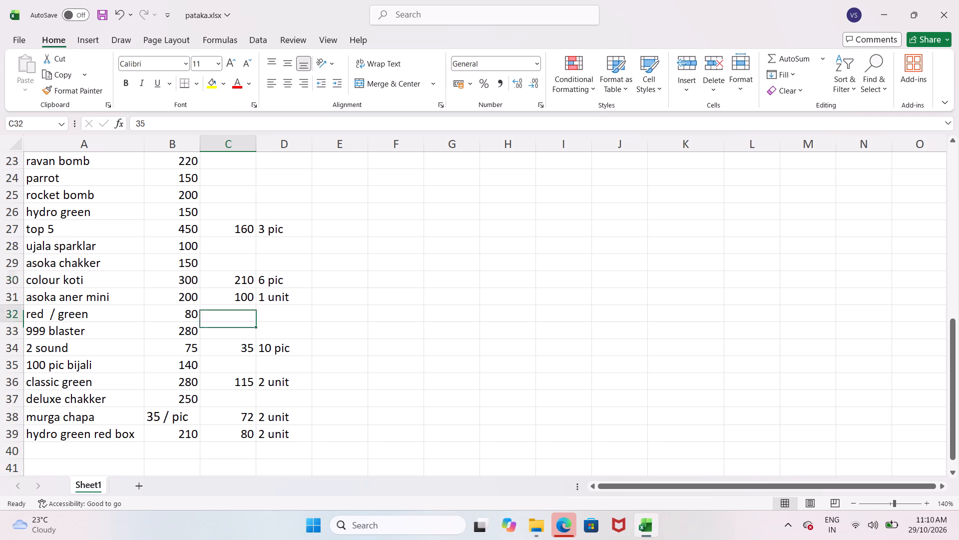
{"action": "key", "text": "Down"}
{"action": "key", "text": "Down"}
{"action": "key", "text": "Down"}
{"action": "key", "text": "Down"}
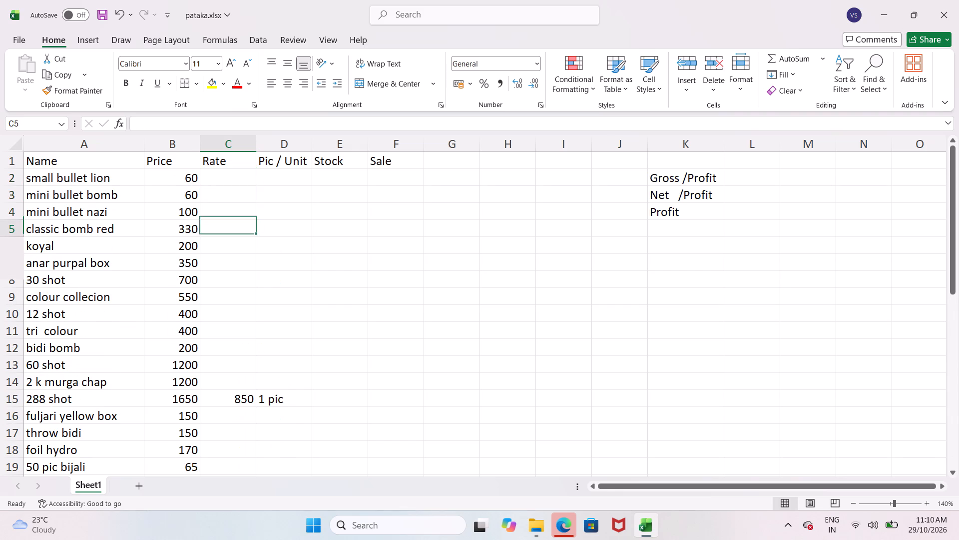
Enter a rate of 50 and a Pic / Unit value of "10 box" for the "throw bidi" item in row 17.
{"action": "key", "text": "Down"}
{"action": "key", "text": "Down"}
{"action": "key", "text": "Down"}
{"action": "key", "text": "Down"}
{"action": "key", "text": "Down"}
{"action": "key", "text": "Down"}
{"action": "key", "text": "Down"}
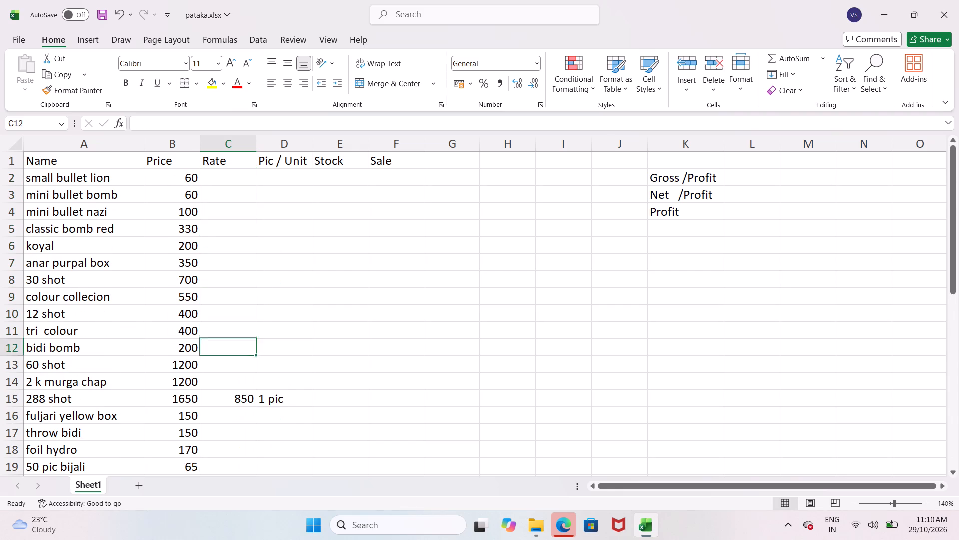
{"action": "key", "text": "Down"}
{"action": "key", "text": "Down"}
{"action": "key", "text": "Down"}
{"action": "key", "text": "Down"}
{"action": "key", "text": "Down"}
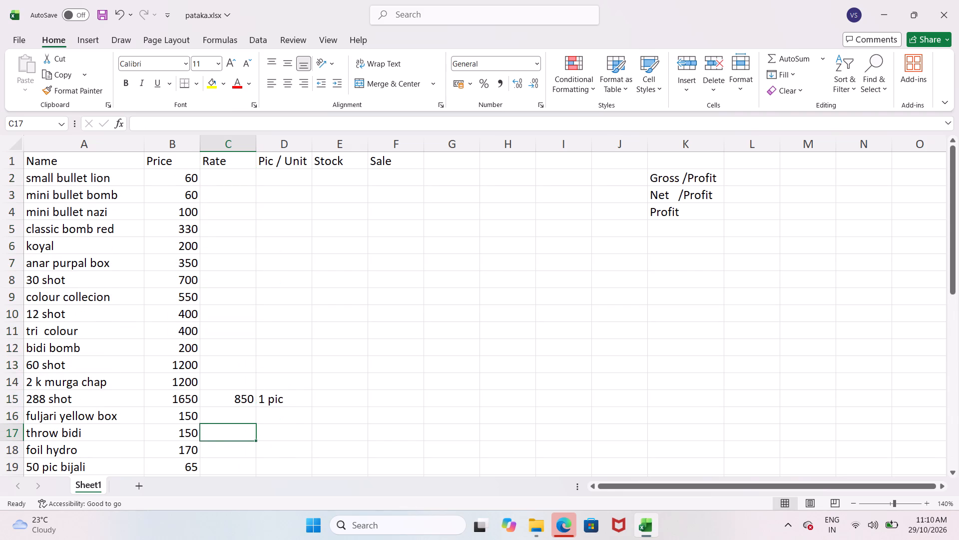
{"action": "type", "text": "50"}
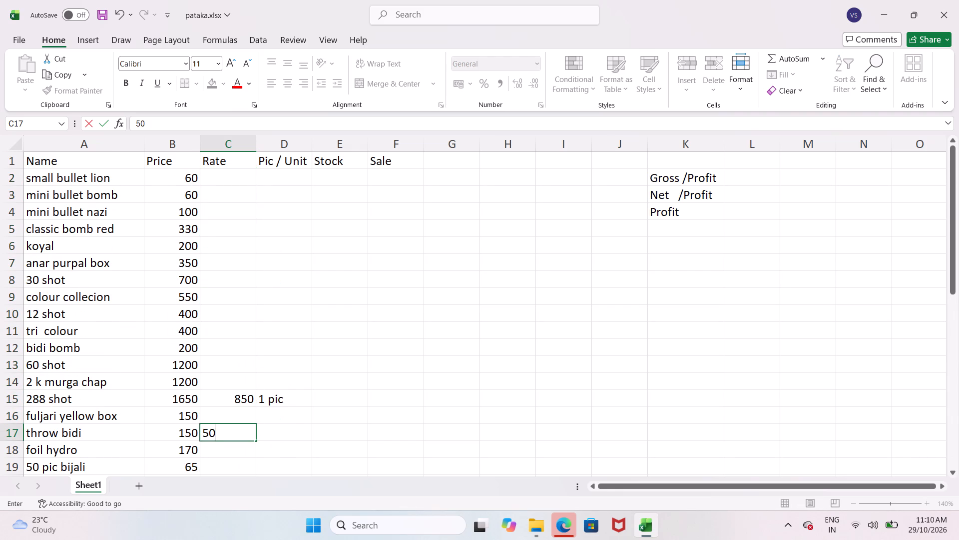
{"action": "key", "text": "Right"}
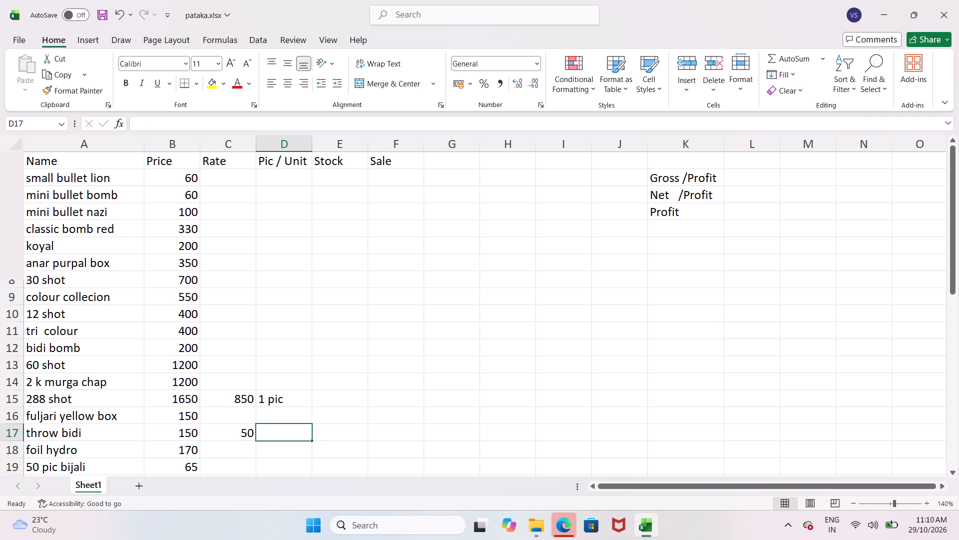
{"action": "type", "text": "10"}
{"action": "key", "text": "space"}
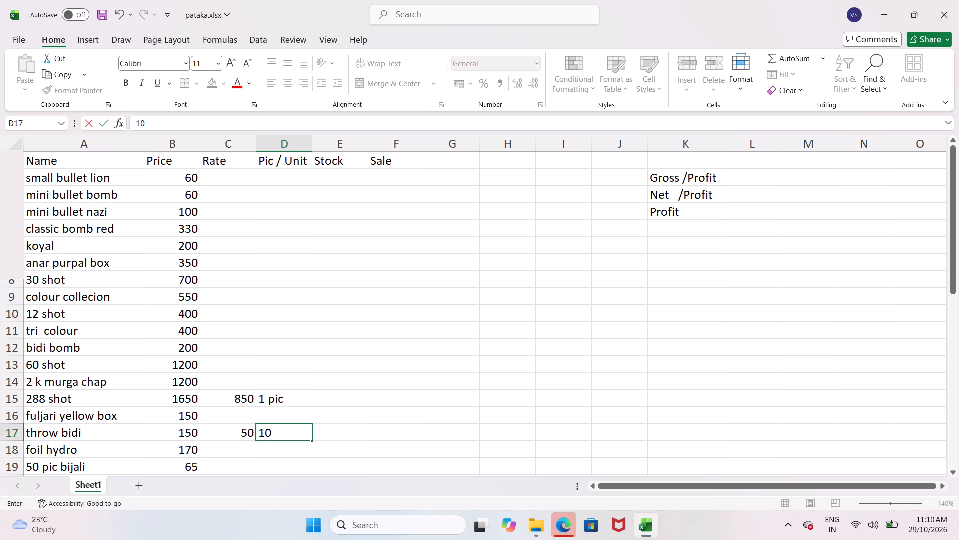
{"action": "type", "text": "bo"}
{"action": "key", "text": "x"}
{"action": "key", "text": "Down"}
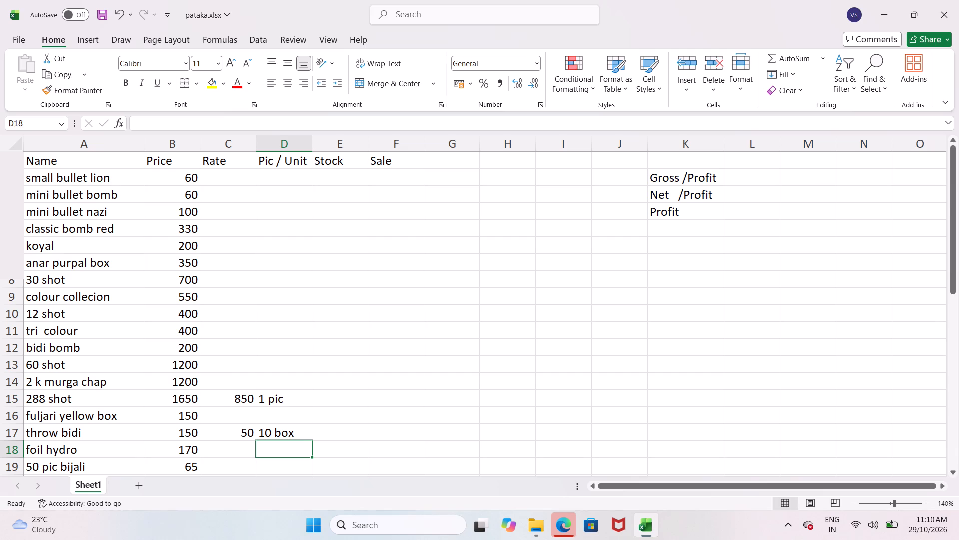
Enter a rate of 280 and a Pic / Unit value of "1 box" for the "big 3 shot" item in row 22.
{"action": "key", "text": "Down"}
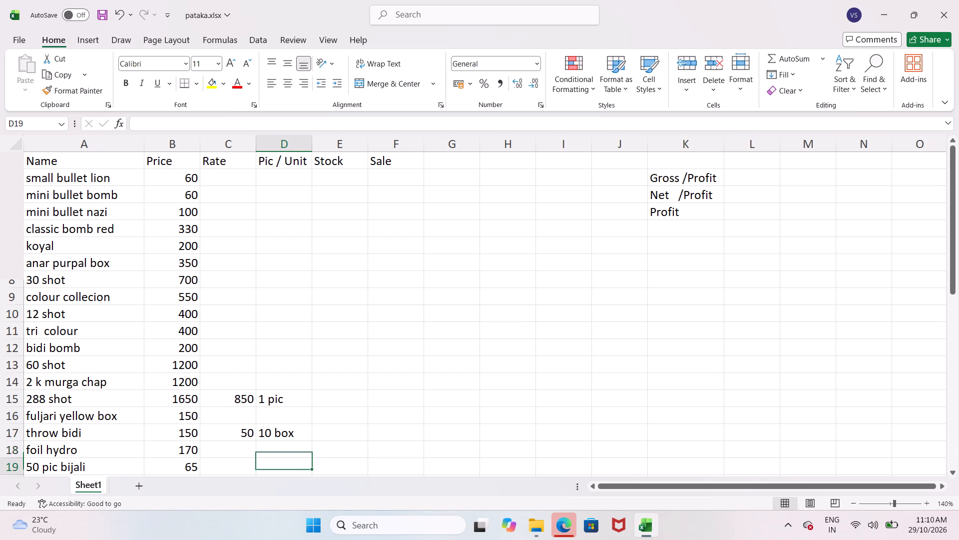
{"action": "key", "text": "Down"}
{"action": "key", "text": "Down"}
{"action": "key", "text": "Down"}
{"action": "key", "text": "Down"}
{"action": "key", "text": "Down"}
{"action": "key", "text": "Down"}
{"action": "key", "text": "Up"}
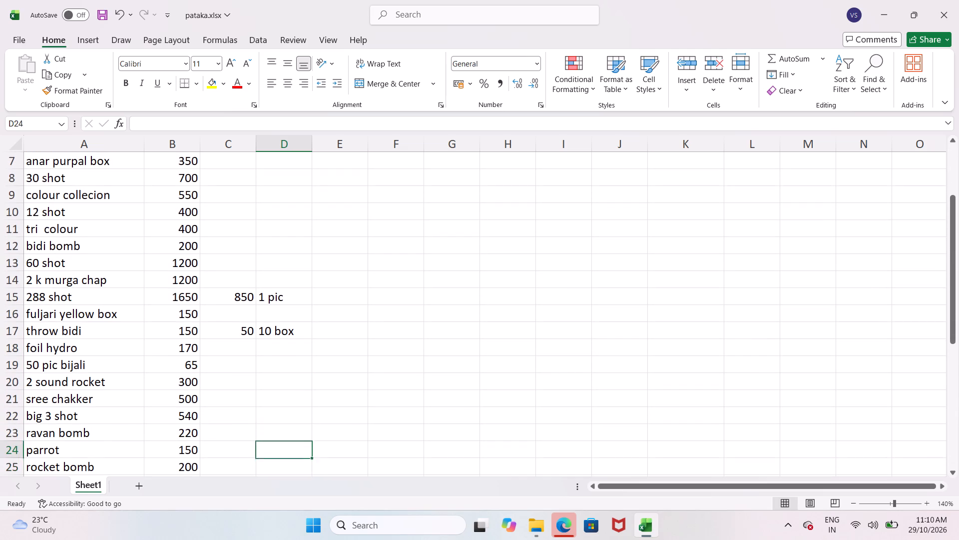
{"action": "key", "text": "Up"}
{"action": "key", "text": "Up"}
{"action": "key", "text": "Left"}
{"action": "key", "text": "Left"}
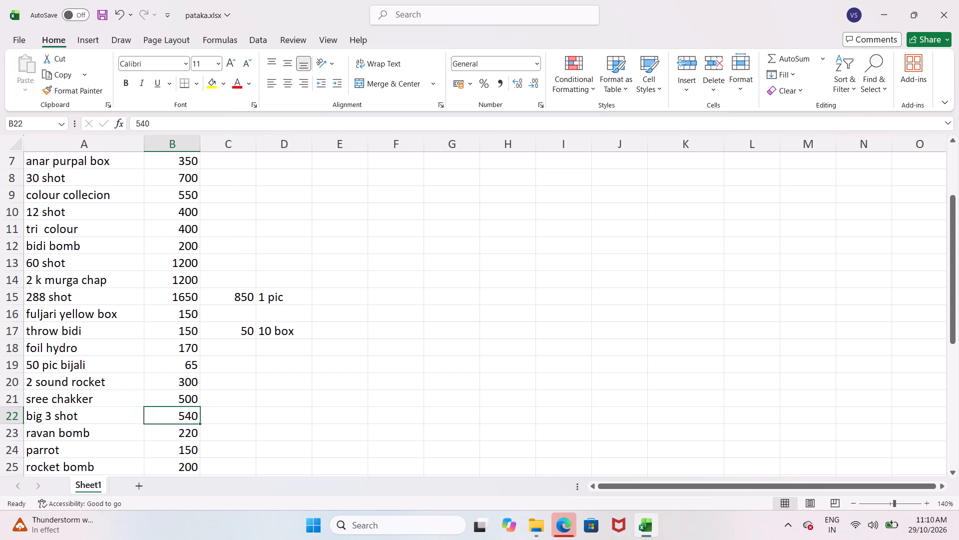
{"action": "key", "text": "Right"}
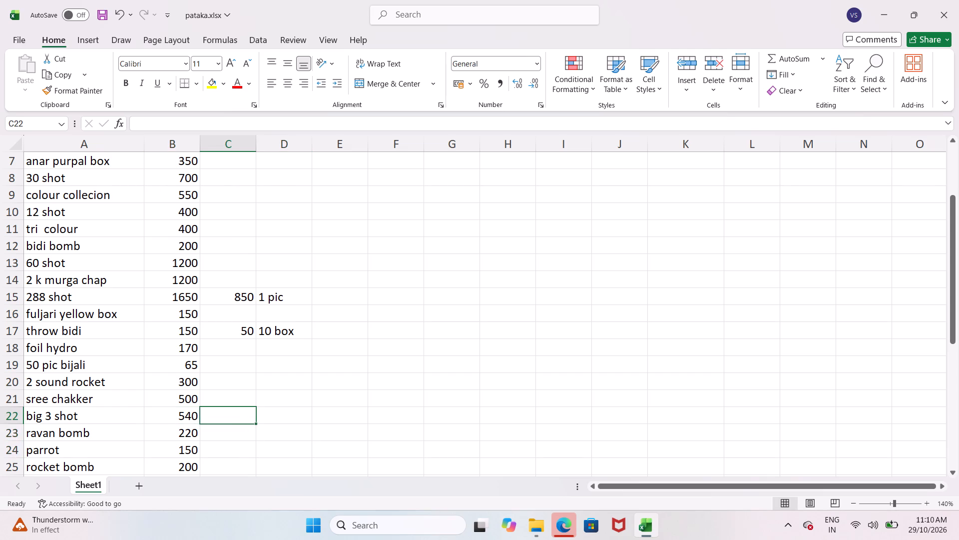
{"action": "type", "text": "280"}
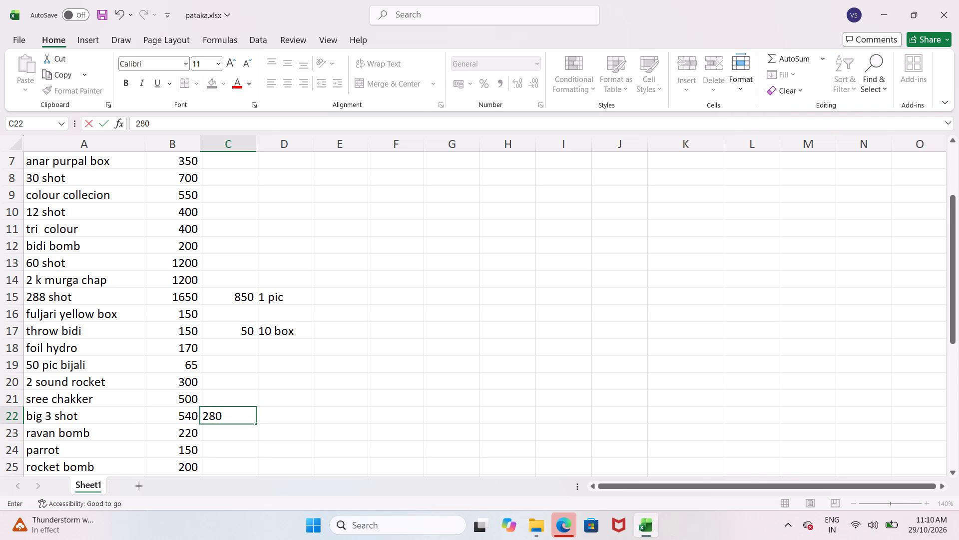
{"action": "key", "text": "Right"}
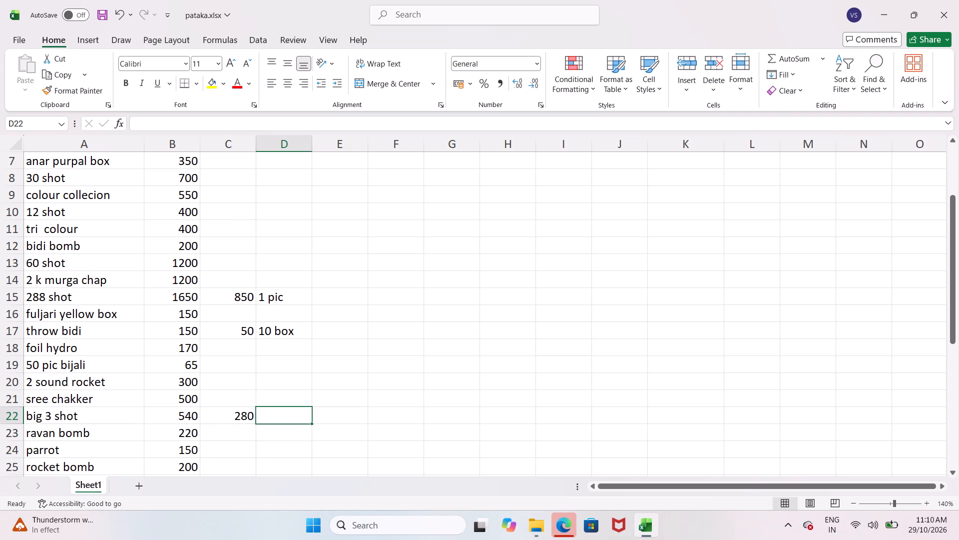
{"action": "key", "text": "1"}
{"action": "key", "text": "space"}
{"action": "type", "text": "box"}
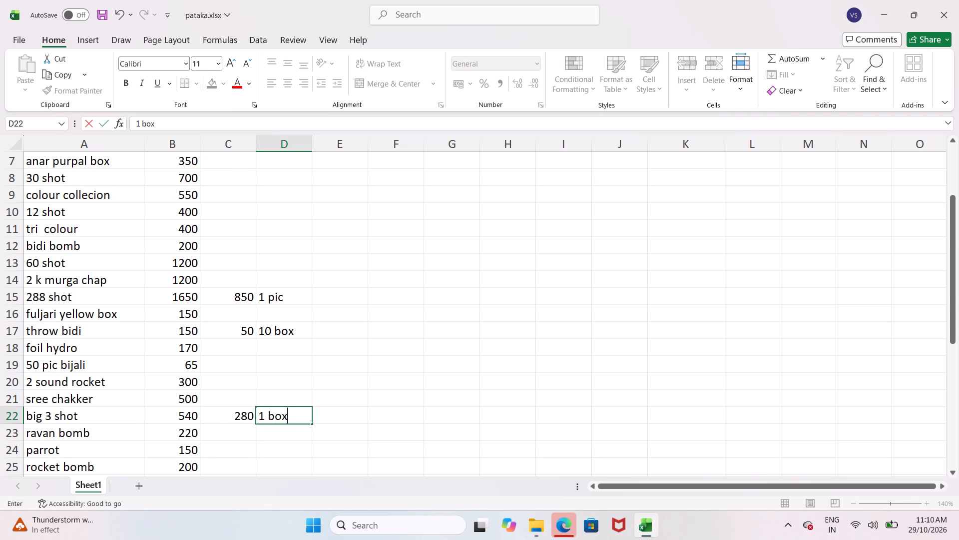
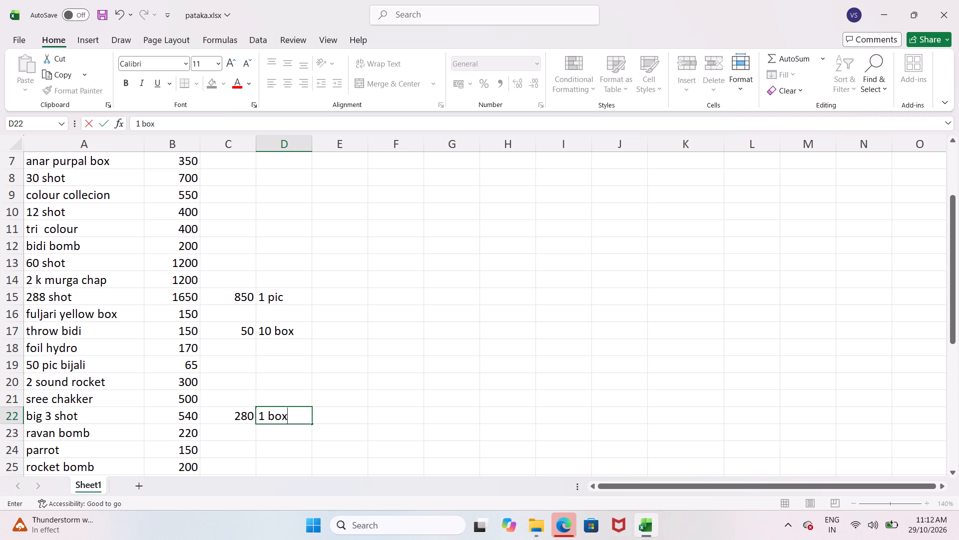
Enter a rate of 200 and a Pic / Unit value of "3 box" for the "12 shot" item in row 10.
{"action": "left_click", "coordinate": [239, 212]}
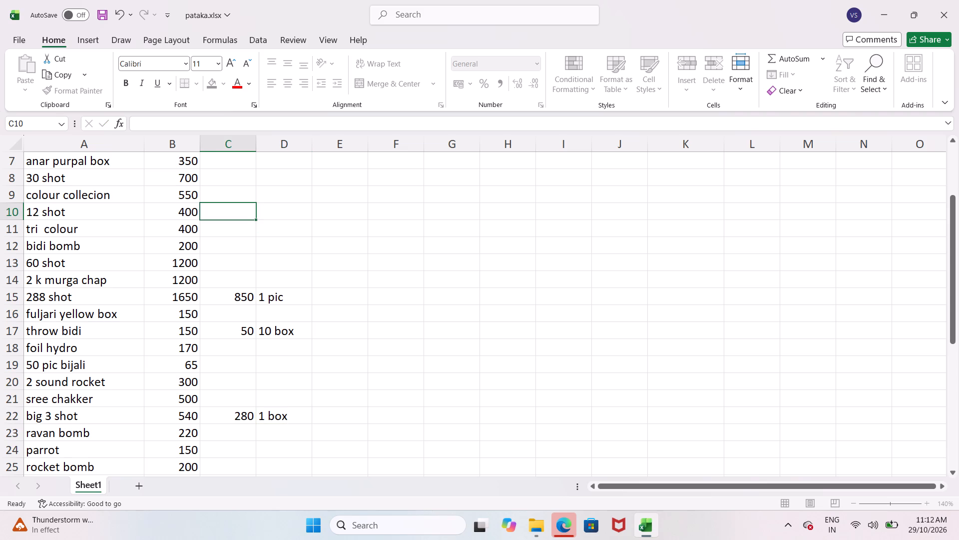
{"action": "type", "text": "200"}
{"action": "key", "text": "Right"}
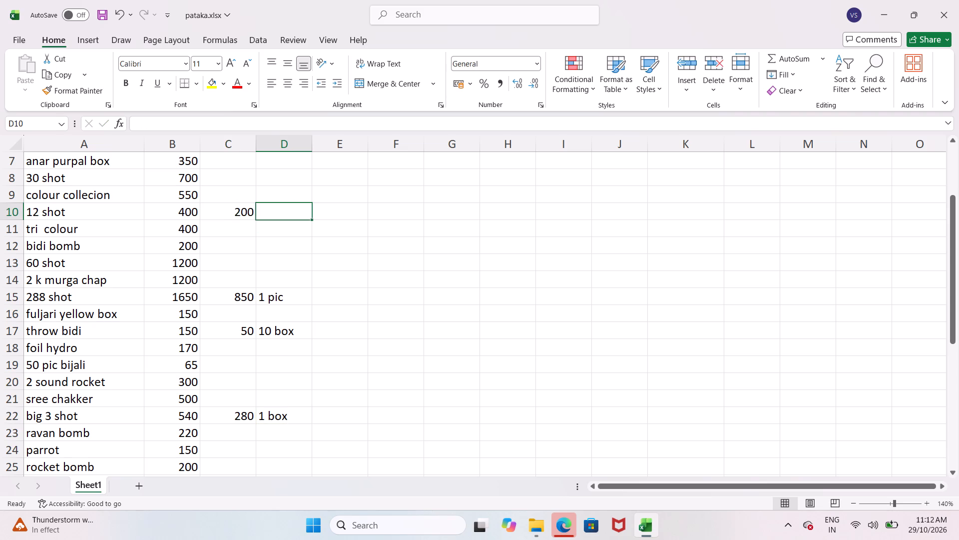
{"action": "type", "text": "3"}
{"action": "key", "text": "space"}
{"action": "type", "text": "bo"}
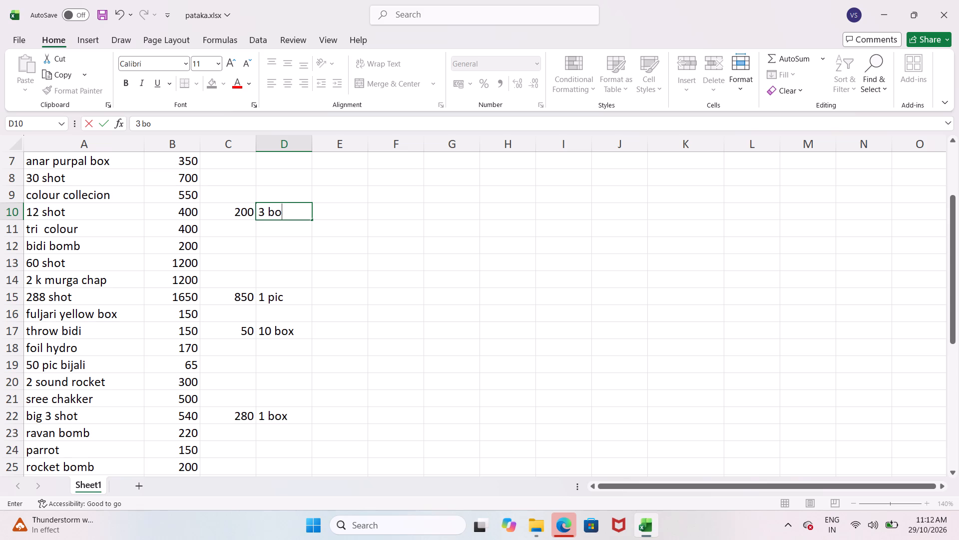
{"action": "key", "text": "x"}
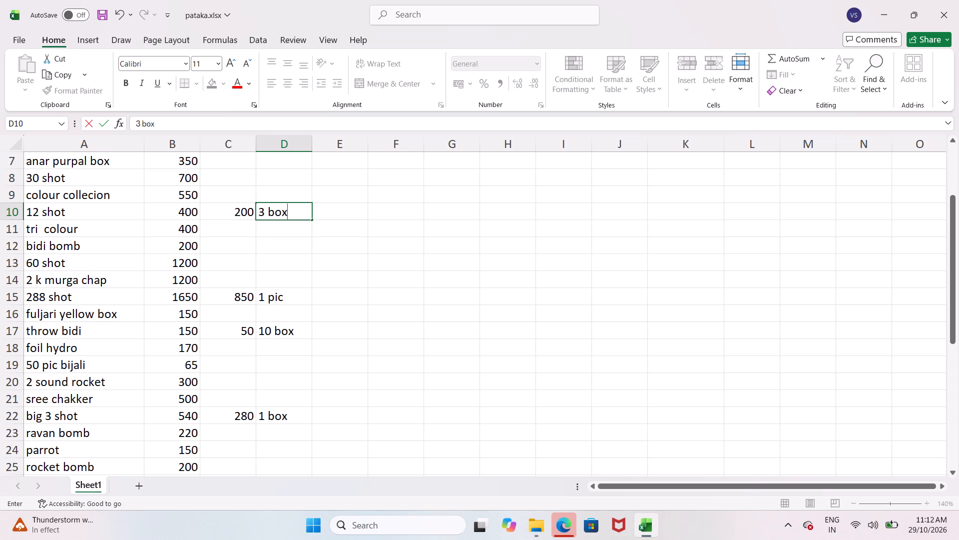
{"action": "left_click", "coordinate": [243, 226]}
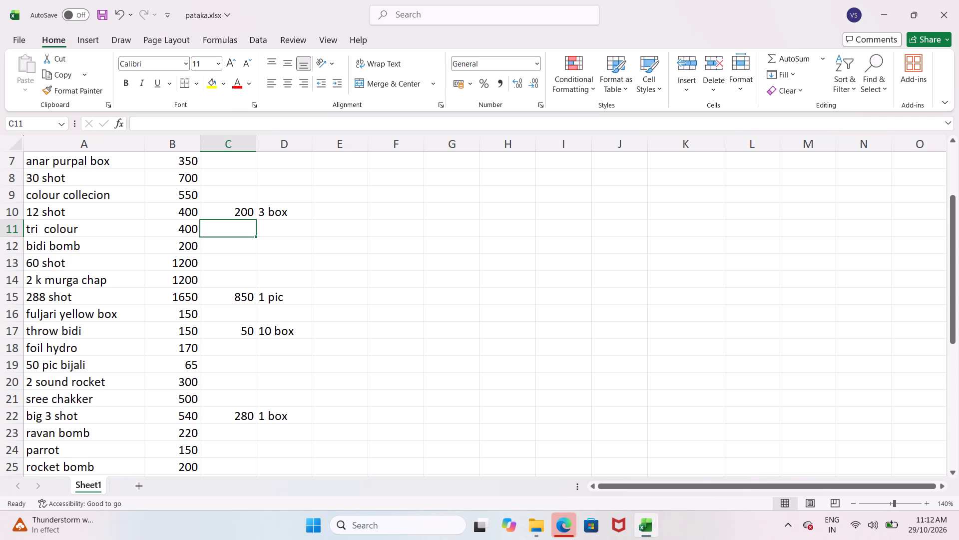
Look down through the Rate column from the "tri colour" row to the last items for the next entry to fill in or correct.
{"action": "key", "text": "Down"}
{"action": "key", "text": "Down"}
{"action": "key", "text": "Down"}
{"action": "key", "text": "Down"}
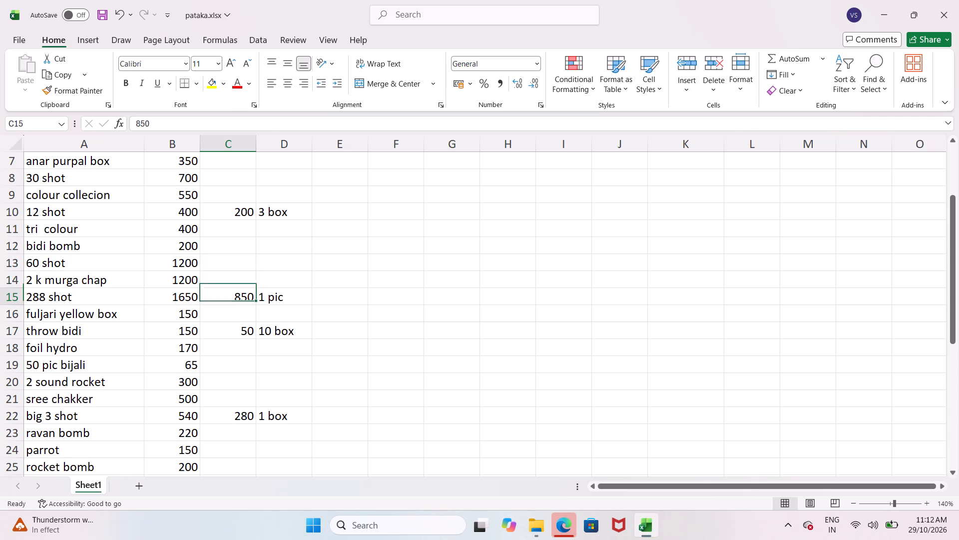
{"action": "key", "text": "Down"}
{"action": "key", "text": "Down"}
{"action": "key", "text": "Down"}
{"action": "key", "text": "Down"}
{"action": "key", "text": "Down"}
{"action": "key", "text": "Down"}
{"action": "key", "text": "Down"}
{"action": "key", "text": "Down"}
{"action": "key", "text": "Down"}
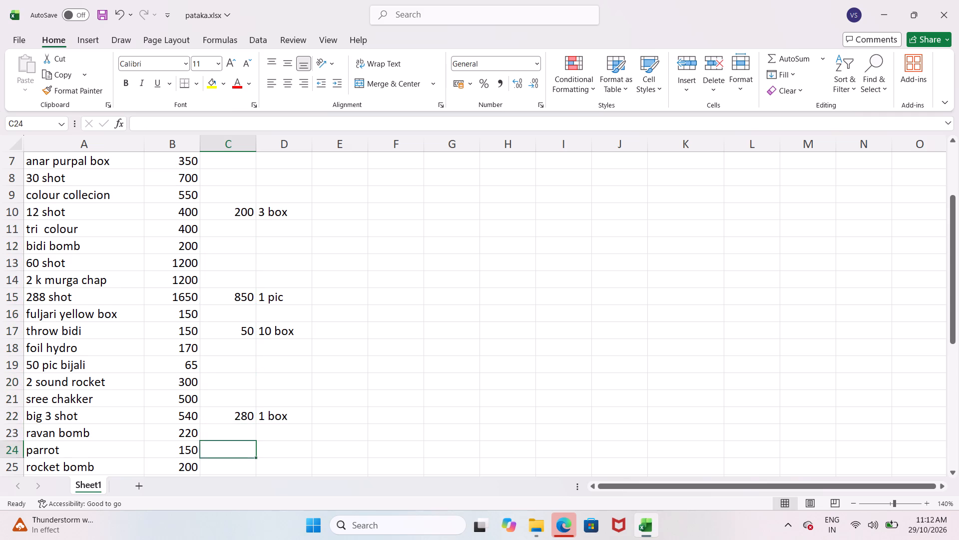
{"action": "key", "text": "Down"}
{"action": "key", "text": "Down"}
{"action": "key", "text": "Down"}
{"action": "key", "text": "Down"}
{"action": "key", "text": "Down"}
{"action": "key", "text": "Down"}
{"action": "key", "text": "Down"}
{"action": "key", "text": "Down"}
{"action": "key", "text": "Down"}
{"action": "key", "text": "Down"}
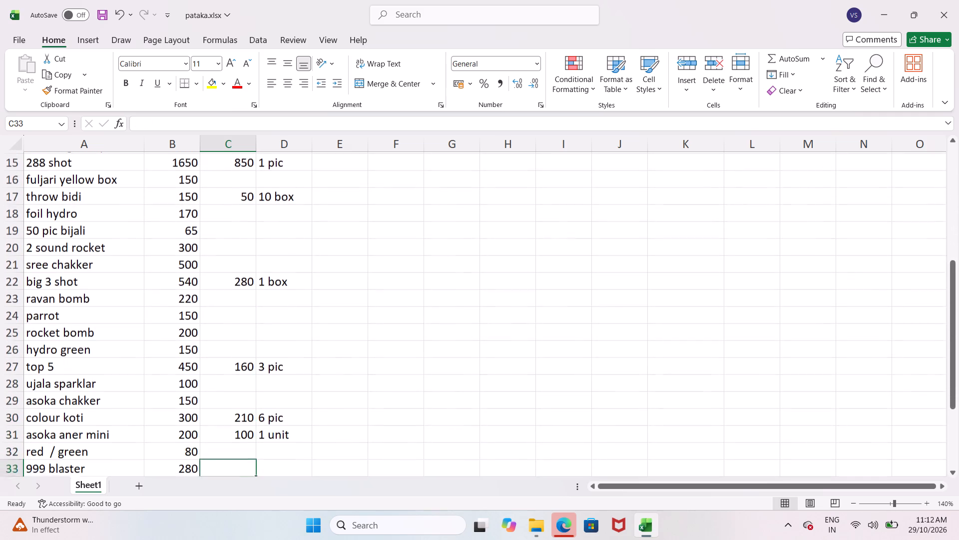
{"action": "key", "text": "Down"}
{"action": "key", "text": "Down"}
{"action": "key", "text": "Down"}
{"action": "key", "text": "Down"}
{"action": "key", "text": "Down"}
{"action": "key", "text": "Up"}
{"action": "key", "text": "Up"}
{"action": "key", "text": "Up"}
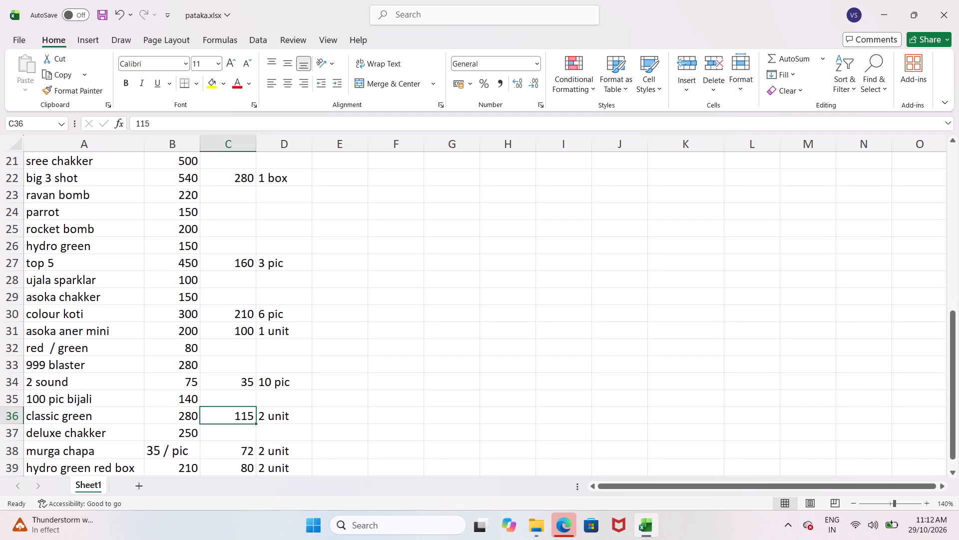
Change the Pic / Unit value of the "hydro green red box" item in row 39 to "3 unit".
{"action": "key", "text": "Down"}
{"action": "key", "text": "Down"}
{"action": "key", "text": "Down"}
{"action": "key", "text": "Down"}
{"action": "key", "text": "Up"}
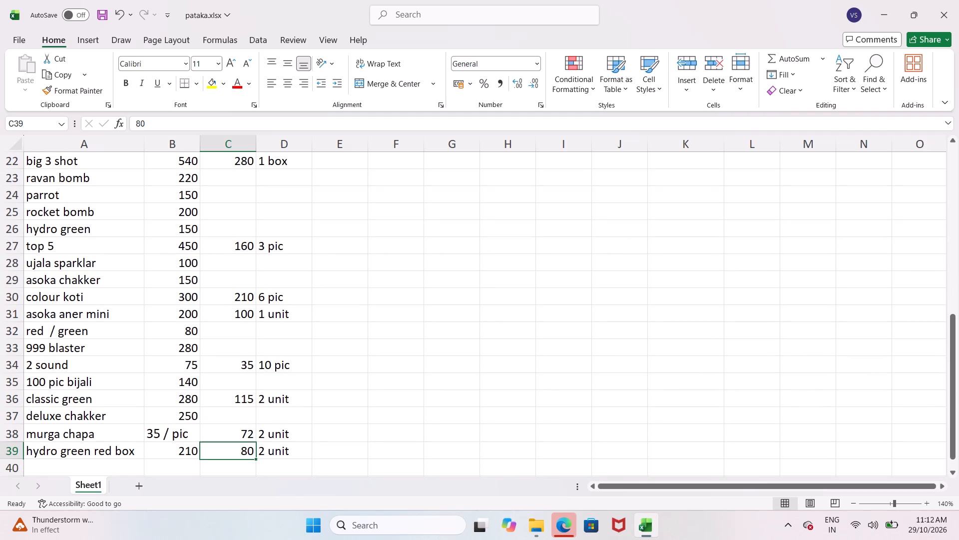
{"action": "key", "text": "Right"}
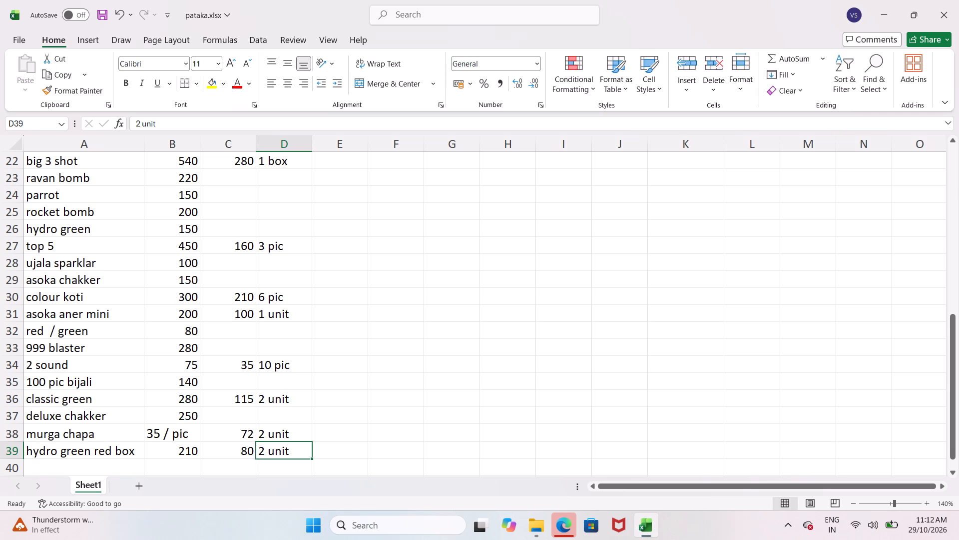
{"action": "double_click", "coordinate": [263, 452]}
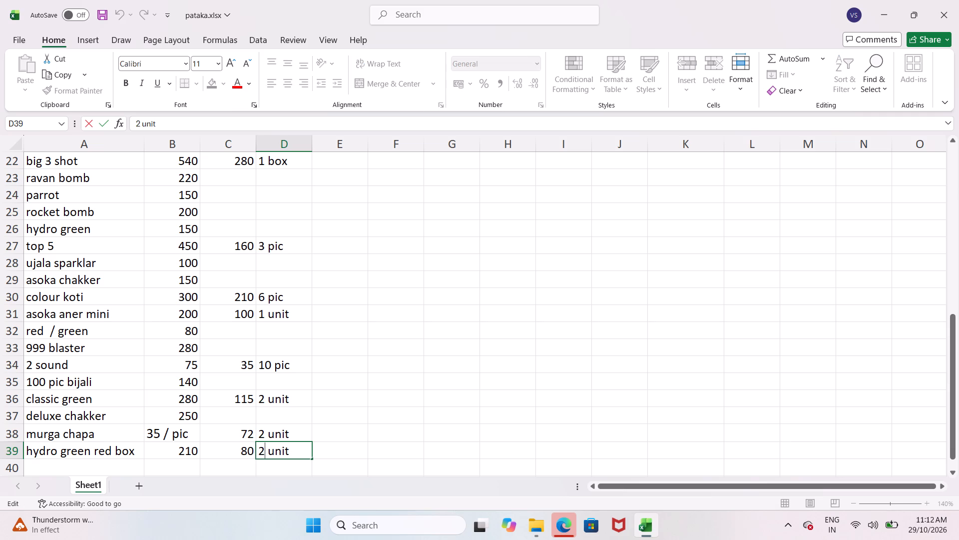
{"action": "key", "text": "BackSpace"}
{"action": "key", "text": "3"}
{"action": "key", "text": "Up"}
{"action": "key", "text": "Up"}
{"action": "key", "text": "Up"}
{"action": "key", "text": "Up"}
{"action": "left_click", "coordinate": [289, 374]}
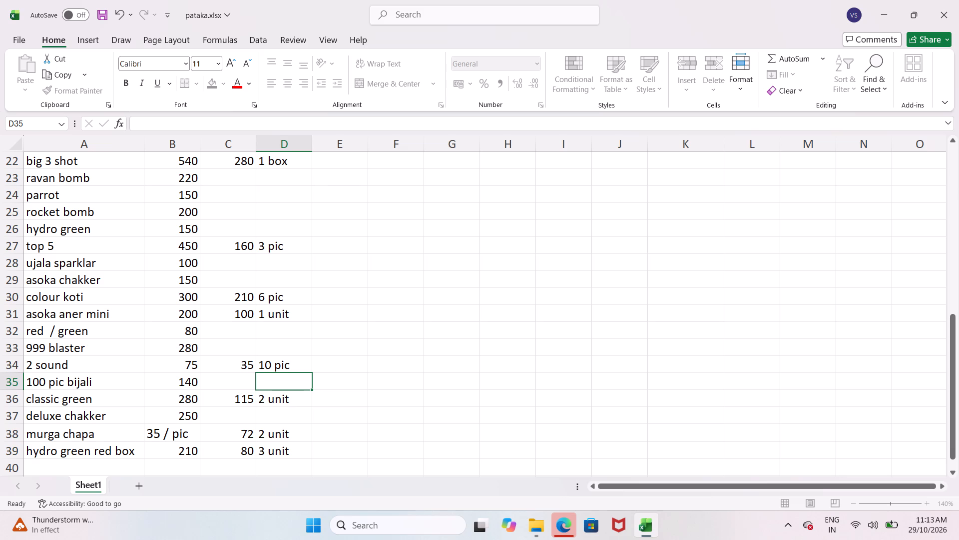
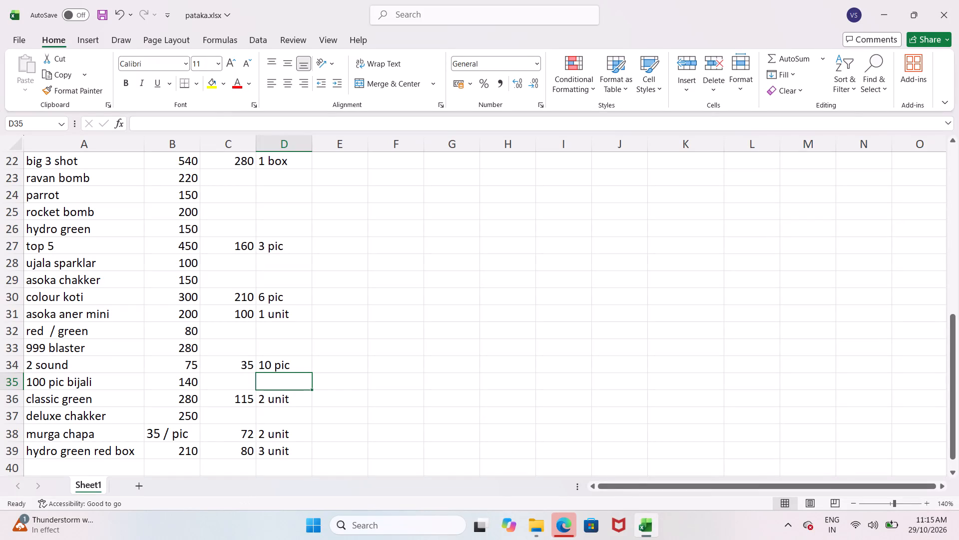
Clear the Rate and Pic / Unit values of the "murga chapa" item in row 38.
{"action": "left_click", "coordinate": [220, 433]}
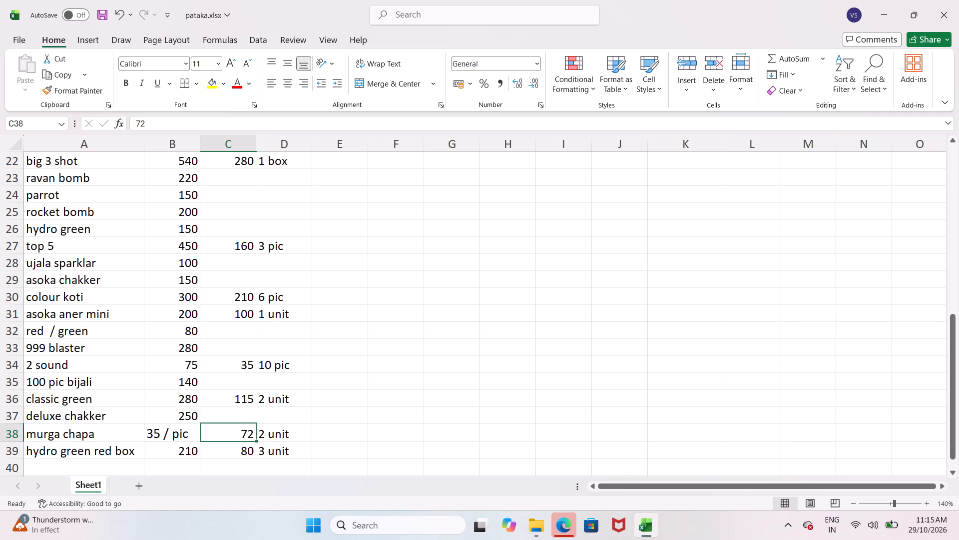
{"action": "double_click", "coordinate": [247, 435]}
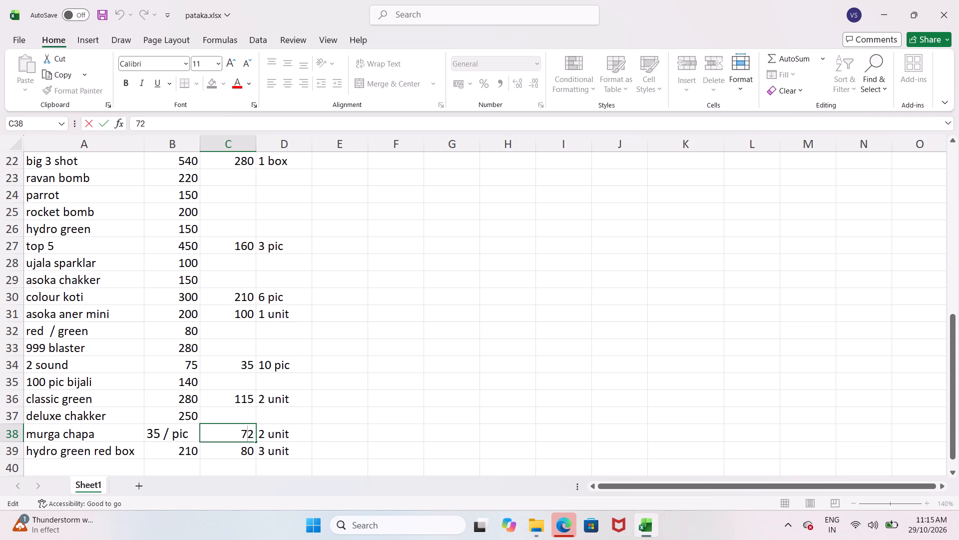
{"action": "double_click", "coordinate": [253, 434]}
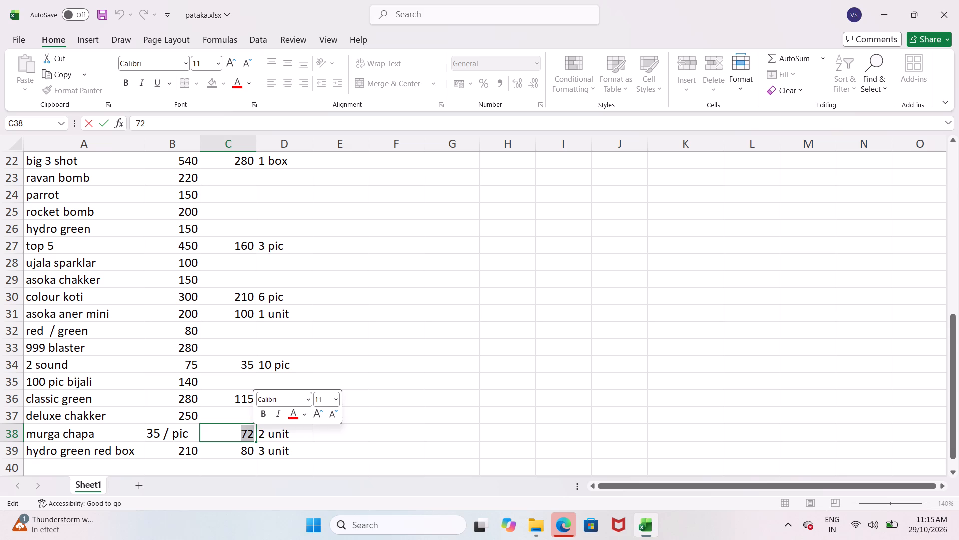
{"action": "key", "text": "BackSpace"}
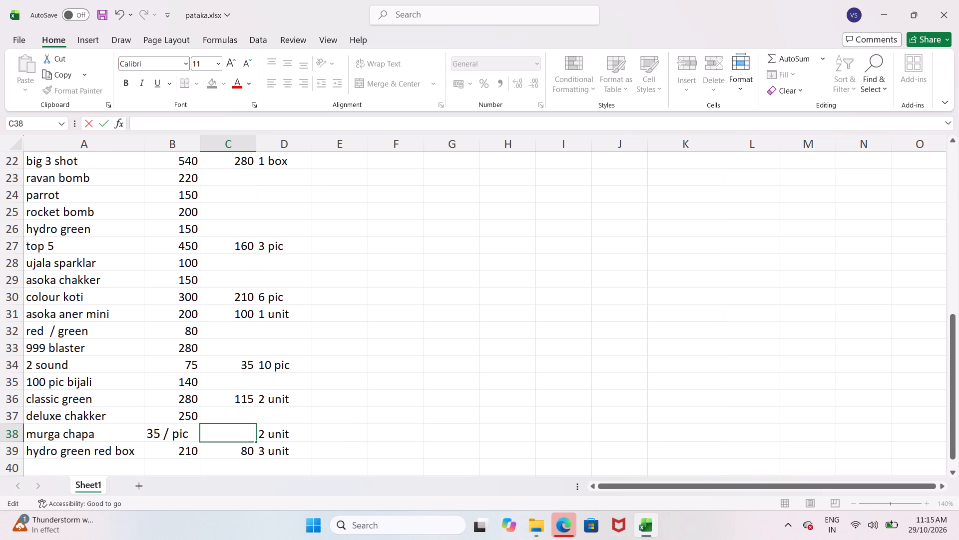
{"action": "left_click", "coordinate": [286, 432]}
{"action": "key", "text": "BackSpace"}
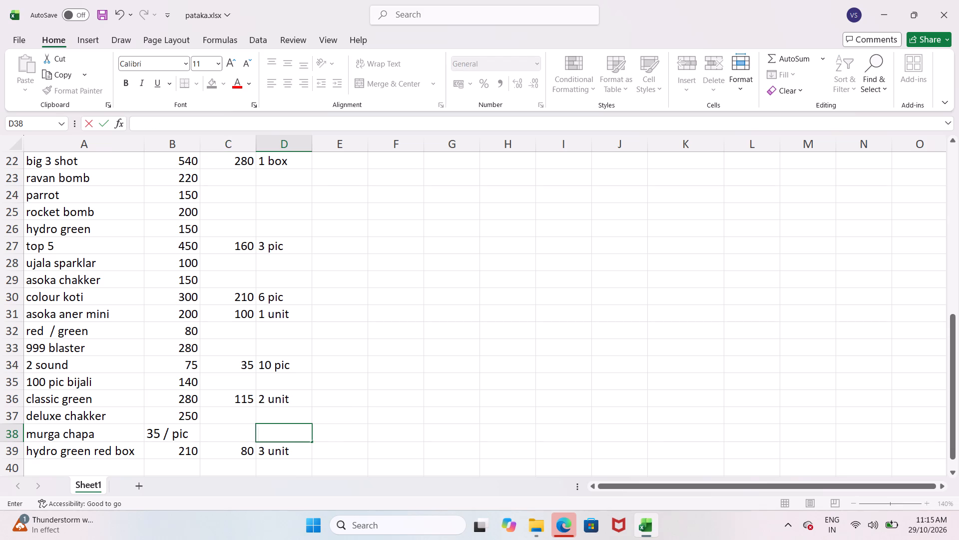
Enter a rate of 72 and a Pic / Unit value of "2 box" for the "foil hydro" item in row 18.
{"action": "key", "text": "Up"}
{"action": "key", "text": "Up"}
{"action": "key", "text": "Up"}
{"action": "key", "text": "Up"}
{"action": "key", "text": "Up"}
{"action": "key", "text": "Up"}
{"action": "key", "text": "Up"}
{"action": "key", "text": "Up"}
{"action": "key", "text": "Up"}
{"action": "key", "text": "Up"}
{"action": "key", "text": "Up"}
{"action": "key", "text": "Up"}
{"action": "key", "text": "Up"}
{"action": "key", "text": "Up"}
{"action": "key", "text": "Up"}
{"action": "key", "text": "Up"}
{"action": "key", "text": "Up"}
{"action": "key", "text": "Up"}
{"action": "key", "text": "Up"}
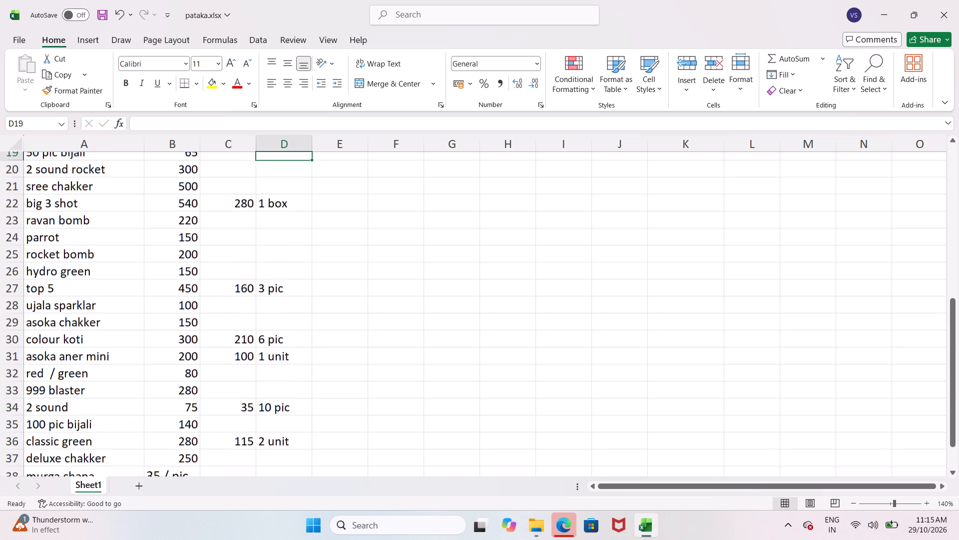
{"action": "key", "text": "Up"}
{"action": "key", "text": "Up"}
{"action": "key", "text": "Up"}
{"action": "key", "text": "Up"}
{"action": "key", "text": "Up"}
{"action": "key", "text": "Up"}
{"action": "key", "text": "Up"}
{"action": "key", "text": "Up"}
{"action": "key", "text": "Up"}
{"action": "key", "text": "Up"}
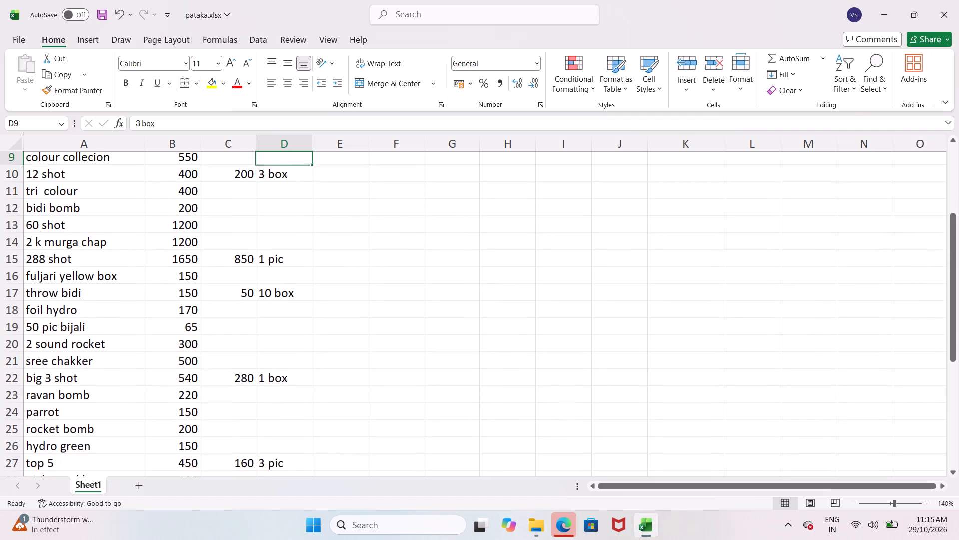
{"action": "key", "text": "Up"}
{"action": "key", "text": "Up"}
{"action": "key", "text": "Up"}
{"action": "key", "text": "Up"}
{"action": "key", "text": "Up"}
{"action": "key", "text": "Up"}
{"action": "key", "text": "Up"}
{"action": "key", "text": "Up"}
{"action": "key", "text": "Up"}
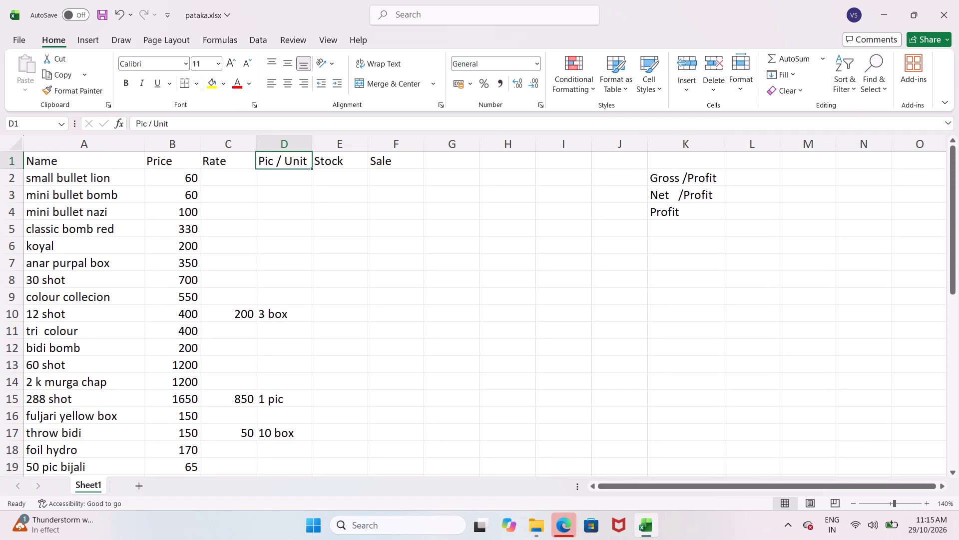
{"action": "key", "text": "Down"}
{"action": "key", "text": "Down"}
{"action": "key", "text": "Down"}
{"action": "key", "text": "Down"}
{"action": "key", "text": "Down"}
{"action": "key", "text": "Down"}
{"action": "key", "text": "Down"}
{"action": "key", "text": "Down"}
{"action": "key", "text": "Down"}
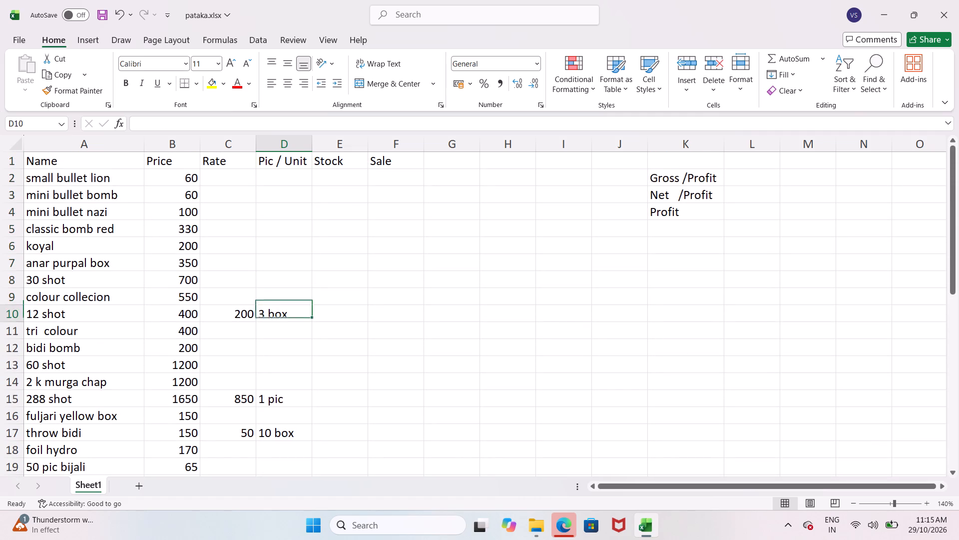
{"action": "key", "text": "Down"}
{"action": "key", "text": "Down"}
{"action": "key", "text": "Down"}
{"action": "key", "text": "Down"}
{"action": "key", "text": "Down"}
{"action": "key", "text": "Down"}
{"action": "key", "text": "Down"}
{"action": "key", "text": "Down"}
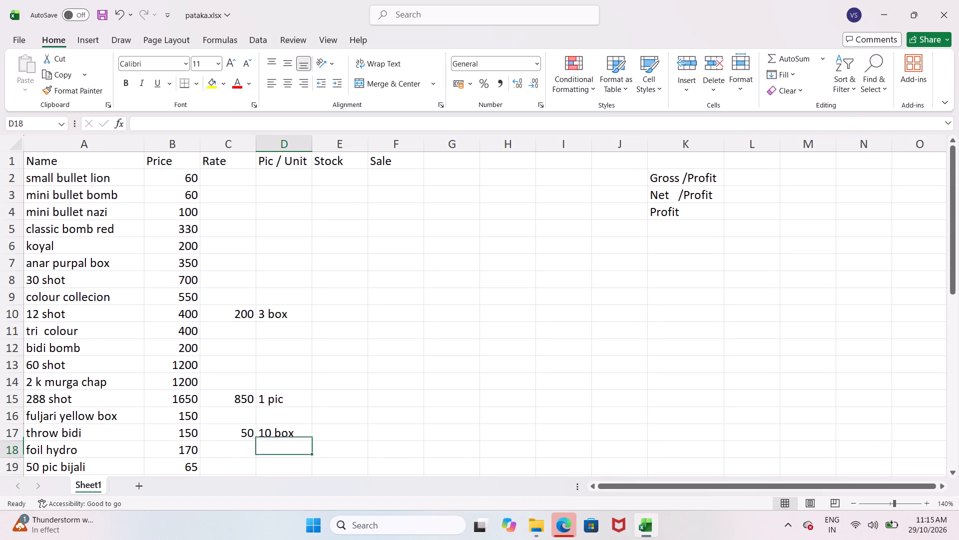
{"action": "left_click", "coordinate": [230, 453]}
{"action": "type", "text": "72"}
{"action": "key", "text": "Right"}
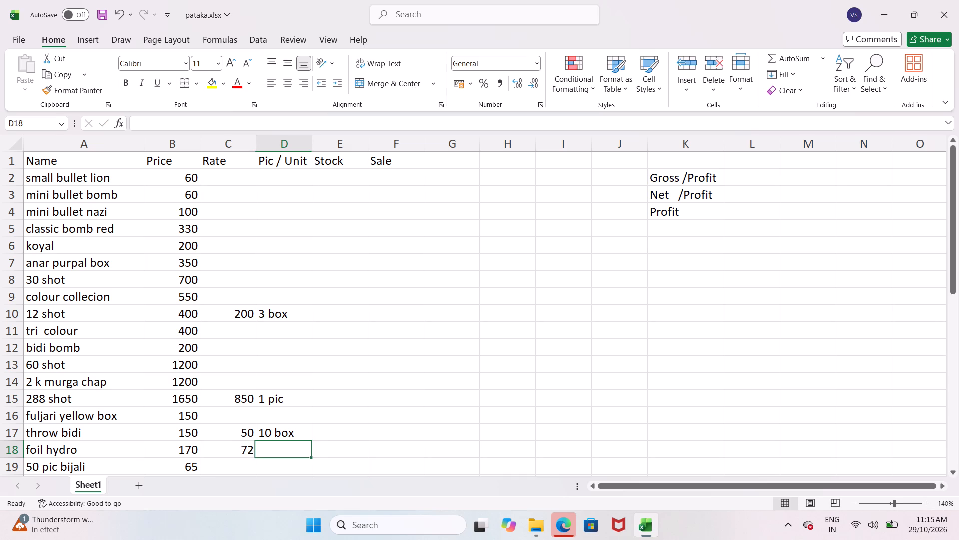
{"action": "key", "text": "2"}
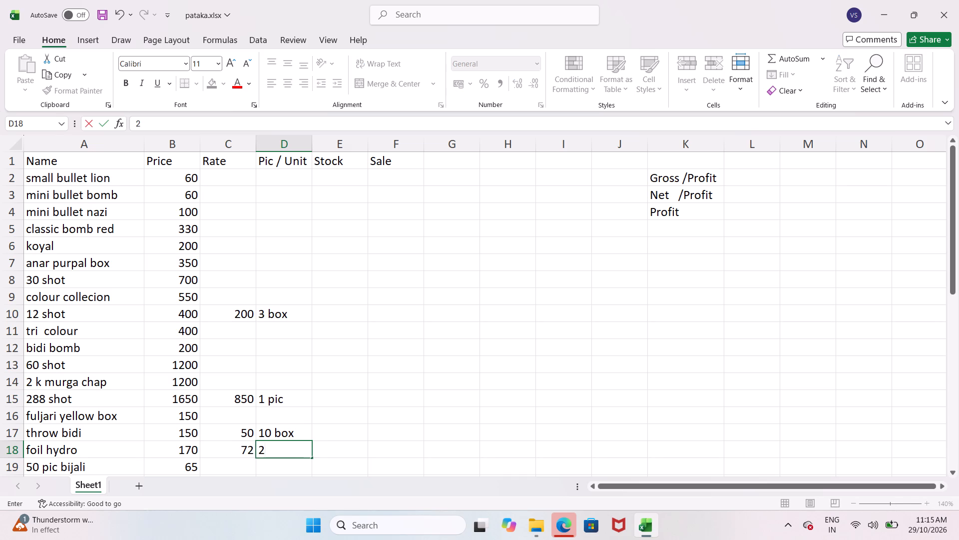
{"action": "key", "text": "space"}
{"action": "type", "text": "bo"}
{"action": "key", "text": "x"}
{"action": "key", "text": "Down"}
Look down the Rate and Pic / Unit columns from the "50 pic bijali" row to the last items, checking the "murga chapa" row.
{"action": "key", "text": "Down"}
{"action": "key", "text": "Down"}
{"action": "key", "text": "Down"}
{"action": "key", "text": "Down"}
{"action": "key", "text": "Down"}
{"action": "key", "text": "Down"}
{"action": "key", "text": "Down"}
{"action": "key", "text": "Down"}
{"action": "key", "text": "Down"}
{"action": "key", "text": "Down"}
{"action": "key", "text": "Down"}
{"action": "key", "text": "Down"}
{"action": "key", "text": "Down"}
{"action": "key", "text": "Down"}
{"action": "key", "text": "Down"}
{"action": "key", "text": "Down"}
{"action": "key", "text": "Down"}
{"action": "key", "text": "Down"}
{"action": "key", "text": "Down"}
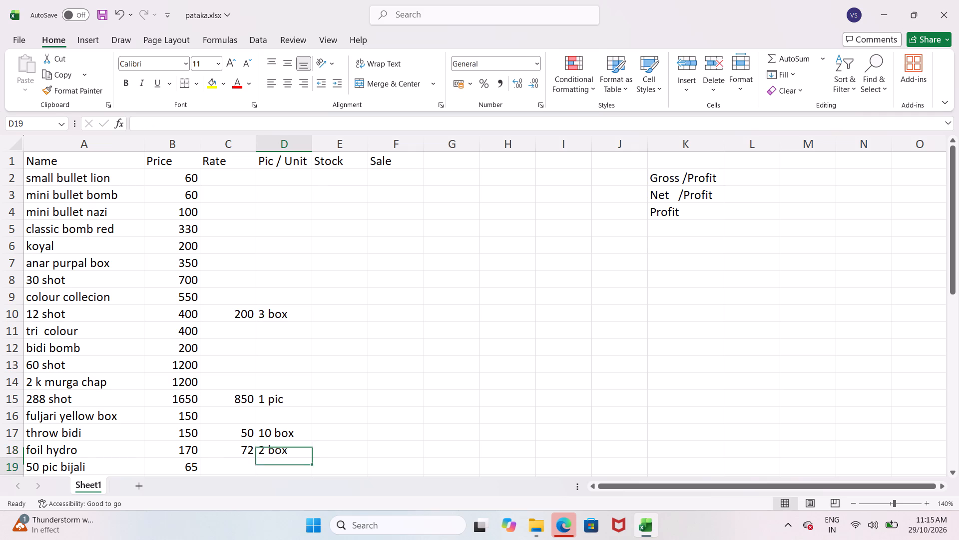
{"action": "key", "text": "Down"}
{"action": "key", "text": "Down"}
{"action": "key", "text": "Down"}
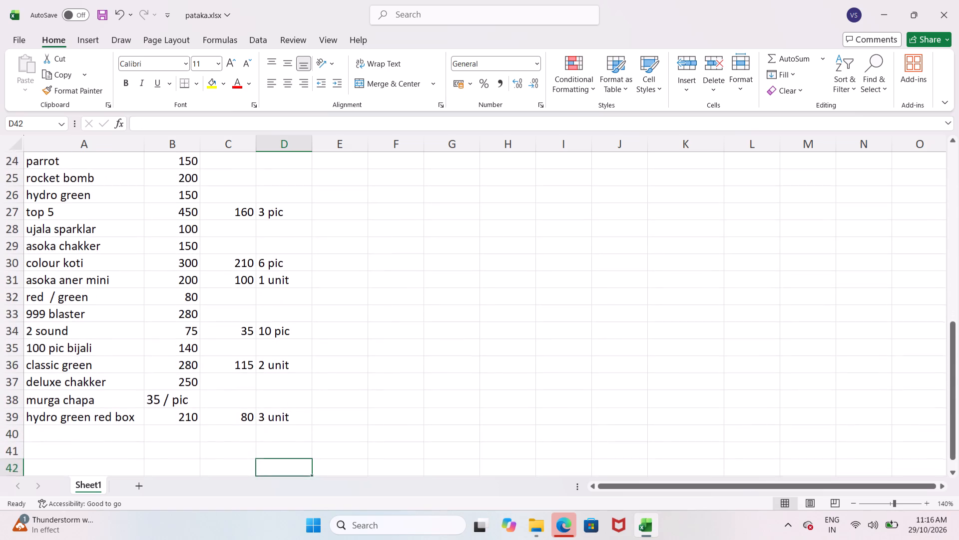
{"action": "key", "text": "Down"}
{"action": "key", "text": "Up"}
{"action": "key", "text": "Up"}
{"action": "key", "text": "Up"}
{"action": "key", "text": "Up"}
{"action": "key", "text": "Up"}
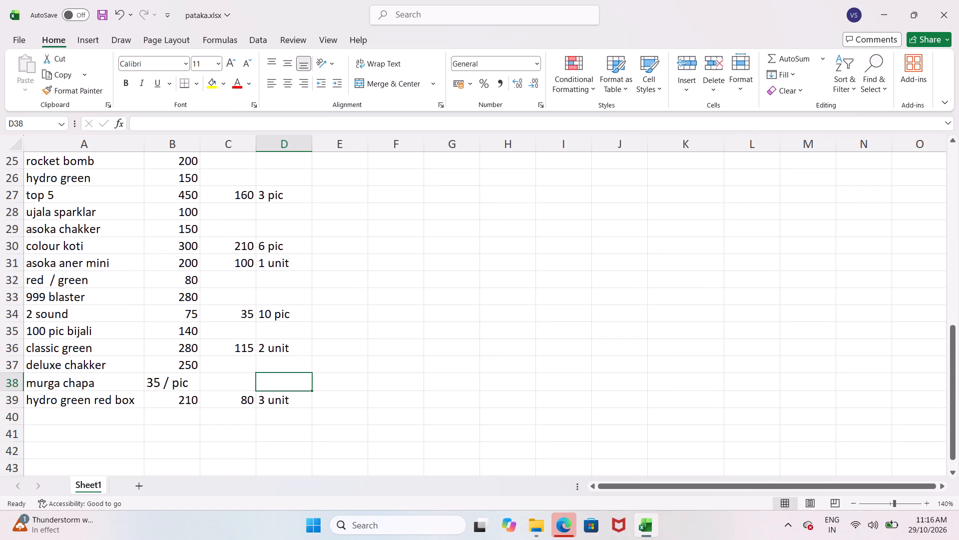
{"action": "key", "text": "Left"}
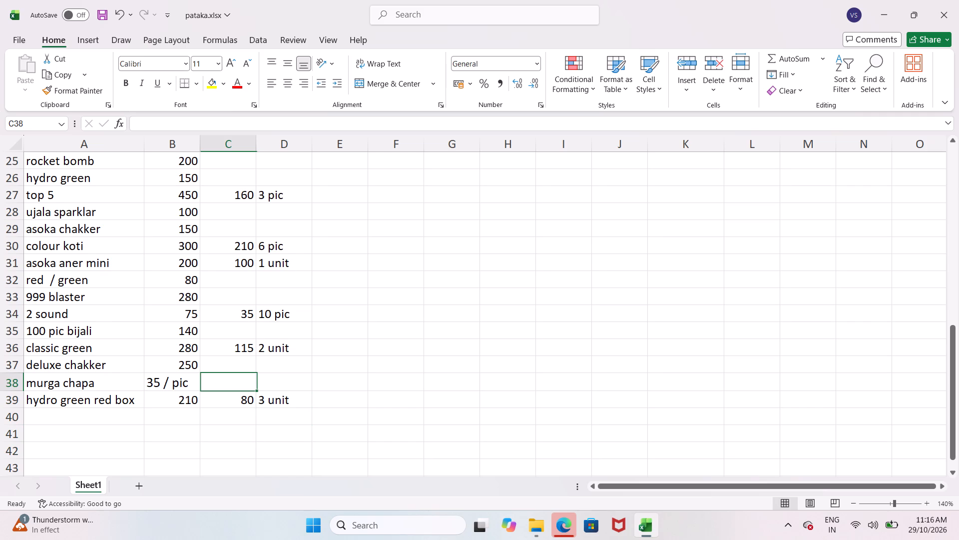
{"action": "left_click", "coordinate": [292, 385]}
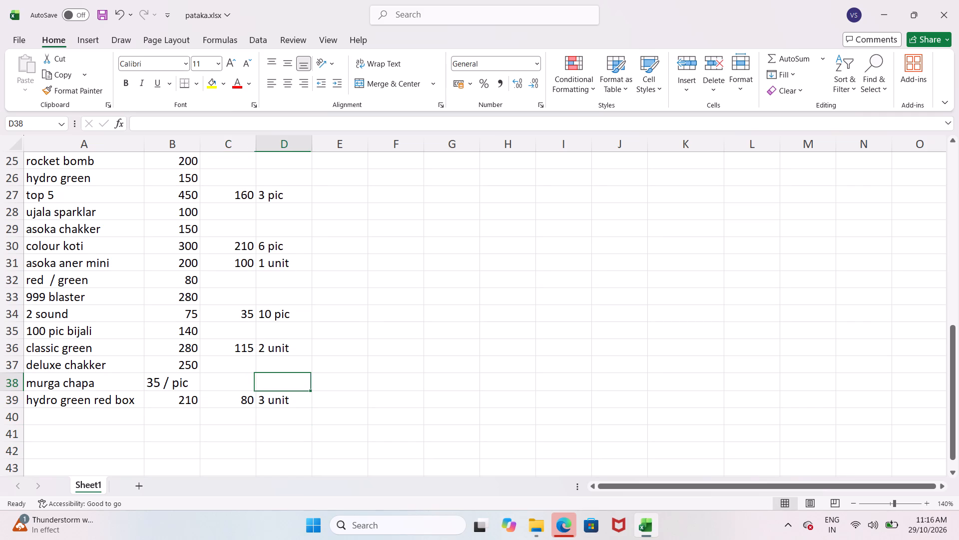
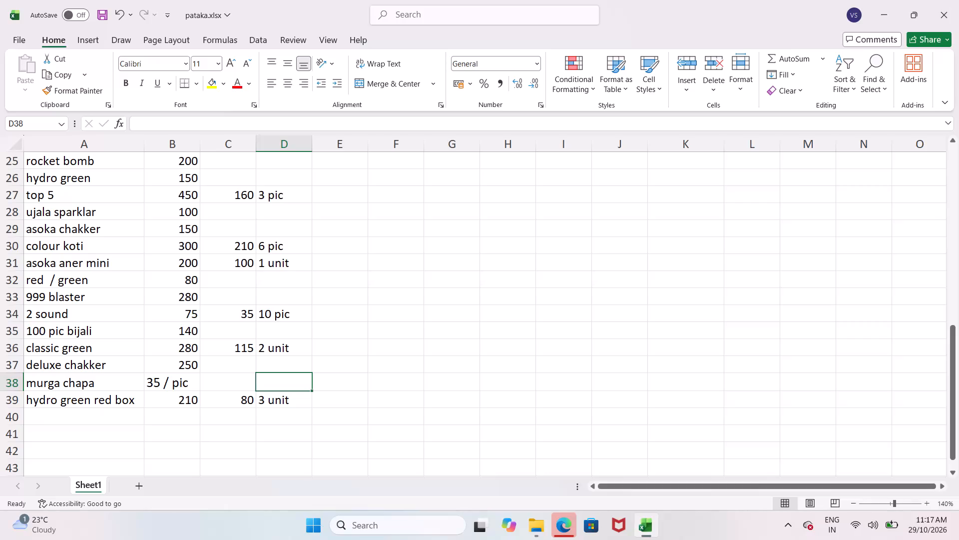
Enter a rate of 9.6 for the "koyal" item in row 6.
{"action": "double_click", "coordinate": [958, 187]}
{"action": "left_click_drag", "start_coordinate": [958, 187], "coordinate": [951, 173]}
{"action": "double_click", "coordinate": [951, 173]}
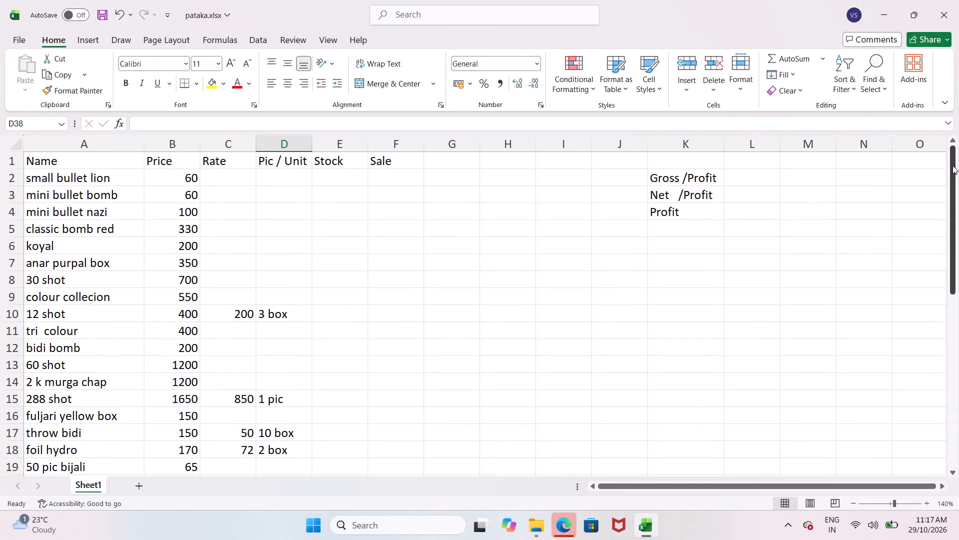
{"action": "left_click", "coordinate": [232, 244]}
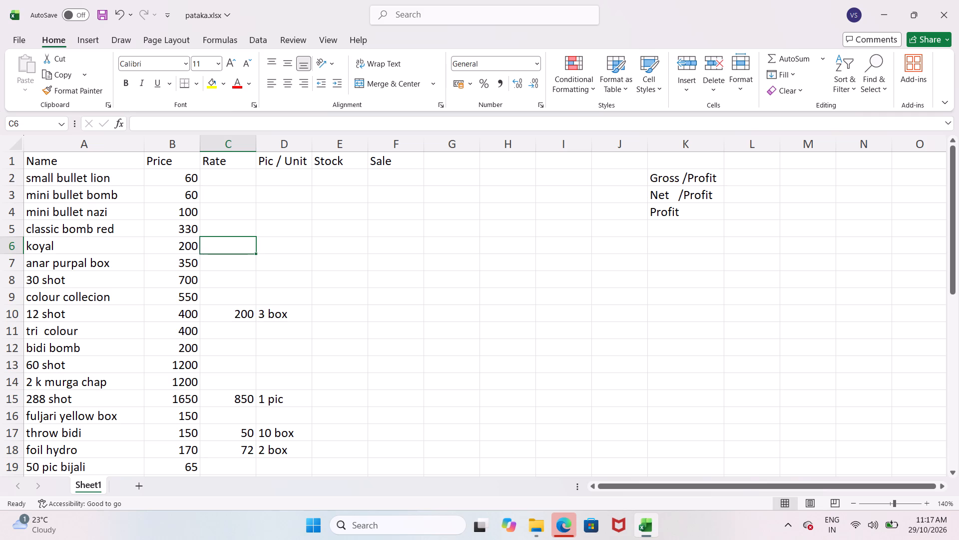
{"action": "left_click", "coordinate": [232, 244]}
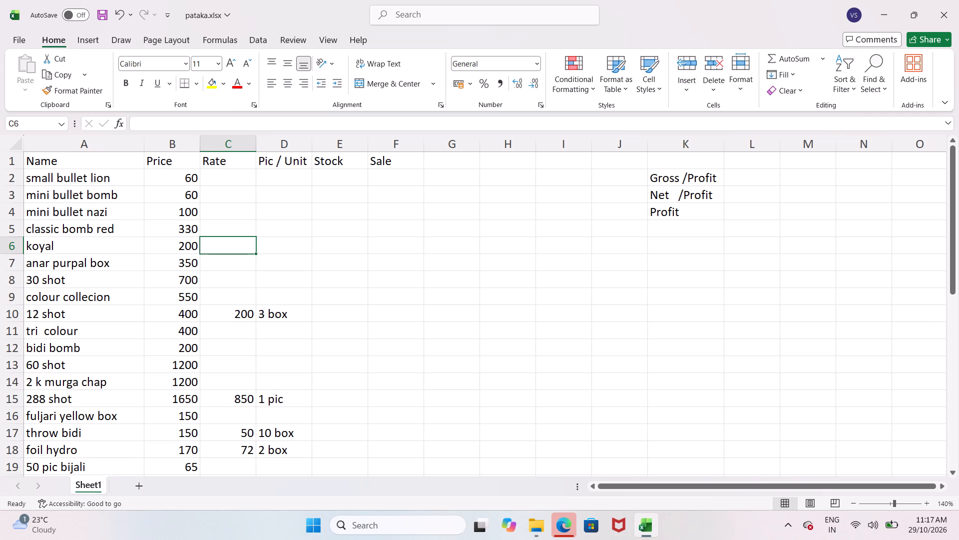
{"action": "double_click", "coordinate": [232, 244]}
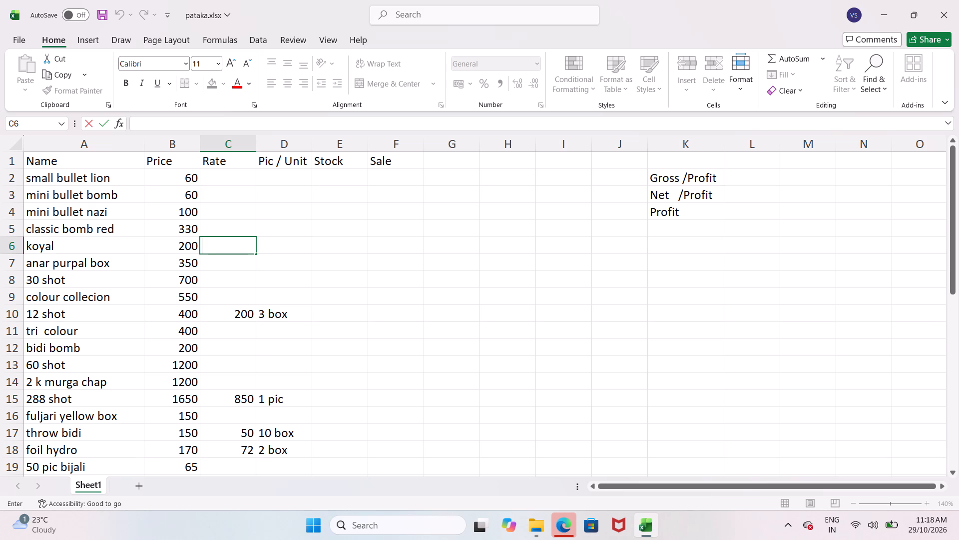
{"action": "type", "text": "9.6"}
{"action": "left_click", "coordinate": [274, 246]}
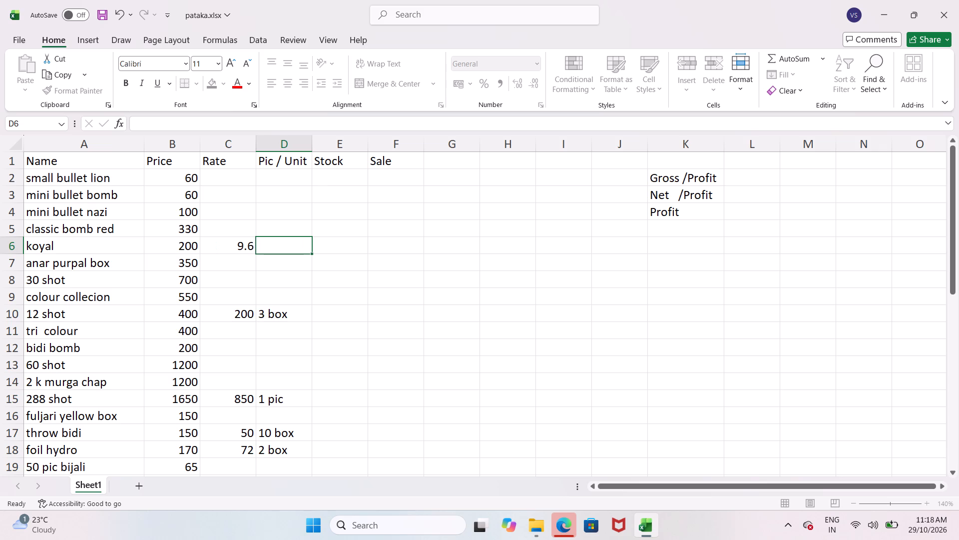
Clear the Price value of the "koyal" item in row 6.
{"action": "left_click", "coordinate": [185, 249]}
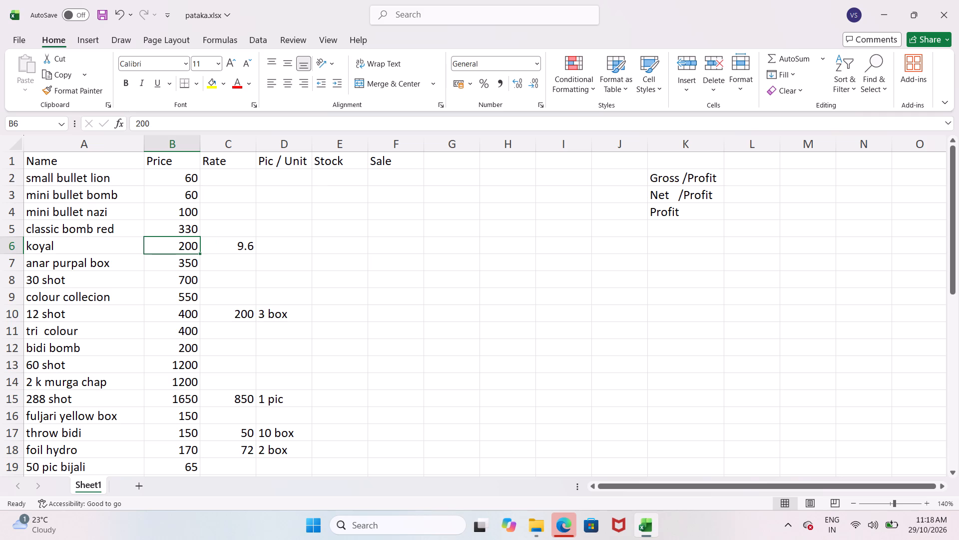
{"action": "double_click", "coordinate": [186, 246]}
{"action": "left_click", "coordinate": [199, 248]}
{"action": "double_click", "coordinate": [199, 248]}
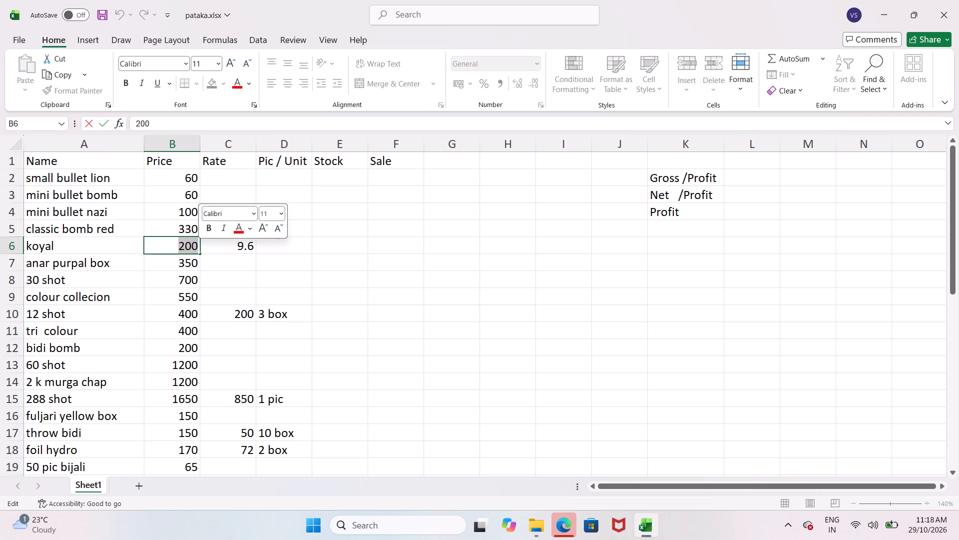
{"action": "key", "text": "BackSpace"}
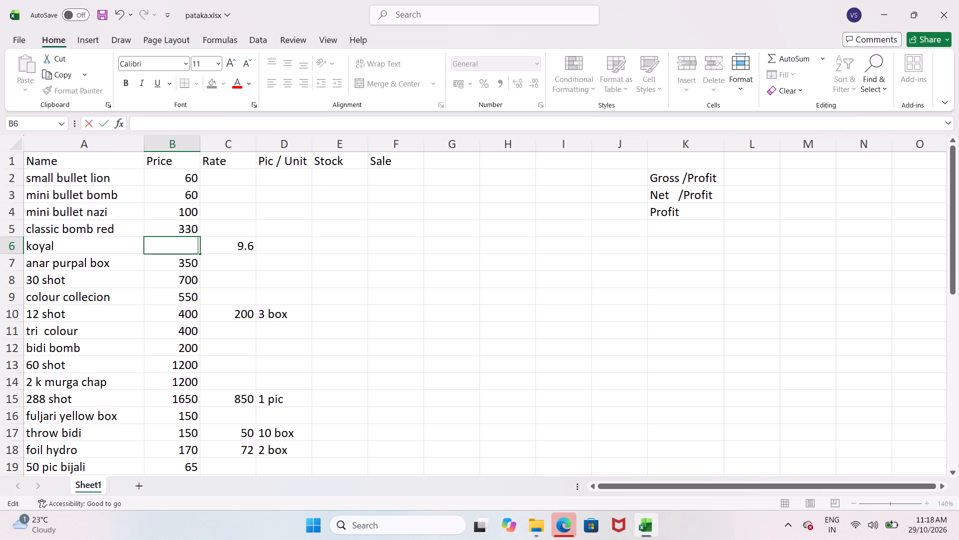
Enter a Pic / Unit value of "50 pic" for the "koyal" item in row 6.
{"action": "left_click", "coordinate": [277, 244]}
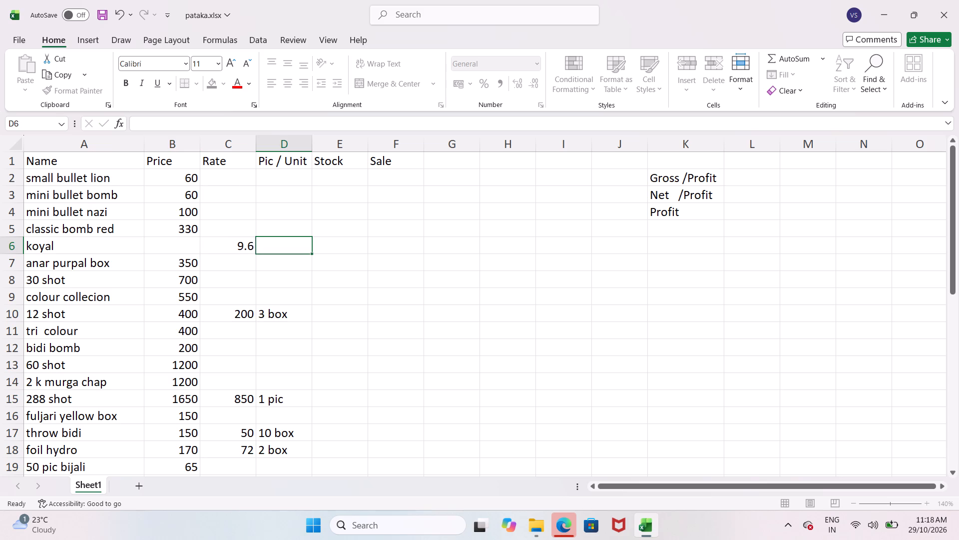
{"action": "key", "text": "2"}
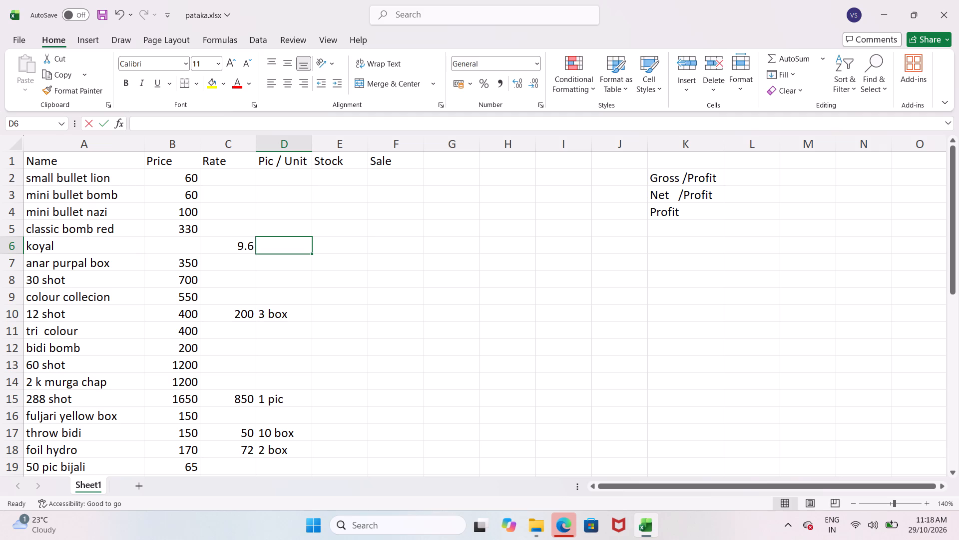
{"action": "key", "text": "space"}
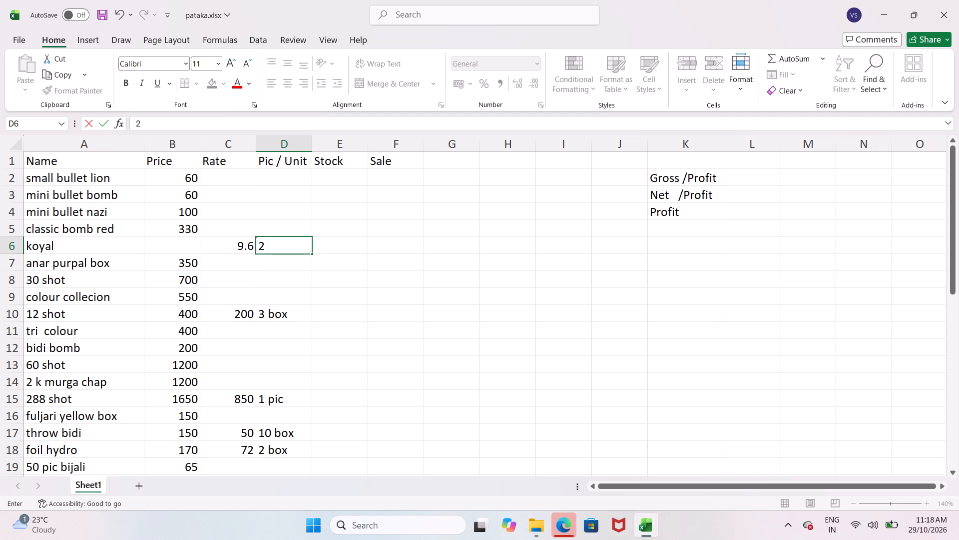
{"action": "key", "text": "BackSpace"}
{"action": "key", "text": "BackSpace"}
{"action": "type", "text": "50"}
{"action": "key", "text": "space"}
{"action": "key", "text": "p"}
{"action": "type", "text": "ic"}
{"action": "left_click", "coordinate": [170, 247]}
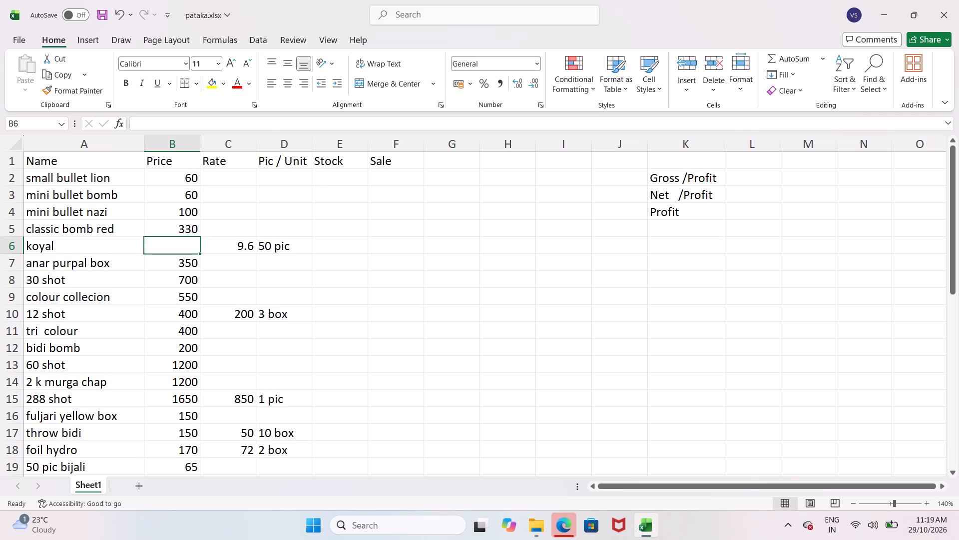
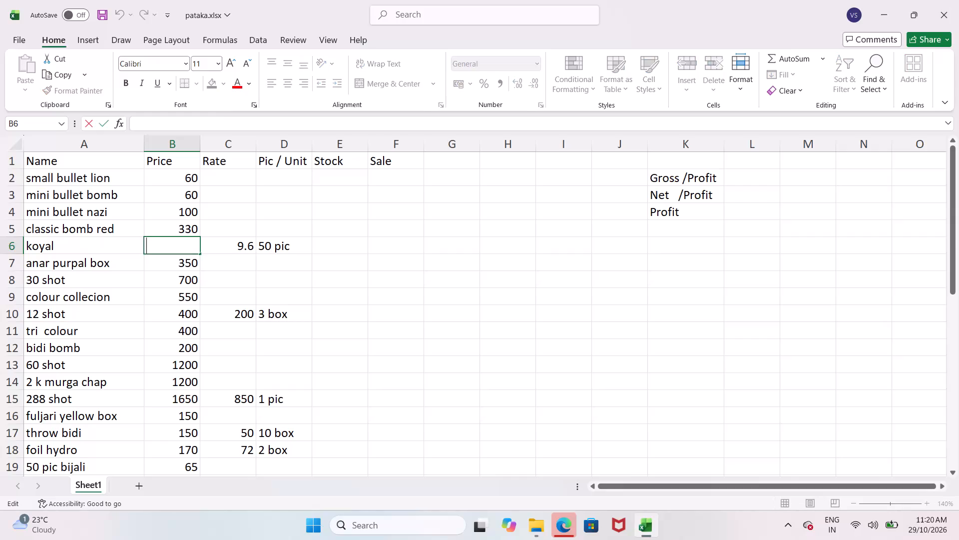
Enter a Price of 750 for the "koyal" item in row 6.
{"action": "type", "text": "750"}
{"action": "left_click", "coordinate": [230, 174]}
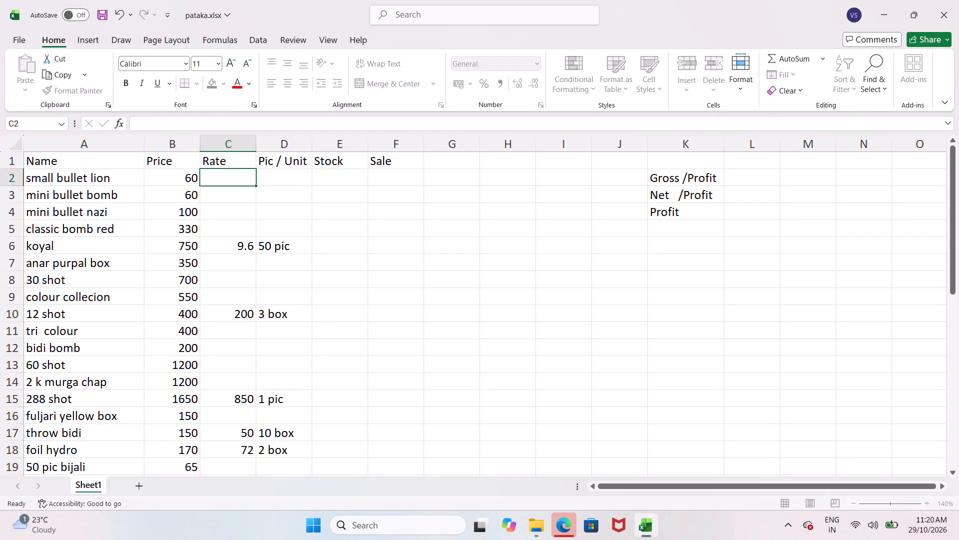
Look through the item list down to the "red / green" row, examining the Rate and Pic / Unit columns.
{"action": "left_click", "coordinate": [235, 196]}
{"action": "left_click", "coordinate": [236, 180]}
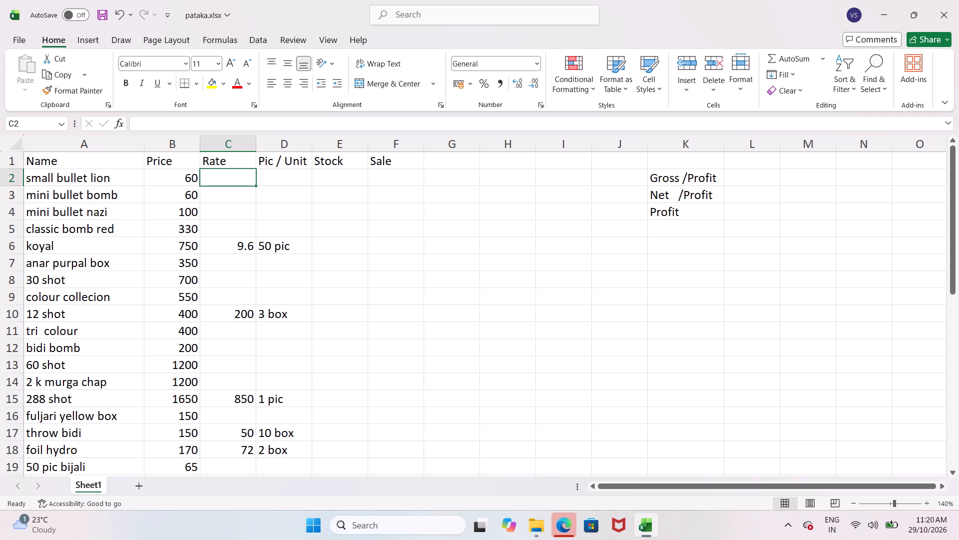
{"action": "left_click", "coordinate": [953, 470]}
{"action": "triple_click", "coordinate": [953, 470]}
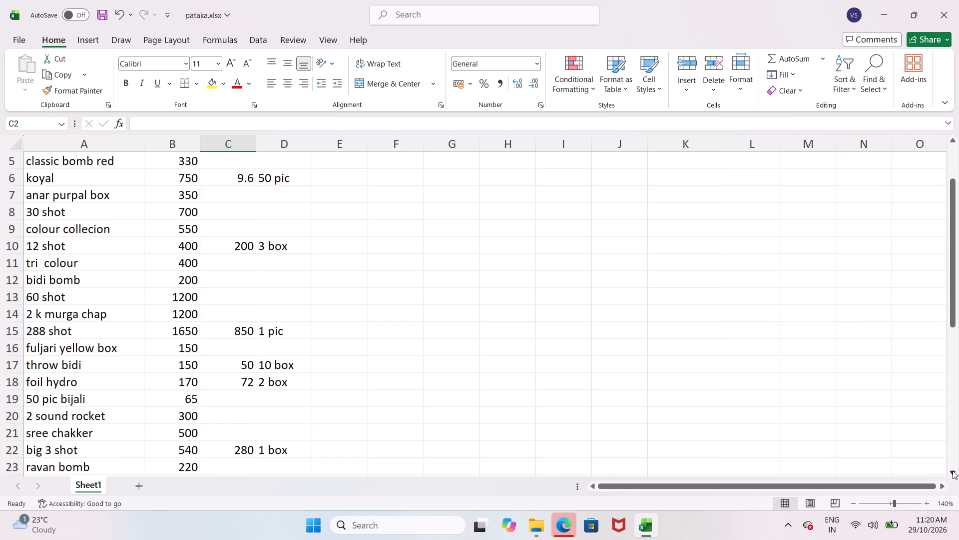
{"action": "left_click", "coordinate": [953, 470]}
{"action": "triple_click", "coordinate": [953, 470]}
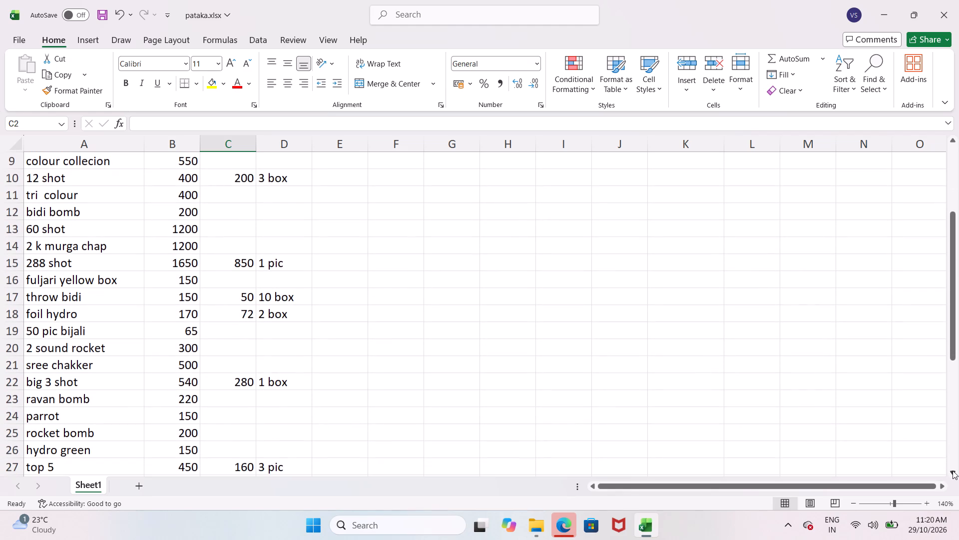
{"action": "left_click", "coordinate": [953, 470]}
{"action": "double_click", "coordinate": [953, 470]}
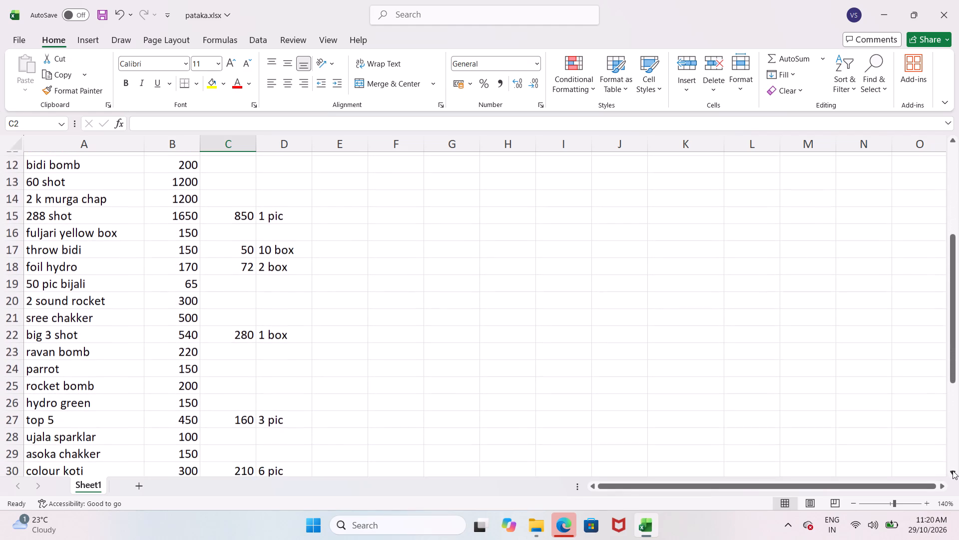
{"action": "double_click", "coordinate": [953, 470]}
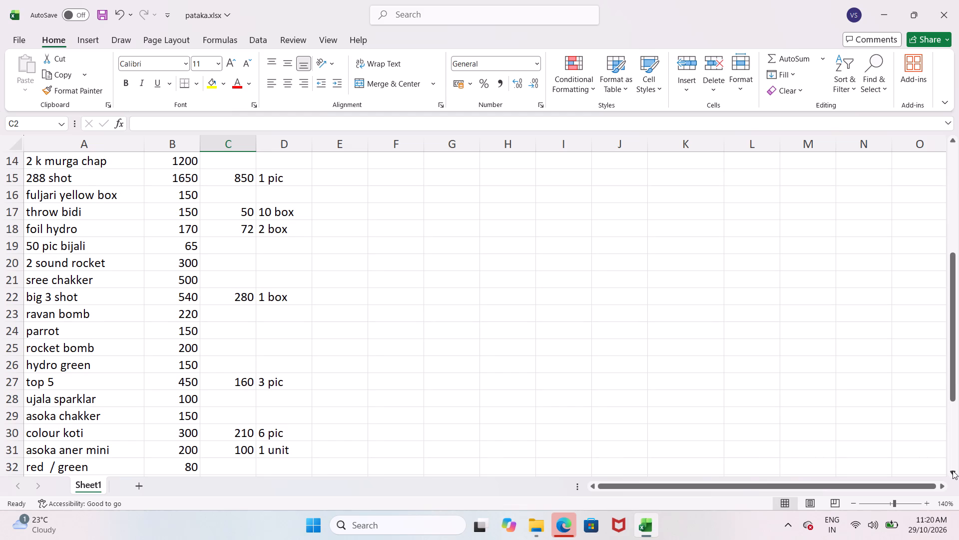
{"action": "key", "text": "Up"}
{"action": "key", "text": "Up"}
{"action": "key", "text": "Up"}
{"action": "key", "text": "Up"}
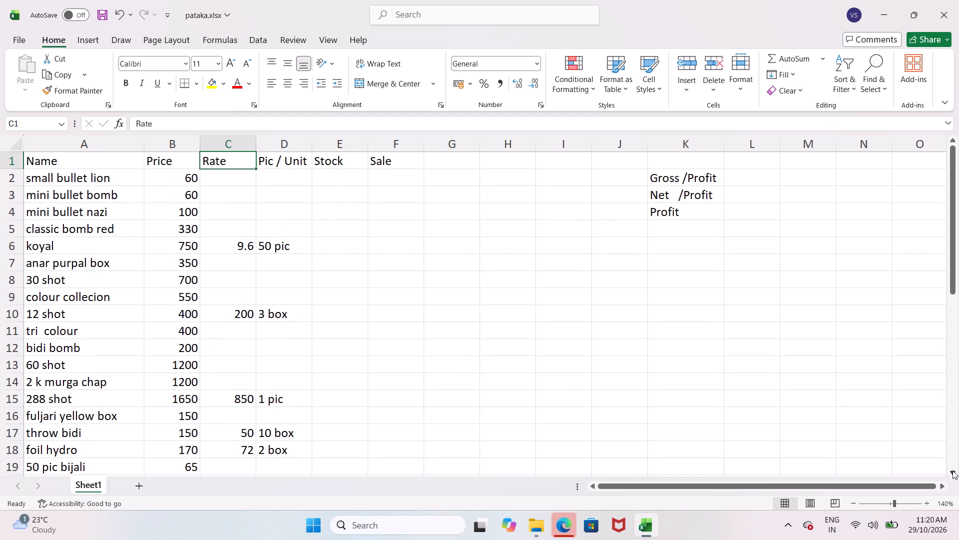
{"action": "key", "text": "Up"}
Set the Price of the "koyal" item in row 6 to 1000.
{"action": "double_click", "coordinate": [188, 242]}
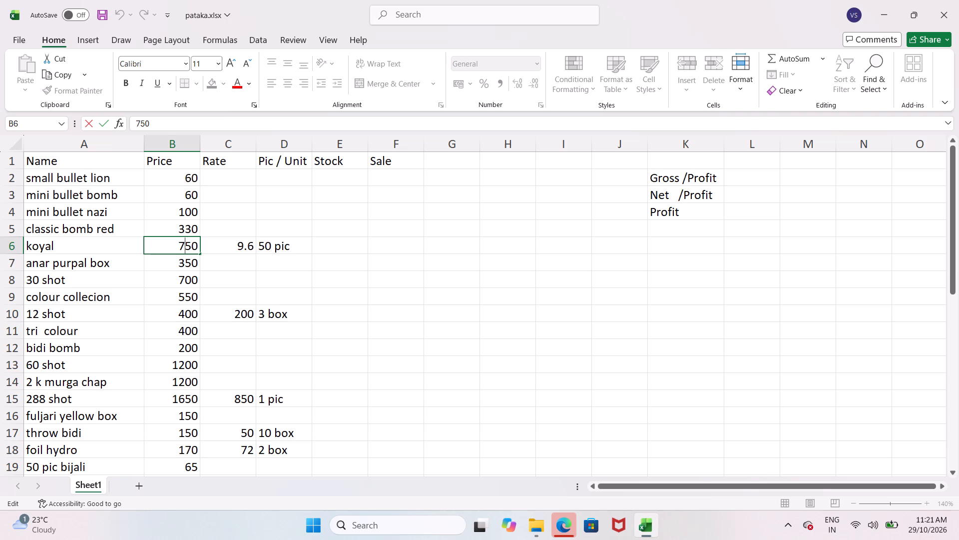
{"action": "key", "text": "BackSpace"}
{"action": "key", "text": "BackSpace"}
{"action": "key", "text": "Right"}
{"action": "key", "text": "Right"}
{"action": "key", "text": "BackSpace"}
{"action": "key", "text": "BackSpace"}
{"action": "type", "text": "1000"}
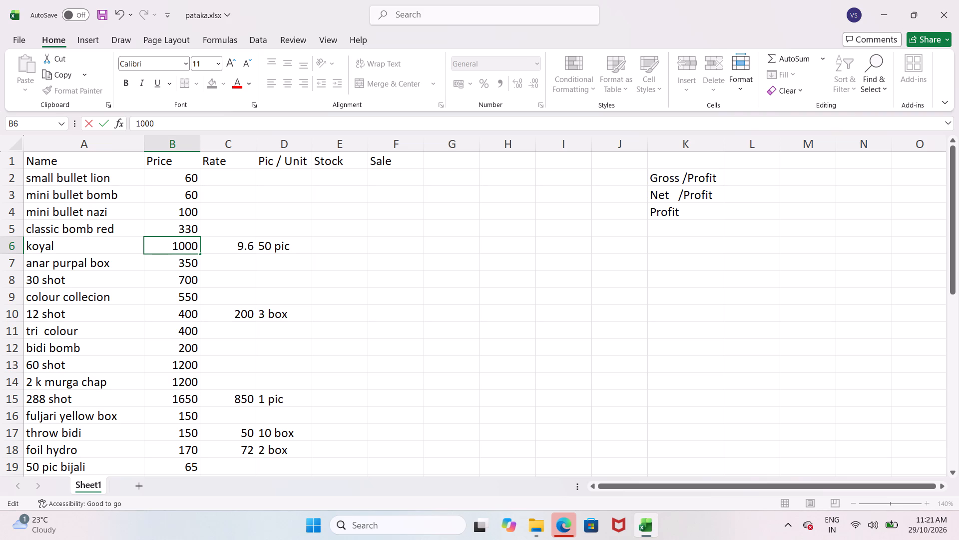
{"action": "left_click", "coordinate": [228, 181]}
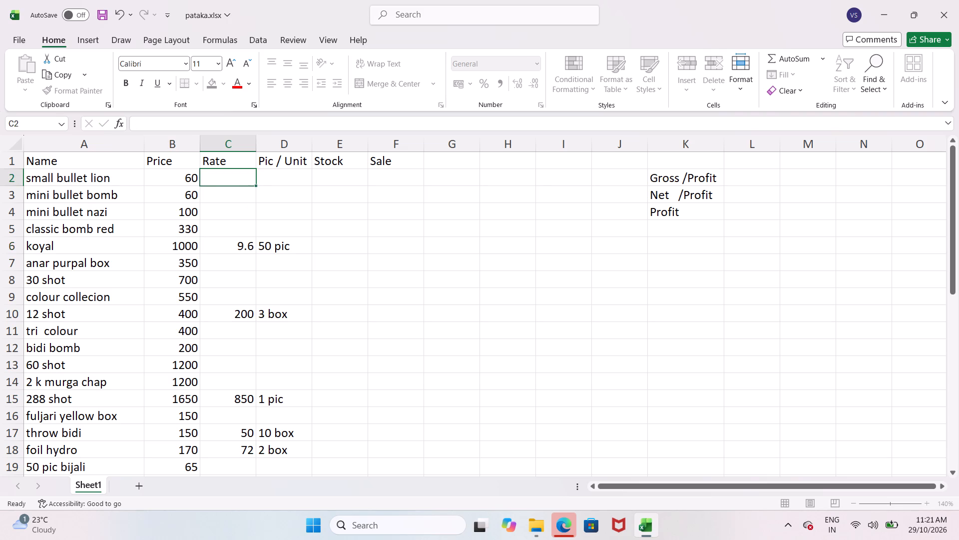
Set the Price of the "koyal" item in row 6 to 20.
{"action": "left_click", "coordinate": [216, 247]}
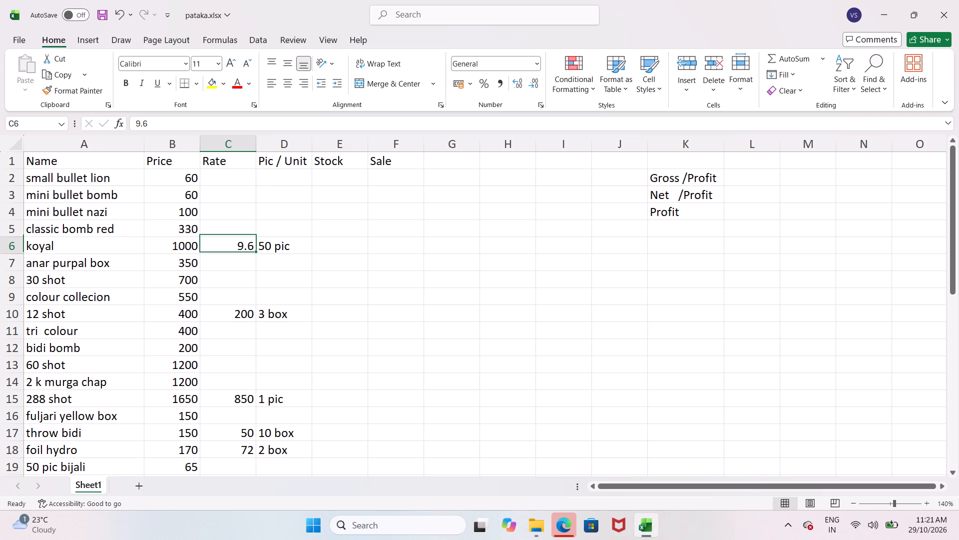
{"action": "left_click", "coordinate": [194, 244]}
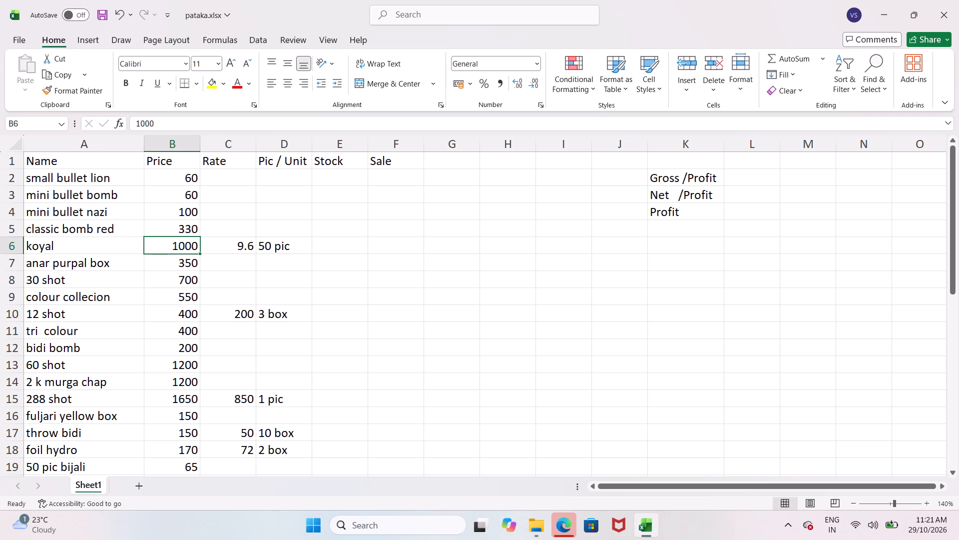
{"action": "double_click", "coordinate": [236, 248]}
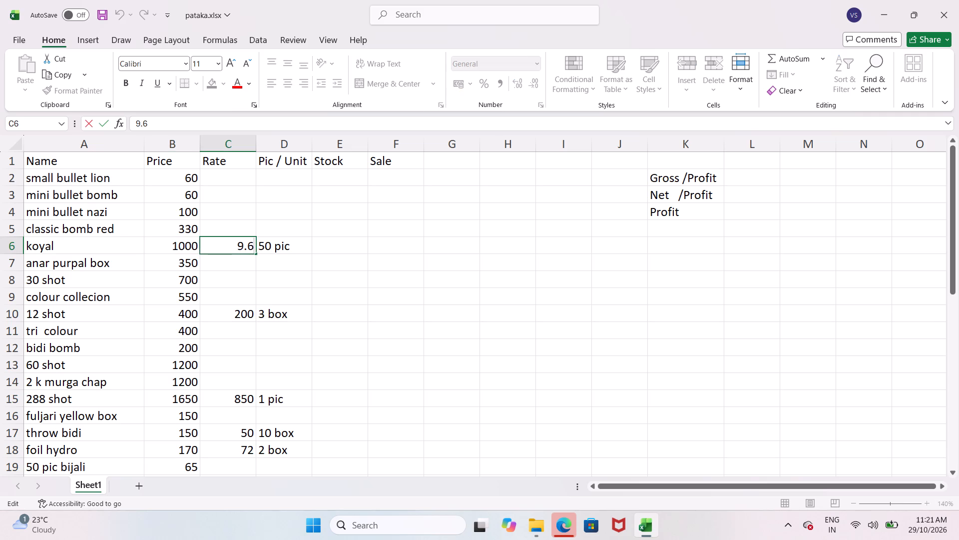
{"action": "double_click", "coordinate": [255, 248]}
{"action": "double_click", "coordinate": [234, 248]}
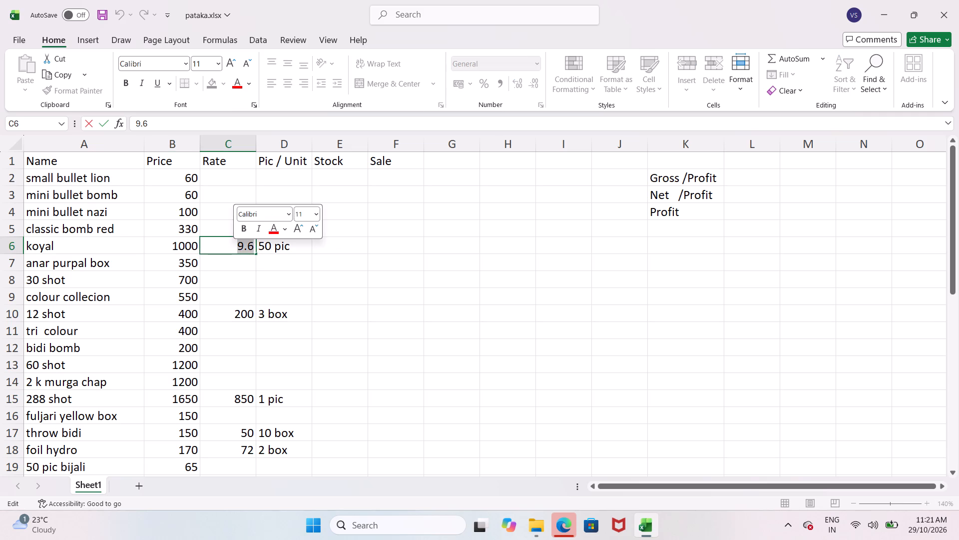
{"action": "double_click", "coordinate": [239, 249]}
{"action": "double_click", "coordinate": [179, 247]}
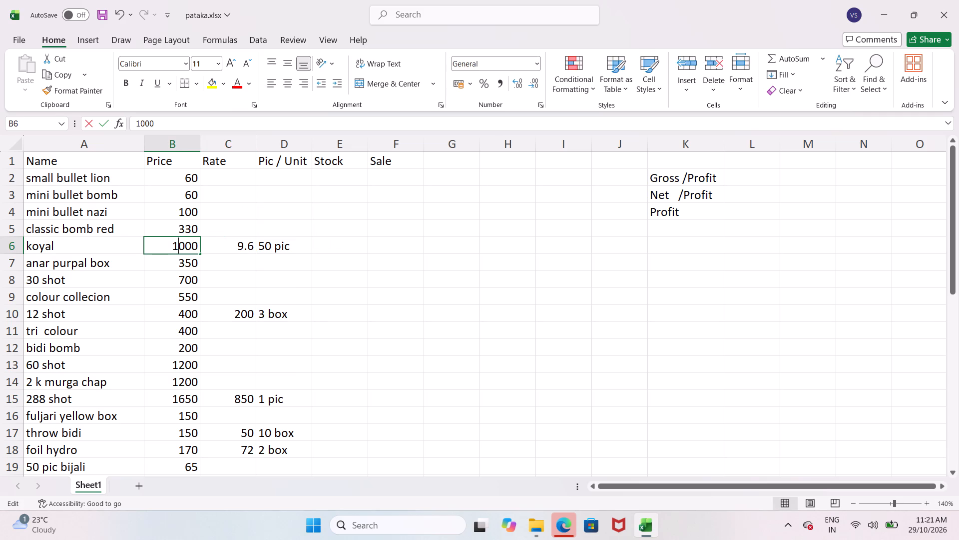
{"action": "double_click", "coordinate": [238, 247]}
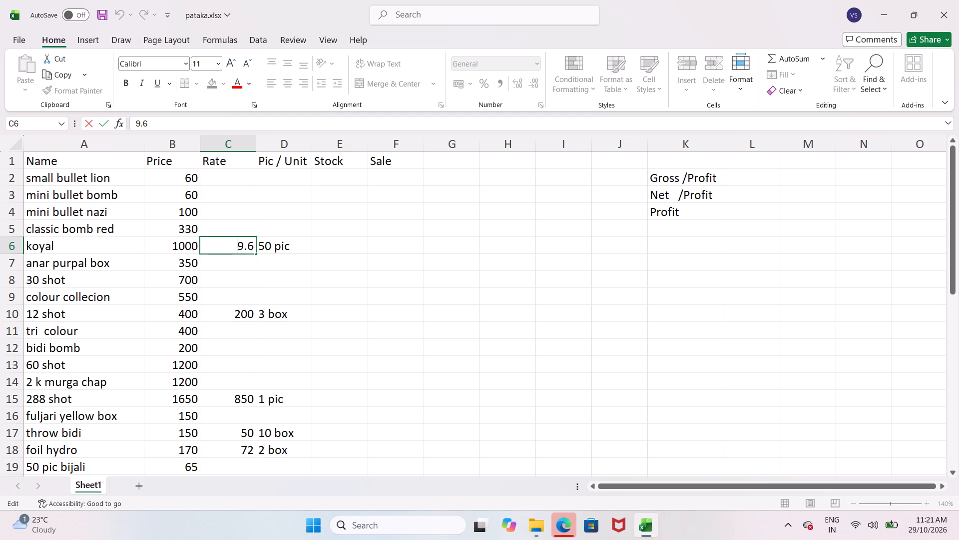
{"action": "left_click", "coordinate": [253, 244]}
{"action": "left_click", "coordinate": [180, 246]}
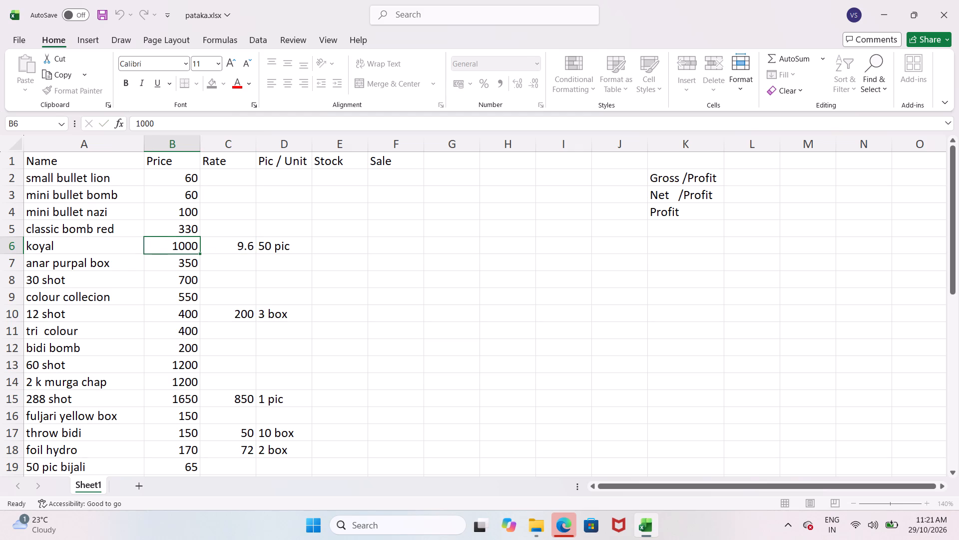
{"action": "double_click", "coordinate": [192, 243]}
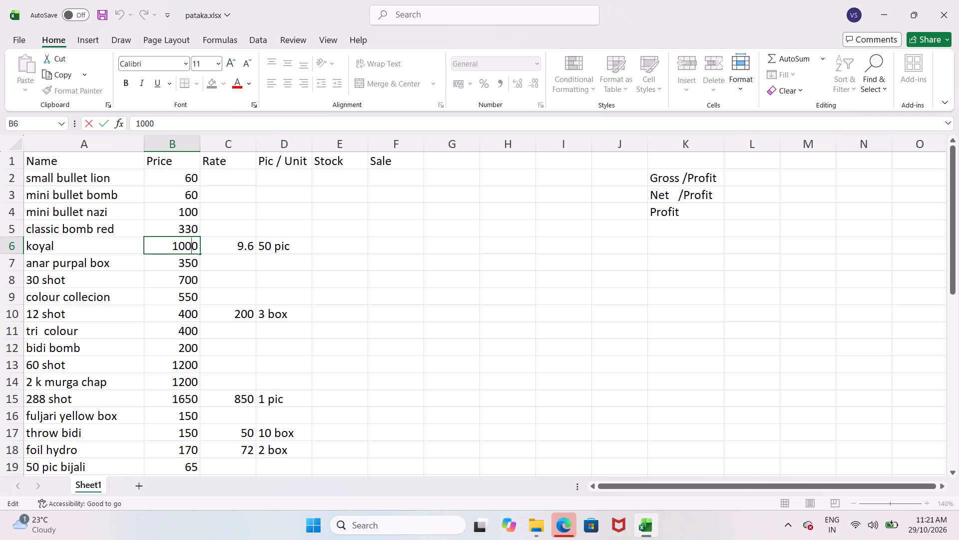
{"action": "double_click", "coordinate": [196, 246]}
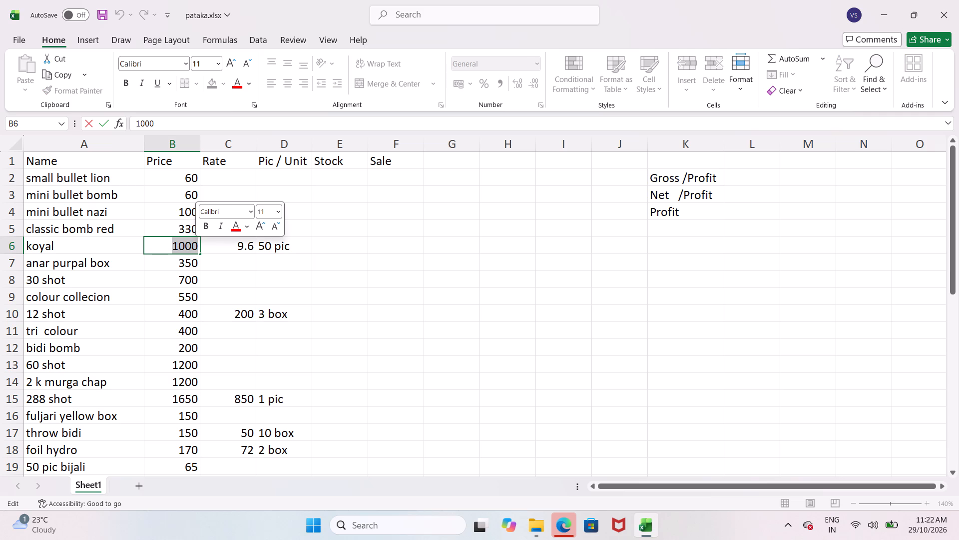
{"action": "type", "text": "20"}
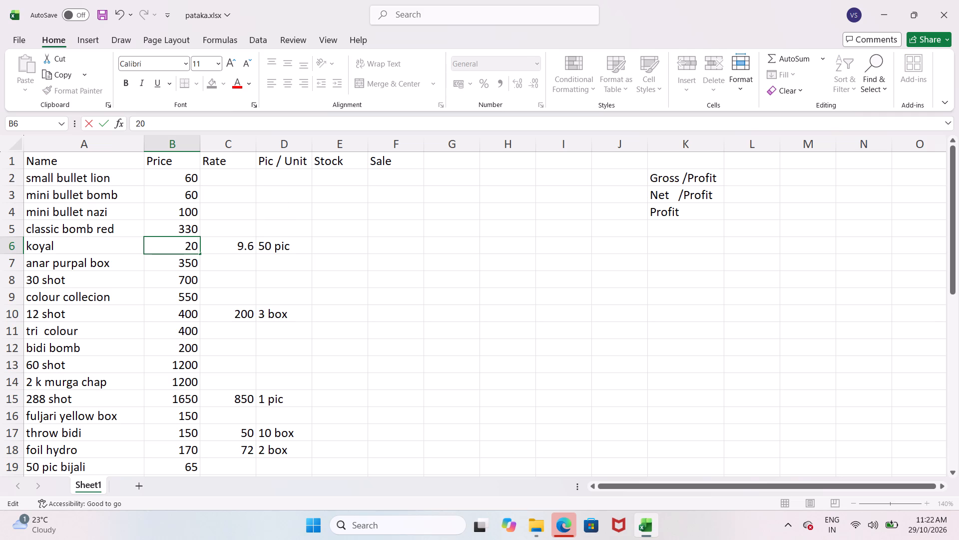
{"action": "left_click", "coordinate": [241, 249]}
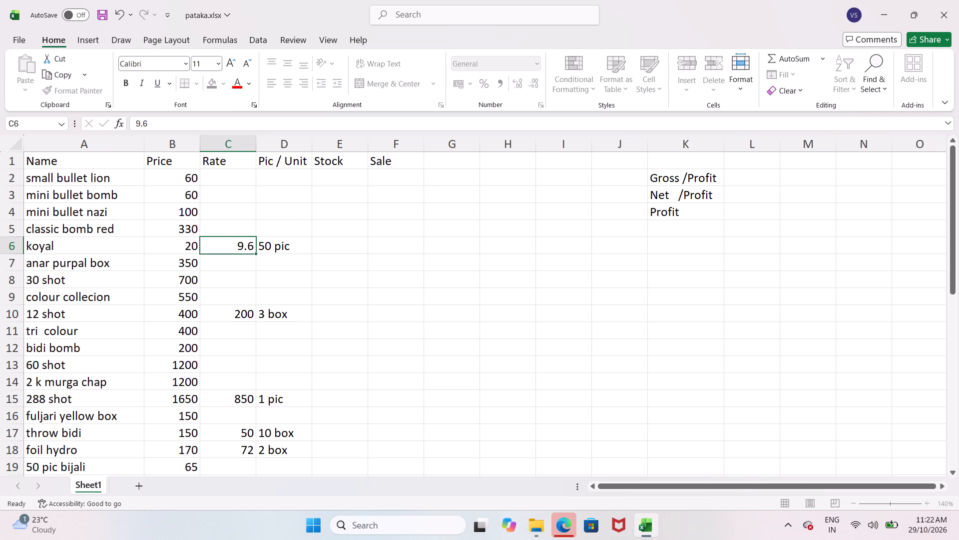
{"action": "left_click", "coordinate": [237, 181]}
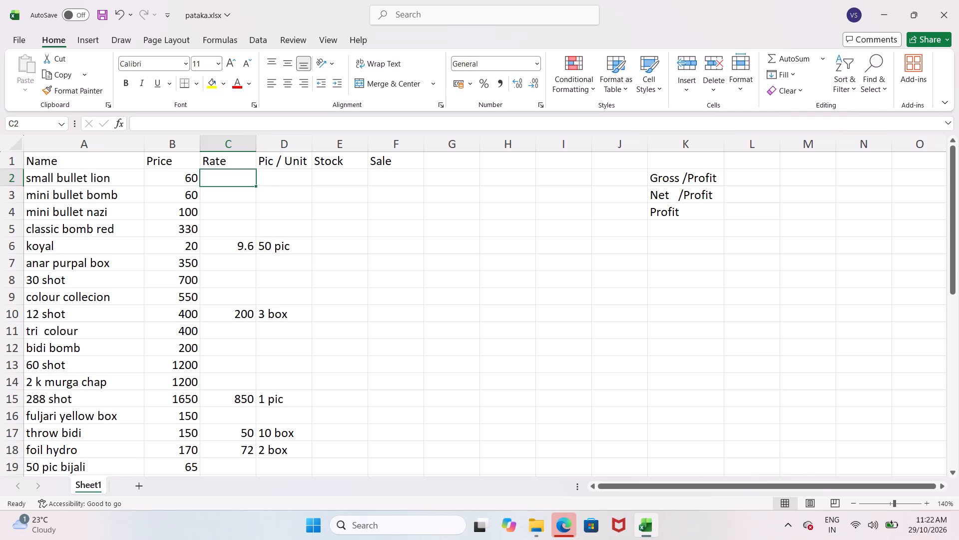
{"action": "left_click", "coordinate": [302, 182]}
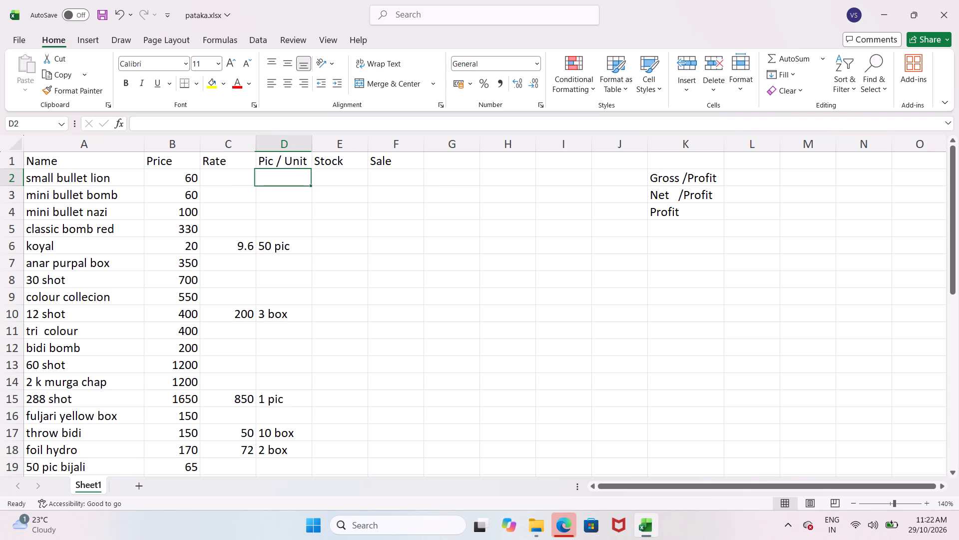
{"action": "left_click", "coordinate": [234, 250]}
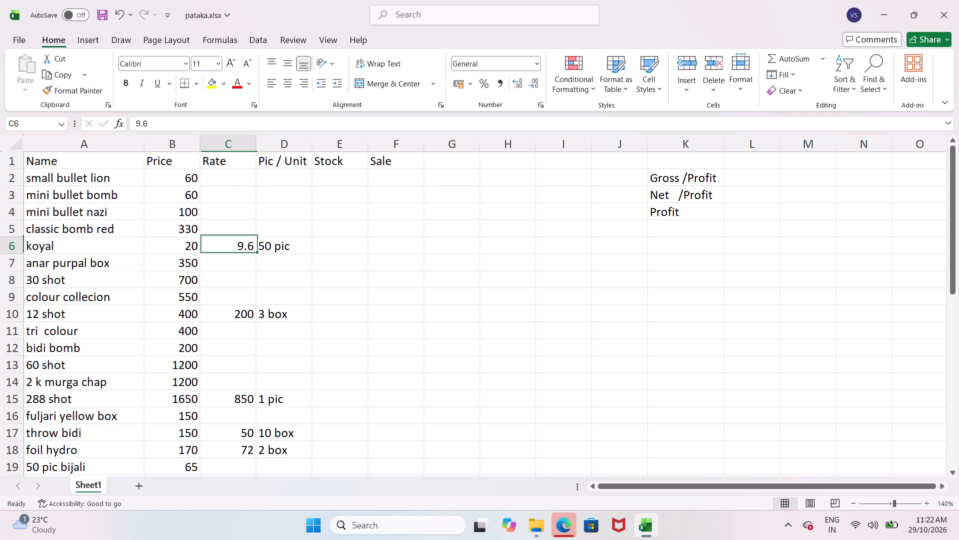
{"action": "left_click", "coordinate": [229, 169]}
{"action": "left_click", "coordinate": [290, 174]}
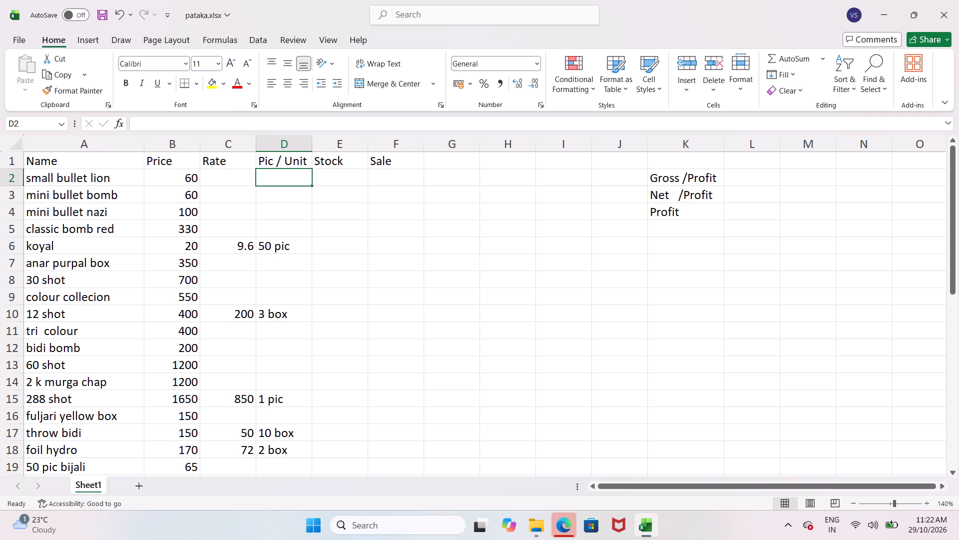
Look through the item list down to the last row, "hydro green red box", examining the Rate and Pic / Unit columns.
{"action": "key", "text": "Down"}
{"action": "key", "text": "Down"}
{"action": "key", "text": "Down"}
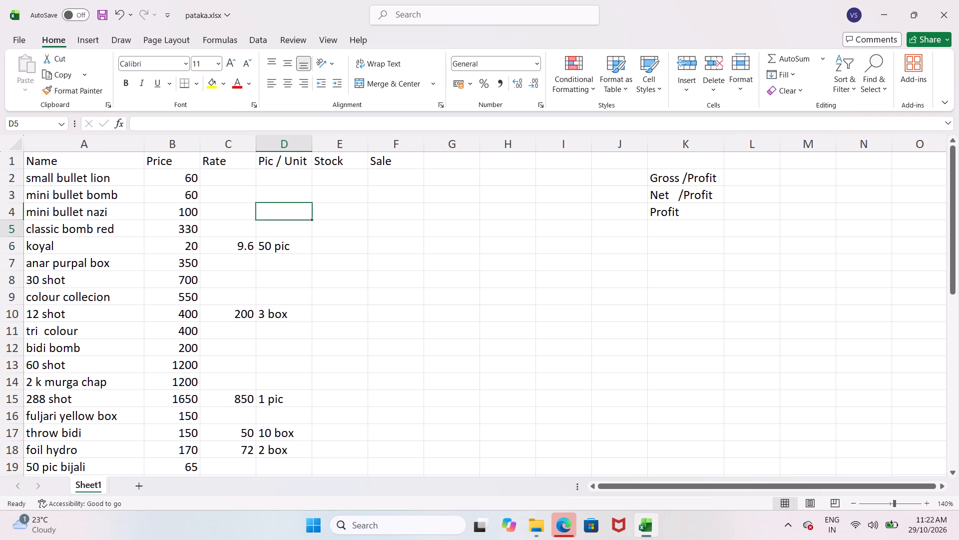
{"action": "key", "text": "Down"}
{"action": "key", "text": "Down"}
{"action": "key", "text": "Down"}
{"action": "key", "text": "Down"}
{"action": "key", "text": "Down"}
{"action": "key", "text": "Down"}
{"action": "key", "text": "Down"}
{"action": "key", "text": "Down"}
{"action": "key", "text": "Down"}
{"action": "key", "text": "Down"}
{"action": "key", "text": "Down"}
{"action": "key", "text": "Down"}
{"action": "key", "text": "Down"}
{"action": "key", "text": "Down"}
{"action": "key", "text": "Down"}
{"action": "key", "text": "Down"}
{"action": "key", "text": "Down"}
{"action": "key", "text": "Down"}
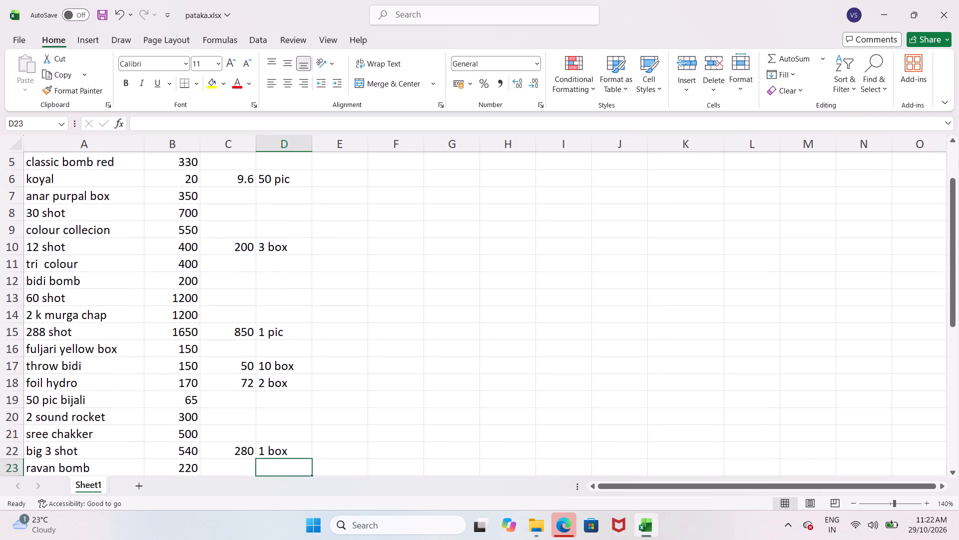
{"action": "key", "text": "Down"}
{"action": "key", "text": "Down"}
{"action": "key", "text": "Down"}
{"action": "key", "text": "Down"}
{"action": "key", "text": "Down"}
{"action": "key", "text": "Down"}
{"action": "key", "text": "Down"}
{"action": "key", "text": "Down"}
{"action": "key", "text": "Down"}
{"action": "key", "text": "Down"}
{"action": "key", "text": "Down"}
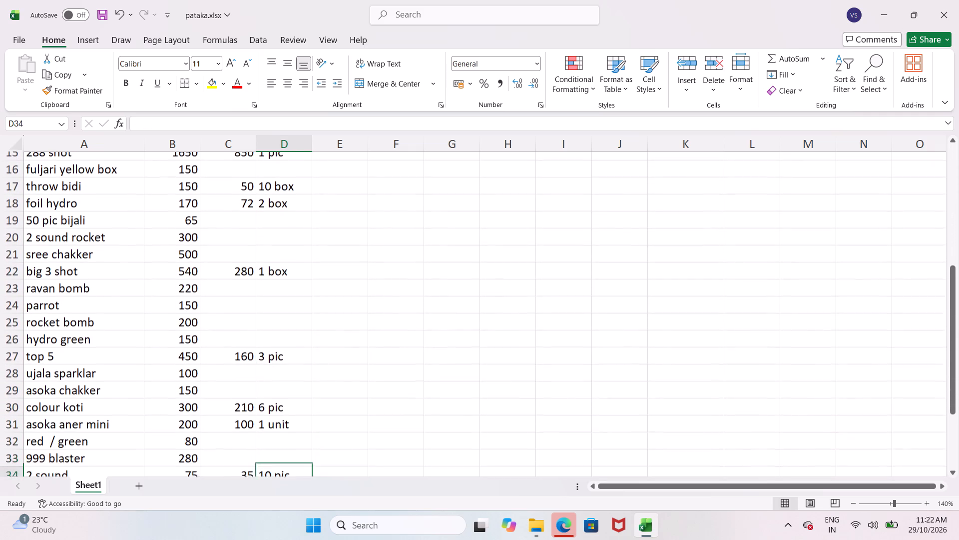
{"action": "key", "text": "Down"}
{"action": "key", "text": "Down"}
{"action": "key", "text": "Down"}
{"action": "key", "text": "Down"}
{"action": "key", "text": "Down"}
{"action": "key", "text": "Down"}
{"action": "key", "text": "Down"}
{"action": "key", "text": "Up"}
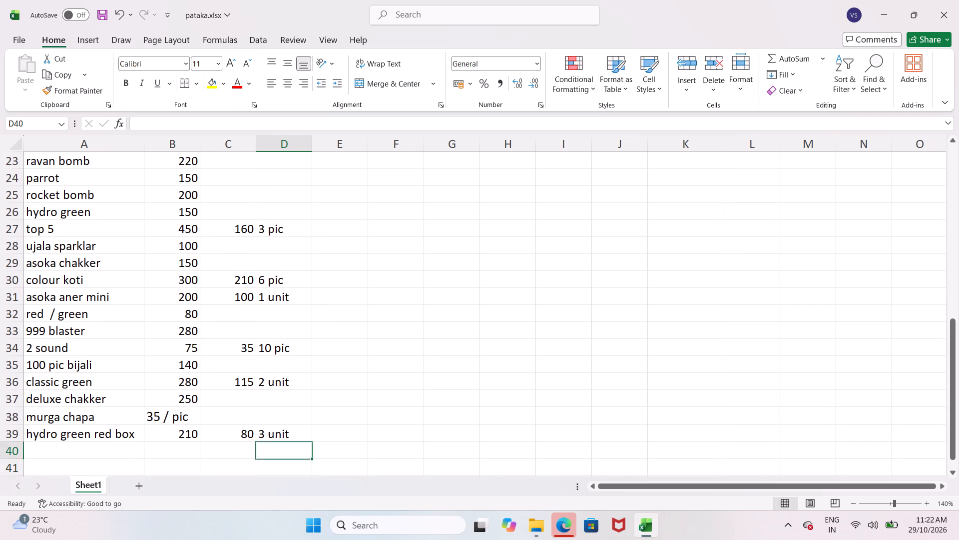
{"action": "key", "text": "Up"}
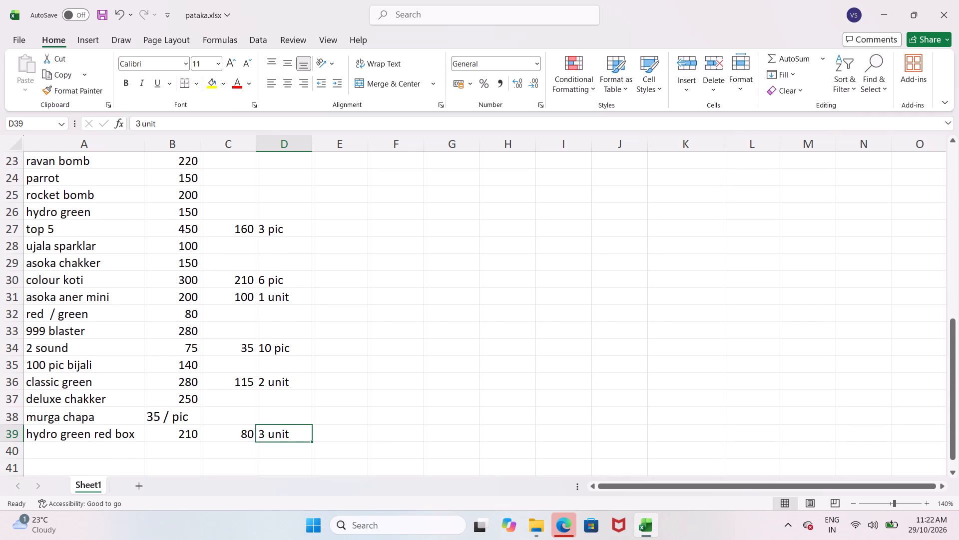
Enter a Rate of 600 and a Pic / Unit of "2 set" for the "murga chapa" item in row 38.
{"action": "left_click", "coordinate": [218, 420]}
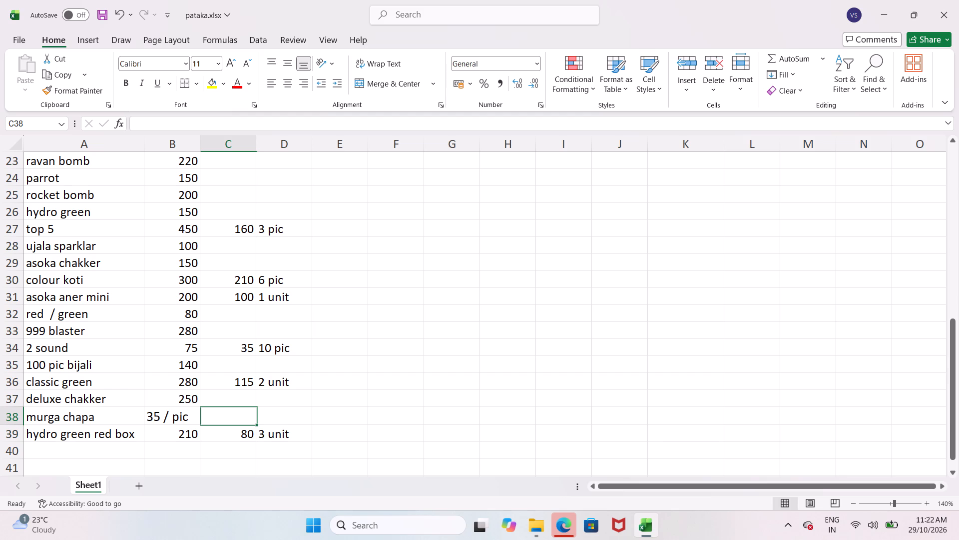
{"action": "type", "text": "60"}
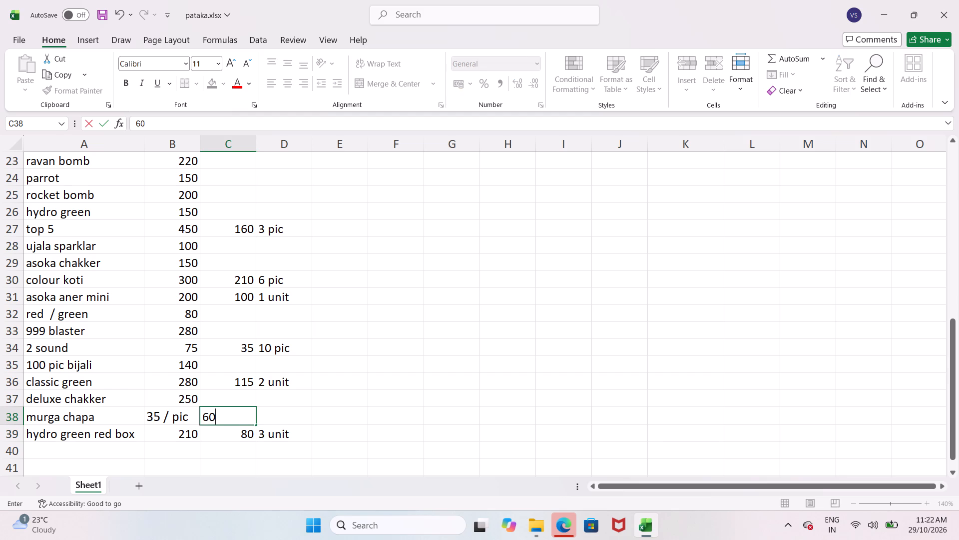
{"action": "key", "text": "BackSpace"}
{"action": "key", "text": "BackSpace"}
{"action": "type", "text": "600"}
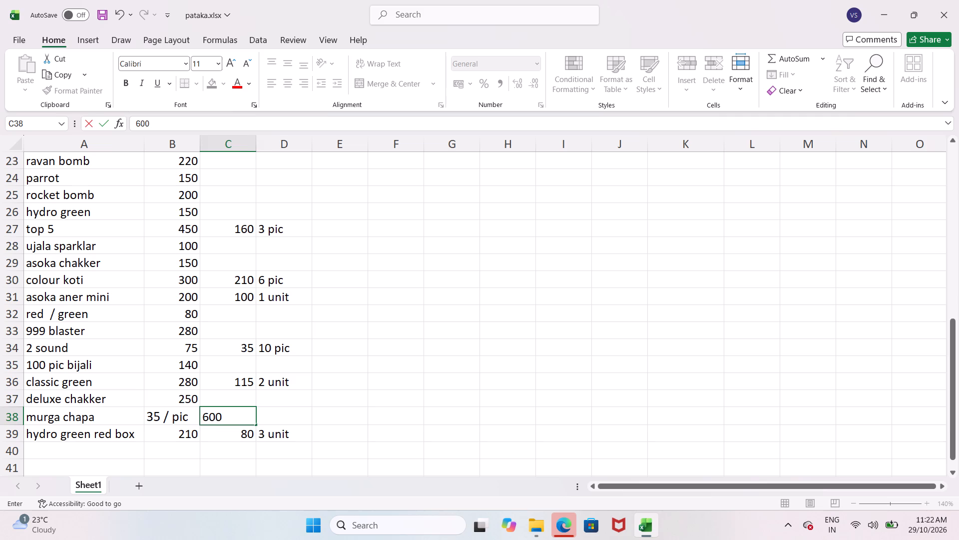
{"action": "left_click", "coordinate": [279, 418]}
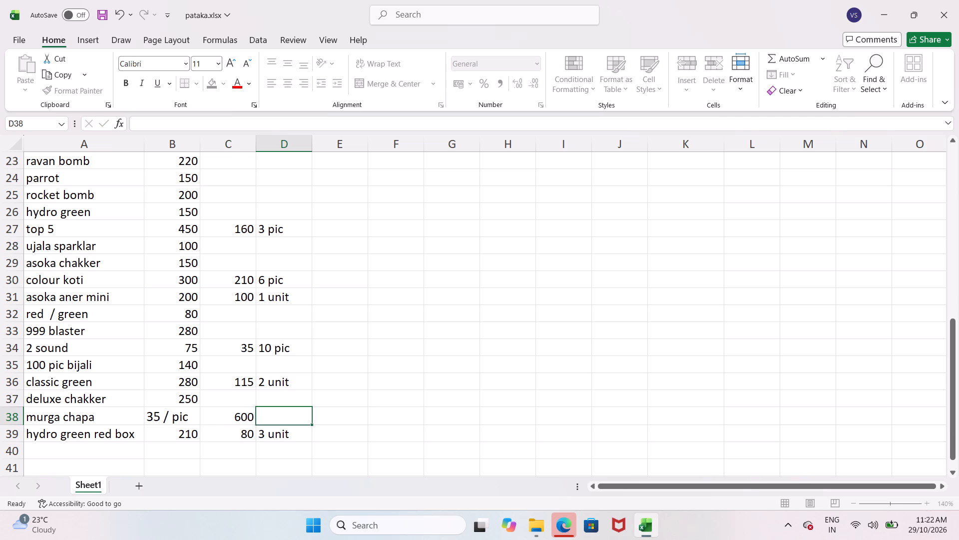
{"action": "type", "text": "2"}
{"action": "key", "text": "space"}
{"action": "type", "text": "set"}
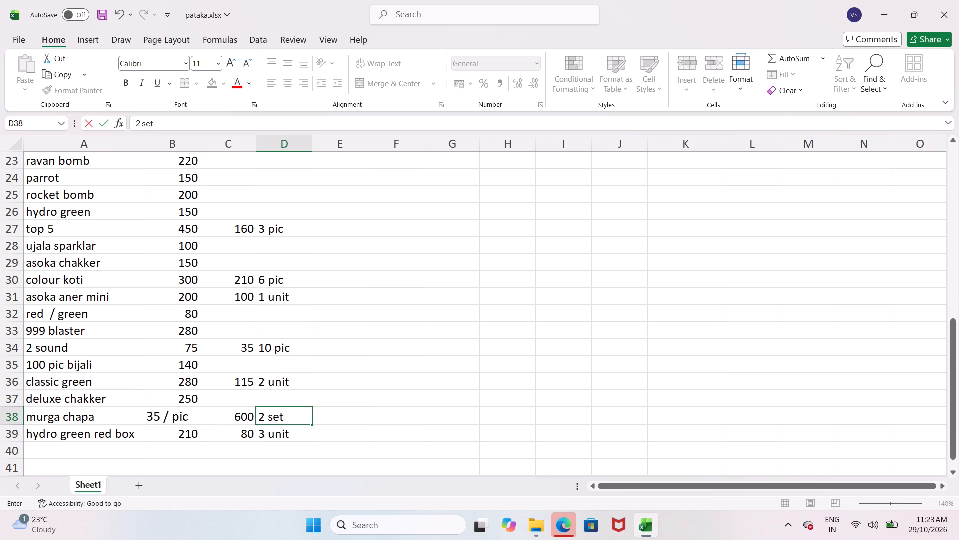
{"action": "left_click", "coordinate": [299, 253]}
Enter a Rate of 130 and a Pic / Unit of "1 unit" for the "2 sound rocket" item in row 20.
{"action": "double_click", "coordinate": [307, 189]}
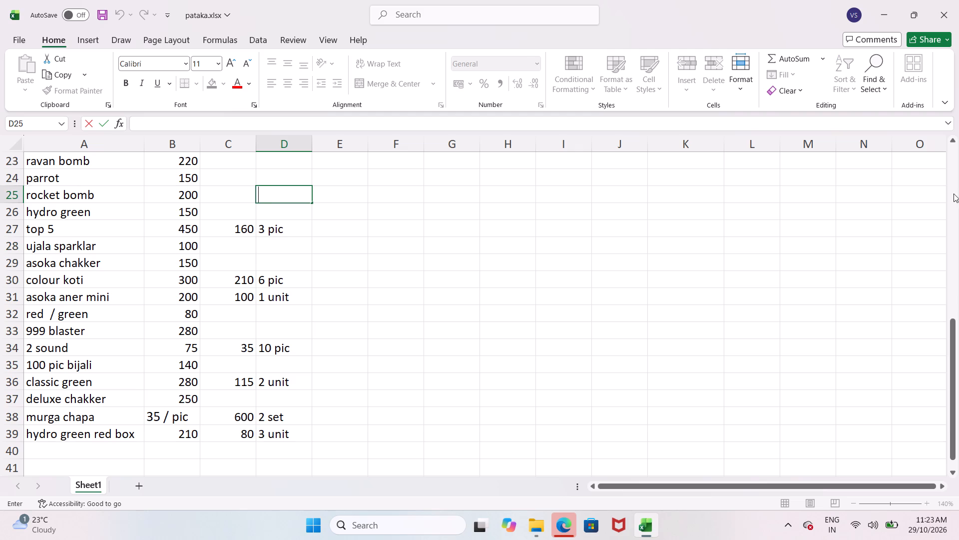
{"action": "double_click", "coordinate": [956, 165]}
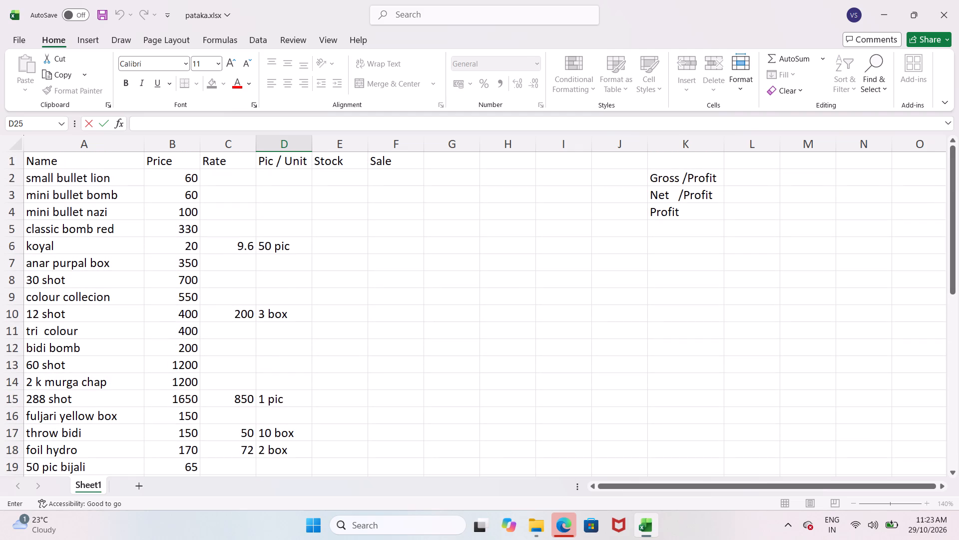
{"action": "left_click", "coordinate": [235, 177]}
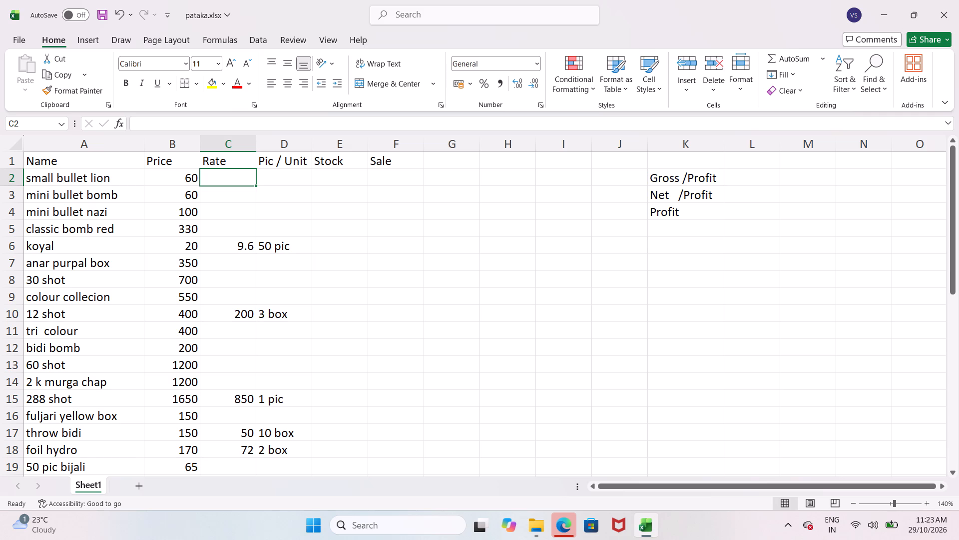
{"action": "triple_click", "coordinate": [953, 469]}
{"action": "triple_click", "coordinate": [953, 469]}
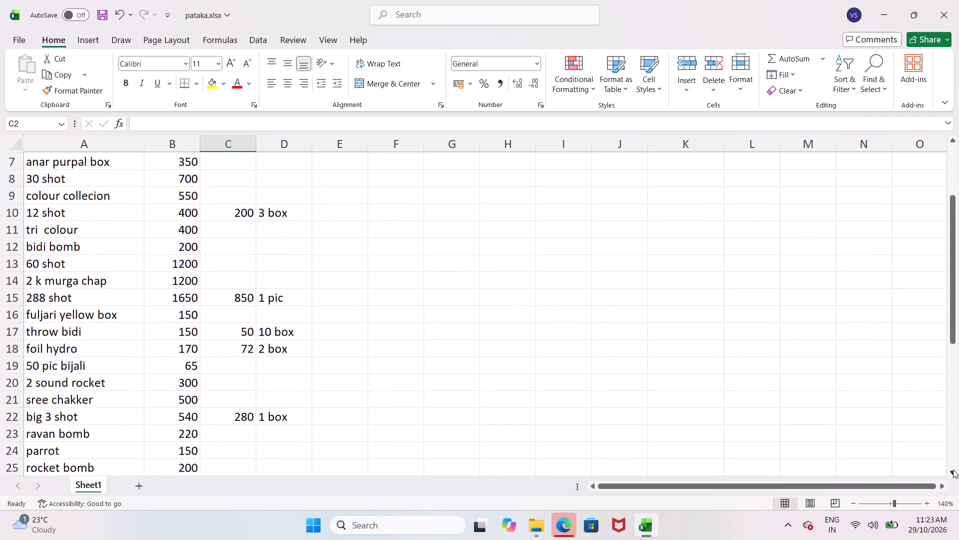
{"action": "double_click", "coordinate": [953, 469]}
{"action": "triple_click", "coordinate": [953, 469]}
{"action": "double_click", "coordinate": [953, 469]}
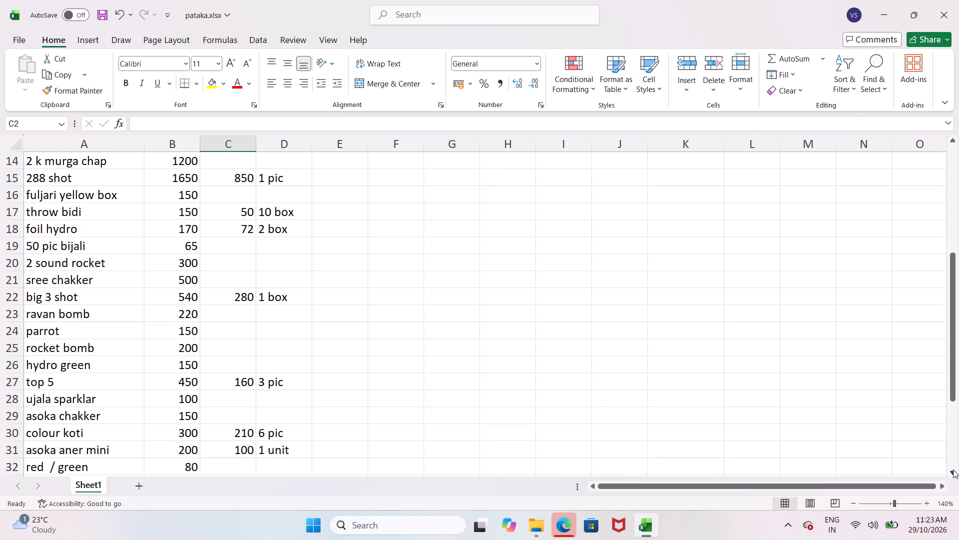
{"action": "left_click", "coordinate": [242, 263]}
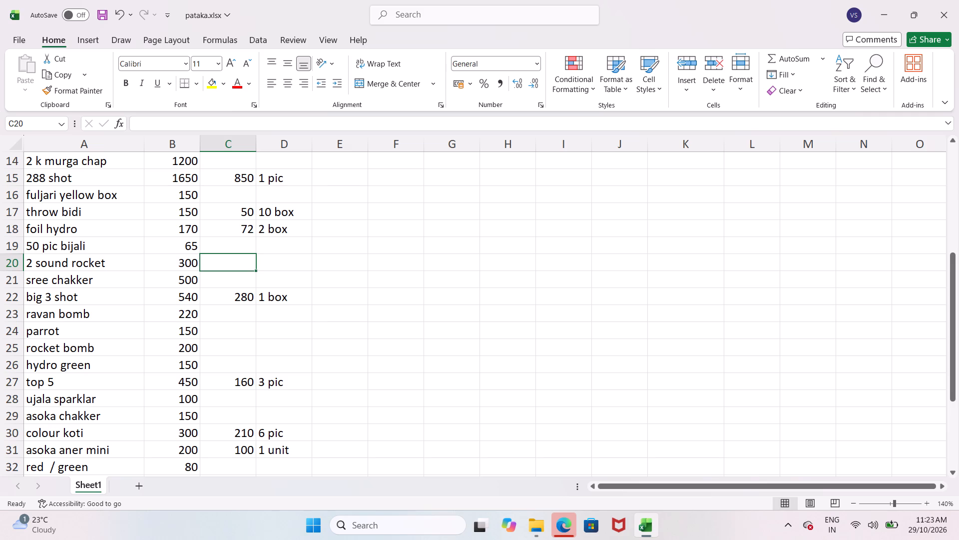
{"action": "type", "text": "130"}
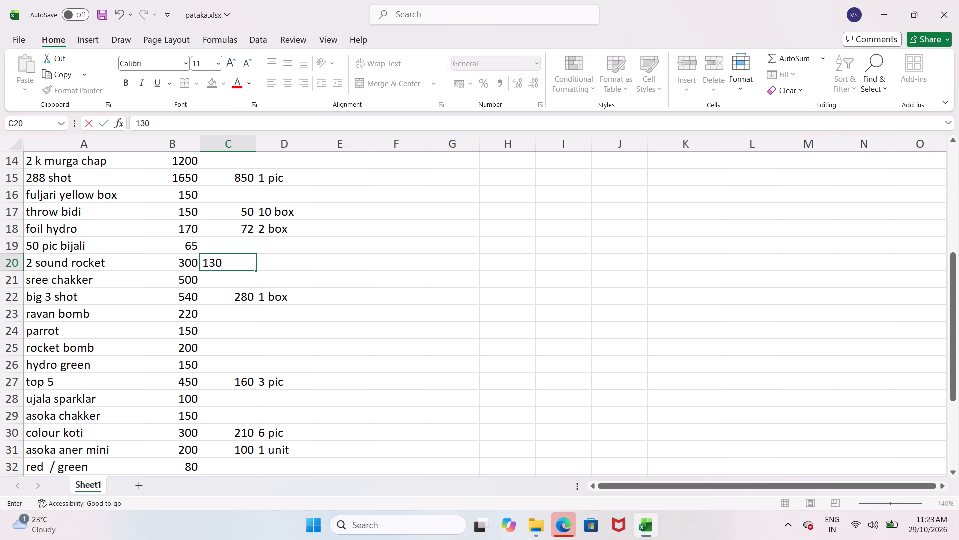
{"action": "left_click", "coordinate": [284, 263]}
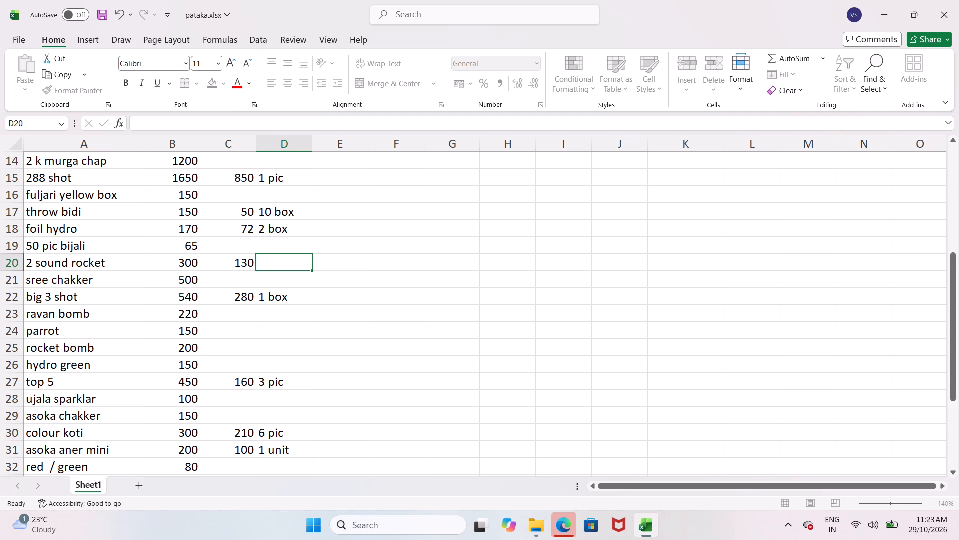
{"action": "type", "text": "1 unit"}
Enter a Rate of 28 and a Pic / Unit of "1 unit" for the "50 pic bijali" item in row 19.
{"action": "left_click", "coordinate": [227, 245]}
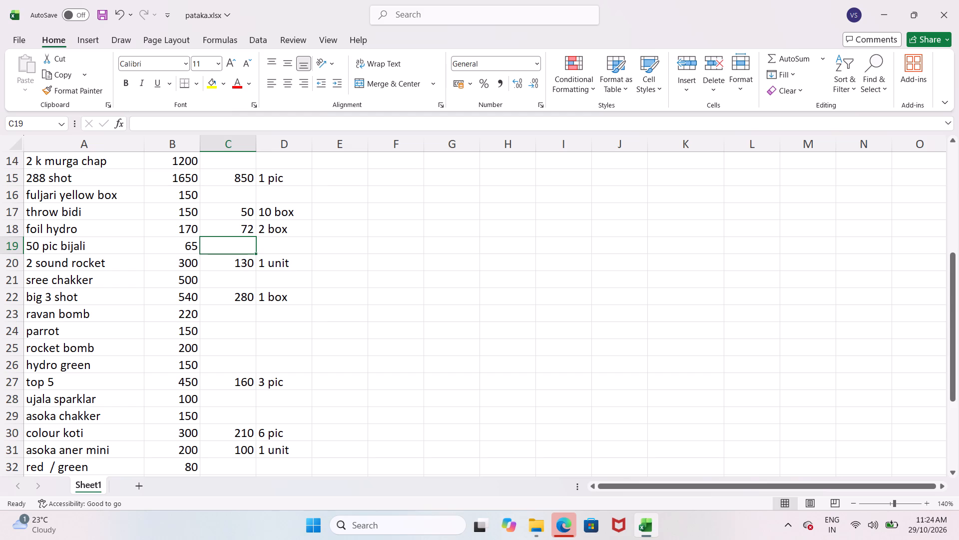
{"action": "type", "text": "28"}
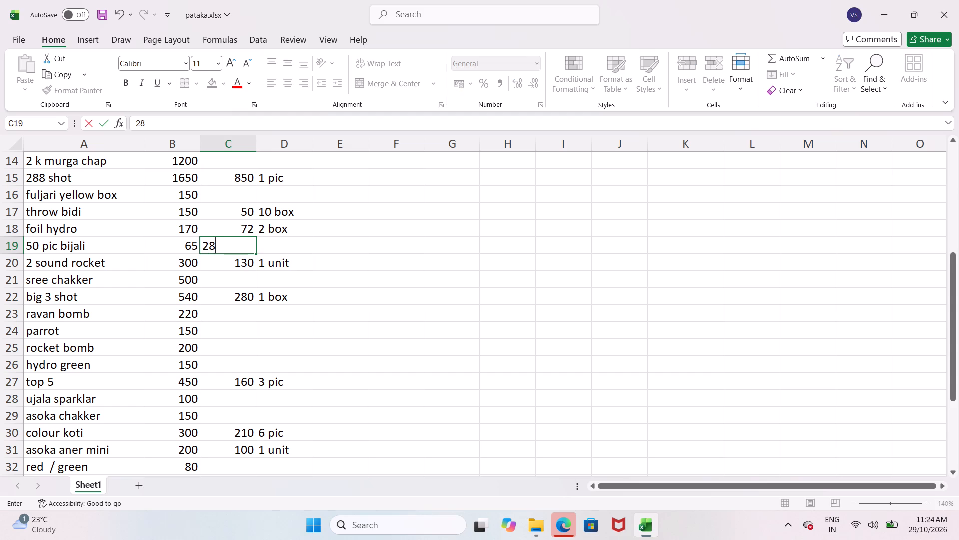
{"action": "left_click", "coordinate": [282, 238]}
{"action": "type", "text": "1 uniy"}
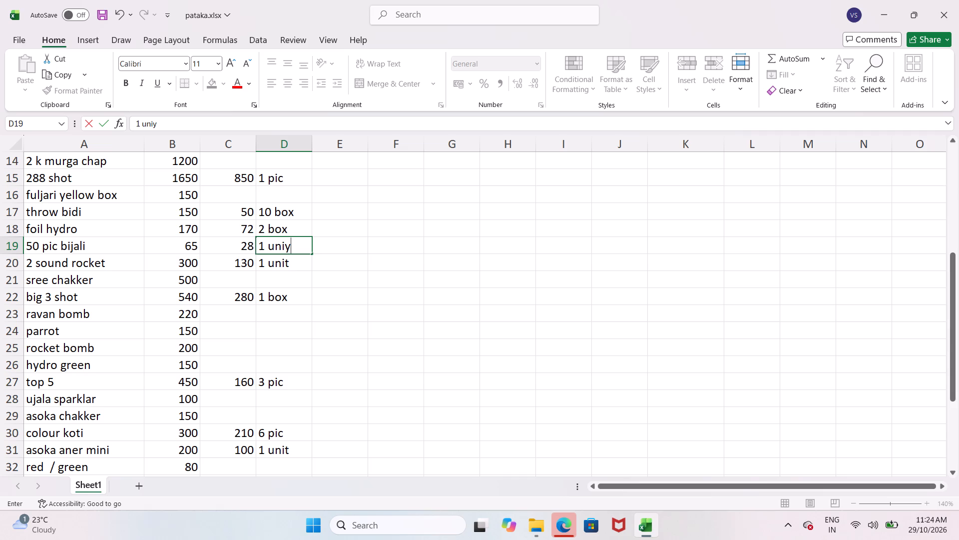
{"action": "key", "text": "BackSpace"}
{"action": "key", "text": "t"}
{"action": "left_click", "coordinate": [185, 245]}
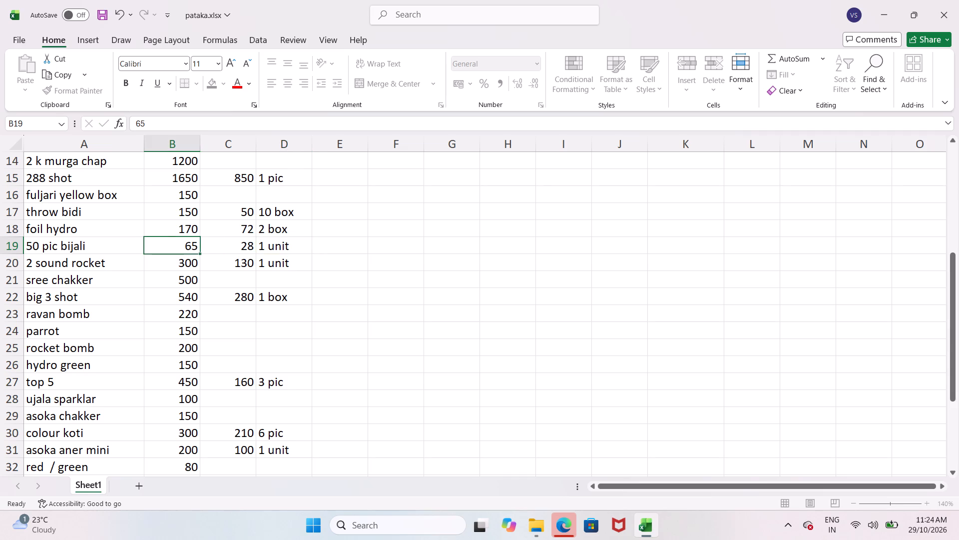
Review the Price and Rate entries from the "50 pic bijali" row up towards the start of the item list.
{"action": "left_click_drag", "start_coordinate": [242, 244], "coordinate": [191, 248]}
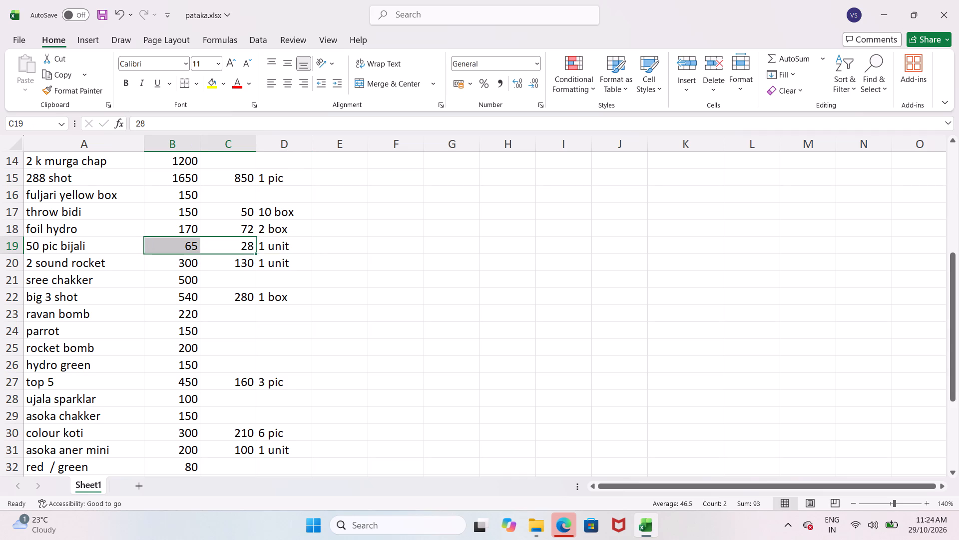
{"action": "left_click", "coordinate": [222, 246]}
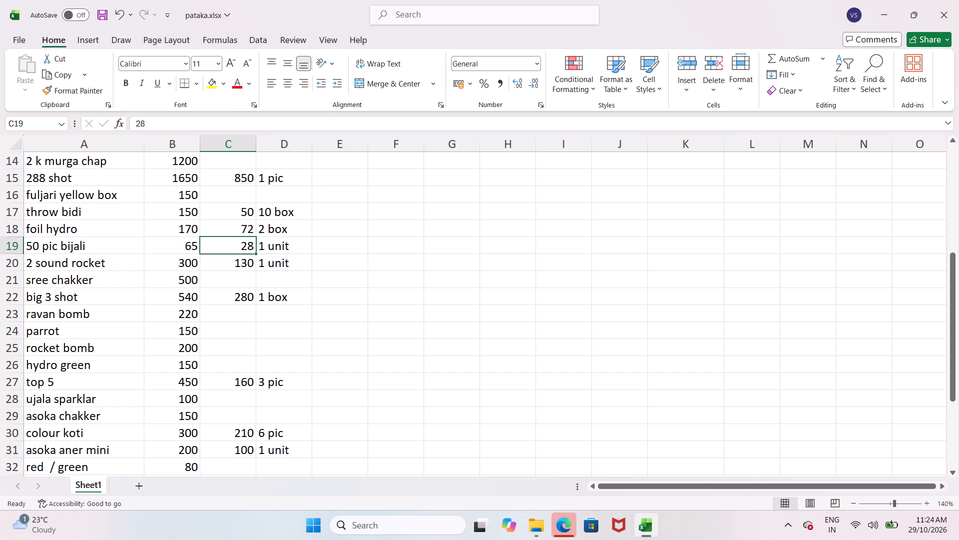
{"action": "left_click", "coordinate": [180, 245]}
{"action": "left_click", "coordinate": [220, 194]}
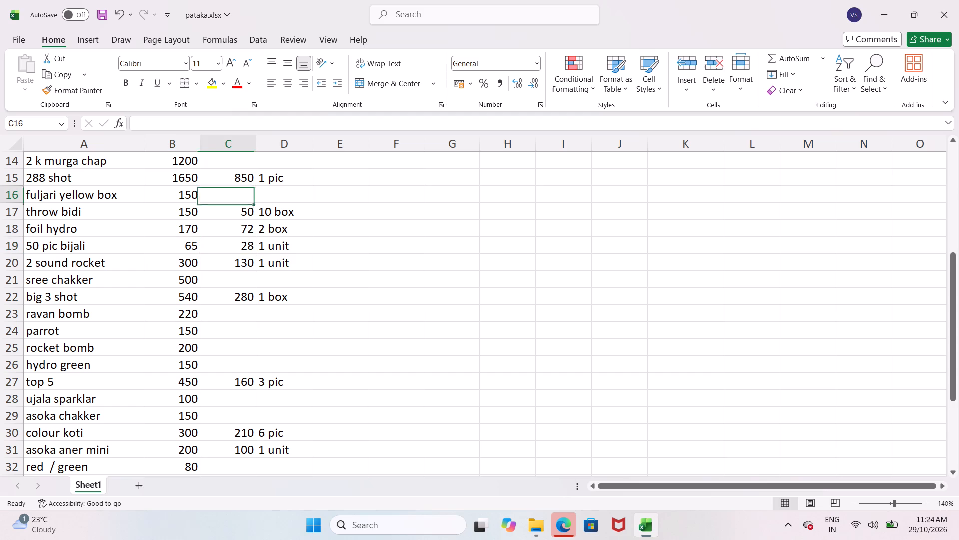
{"action": "left_click", "coordinate": [235, 174]}
{"action": "left_click_drag", "start_coordinate": [235, 174], "coordinate": [248, 139]}
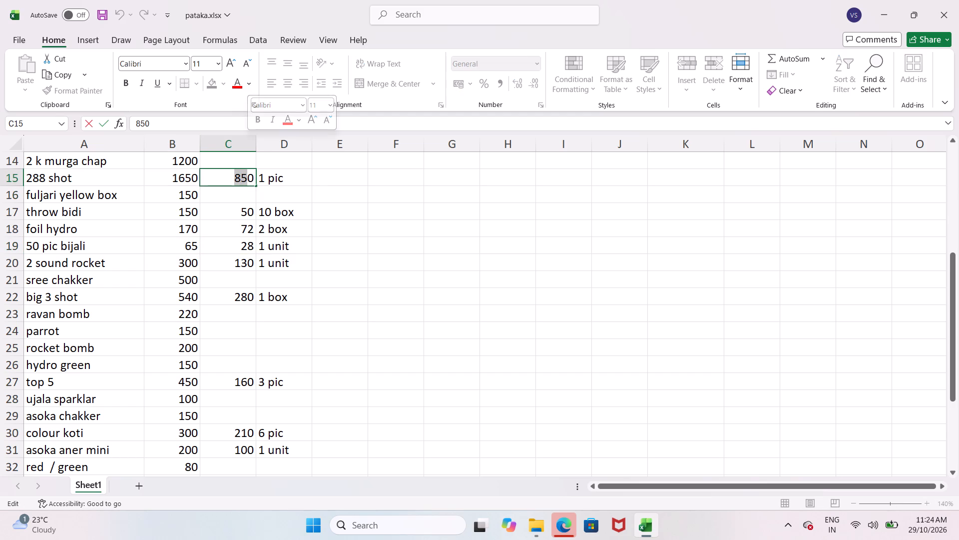
{"action": "double_click", "coordinate": [250, 160]}
{"action": "double_click", "coordinate": [951, 169]}
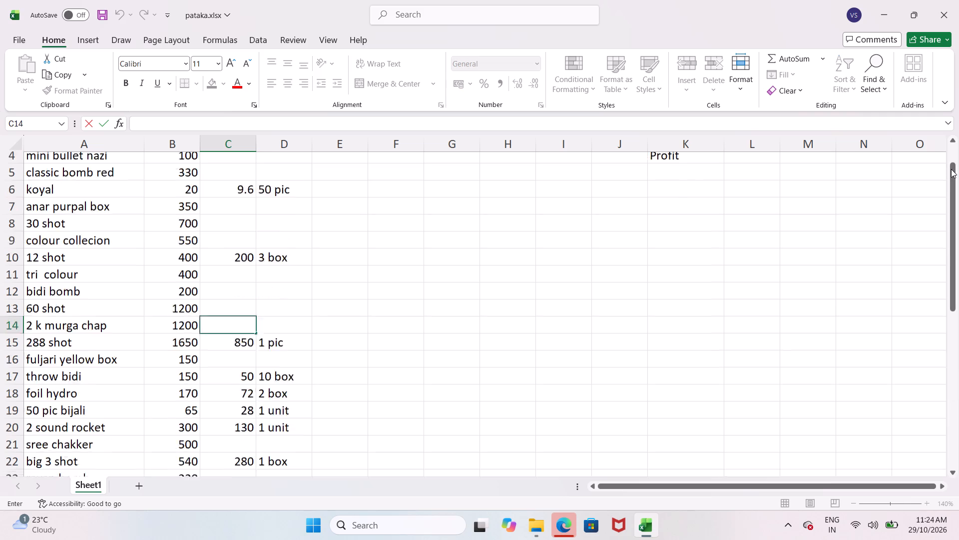
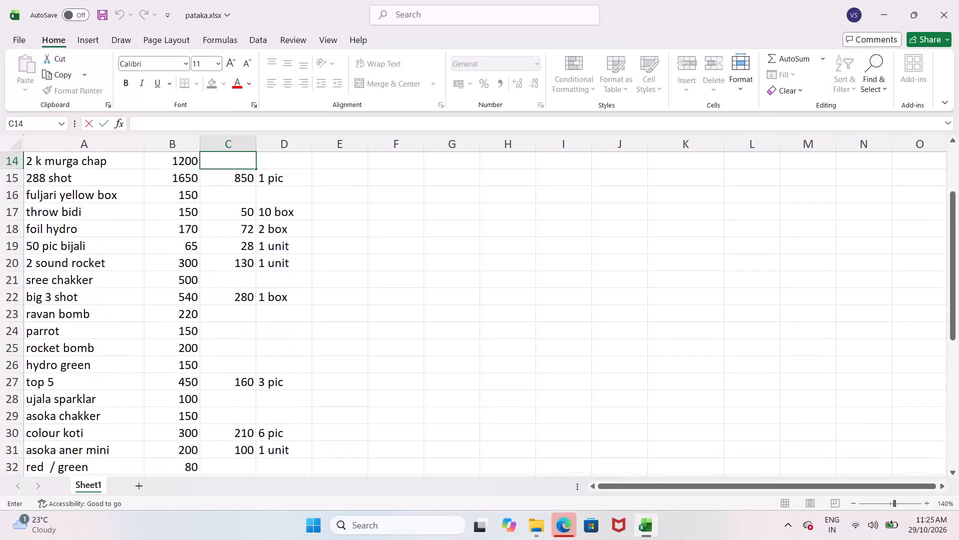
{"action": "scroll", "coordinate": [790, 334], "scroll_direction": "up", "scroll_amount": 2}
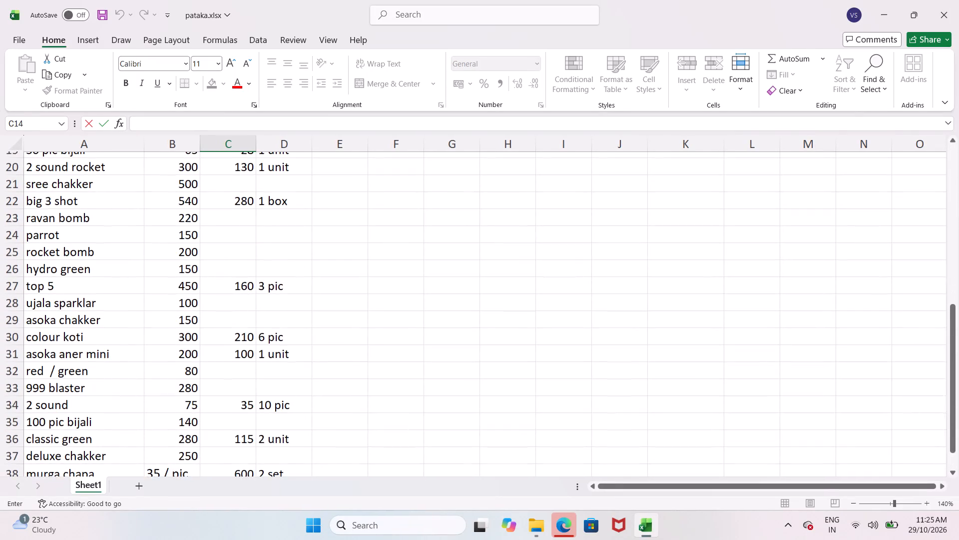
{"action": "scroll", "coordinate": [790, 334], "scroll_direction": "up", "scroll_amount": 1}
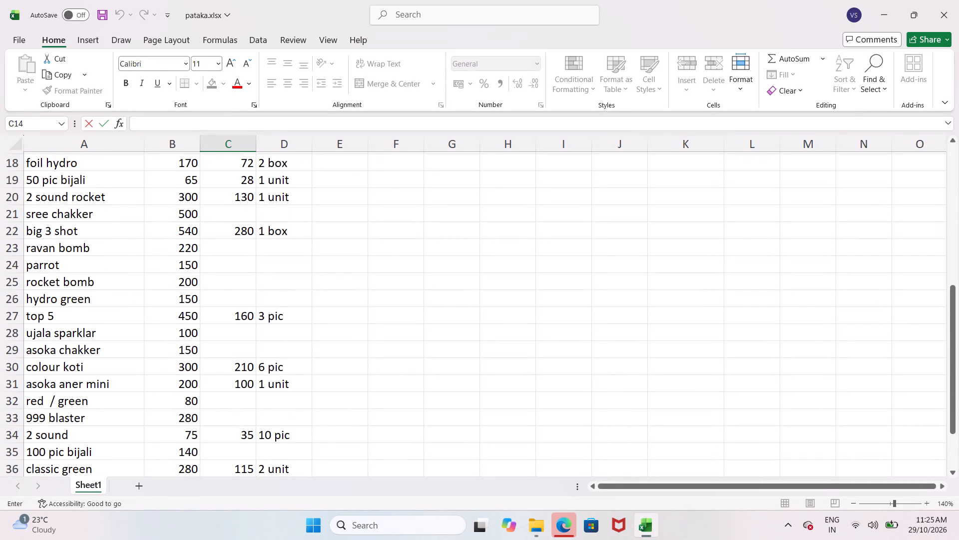
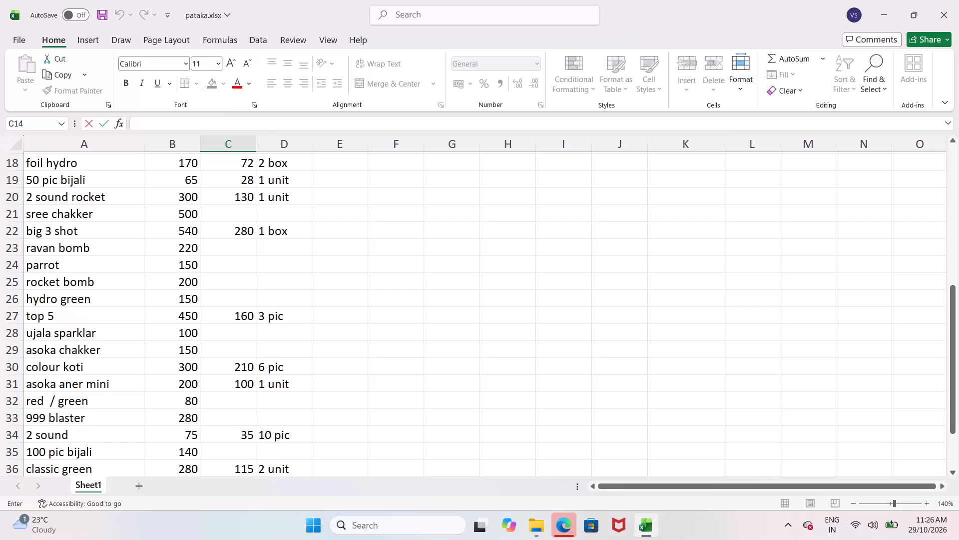
Fill in the deluxe chakker row with a Rate of 120 and a Pic / Unit of 1 unit.
{"action": "scroll", "coordinate": [573, 369], "scroll_direction": "down", "scroll_amount": 1}
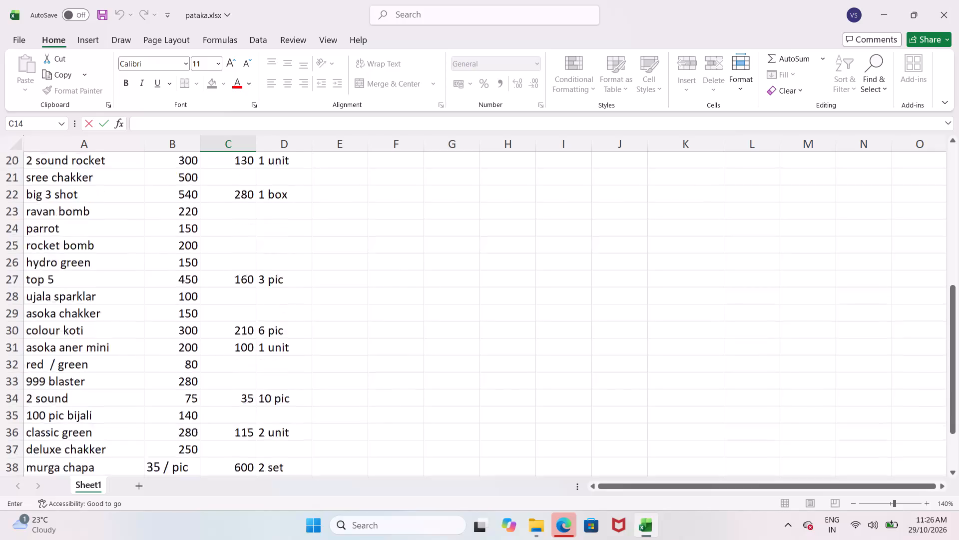
{"action": "scroll", "coordinate": [573, 369], "scroll_direction": "down", "scroll_amount": 1}
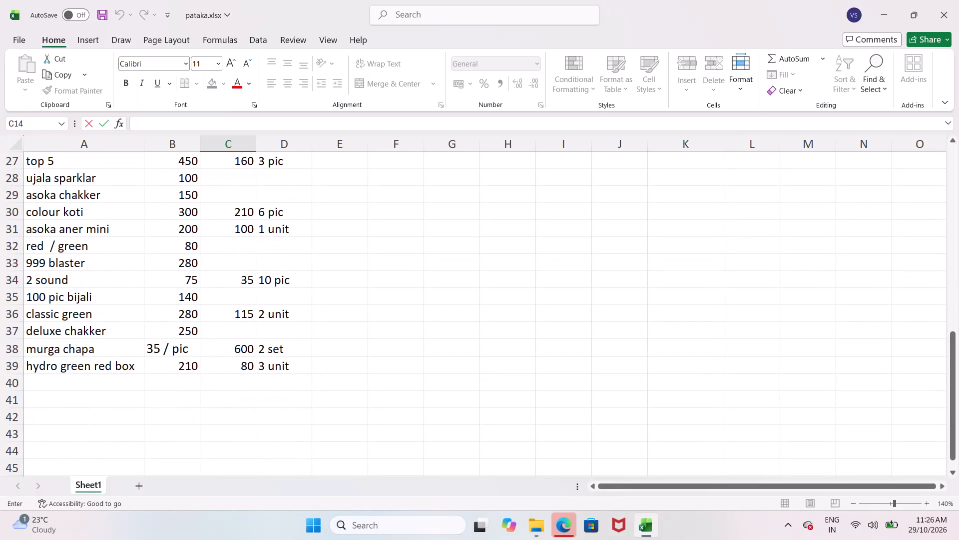
{"action": "left_click", "coordinate": [233, 328]}
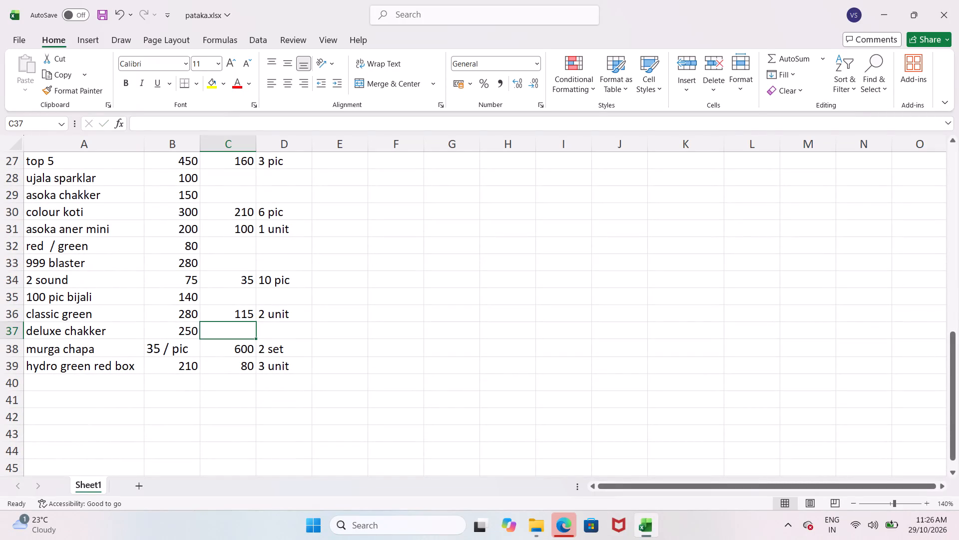
{"action": "type", "text": "120"}
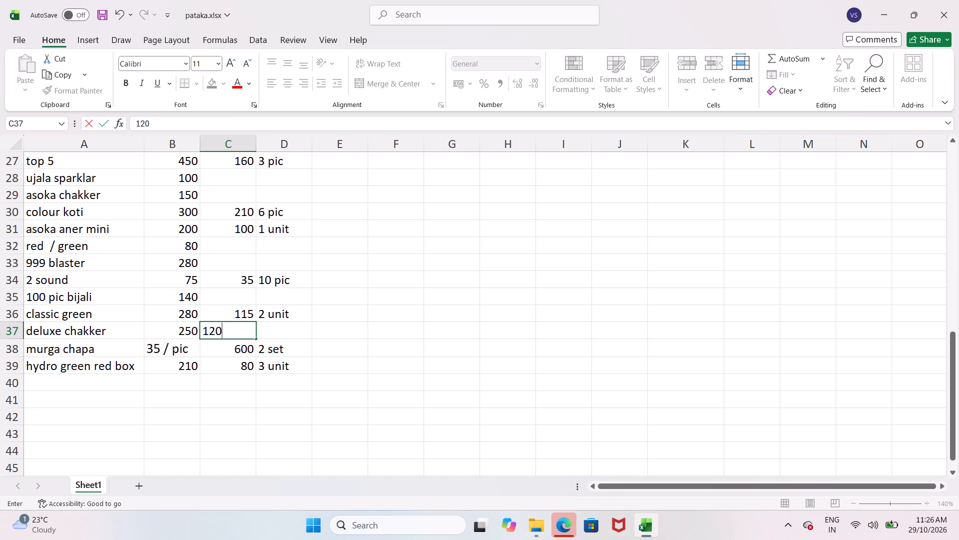
{"action": "left_click", "coordinate": [275, 329]}
{"action": "type", "text": "1 un"}
{"action": "type", "text": "it"}
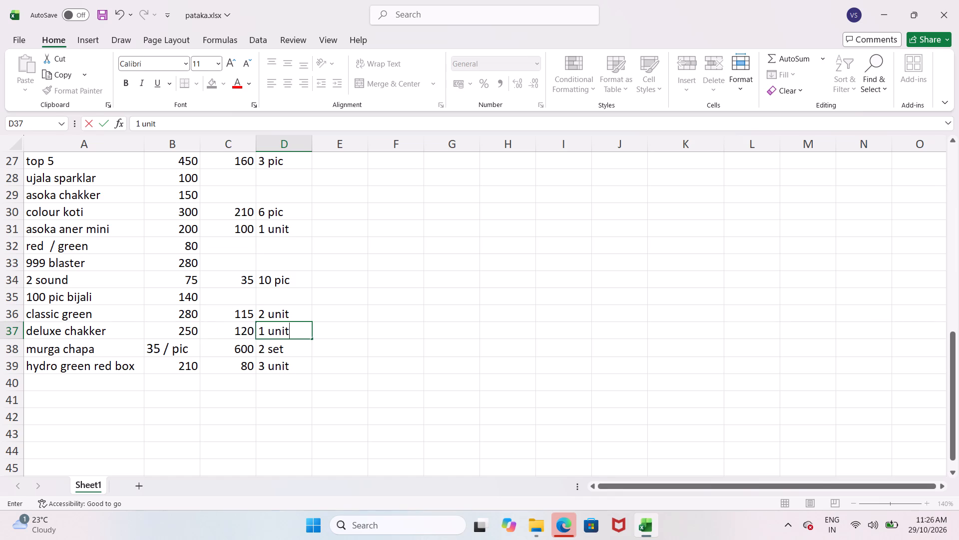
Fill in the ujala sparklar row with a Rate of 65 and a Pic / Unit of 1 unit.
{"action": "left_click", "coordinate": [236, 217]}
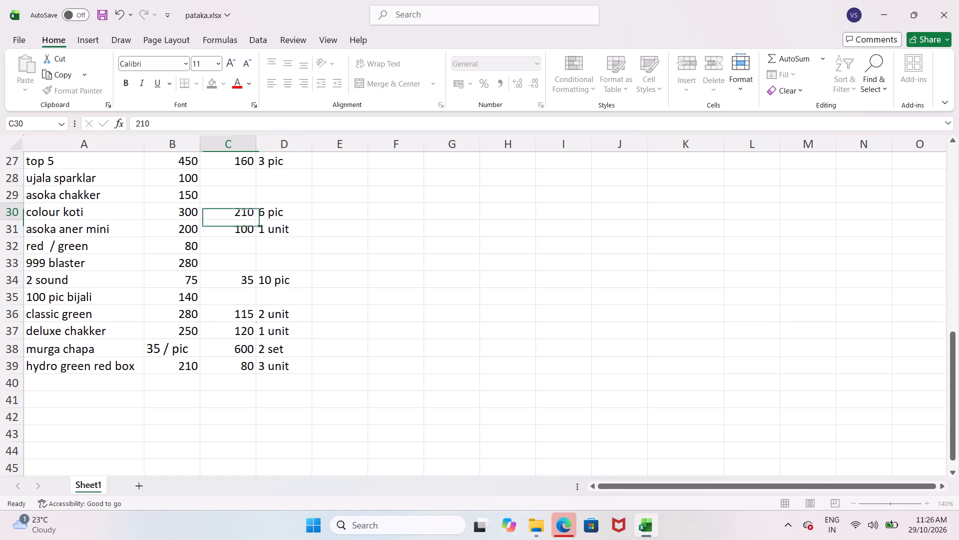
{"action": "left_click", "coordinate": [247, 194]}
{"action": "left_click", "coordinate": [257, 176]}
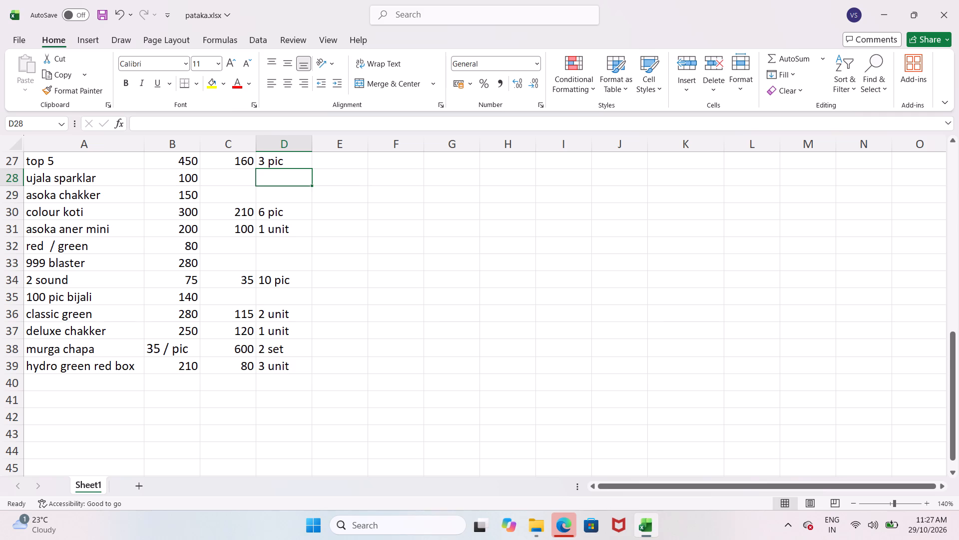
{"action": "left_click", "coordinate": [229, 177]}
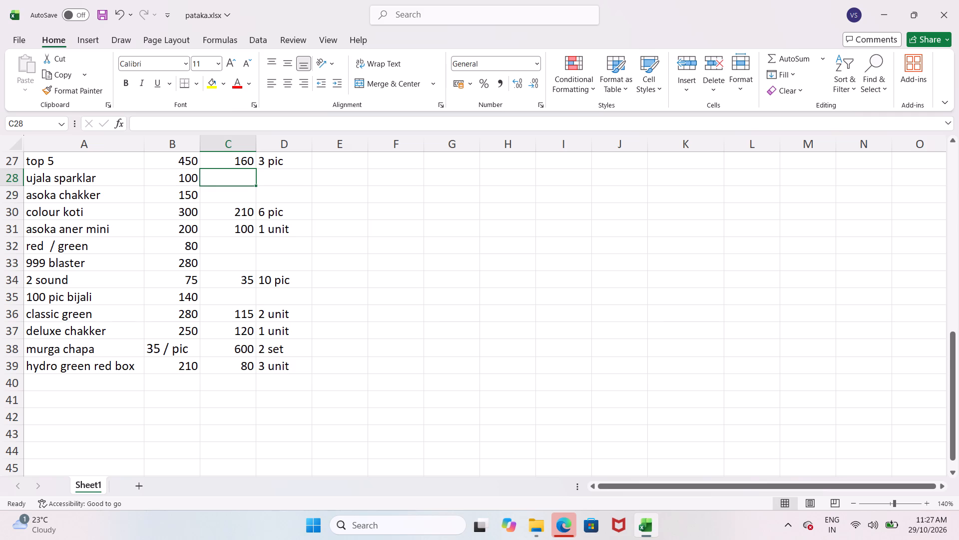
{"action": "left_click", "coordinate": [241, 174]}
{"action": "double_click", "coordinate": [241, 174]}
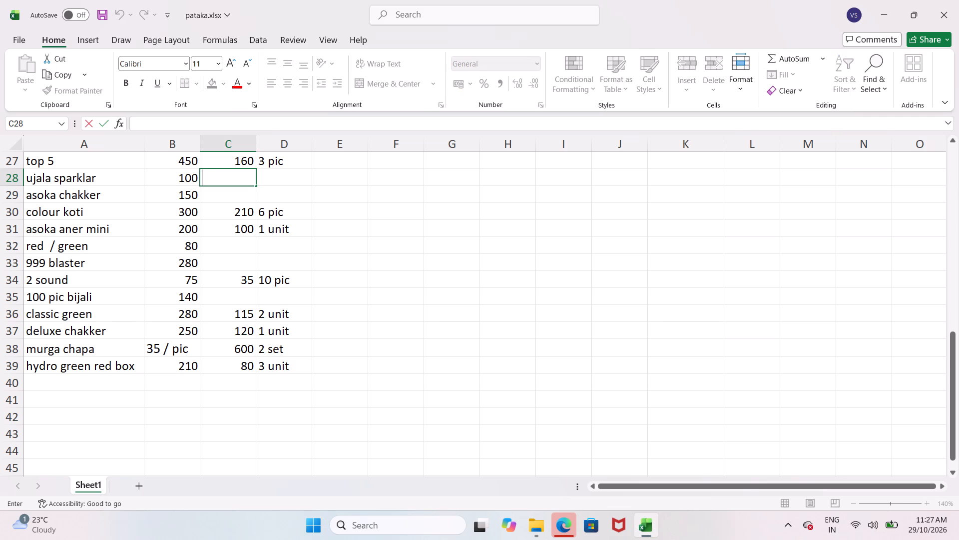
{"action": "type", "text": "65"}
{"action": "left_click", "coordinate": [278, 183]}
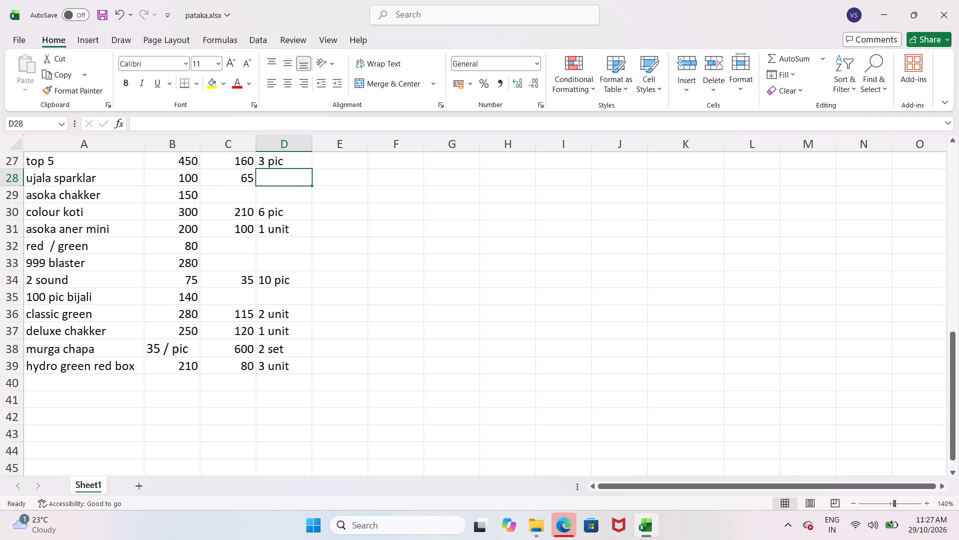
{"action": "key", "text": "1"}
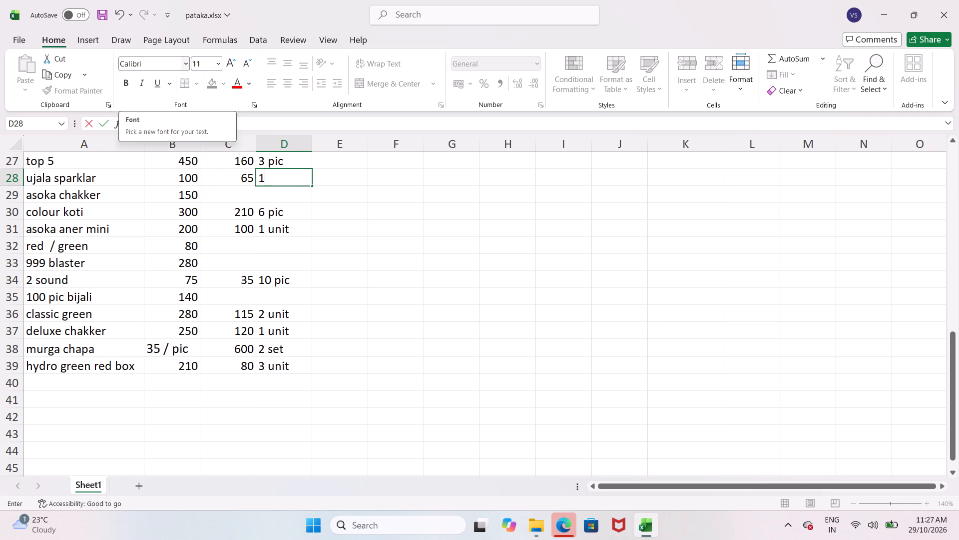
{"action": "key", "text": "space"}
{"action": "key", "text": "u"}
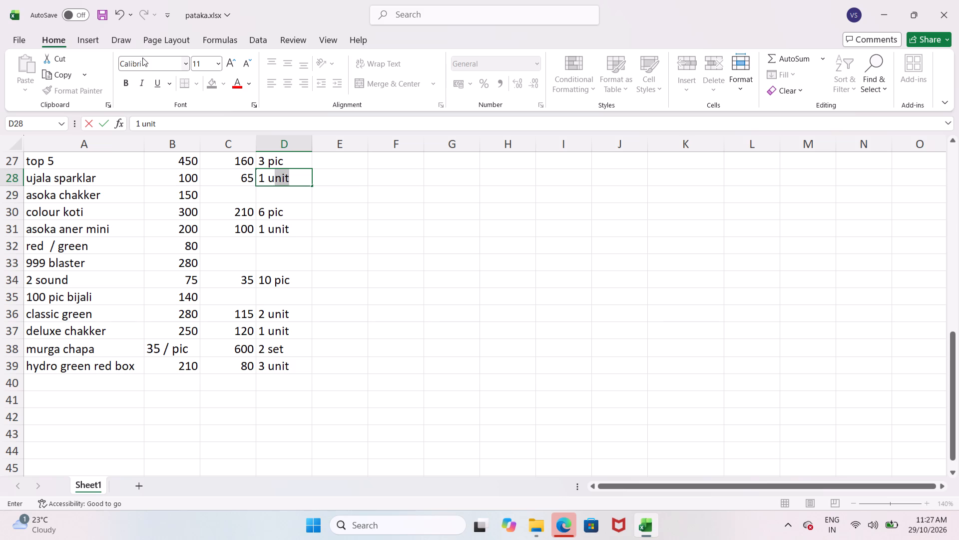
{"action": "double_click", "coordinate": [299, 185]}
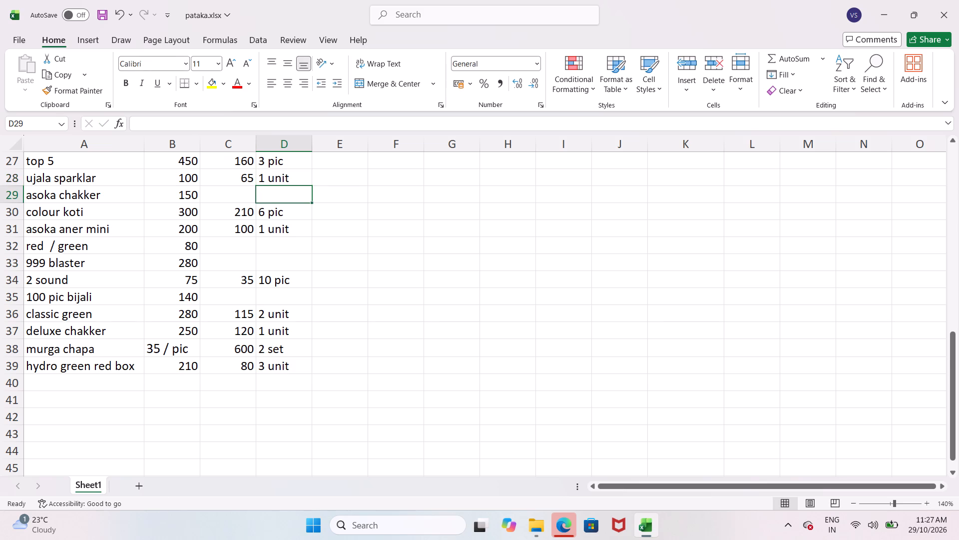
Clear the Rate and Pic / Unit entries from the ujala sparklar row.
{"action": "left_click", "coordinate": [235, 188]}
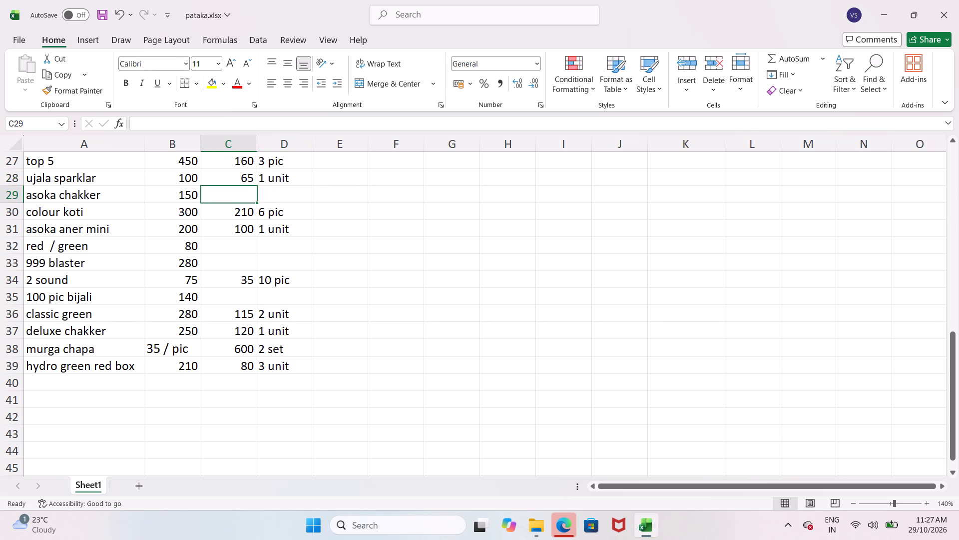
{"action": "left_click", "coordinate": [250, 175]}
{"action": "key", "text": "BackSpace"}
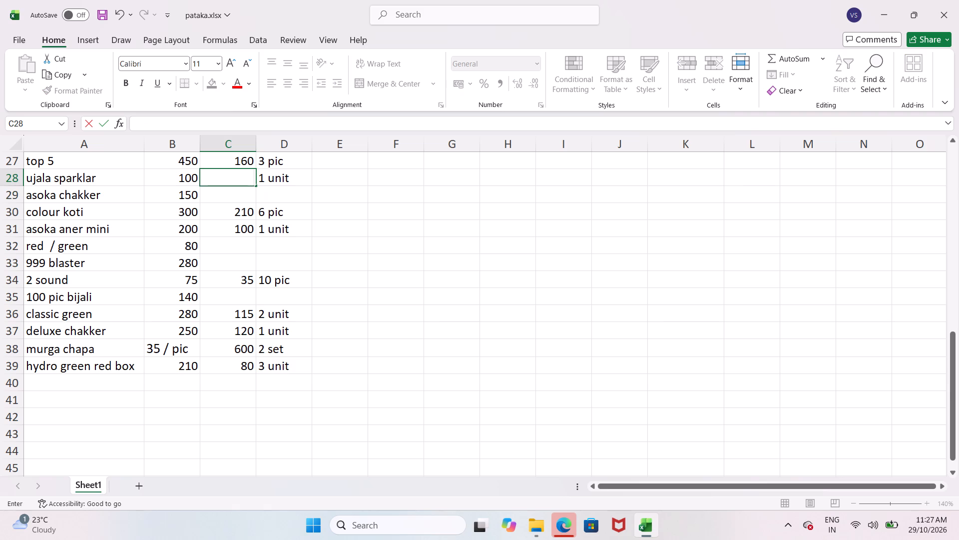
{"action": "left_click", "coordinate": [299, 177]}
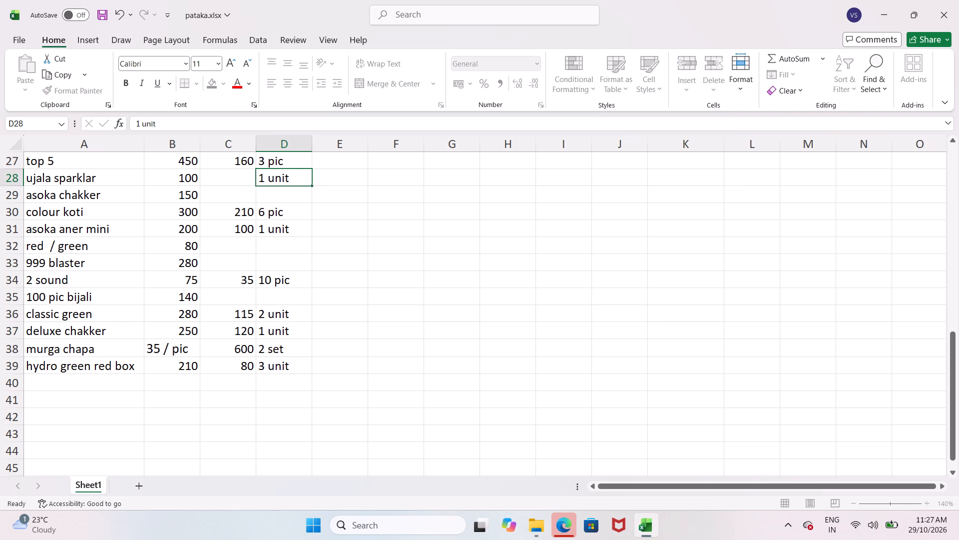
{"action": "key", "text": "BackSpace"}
Fill in the asoka chakker row with a Pic / Unit of 1 unit and a Rate of 65.
{"action": "key", "text": "Down"}
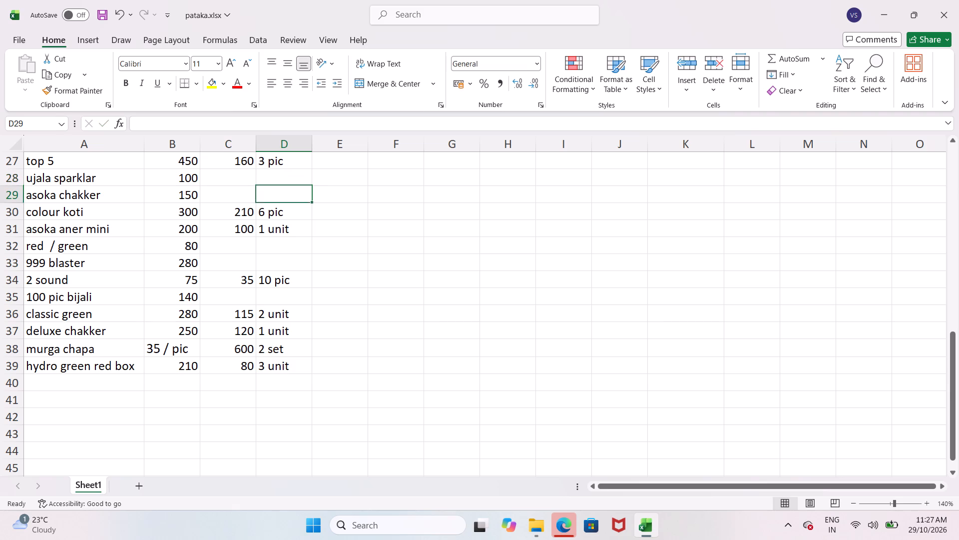
{"action": "key", "text": "1"}
{"action": "key", "text": "u"}
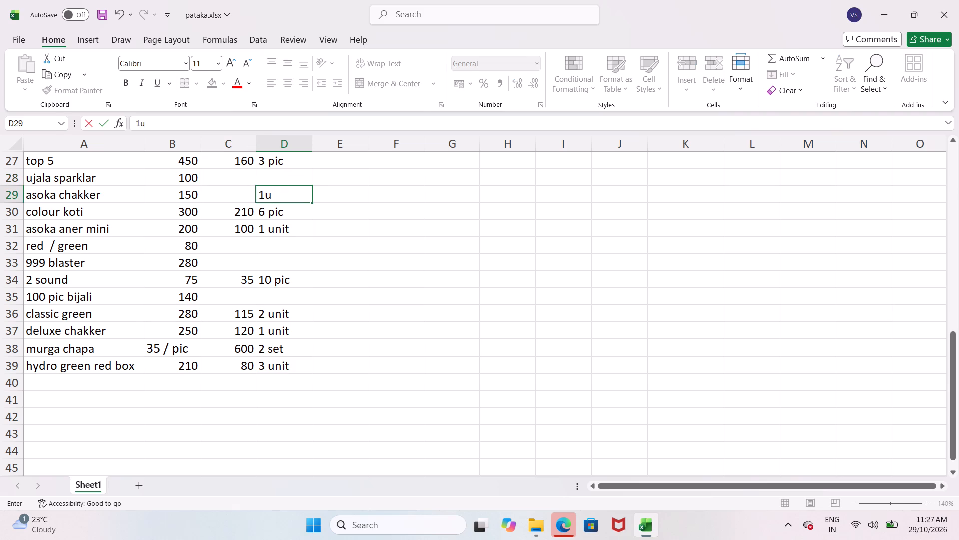
{"action": "key", "text": "BackSpace"}
{"action": "key", "text": "space"}
{"action": "type", "text": "u"}
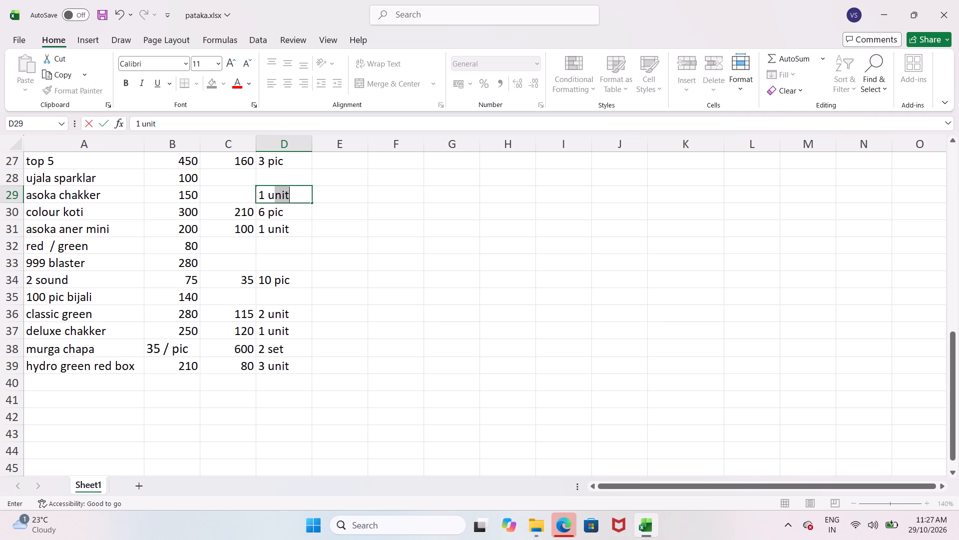
{"action": "left_click", "coordinate": [305, 192]}
{"action": "left_click", "coordinate": [207, 195]}
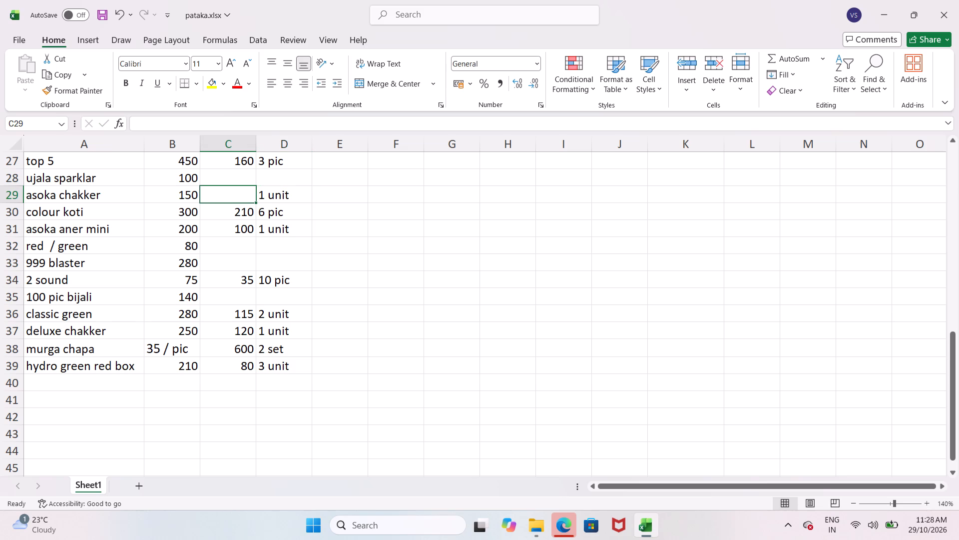
{"action": "type", "text": "65"}
{"action": "left_click", "coordinate": [213, 207]}
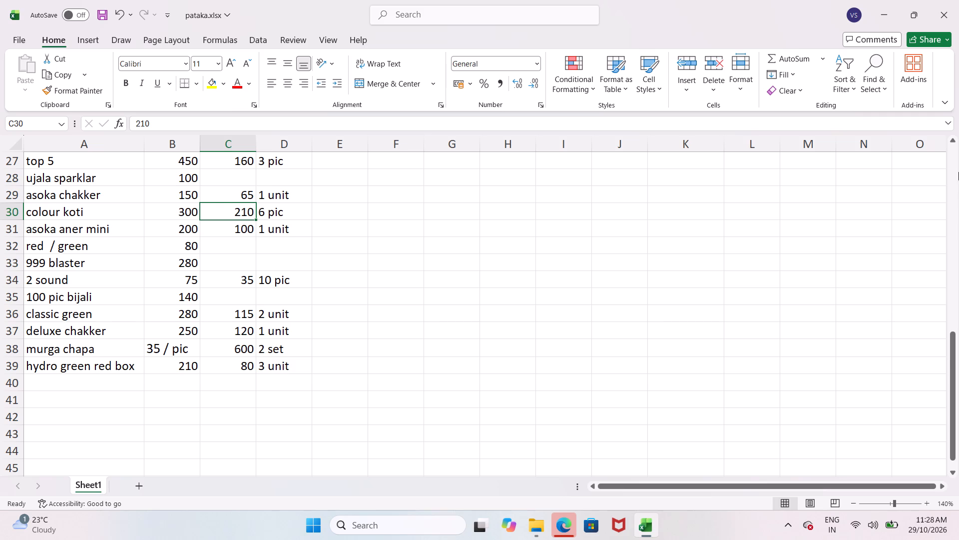
Fill in the red / green row with a Rate of 22.5 and a Pic / Unit of 1 unit.
{"action": "triple_click", "coordinate": [957, 158]}
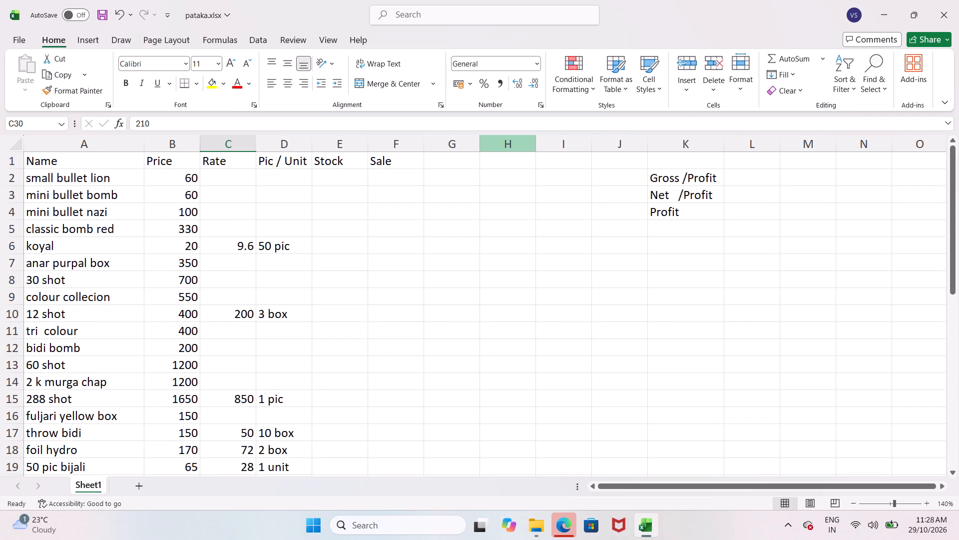
{"action": "left_click", "coordinate": [237, 180]}
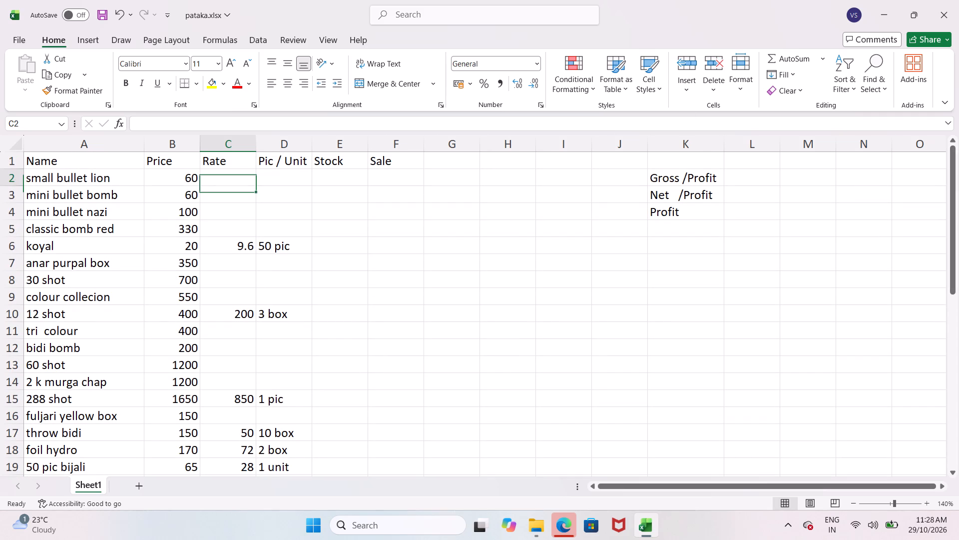
{"action": "triple_click", "coordinate": [951, 472]}
{"action": "triple_click", "coordinate": [951, 472]}
{"action": "triple_click", "coordinate": [951, 472]}
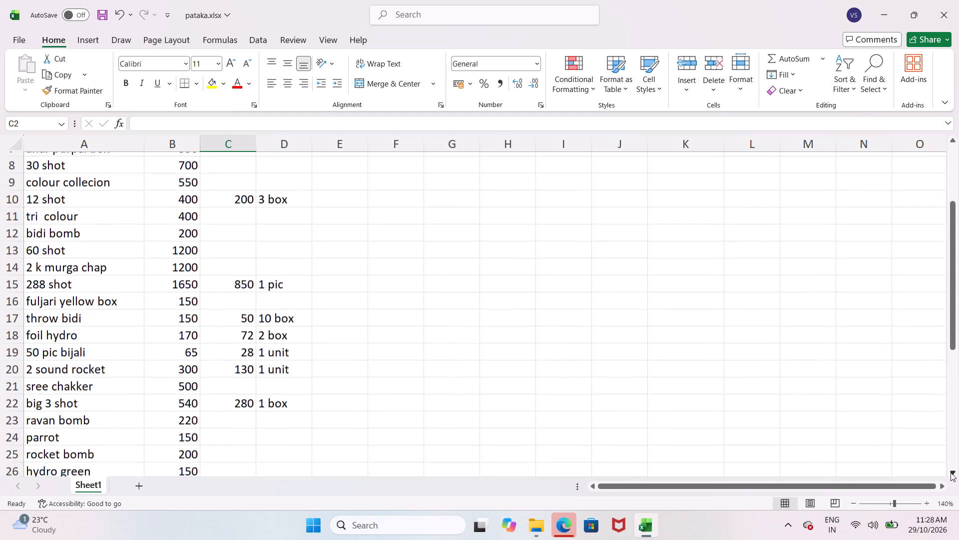
{"action": "double_click", "coordinate": [951, 472]}
{"action": "triple_click", "coordinate": [951, 472]}
{"action": "double_click", "coordinate": [951, 472]}
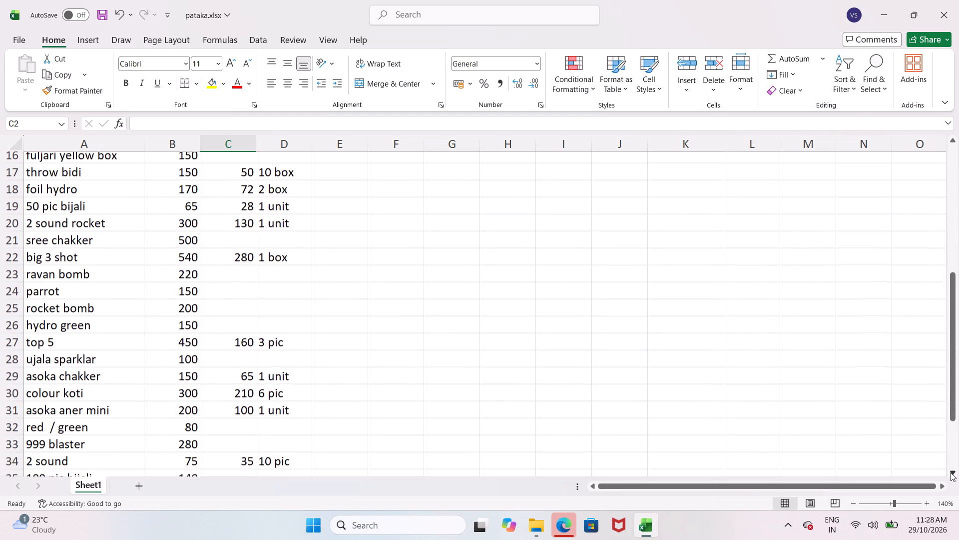
{"action": "left_click", "coordinate": [232, 416]}
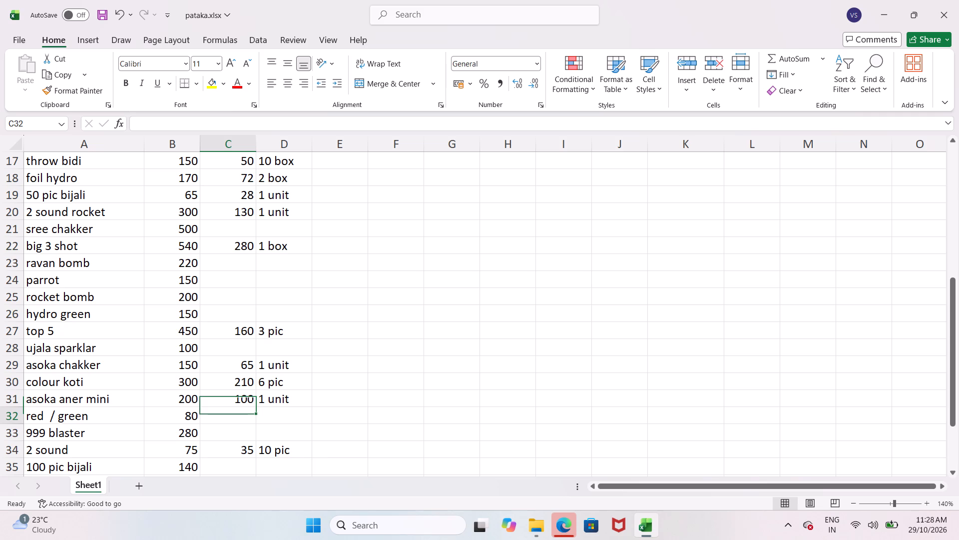
{"action": "type", "text": "22.5"}
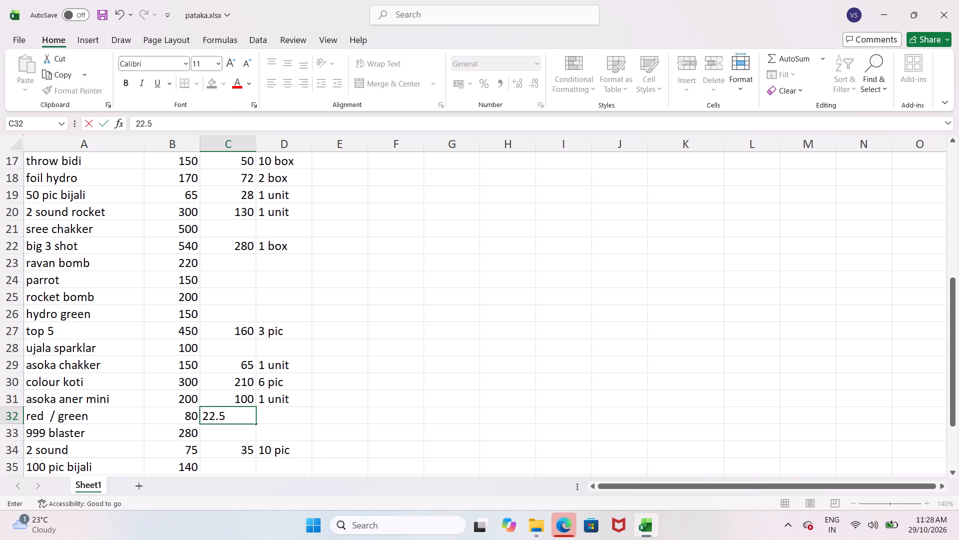
{"action": "left_click", "coordinate": [284, 415]}
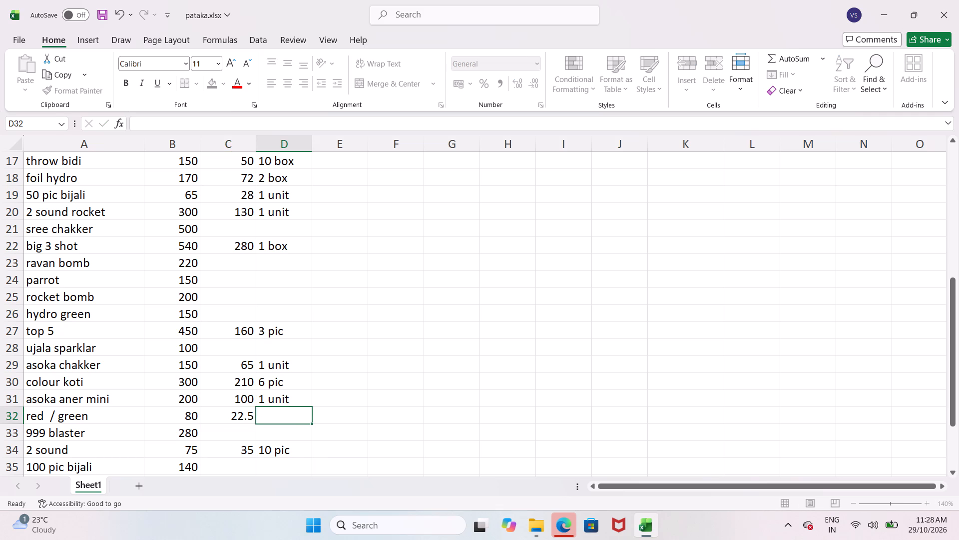
{"action": "type", "text": "1 unit"}
{"action": "left_click", "coordinate": [232, 432]}
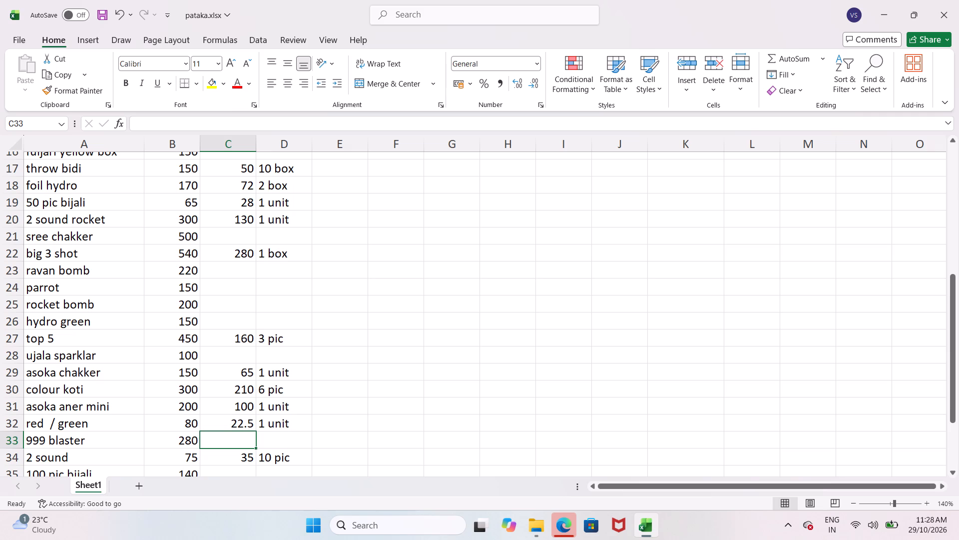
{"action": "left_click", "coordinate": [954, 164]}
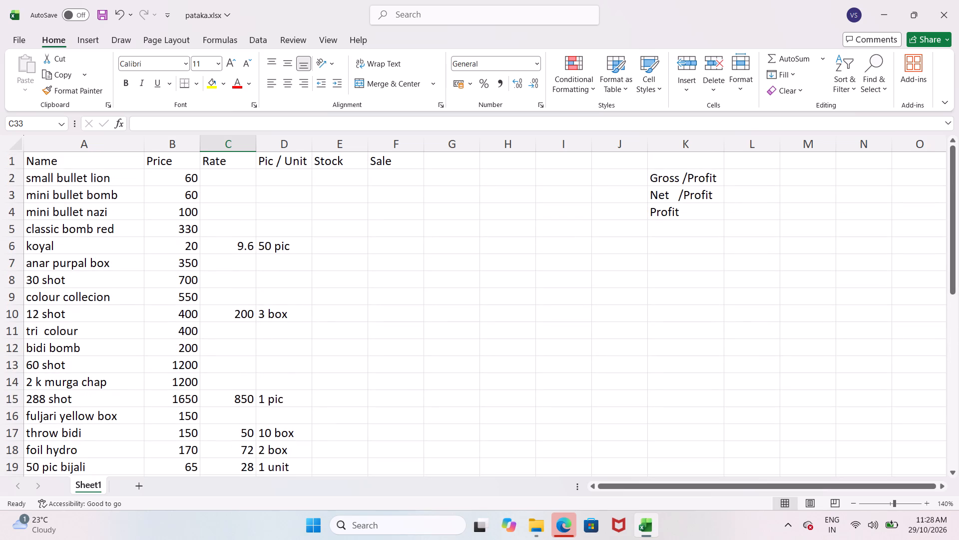
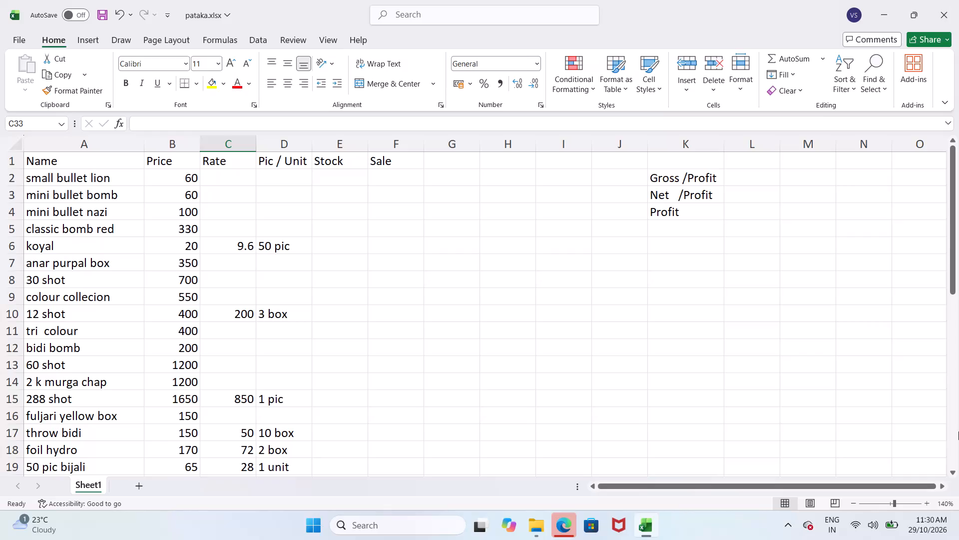
Review the whole item list to see which rows still lack Rate and Pic / Unit entries.
{"action": "double_click", "coordinate": [951, 469]}
{"action": "double_click", "coordinate": [951, 469]}
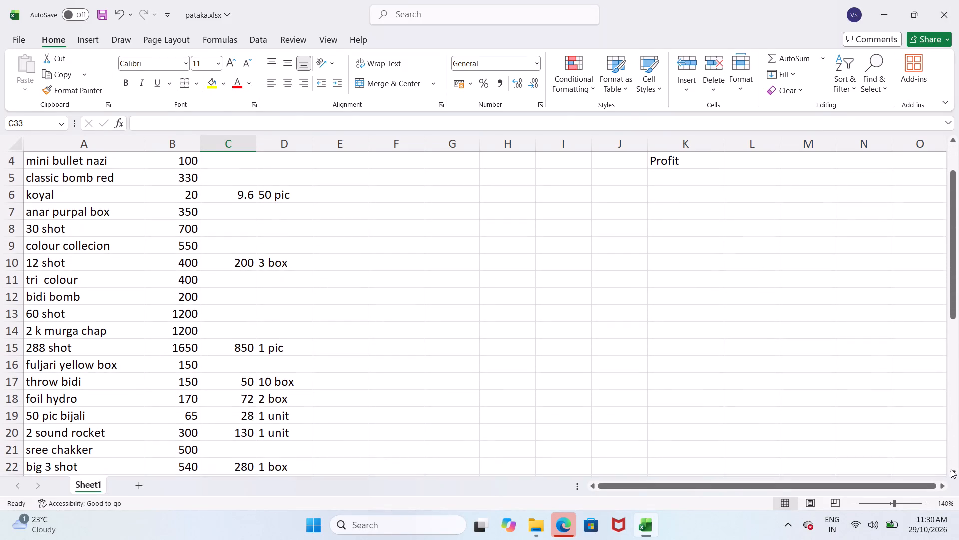
{"action": "left_click", "coordinate": [951, 469]}
{"action": "double_click", "coordinate": [951, 469]}
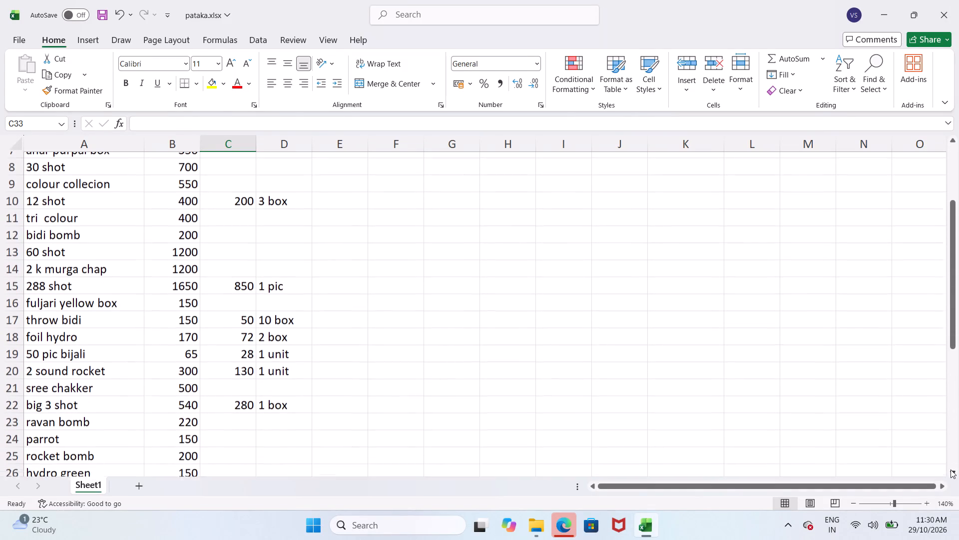
{"action": "left_click_drag", "start_coordinate": [951, 469], "coordinate": [958, 140]}
{"action": "triple_click", "coordinate": [950, 163]}
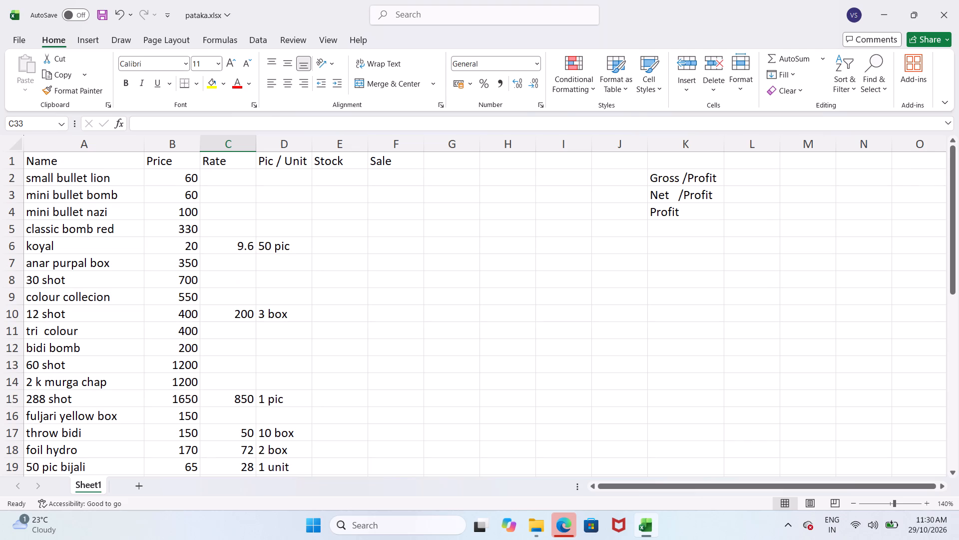
{"action": "triple_click", "coordinate": [953, 470]}
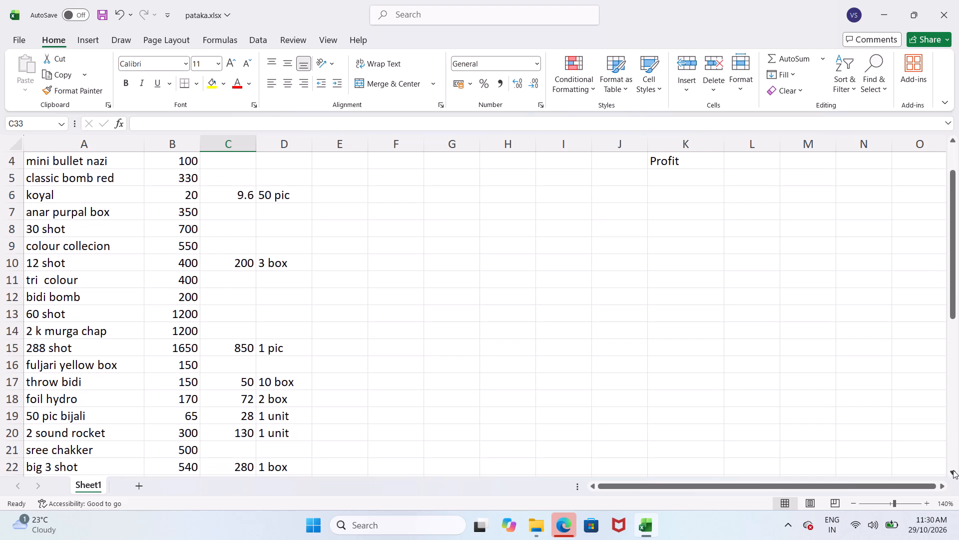
{"action": "left_click", "coordinate": [953, 470]}
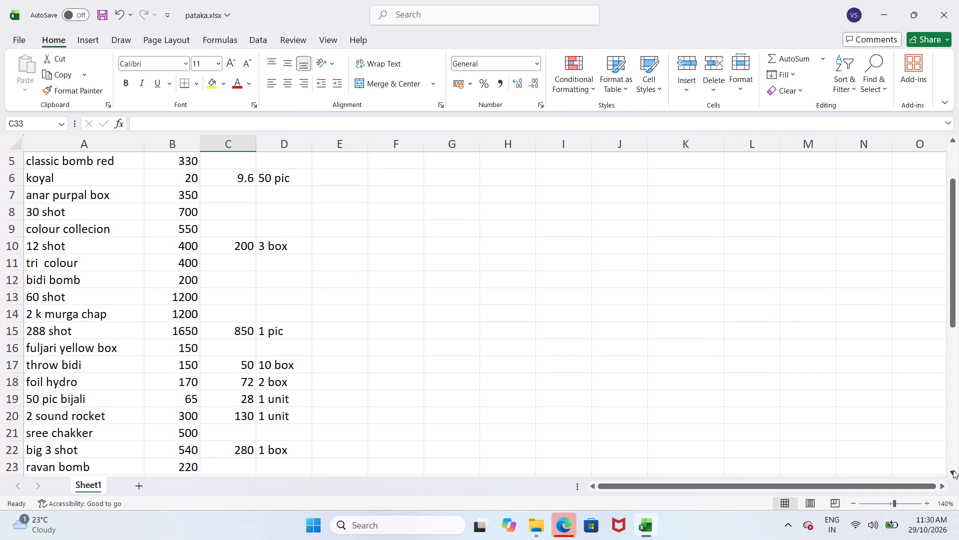
{"action": "triple_click", "coordinate": [953, 470]}
{"action": "left_click", "coordinate": [953, 470]}
{"action": "double_click", "coordinate": [953, 470]}
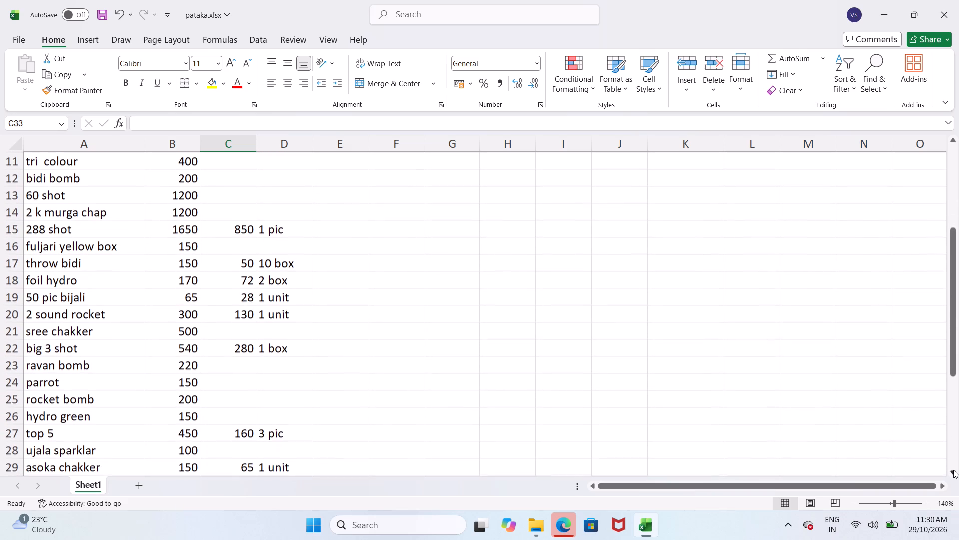
{"action": "triple_click", "coordinate": [953, 470]}
{"action": "left_click", "coordinate": [953, 470]}
{"action": "triple_click", "coordinate": [953, 470]}
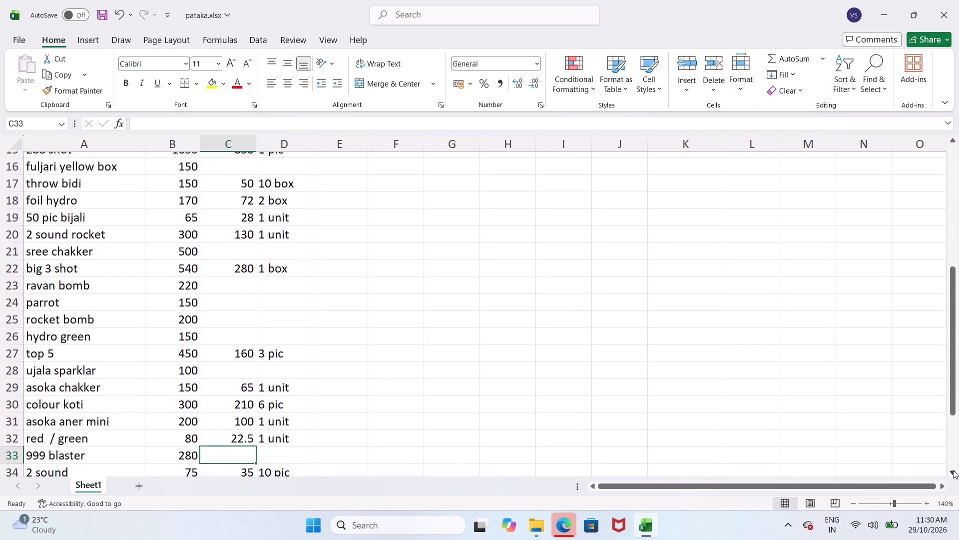
{"action": "triple_click", "coordinate": [953, 470]}
{"action": "triple_click", "coordinate": [953, 470]}
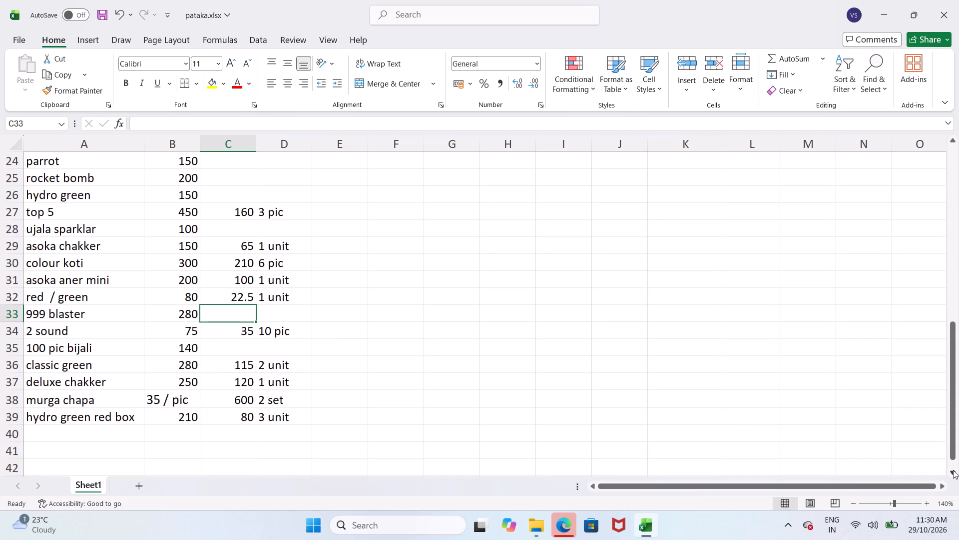
{"action": "scroll", "coordinate": [702, 303], "scroll_direction": "up", "scroll_amount": 1}
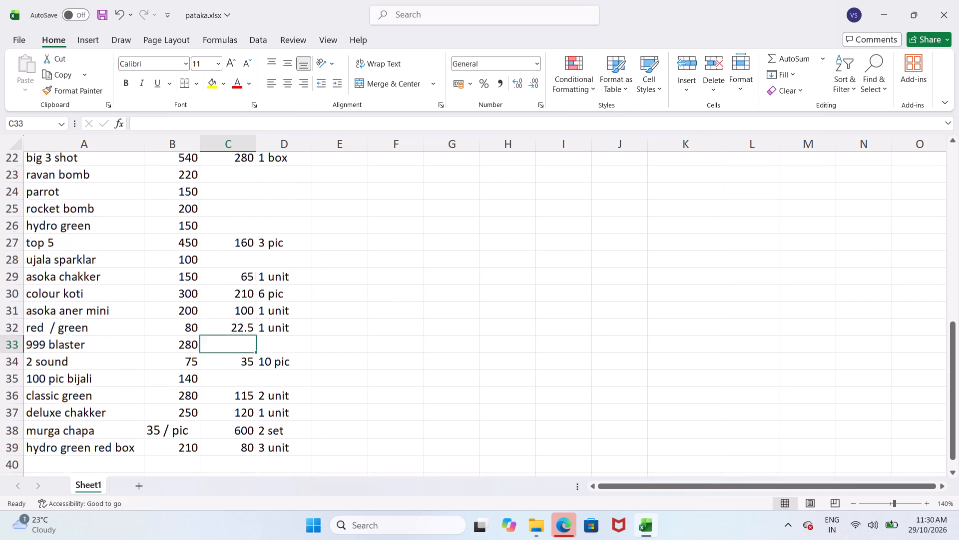
{"action": "scroll", "coordinate": [702, 303], "scroll_direction": "up", "scroll_amount": 5}
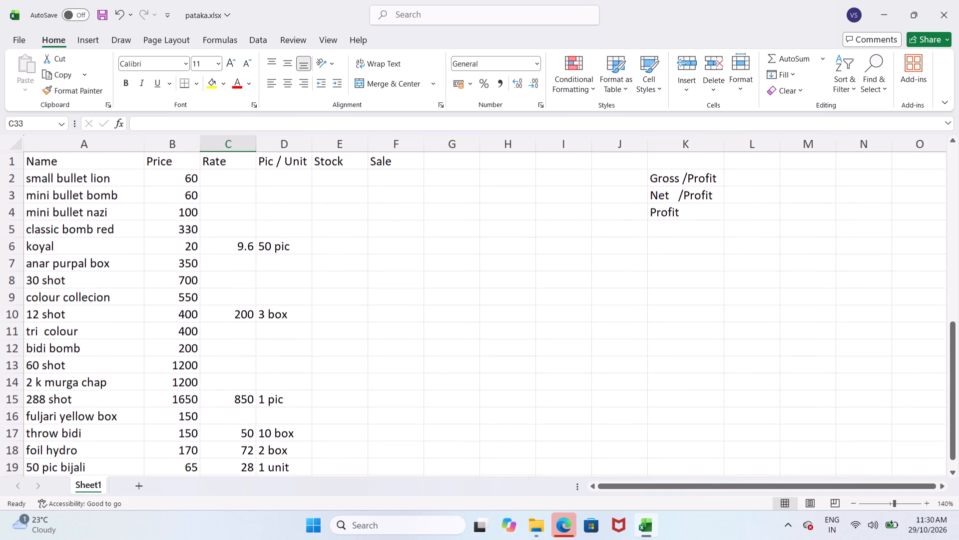
{"action": "scroll", "coordinate": [702, 303], "scroll_direction": "down", "scroll_amount": 2}
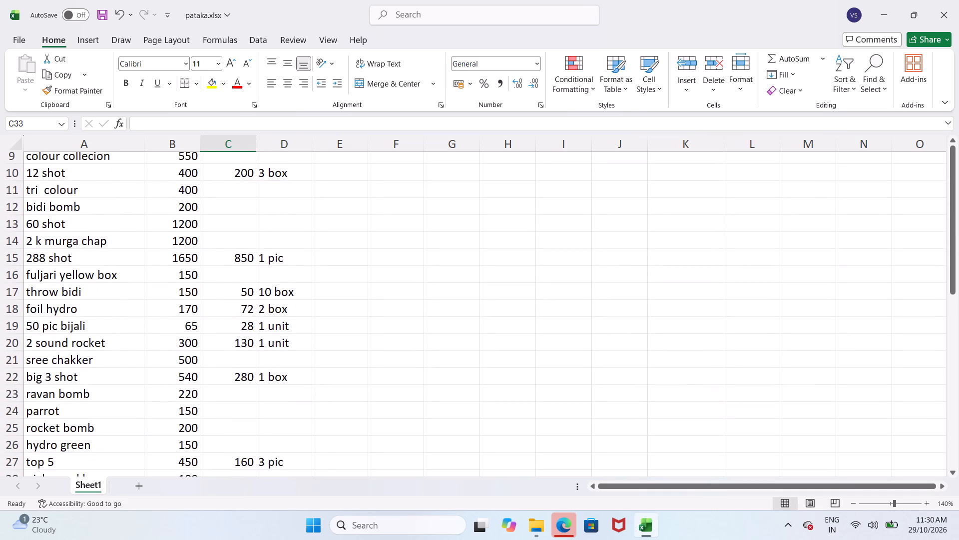
{"action": "scroll", "coordinate": [702, 303], "scroll_direction": "up", "scroll_amount": 1}
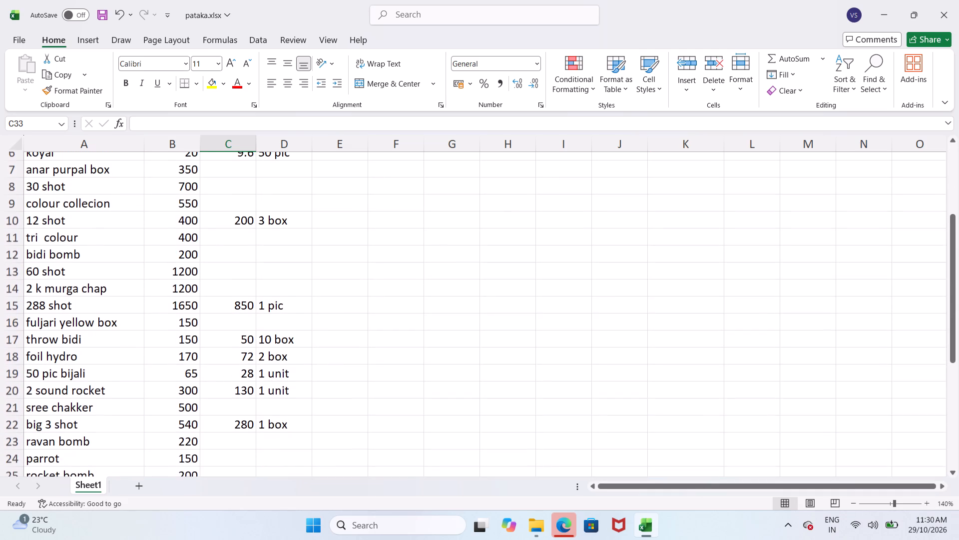
{"action": "scroll", "coordinate": [702, 303], "scroll_direction": "up", "scroll_amount": 1}
{"action": "scroll", "coordinate": [702, 303], "scroll_direction": "down", "scroll_amount": 1}
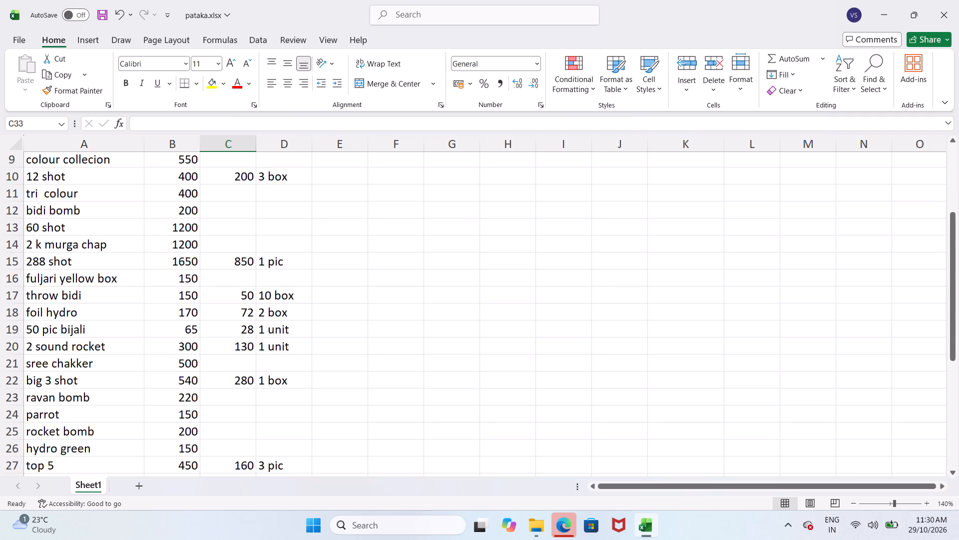
{"action": "scroll", "coordinate": [702, 303], "scroll_direction": "up", "scroll_amount": 1}
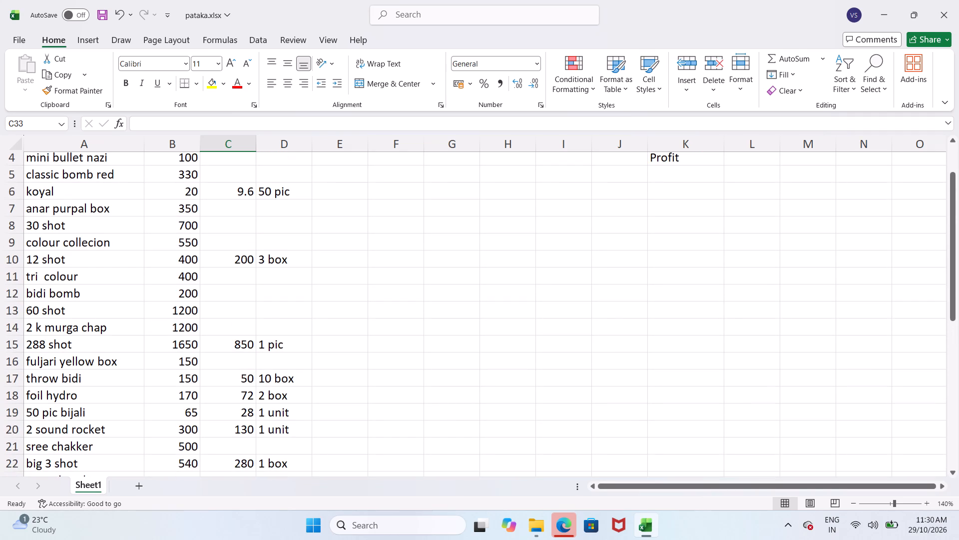
Fill in the anar purpal box row with a Rate of 120 and a Pic / Unit of 5 box.
{"action": "left_click", "coordinate": [239, 214]}
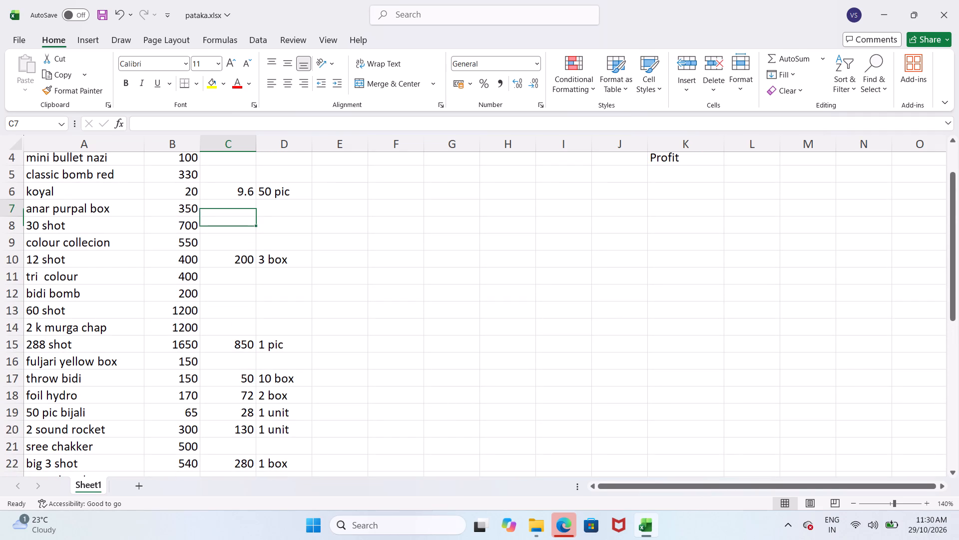
{"action": "left_click", "coordinate": [236, 211]}
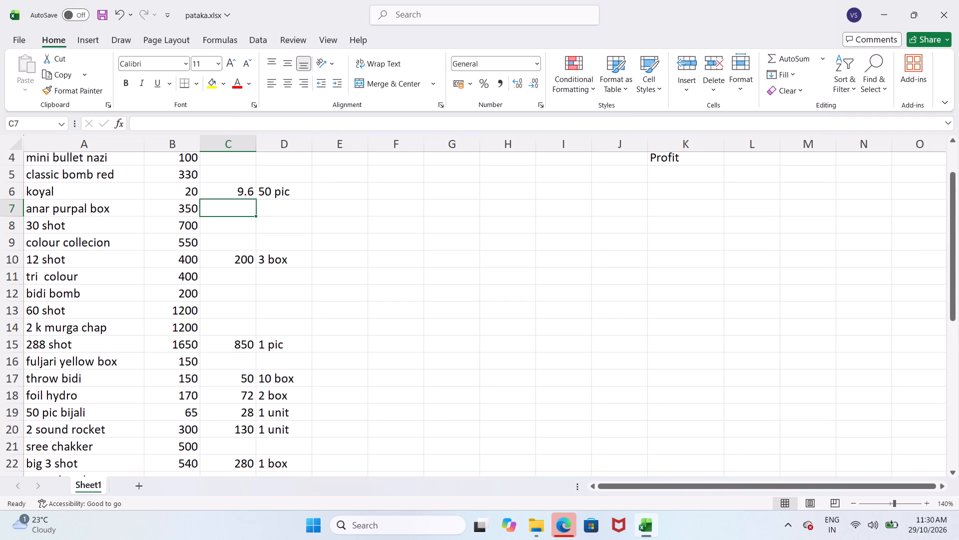
{"action": "type", "text": "120"}
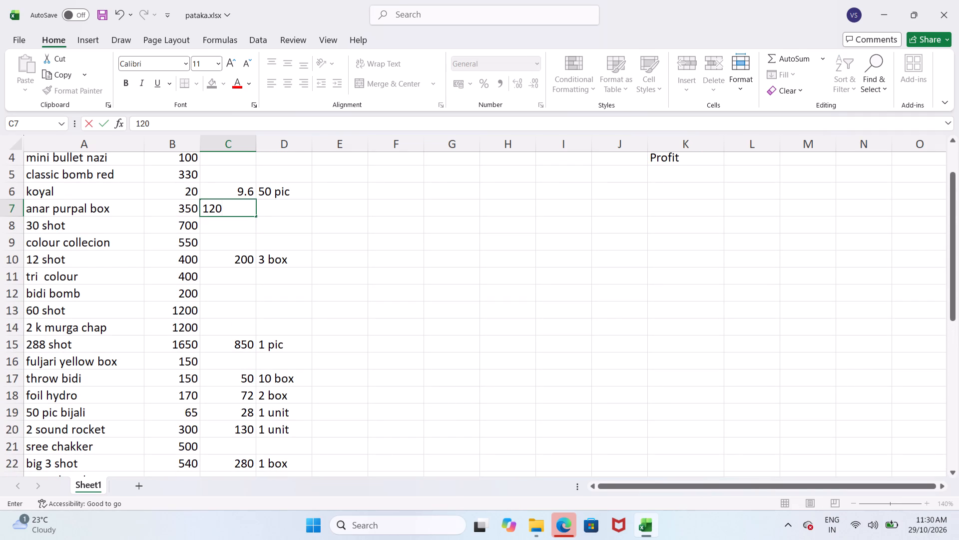
{"action": "left_click", "coordinate": [289, 214]}
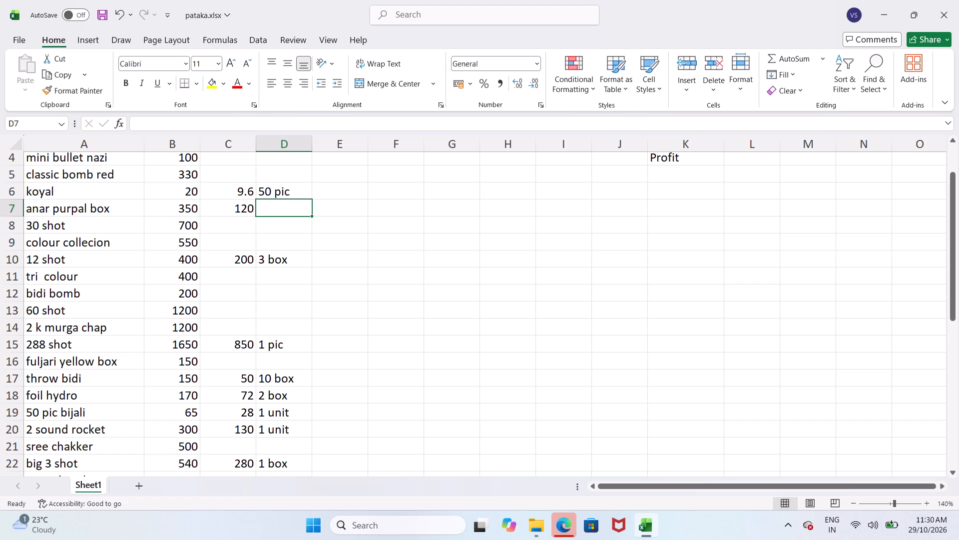
{"action": "type", "text": "5 bo"}
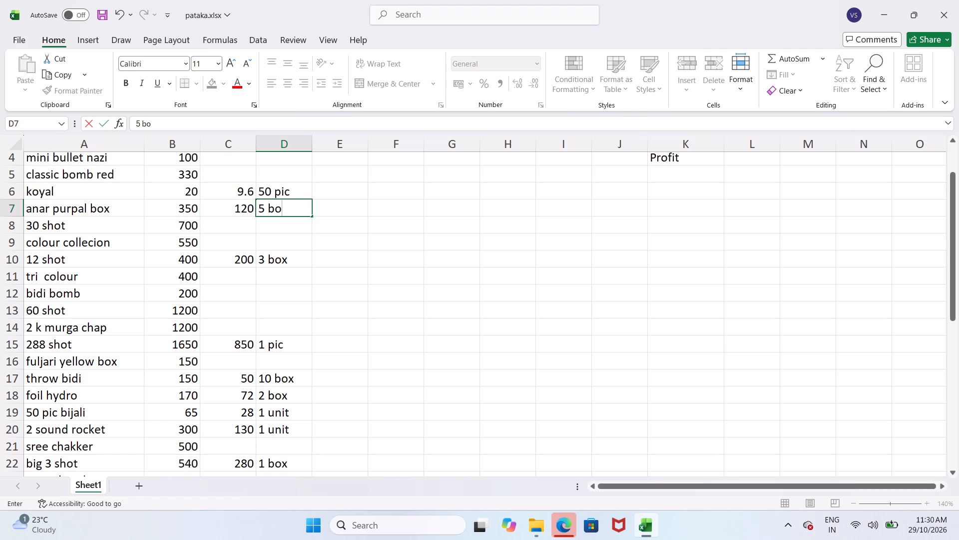
{"action": "key", "text": "x"}
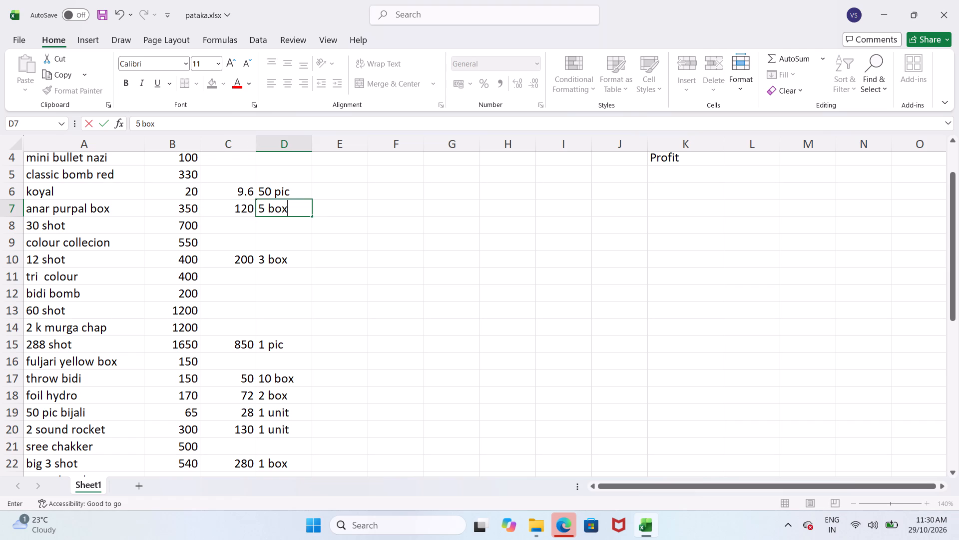
{"action": "left_click", "coordinate": [228, 225]}
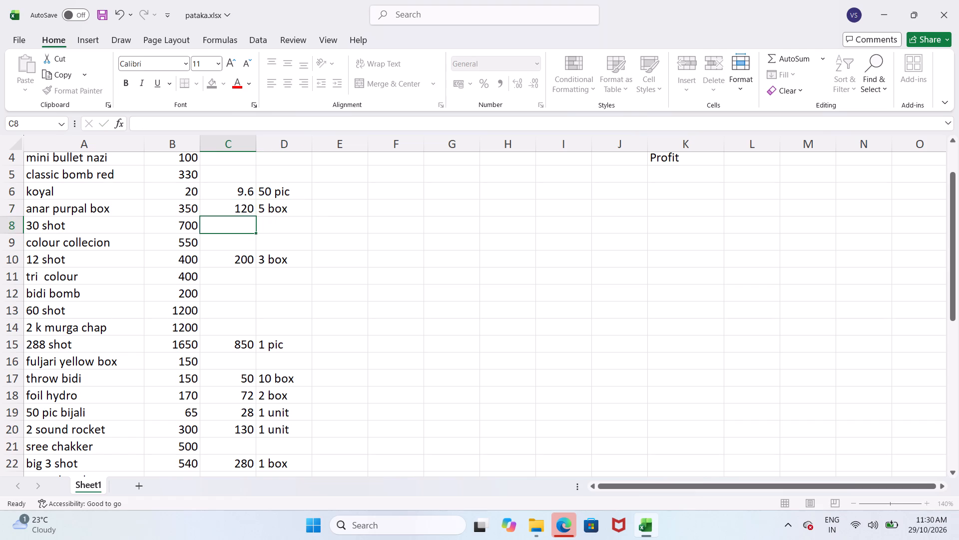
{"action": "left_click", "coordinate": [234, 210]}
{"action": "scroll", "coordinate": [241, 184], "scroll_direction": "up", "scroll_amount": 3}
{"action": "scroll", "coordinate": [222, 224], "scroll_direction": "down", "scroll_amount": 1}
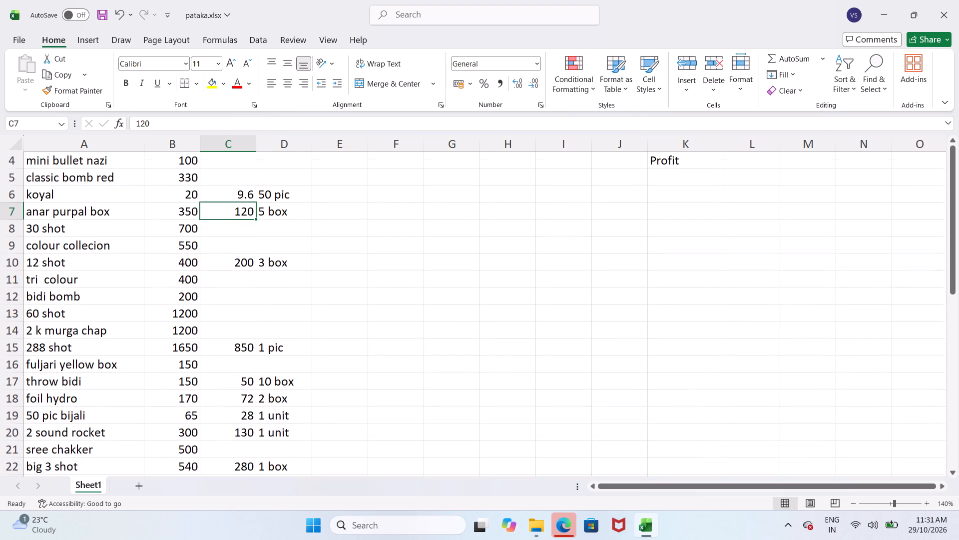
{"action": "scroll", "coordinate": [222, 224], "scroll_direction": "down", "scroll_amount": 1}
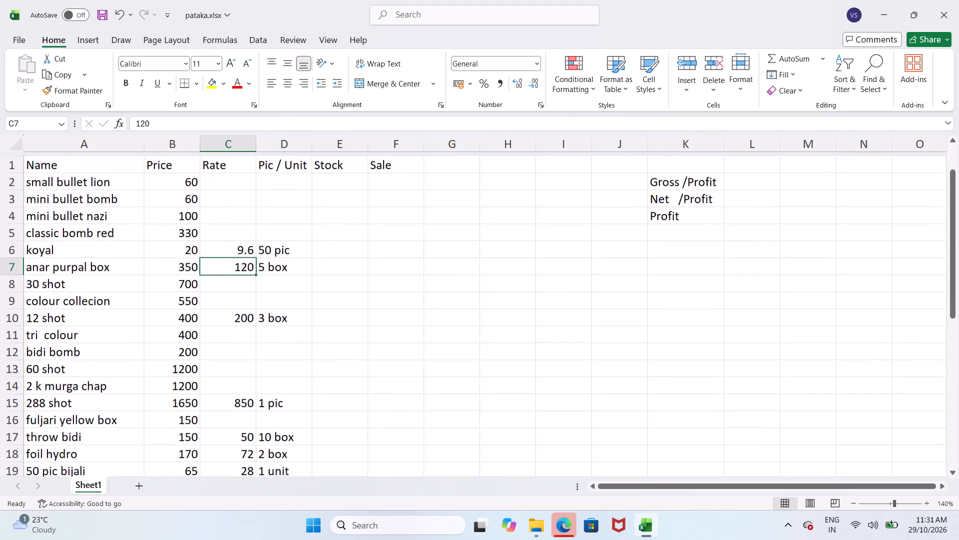
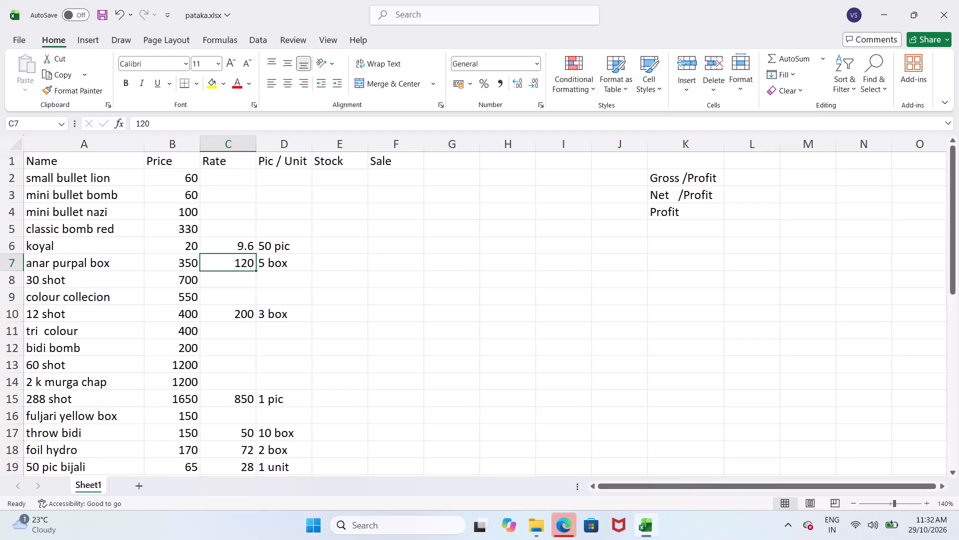
Look through the whole item list for rows that still lack Rate and Pic / Unit entries.
{"action": "left_click", "coordinate": [241, 182]}
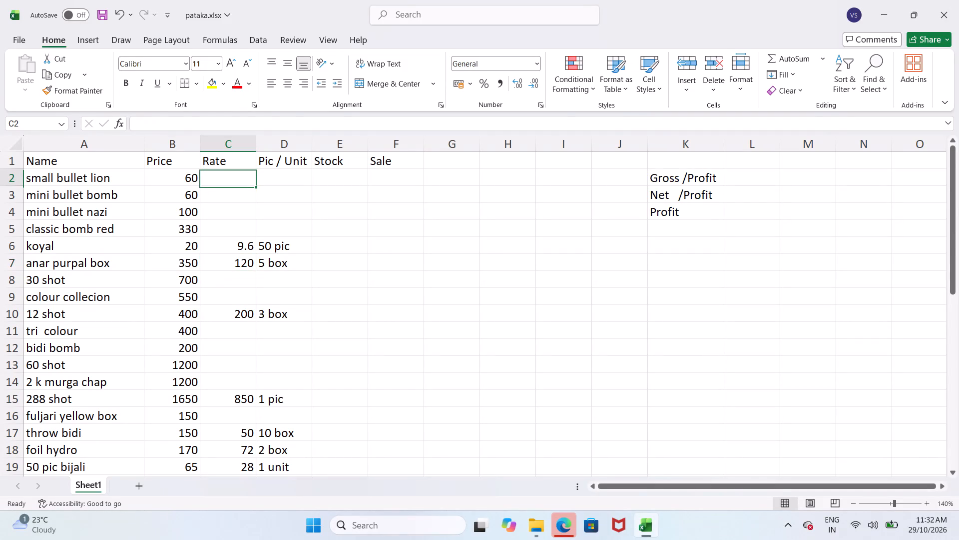
{"action": "left_click", "coordinate": [241, 282]}
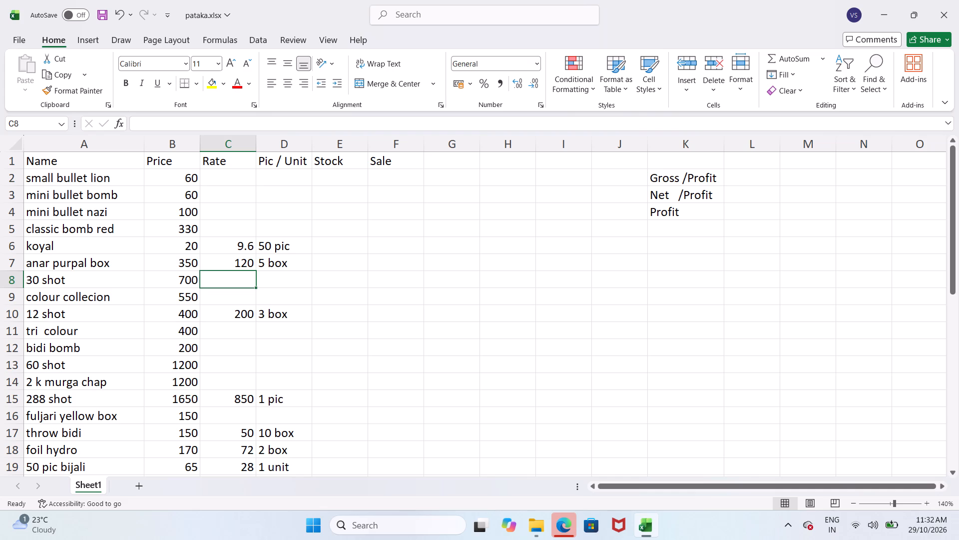
{"action": "scroll", "coordinate": [241, 282], "scroll_direction": "down", "scroll_amount": 2}
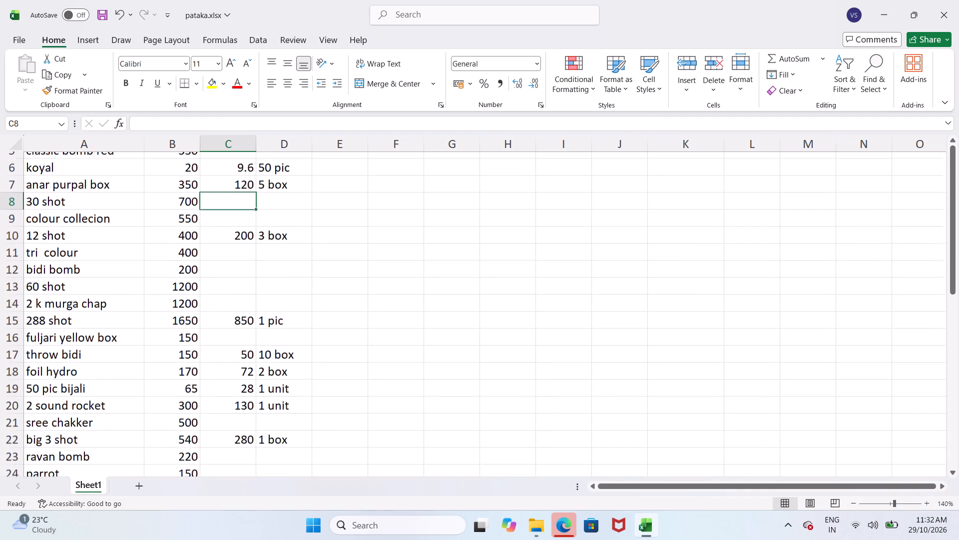
{"action": "scroll", "coordinate": [241, 282], "scroll_direction": "down", "scroll_amount": 3}
{"action": "scroll", "coordinate": [241, 282], "scroll_direction": "up", "scroll_amount": 1}
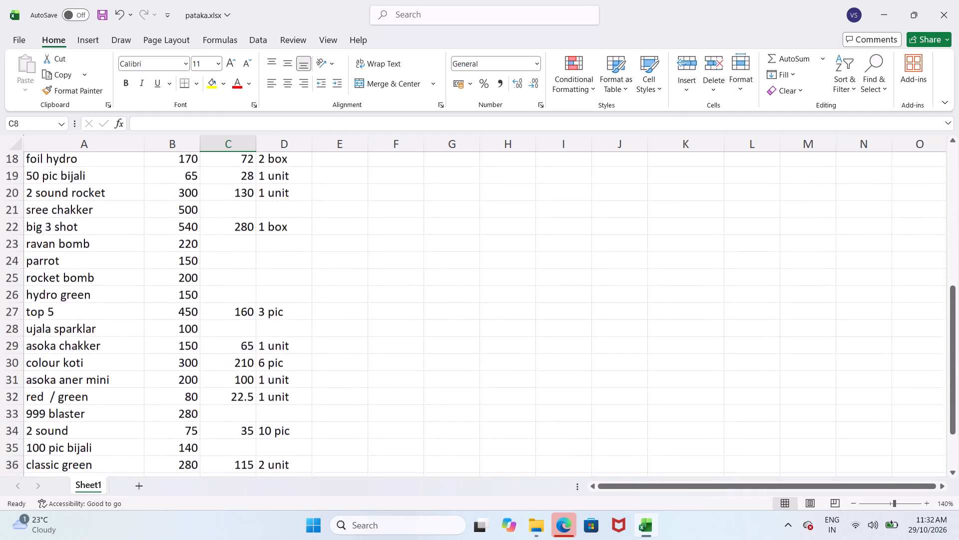
{"action": "scroll", "coordinate": [241, 282], "scroll_direction": "up", "scroll_amount": 1}
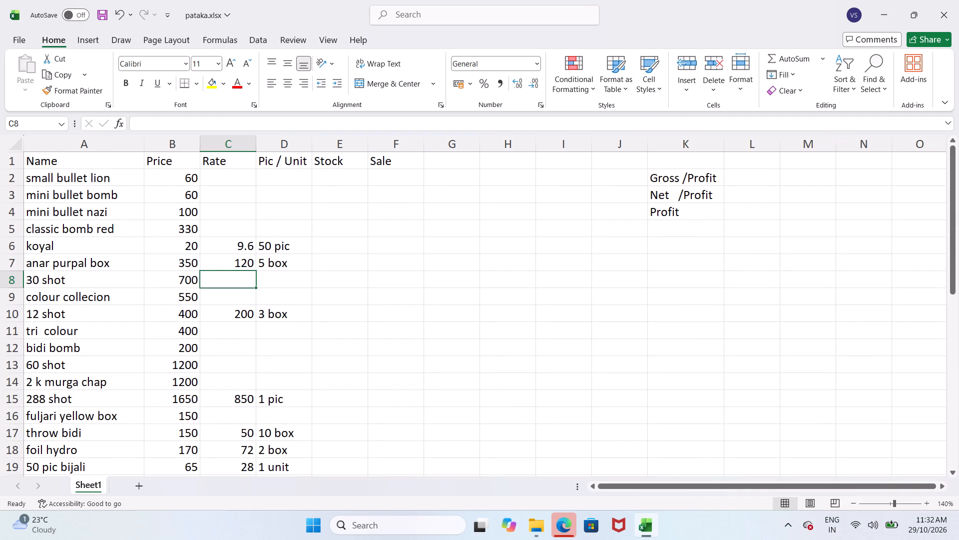
{"action": "scroll", "coordinate": [283, 354], "scroll_direction": "down", "scroll_amount": 2}
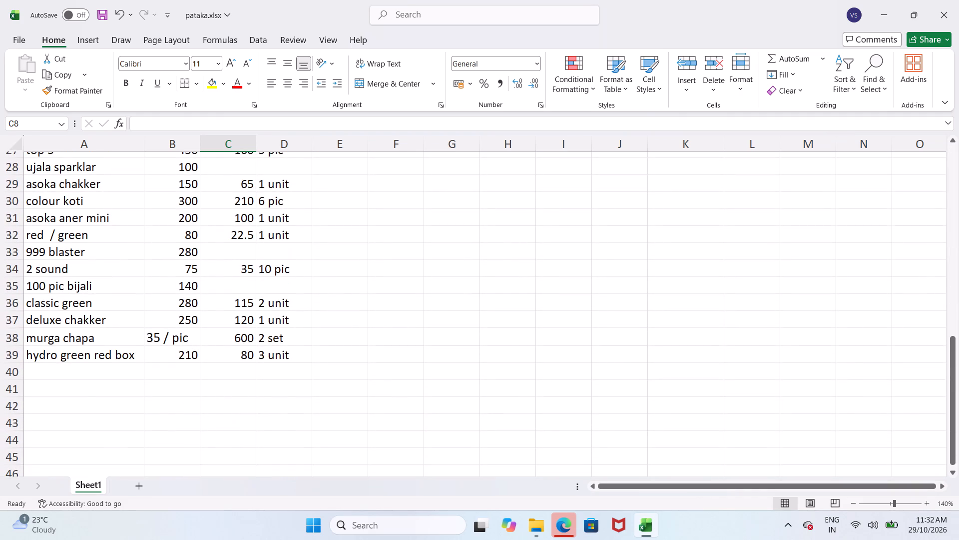
{"action": "scroll", "coordinate": [283, 354], "scroll_direction": "up", "scroll_amount": 4}
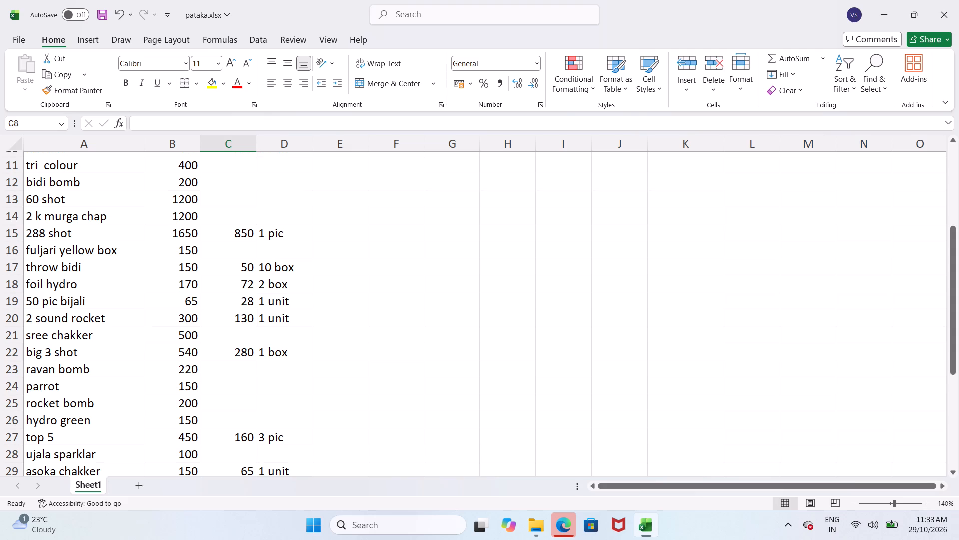
Fill in the 2 k murga chap row with a Rate of 600 and a Pic / Unit of 1 box.
{"action": "left_click", "coordinate": [218, 214]}
{"action": "type", "text": "600"}
{"action": "left_click", "coordinate": [286, 218]}
{"action": "type", "text": "1 bo"}
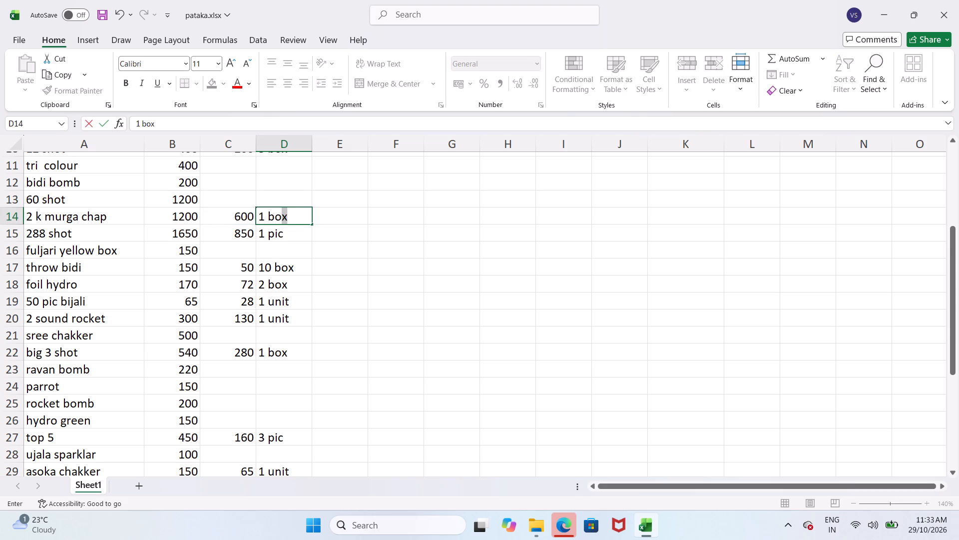
{"action": "key", "text": "x"}
Fill in the 30 shot row with a Rate of 350 and a Pic / Unit of 1 box.
{"action": "scroll", "coordinate": [172, 345], "scroll_direction": "down", "scroll_amount": 1}
{"action": "scroll", "coordinate": [172, 345], "scroll_direction": "up", "scroll_amount": 1}
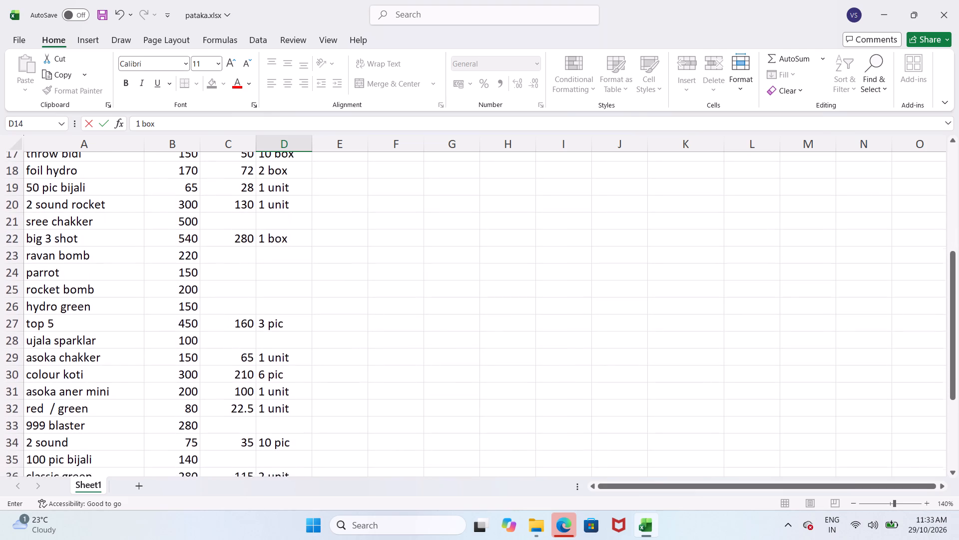
{"action": "scroll", "coordinate": [172, 345], "scroll_direction": "up", "scroll_amount": 2}
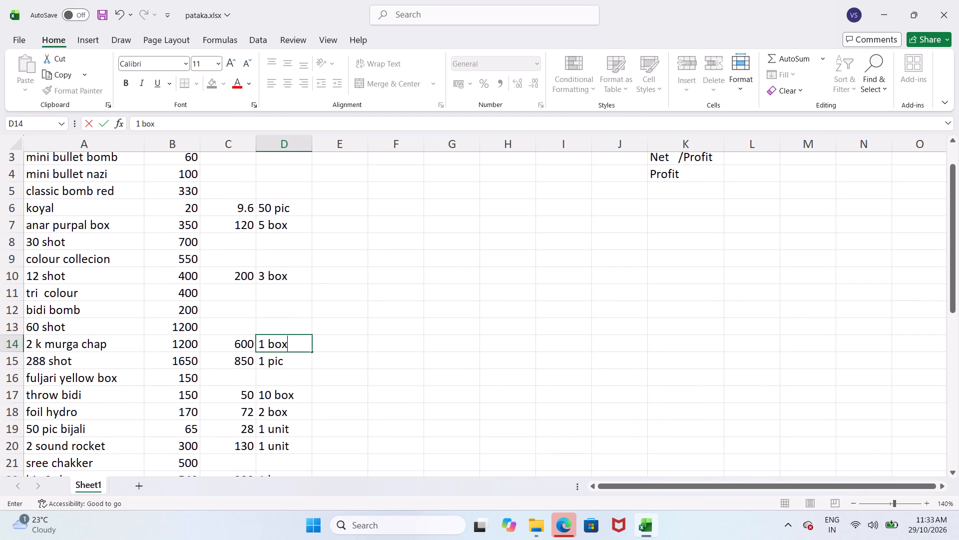
{"action": "left_click", "coordinate": [230, 242]}
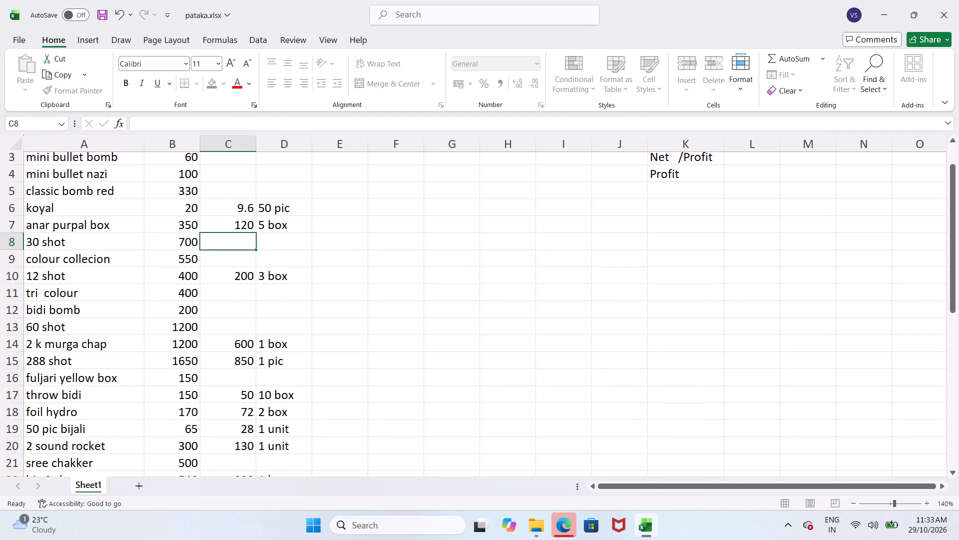
{"action": "type", "text": "350"}
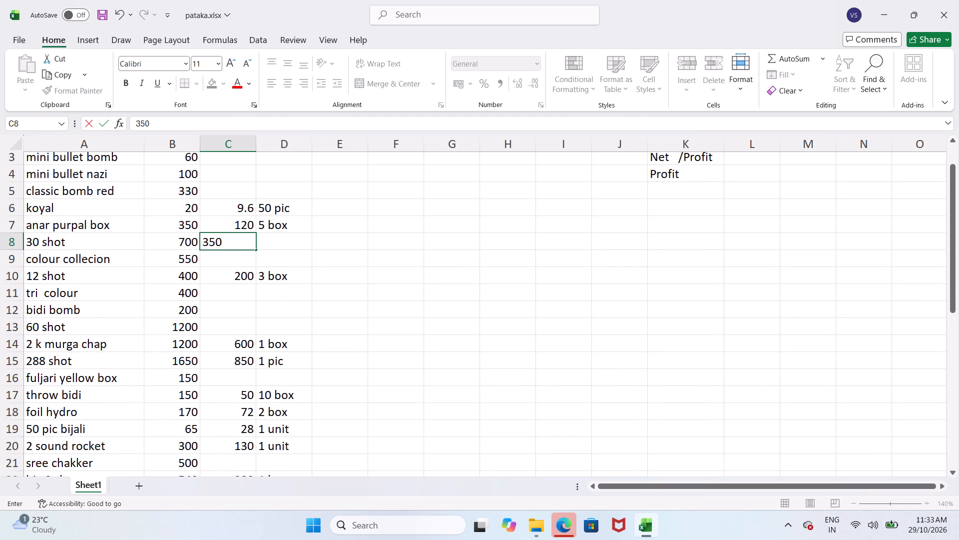
{"action": "left_click", "coordinate": [283, 248]}
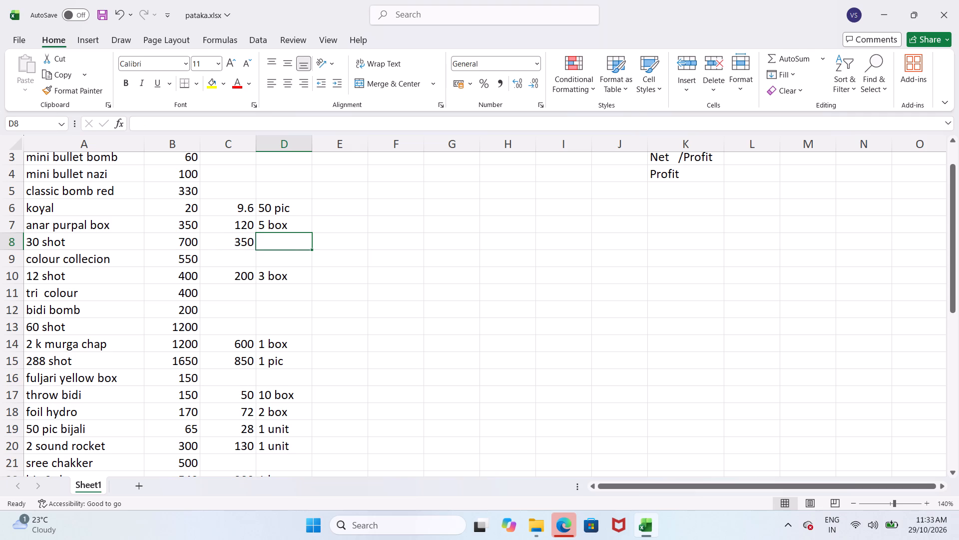
{"action": "left_click", "coordinate": [274, 238]}
{"action": "double_click", "coordinate": [274, 238]}
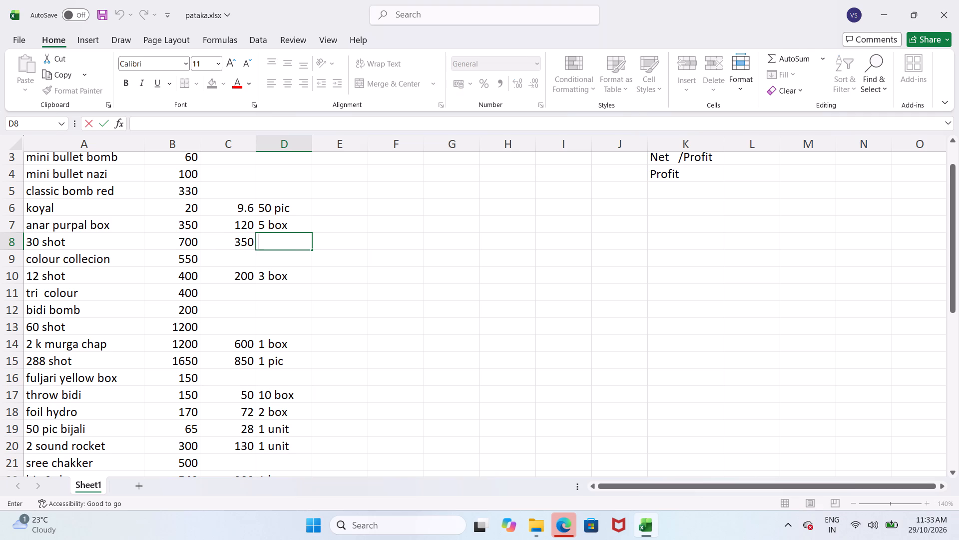
{"action": "type", "text": "1"}
{"action": "key", "text": "space"}
{"action": "type", "text": "bo"}
{"action": "key", "text": "x"}
{"action": "left_click", "coordinate": [225, 254]}
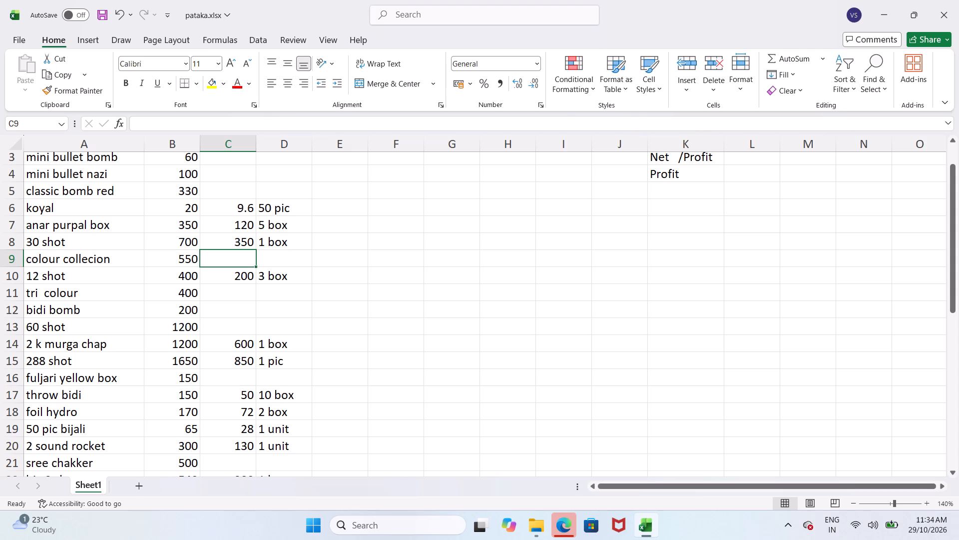
Fill in the ravan bomb row with a Rate of 80 and a Pic / Unit of 1 unit.
{"action": "scroll", "coordinate": [270, 351], "scroll_direction": "down", "scroll_amount": 1}
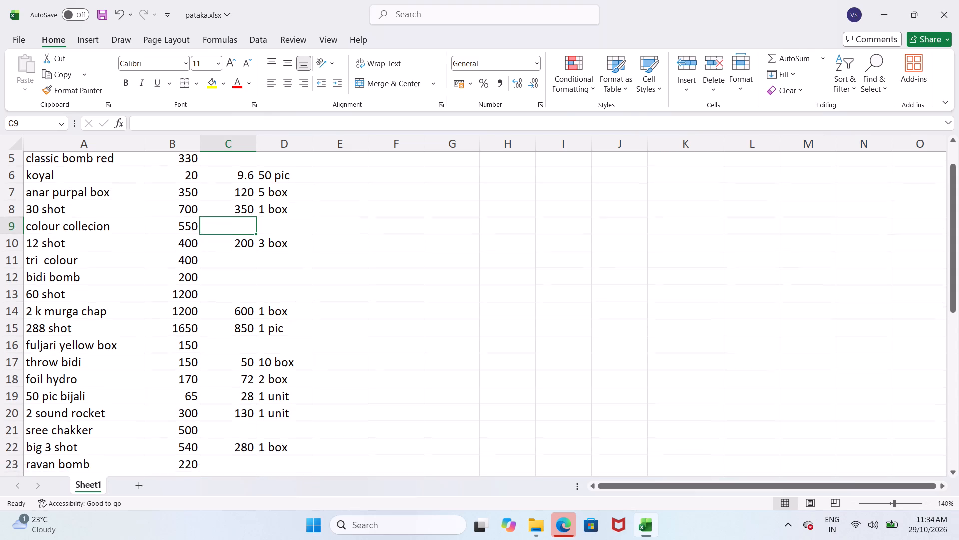
{"action": "scroll", "coordinate": [270, 351], "scroll_direction": "down", "scroll_amount": 2}
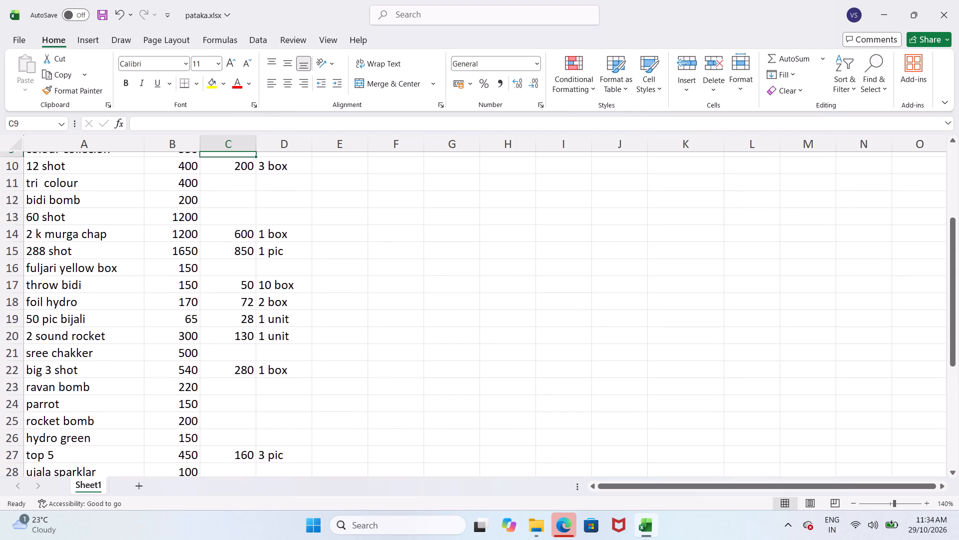
{"action": "left_click", "coordinate": [231, 389]}
{"action": "type", "text": "80"}
{"action": "left_click", "coordinate": [294, 388]}
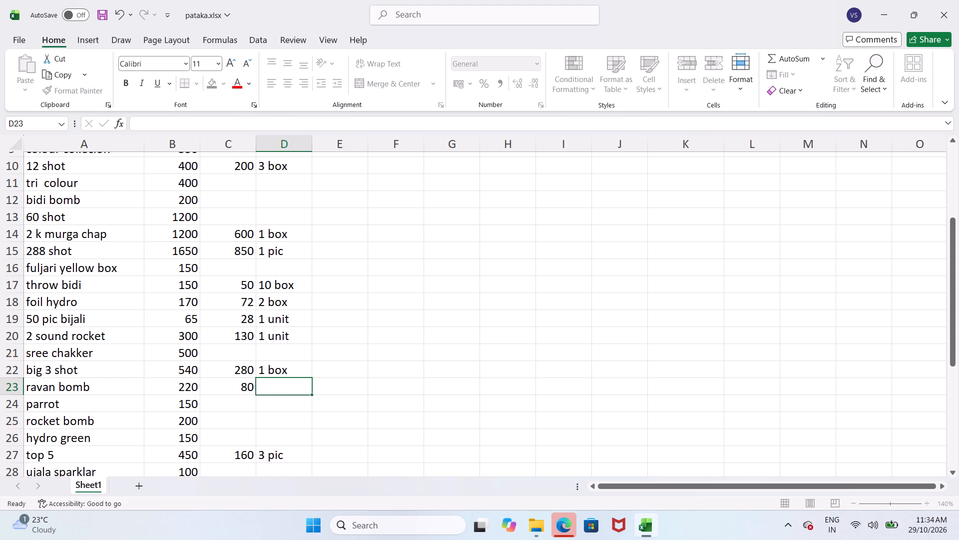
{"action": "type", "text": "1 unit"}
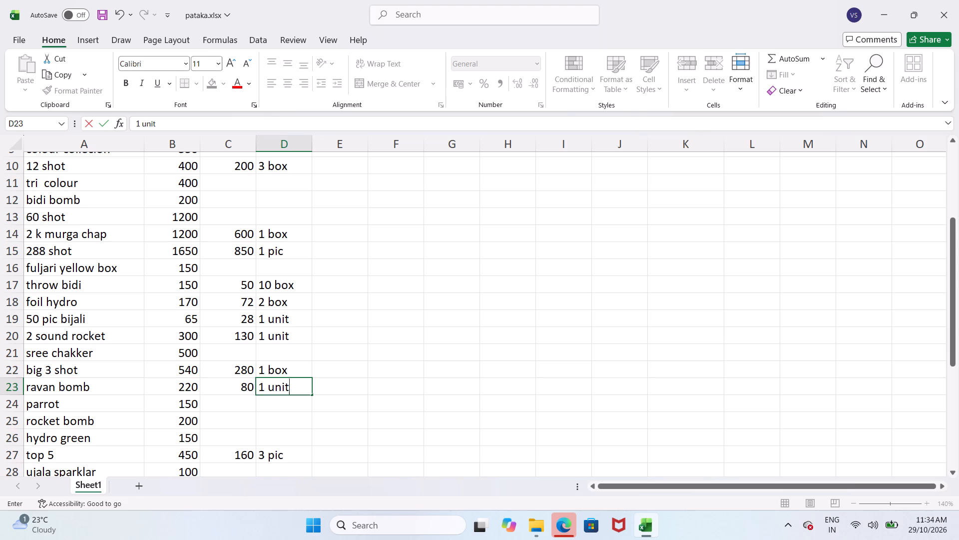
{"action": "left_click", "coordinate": [237, 403]}
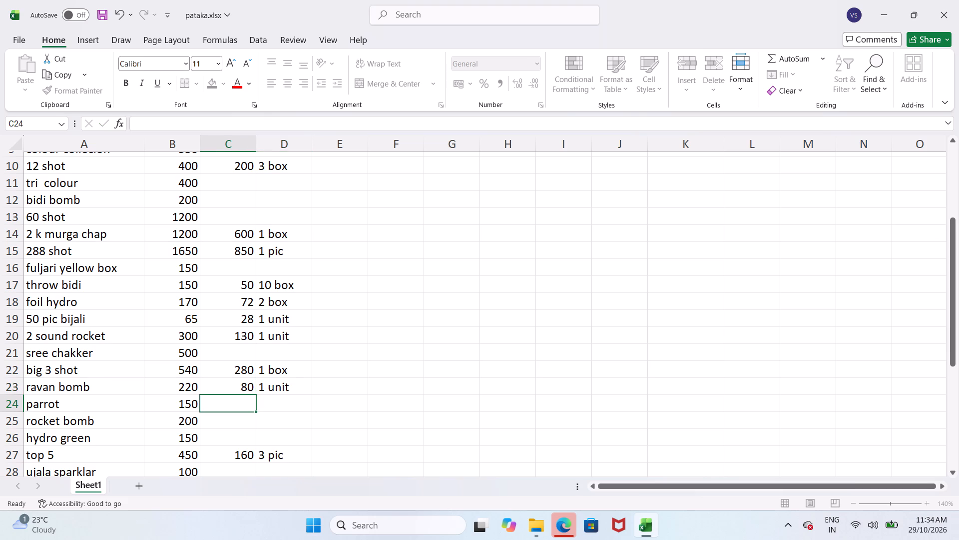
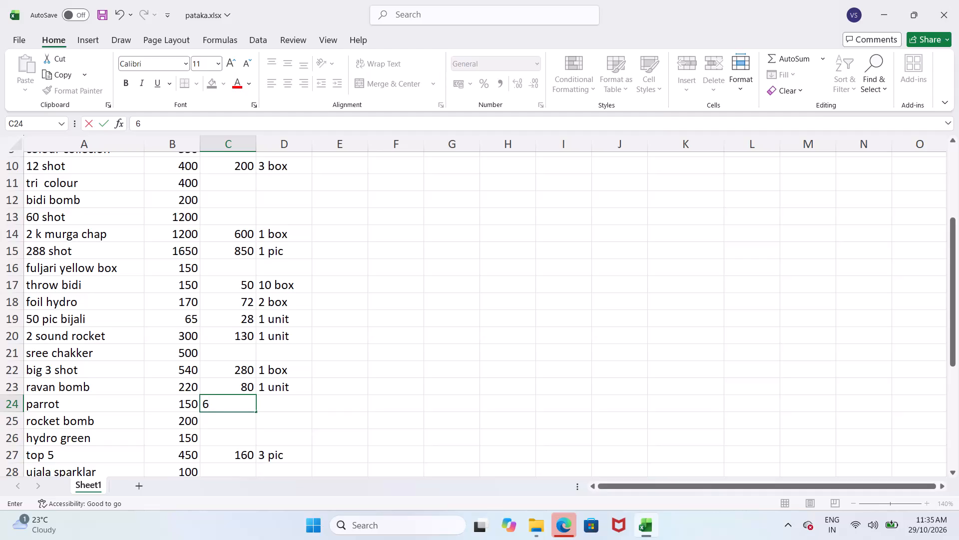
Erase the 6 entered in the Rate cell of the parrot row.
{"action": "key", "text": "BackSpace"}
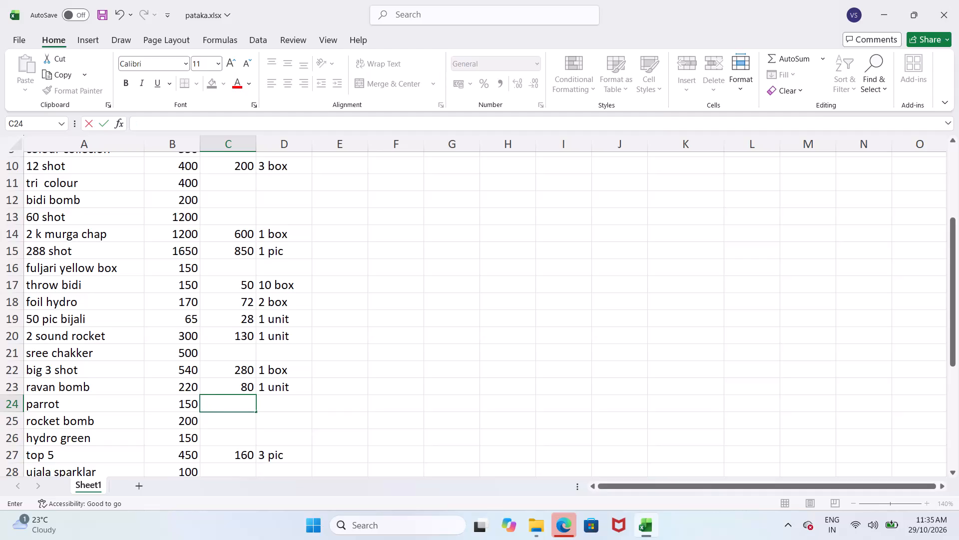
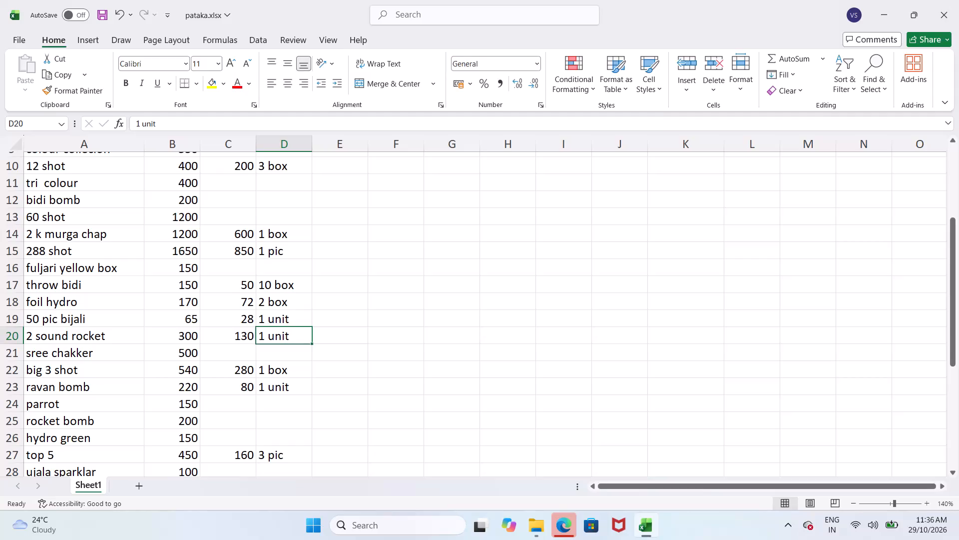
Fill in the rocket bomb row with a Rate of 60 and a Pic / Unit entry of 5 box.
{"action": "left_click", "coordinate": [245, 422]}
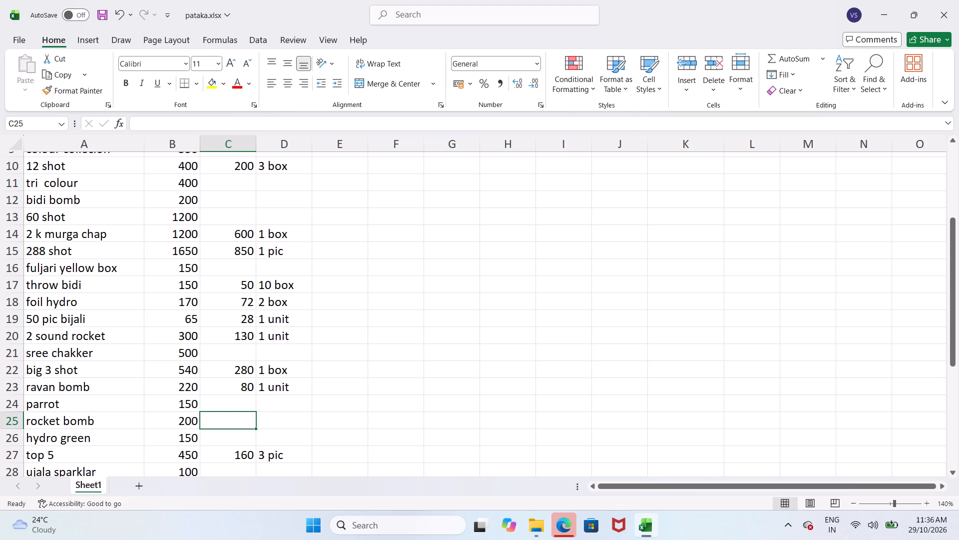
{"action": "type", "text": "66"}
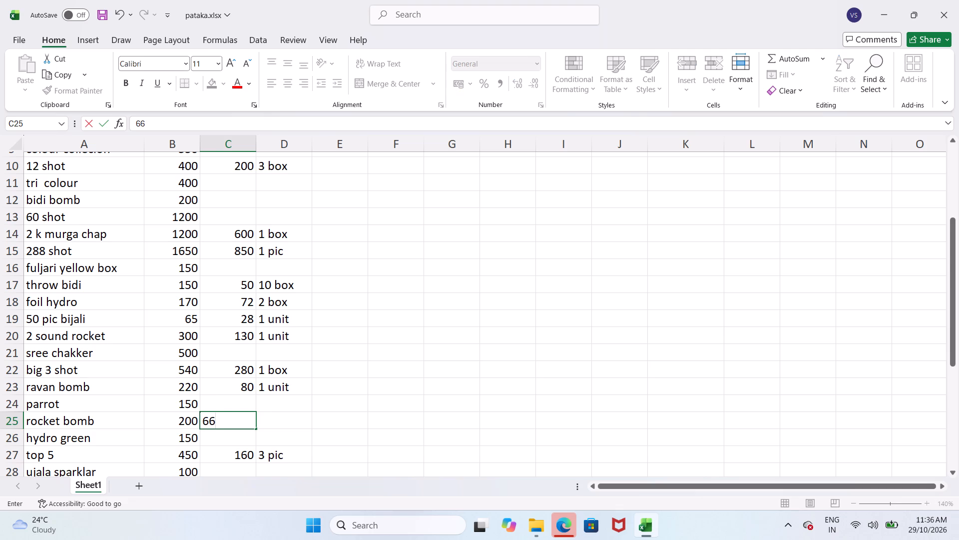
{"action": "key", "text": "BackSpace"}
{"action": "key", "text": "0"}
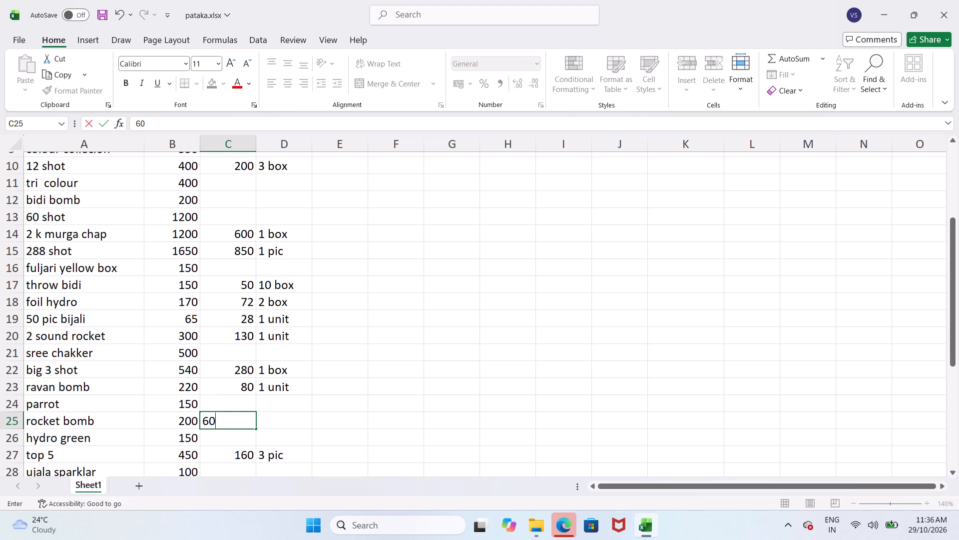
{"action": "left_click", "coordinate": [278, 416]}
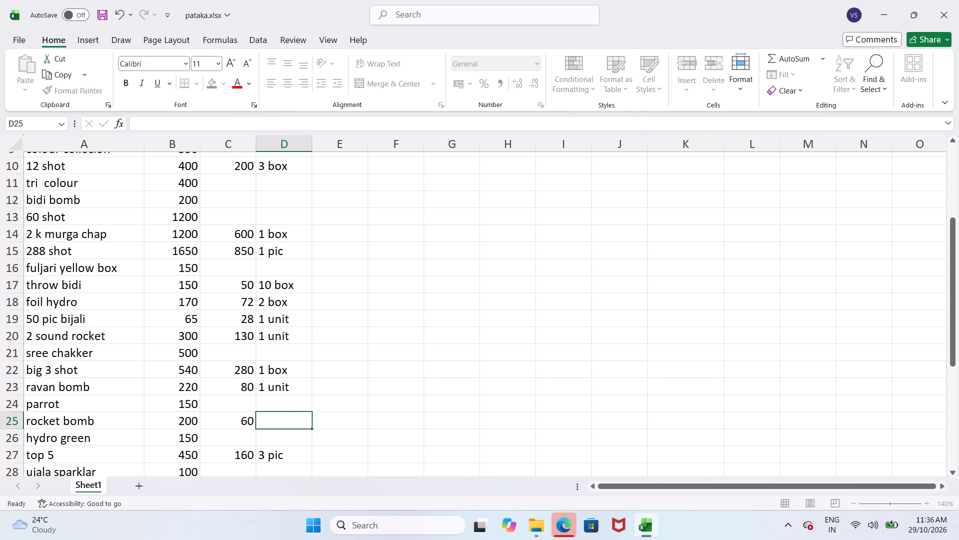
{"action": "type", "text": "5 bo"}
{"action": "key", "text": "x"}
Select the empty Pic / Unit cell of the parrot row for entry.
{"action": "left_click", "coordinate": [244, 408]}
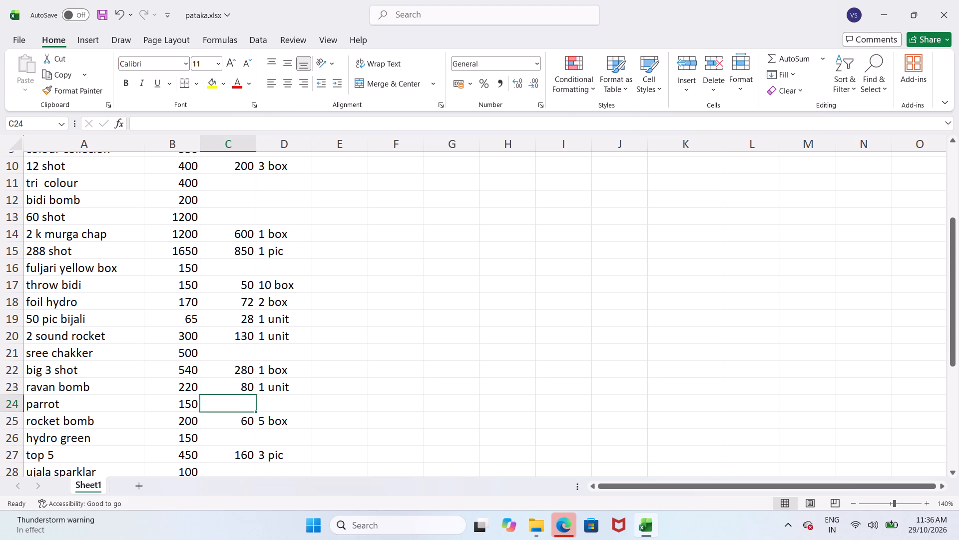
{"action": "left_click", "coordinate": [294, 409]}
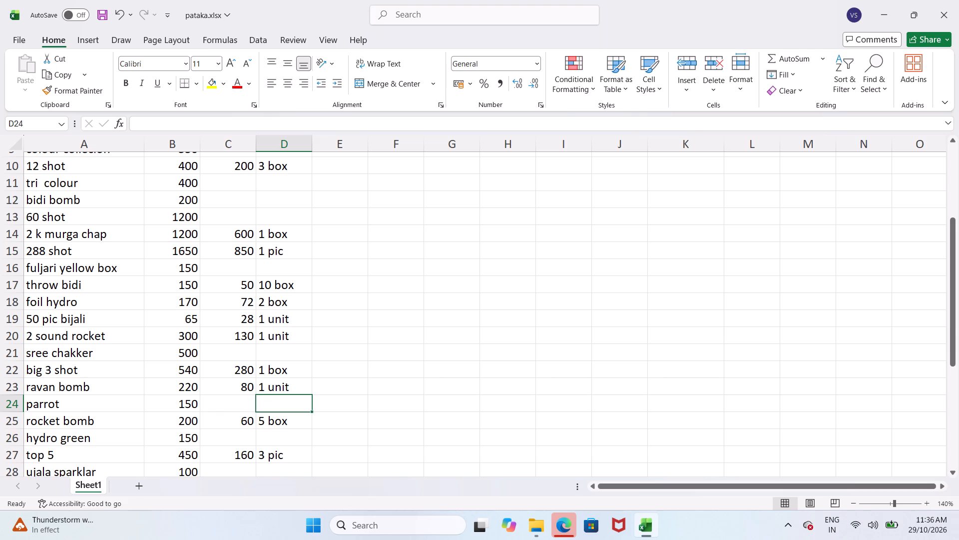
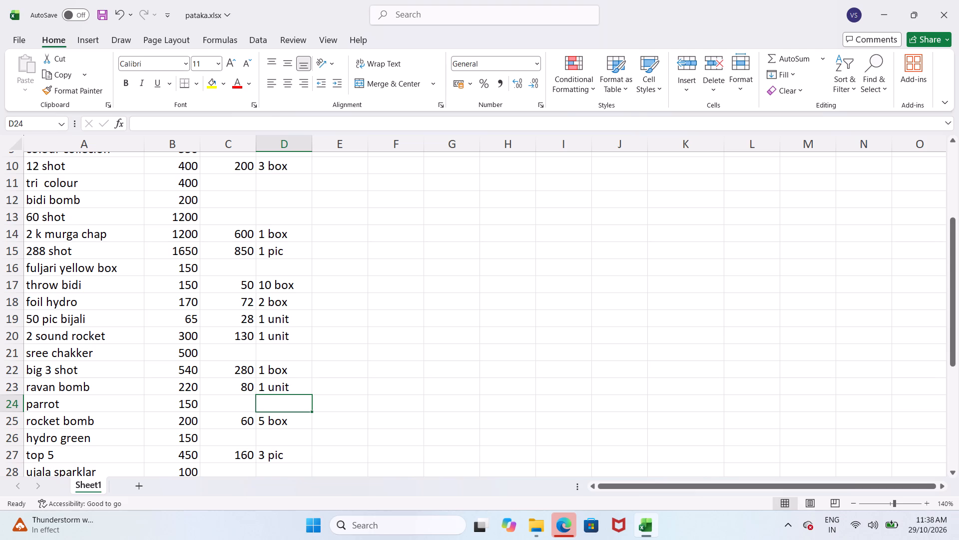
Look through the price list rows from the 60 shot row down to the end of the list for the item being entered.
{"action": "key", "text": "Down"}
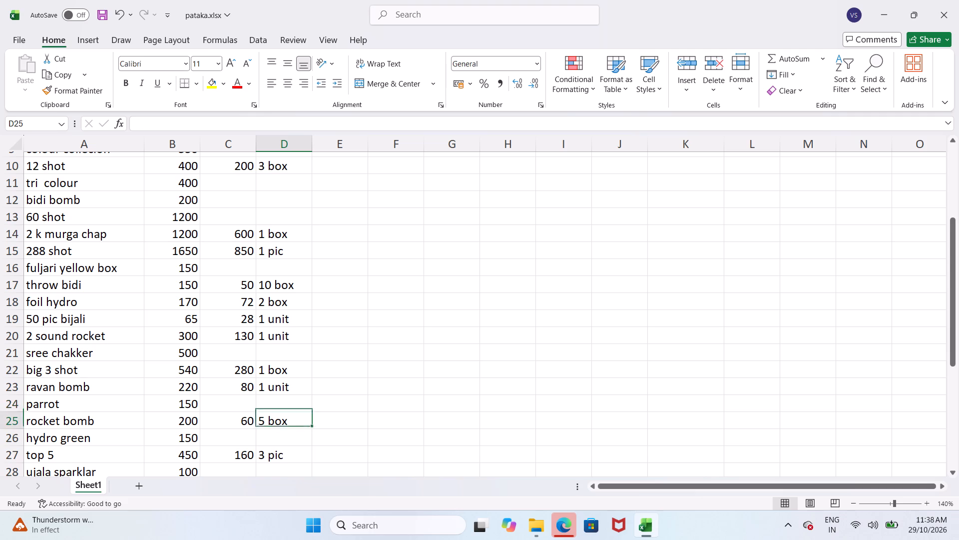
{"action": "key", "text": "Down"}
{"action": "key", "text": "Down"}
{"action": "key", "text": "Down"}
{"action": "key", "text": "Down"}
{"action": "key", "text": "Down"}
{"action": "key", "text": "Down"}
{"action": "key", "text": "Down"}
{"action": "key", "text": "Down"}
{"action": "key", "text": "Down"}
{"action": "key", "text": "Down"}
{"action": "key", "text": "Down"}
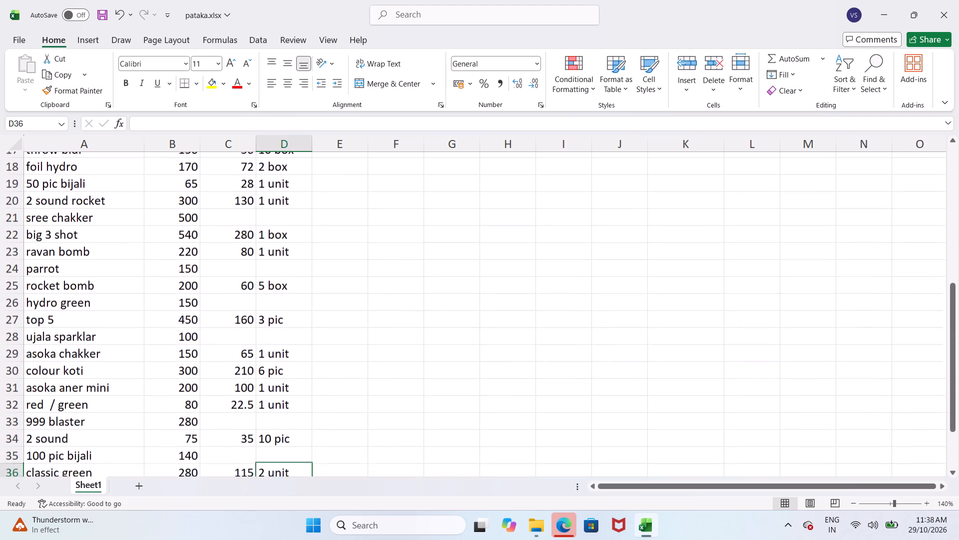
{"action": "key", "text": "Down"}
{"action": "key", "text": "Down"}
{"action": "key", "text": "Up"}
{"action": "key", "text": "Up"}
{"action": "key", "text": "Up"}
{"action": "key", "text": "Up"}
{"action": "key", "text": "Up"}
{"action": "key", "text": "Up"}
{"action": "key", "text": "Up"}
{"action": "key", "text": "Up"}
{"action": "key", "text": "Up"}
{"action": "key", "text": "Up"}
{"action": "key", "text": "Up"}
{"action": "key", "text": "Up"}
{"action": "key", "text": "Up"}
{"action": "key", "text": "Up"}
{"action": "key", "text": "Up"}
{"action": "key", "text": "Up"}
{"action": "key", "text": "Up"}
{"action": "key", "text": "Up"}
{"action": "key", "text": "Up"}
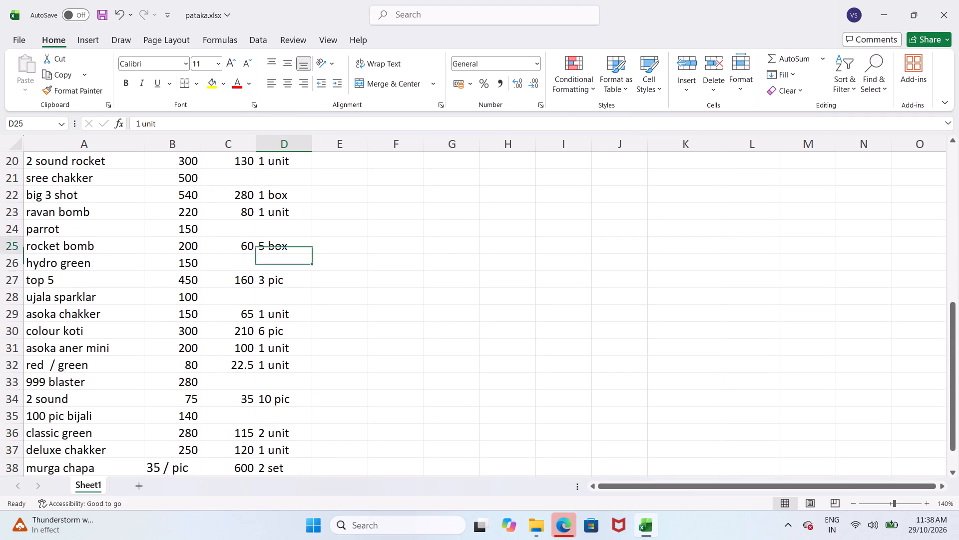
{"action": "key", "text": "Up"}
{"action": "key", "text": "Up"}
{"action": "key", "text": "Up"}
{"action": "key", "text": "Up"}
{"action": "key", "text": "Up"}
{"action": "key", "text": "Up"}
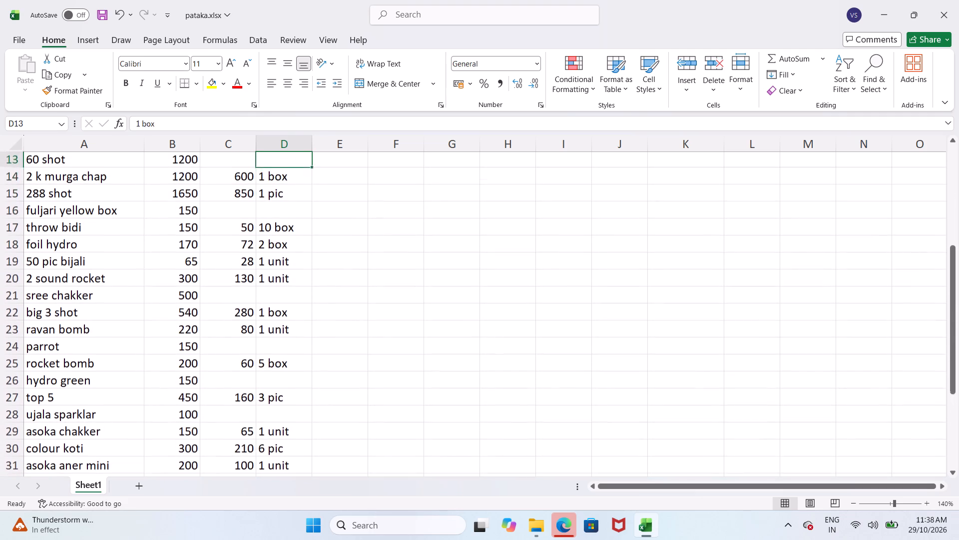
{"action": "key", "text": "Down"}
{"action": "key", "text": "Down"}
{"action": "key", "text": "Down"}
{"action": "key", "text": "Down"}
{"action": "key", "text": "Down"}
{"action": "key", "text": "Down"}
{"action": "key", "text": "Down"}
{"action": "key", "text": "Down"}
{"action": "key", "text": "Down"}
{"action": "key", "text": "Down"}
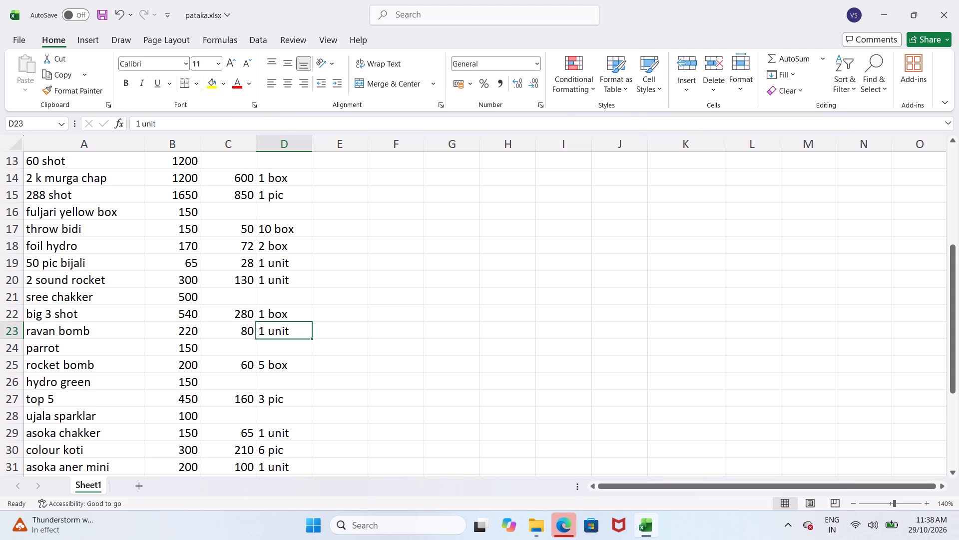
{"action": "key", "text": "Down"}
{"action": "key", "text": "Down"}
{"action": "key", "text": "Down"}
{"action": "key", "text": "Down"}
{"action": "key", "text": "Down"}
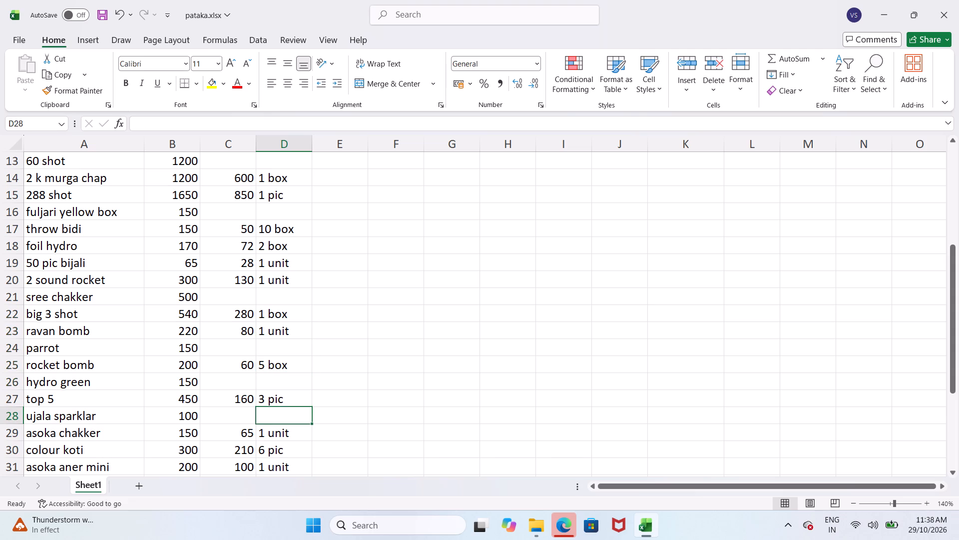
{"action": "key", "text": "Down"}
{"action": "key", "text": "Down"}
{"action": "key", "text": "Down"}
{"action": "key", "text": "Down"}
{"action": "key", "text": "Down"}
{"action": "key", "text": "Down"}
{"action": "key", "text": "Down"}
{"action": "key", "text": "Down"}
{"action": "key", "text": "Down"}
{"action": "key", "text": "Down"}
{"action": "key", "text": "Down"}
{"action": "key", "text": "Down"}
{"action": "key", "text": "Down"}
{"action": "key", "text": "Down"}
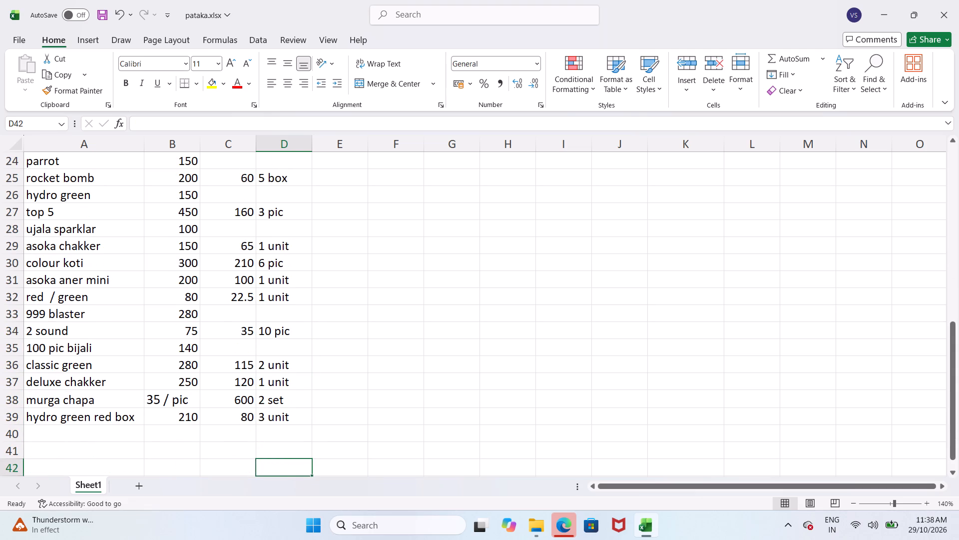
Add the item bijali 50 bhogla below hydro green red box with Price 65, Rate 25 and Pic / Unit 1 unit.
{"action": "left_click", "coordinate": [89, 432]}
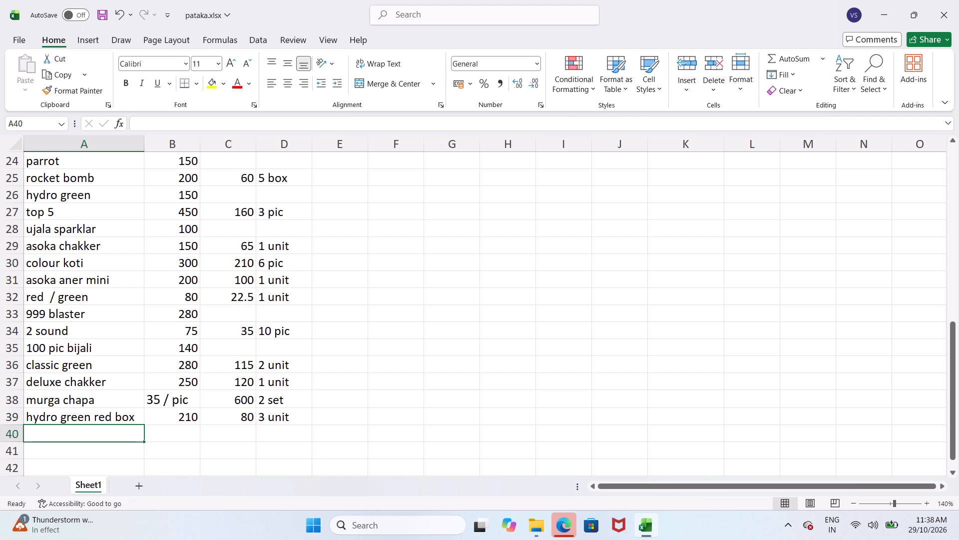
{"action": "type", "text": "bijali"}
{"action": "key", "text": "space"}
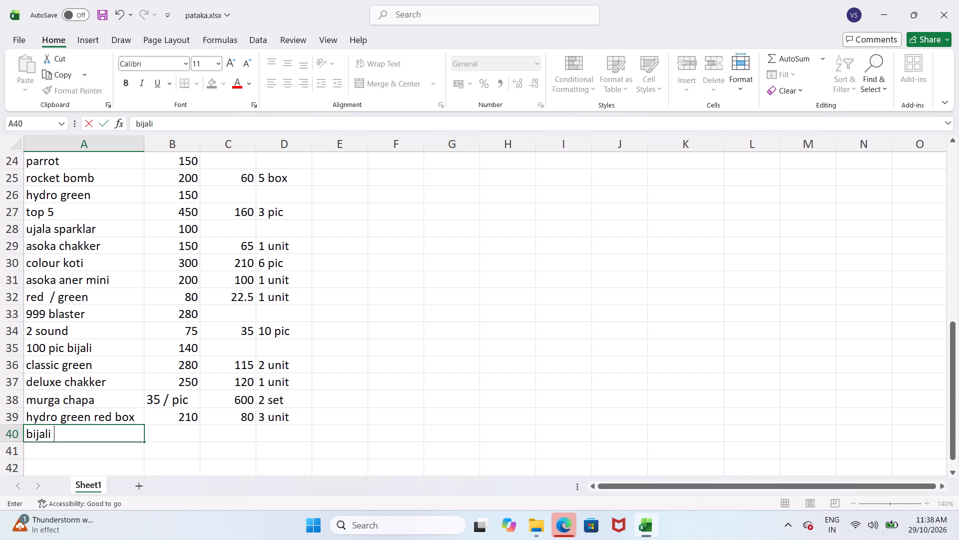
{"action": "type", "text": "50 bhogla"}
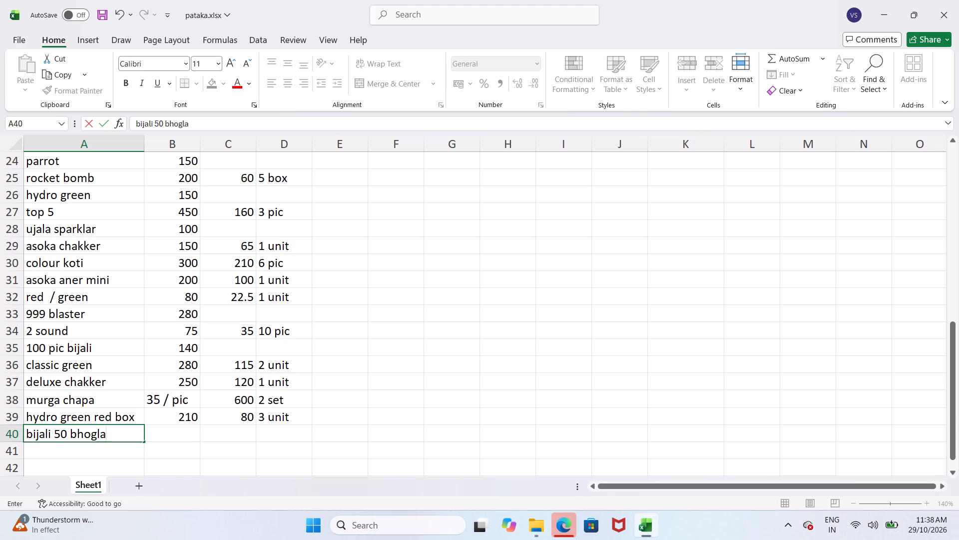
{"action": "key", "text": "space"}
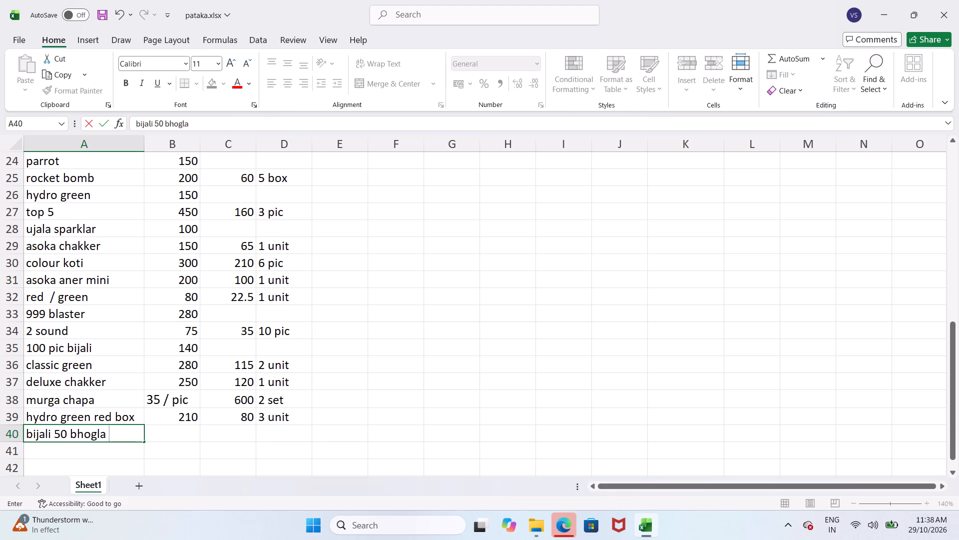
{"action": "left_click", "coordinate": [183, 441]}
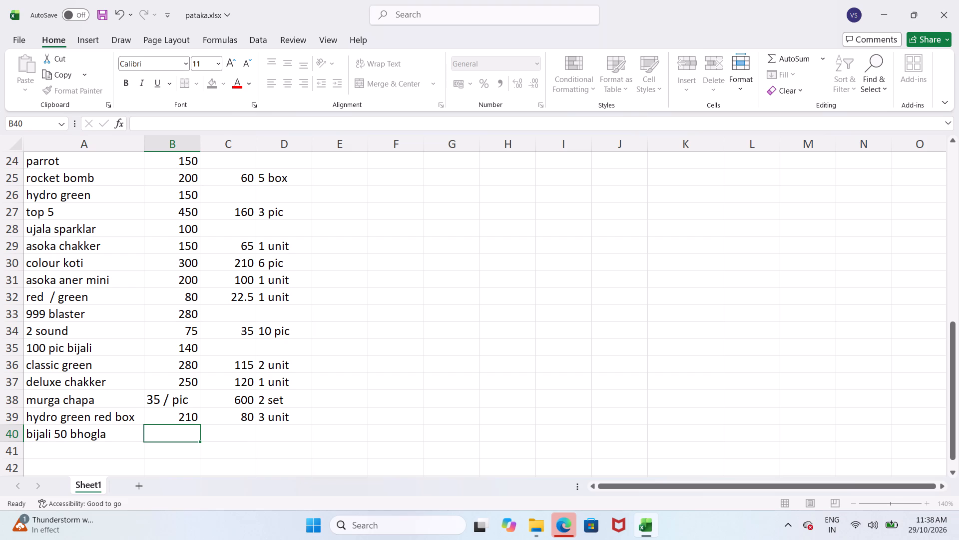
{"action": "left_click", "coordinate": [183, 435]}
{"action": "double_click", "coordinate": [183, 435]}
{"action": "type", "text": "65"}
{"action": "left_click", "coordinate": [224, 432]}
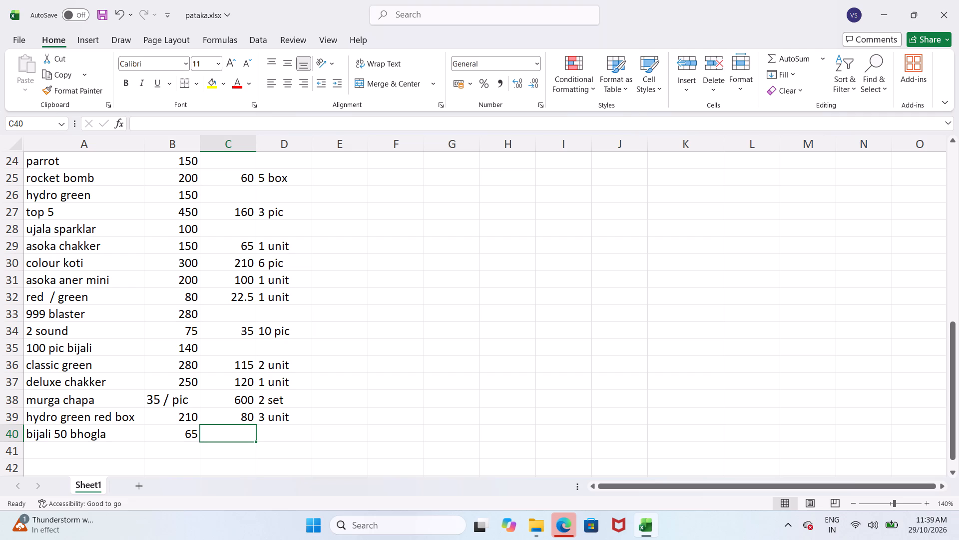
{"action": "left_click", "coordinate": [224, 432]}
{"action": "type", "text": "25"}
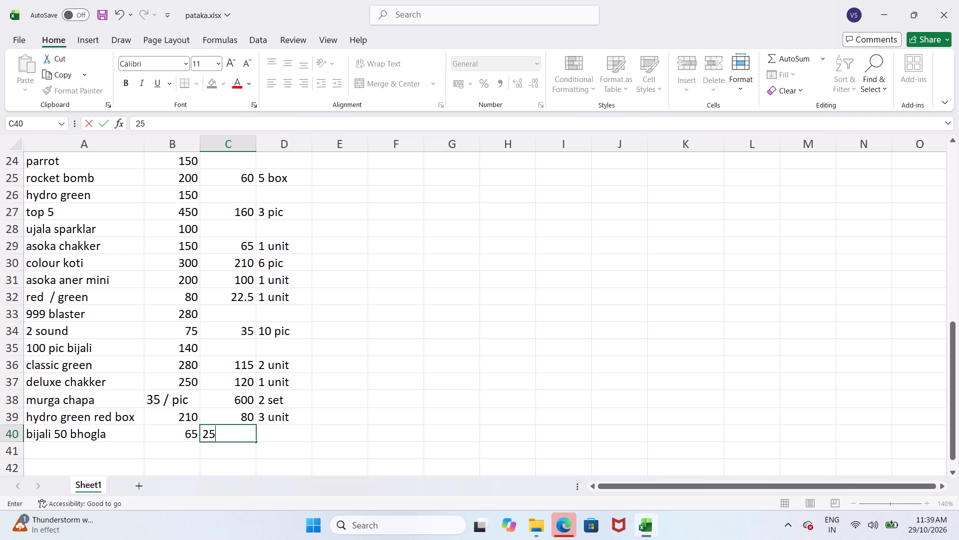
{"action": "left_click", "coordinate": [285, 437]}
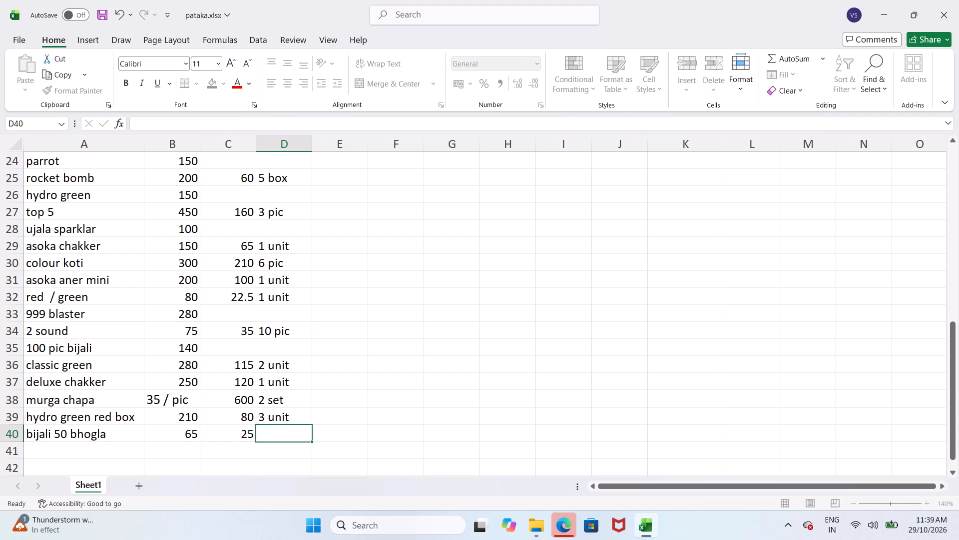
{"action": "key", "text": "1"}
{"action": "key", "text": "space"}
{"action": "type", "text": "unit"}
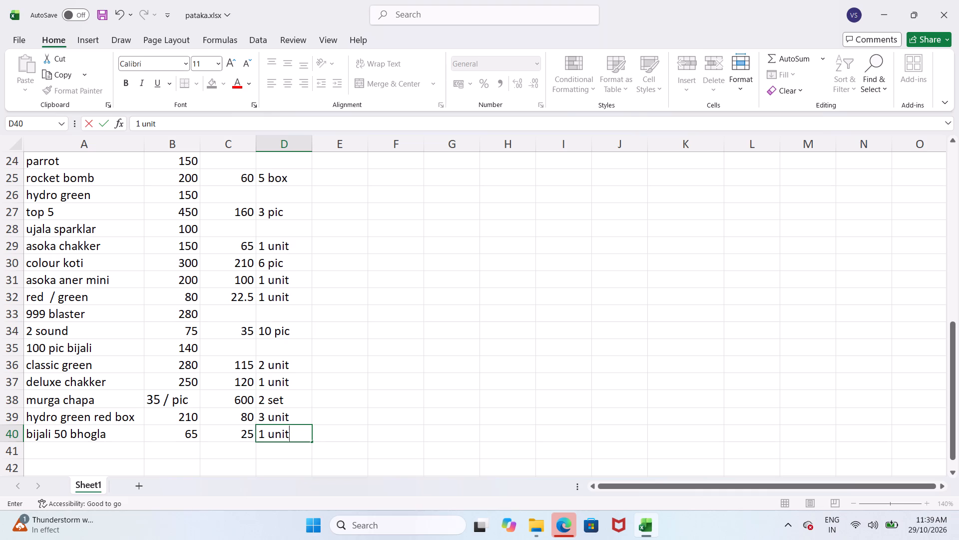
Fill in the classic bomb red row with a Rate of 120 and a Pic / Unit entry of 1 unit.
{"action": "scroll", "coordinate": [344, 309], "scroll_direction": "up", "scroll_amount": 6}
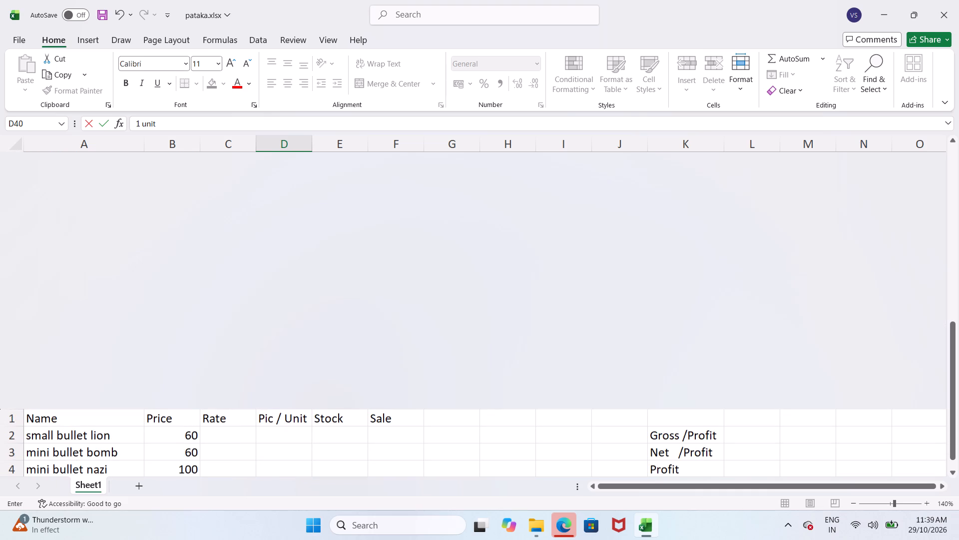
{"action": "scroll", "coordinate": [344, 309], "scroll_direction": "down", "scroll_amount": 5}
{"action": "scroll", "coordinate": [344, 309], "scroll_direction": "up", "scroll_amount": 2}
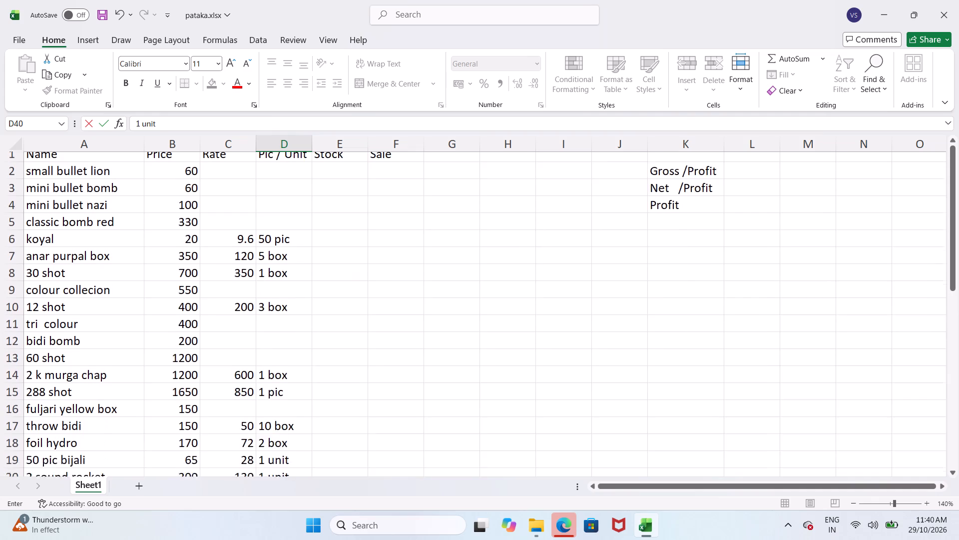
{"action": "scroll", "coordinate": [344, 309], "scroll_direction": "up", "scroll_amount": 2}
{"action": "scroll", "coordinate": [344, 309], "scroll_direction": "down", "scroll_amount": 1}
{"action": "scroll", "coordinate": [344, 309], "scroll_direction": "up", "scroll_amount": 1}
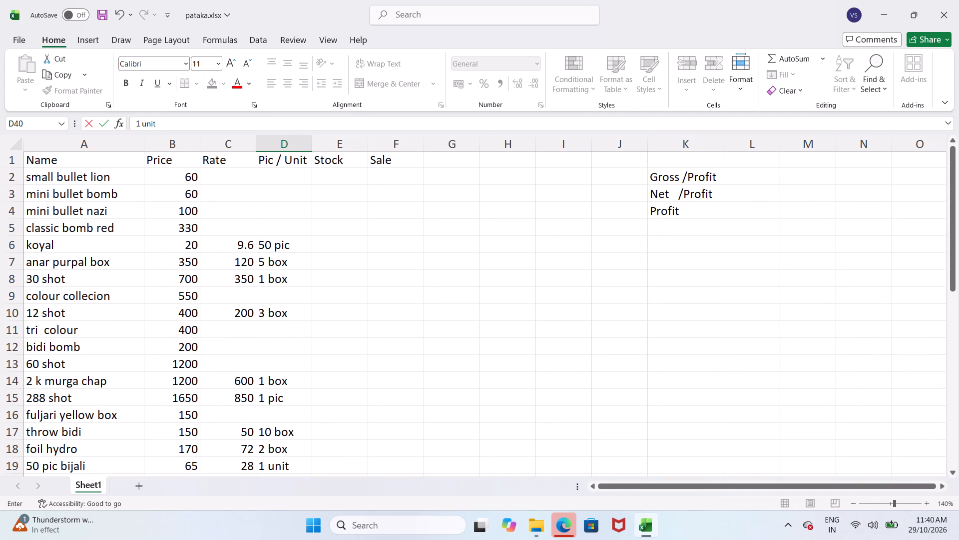
{"action": "left_click", "coordinate": [215, 225]}
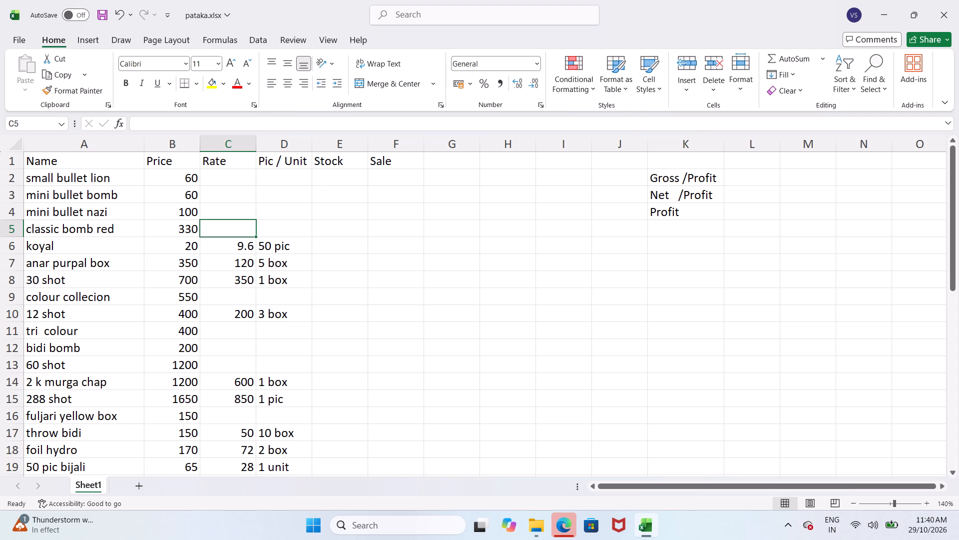
{"action": "type", "text": "120"}
{"action": "left_click", "coordinate": [295, 224]}
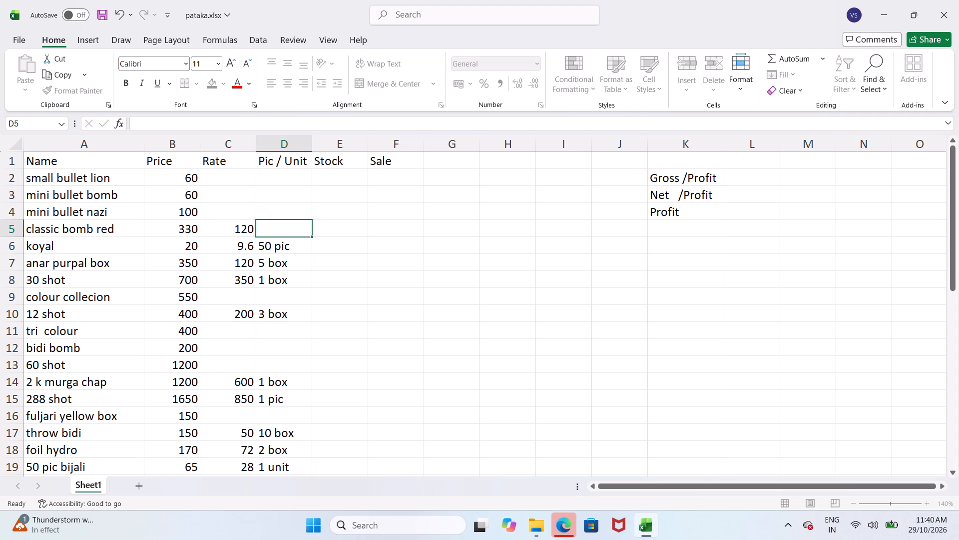
{"action": "type", "text": "1 unit"}
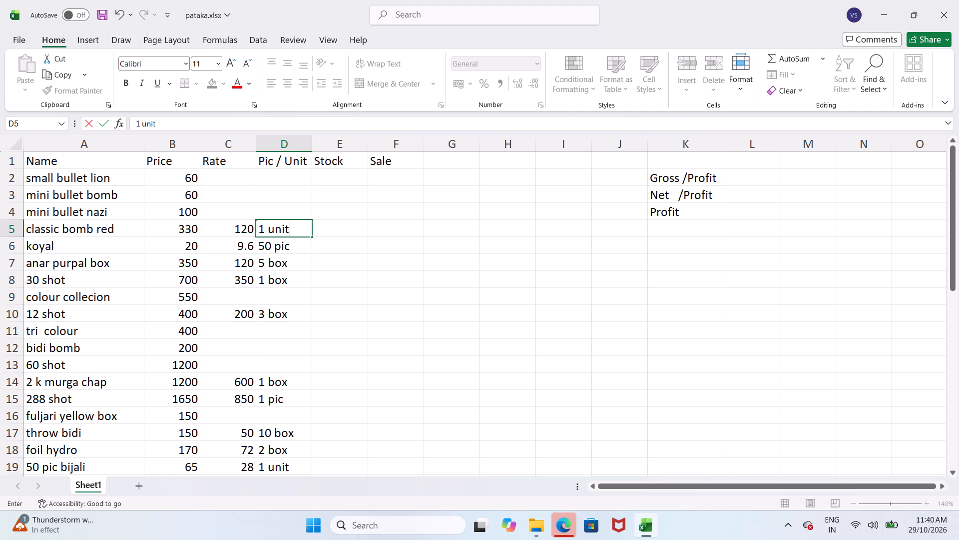
Fill in the 60 shot row with a Rate of 650 and a Pic / Unit entry of 1 box.
{"action": "scroll", "coordinate": [227, 330], "scroll_direction": "down", "scroll_amount": 1}
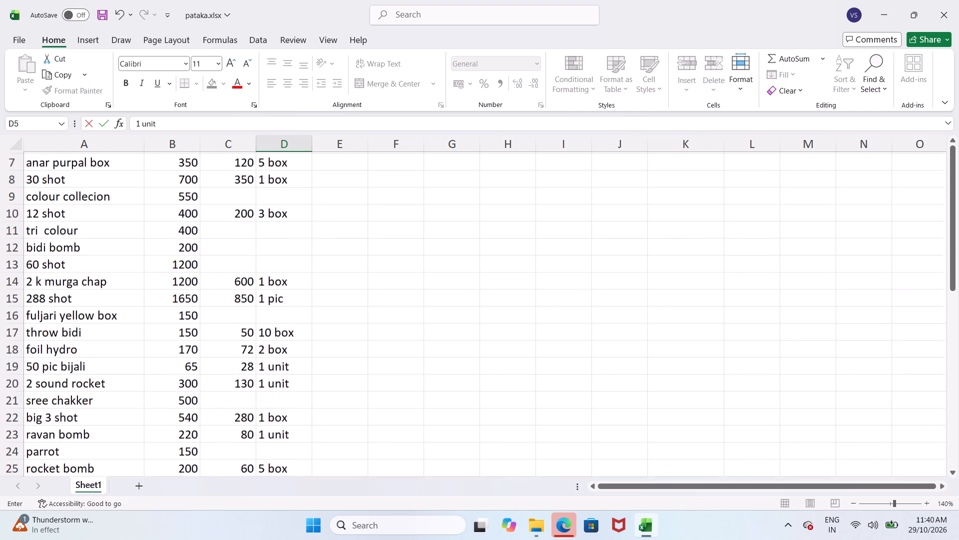
{"action": "scroll", "coordinate": [227, 330], "scroll_direction": "down", "scroll_amount": 3}
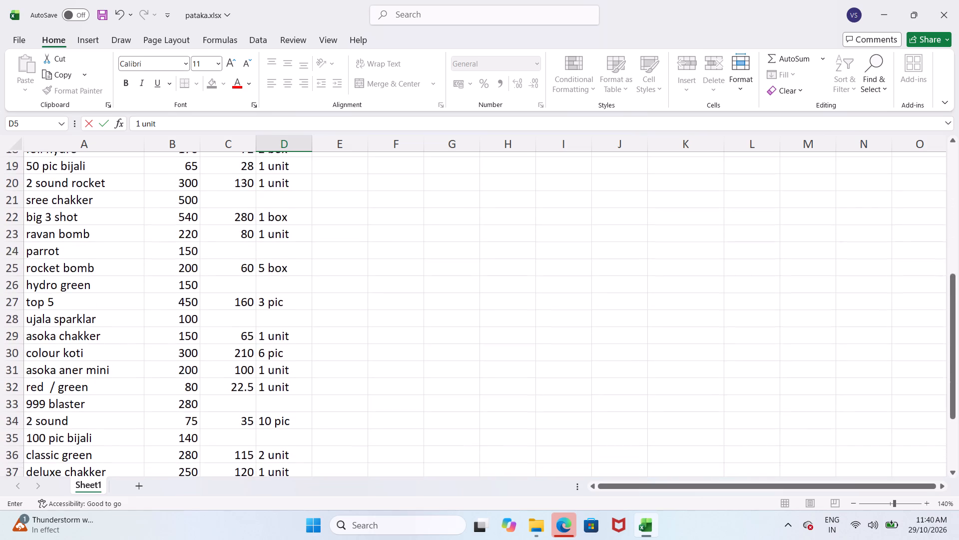
{"action": "scroll", "coordinate": [227, 330], "scroll_direction": "down", "scroll_amount": 1}
{"action": "scroll", "coordinate": [227, 330], "scroll_direction": "up", "scroll_amount": 2}
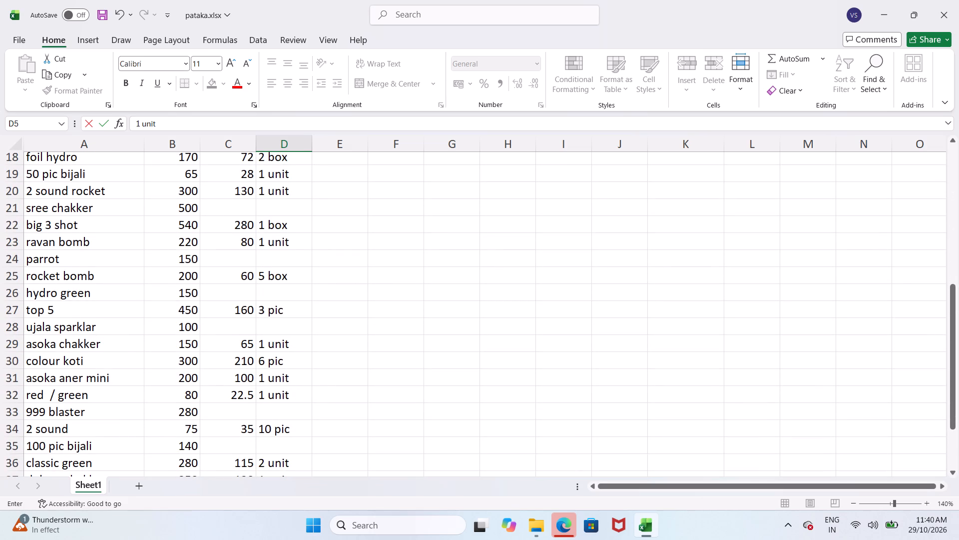
{"action": "scroll", "coordinate": [227, 330], "scroll_direction": "up", "scroll_amount": 2}
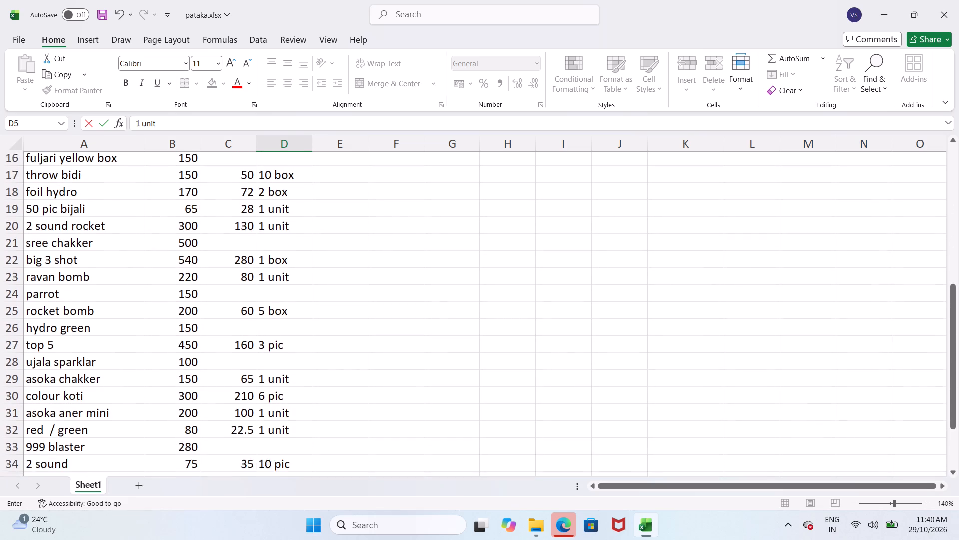
{"action": "scroll", "coordinate": [227, 330], "scroll_direction": "up", "scroll_amount": 2}
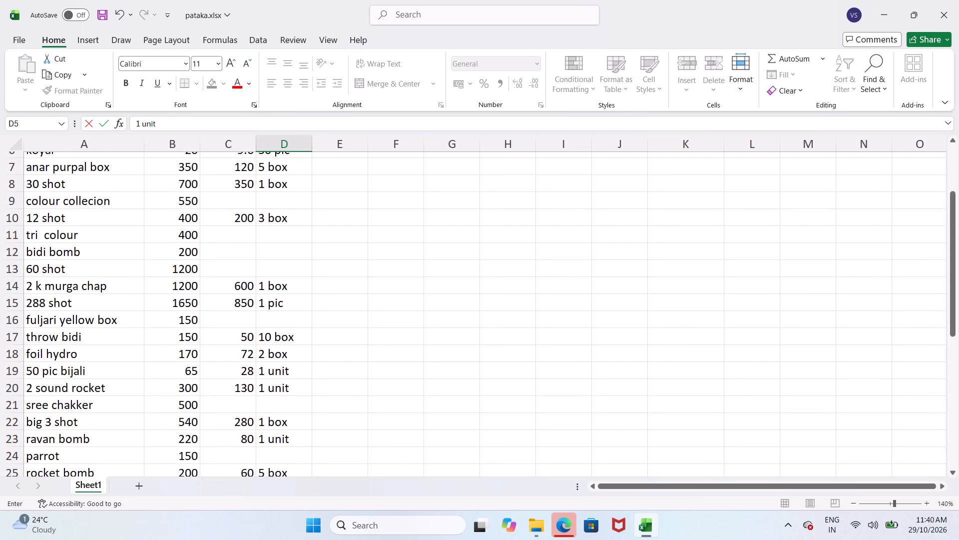
{"action": "left_click", "coordinate": [239, 264]}
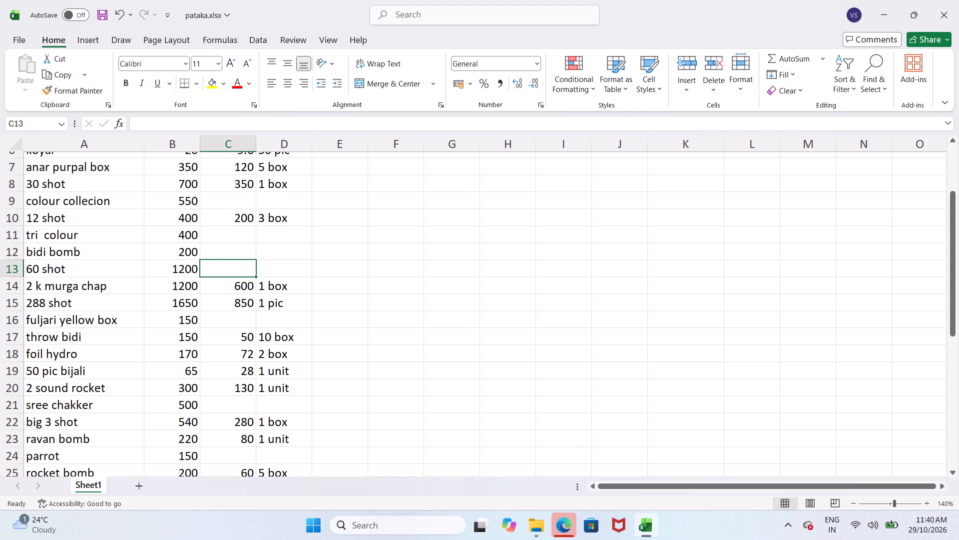
{"action": "type", "text": "650"}
{"action": "left_click", "coordinate": [292, 271]}
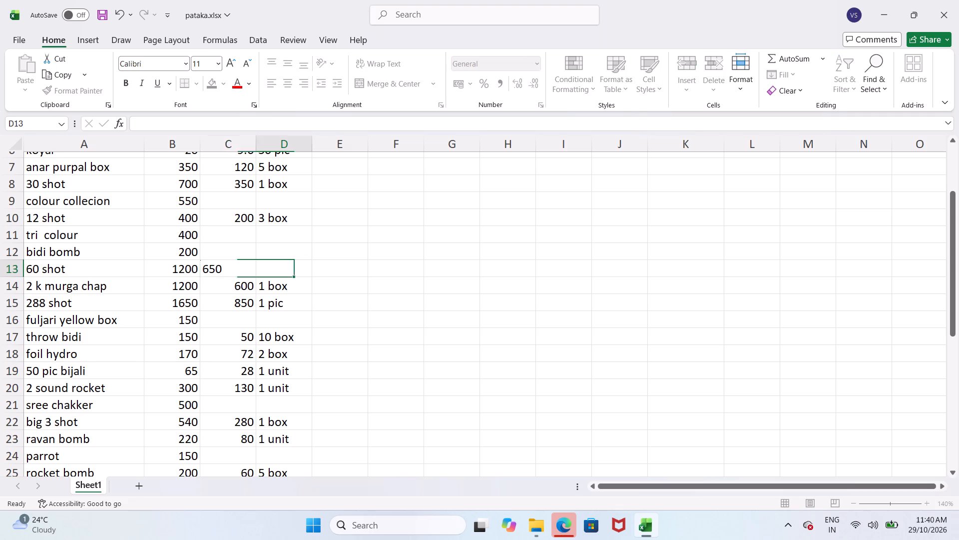
{"action": "type", "text": "1 box"}
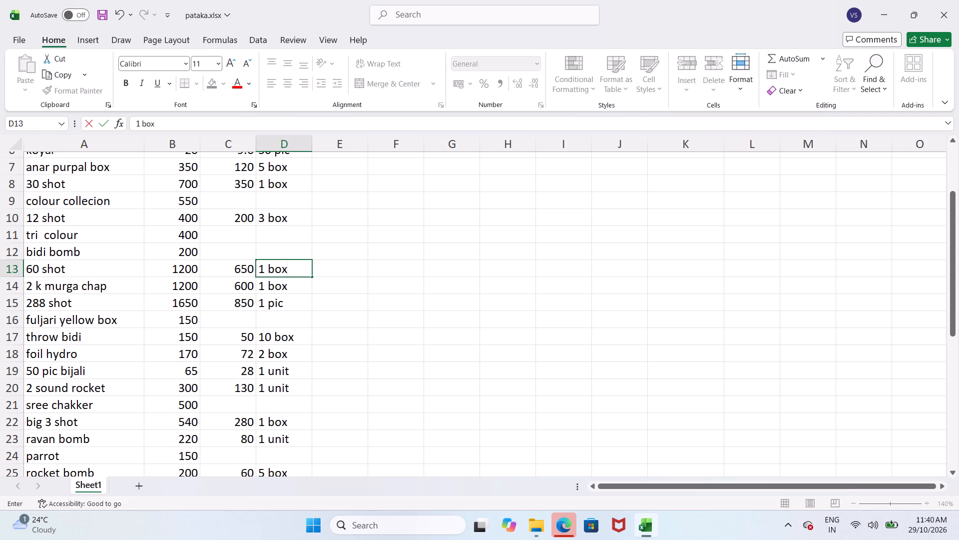
Select the empty Rate cell of the bidi bomb row for entry.
{"action": "left_click", "coordinate": [231, 255]}
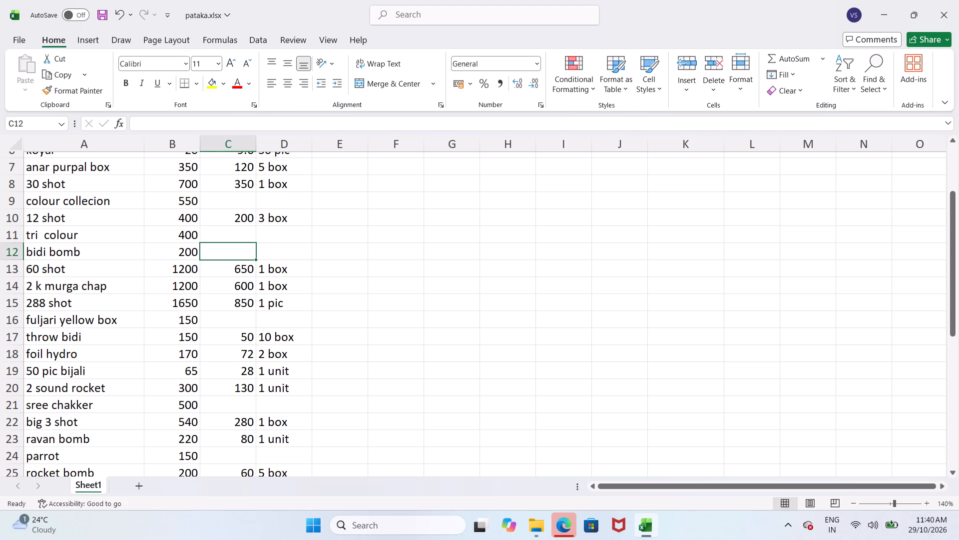
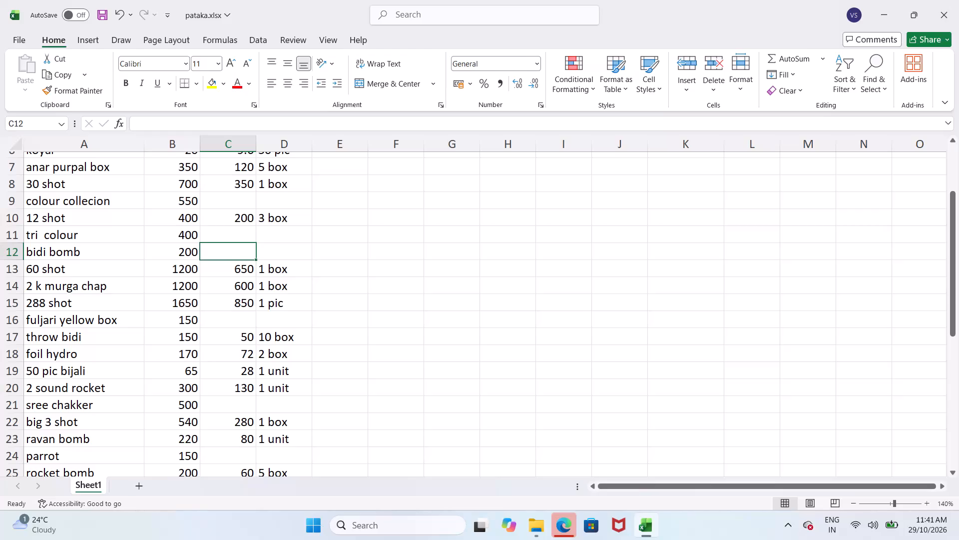
Fill in the small bullet lion row with a Rate of 30 and a Pic / Unit entry of 2 unit.
{"action": "scroll", "coordinate": [248, 212], "scroll_direction": "up", "scroll_amount": 1}
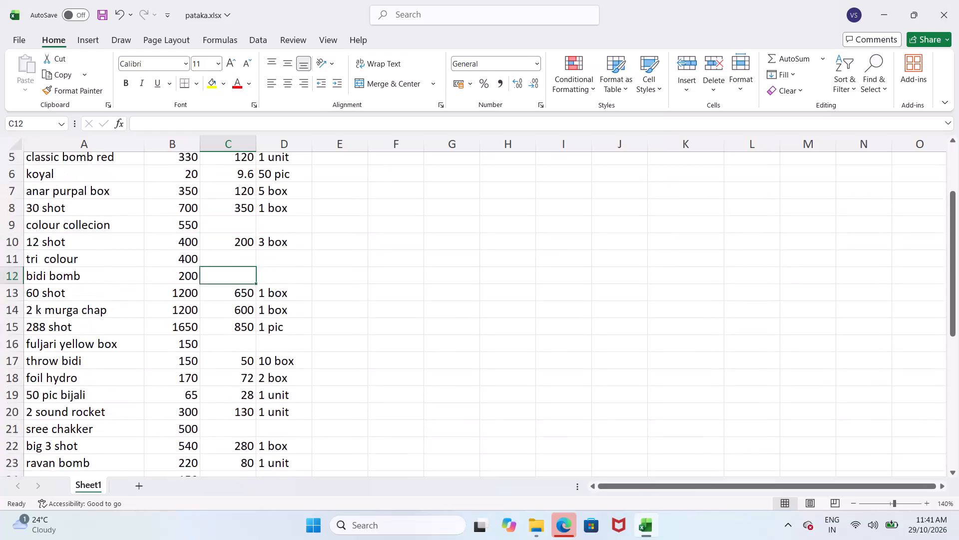
{"action": "scroll", "coordinate": [248, 212], "scroll_direction": "up", "scroll_amount": 1}
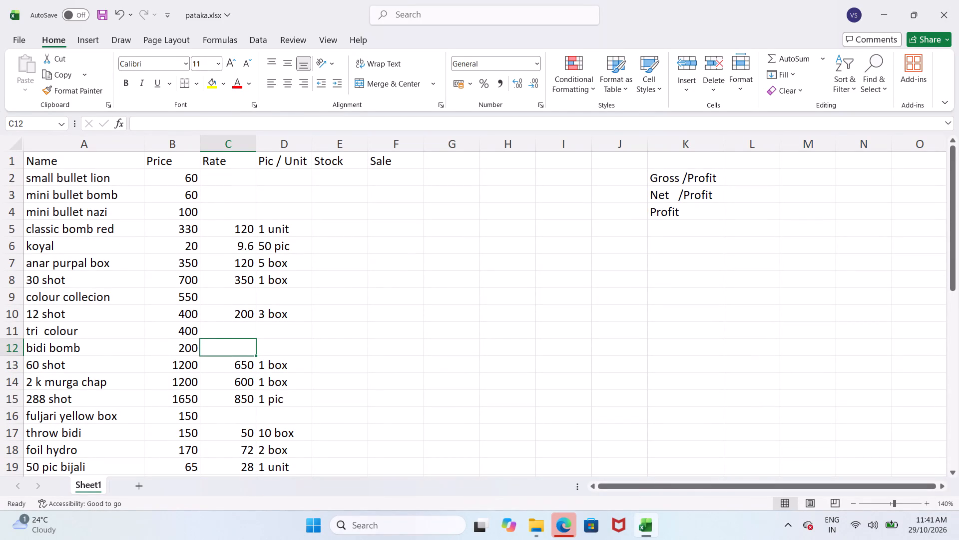
{"action": "left_click", "coordinate": [240, 178]}
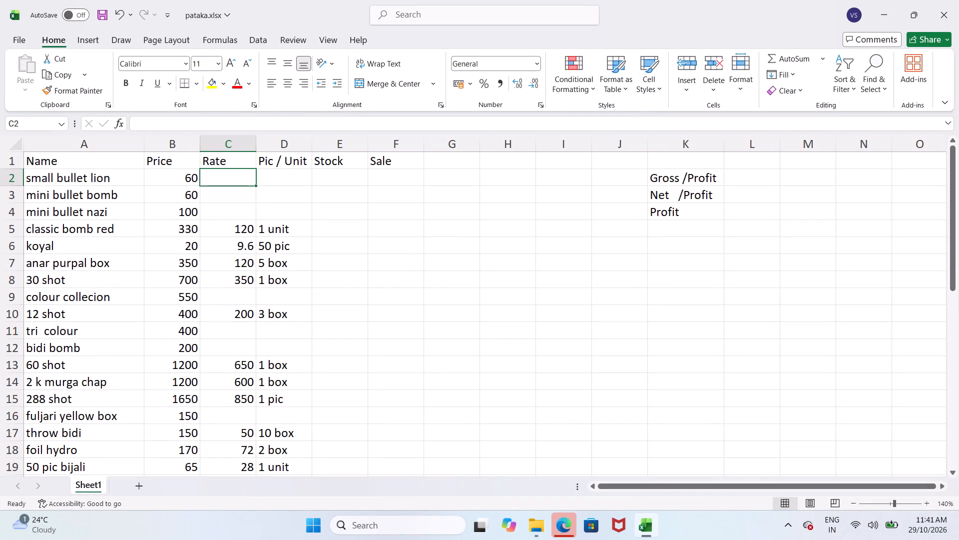
{"action": "type", "text": "30"}
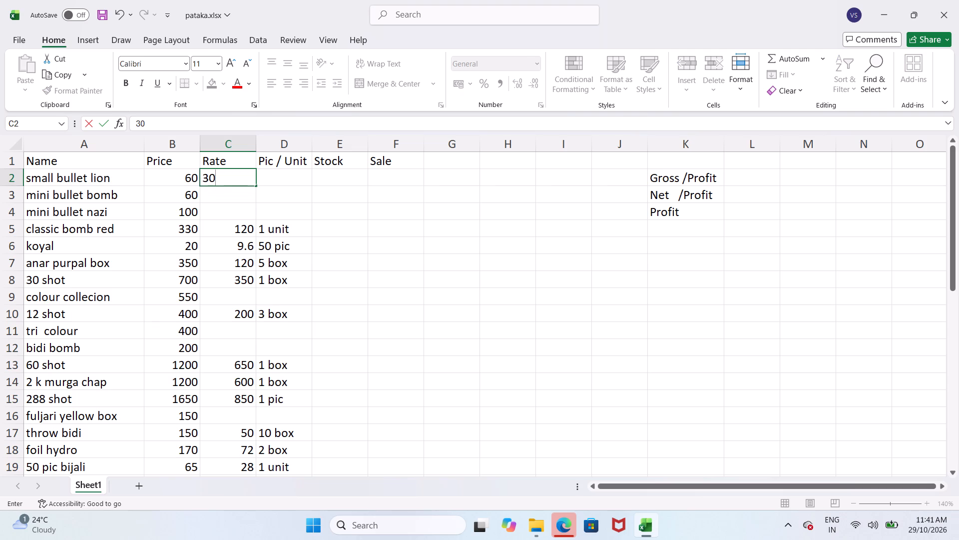
{"action": "left_click", "coordinate": [290, 178]}
{"action": "key", "text": "1"}
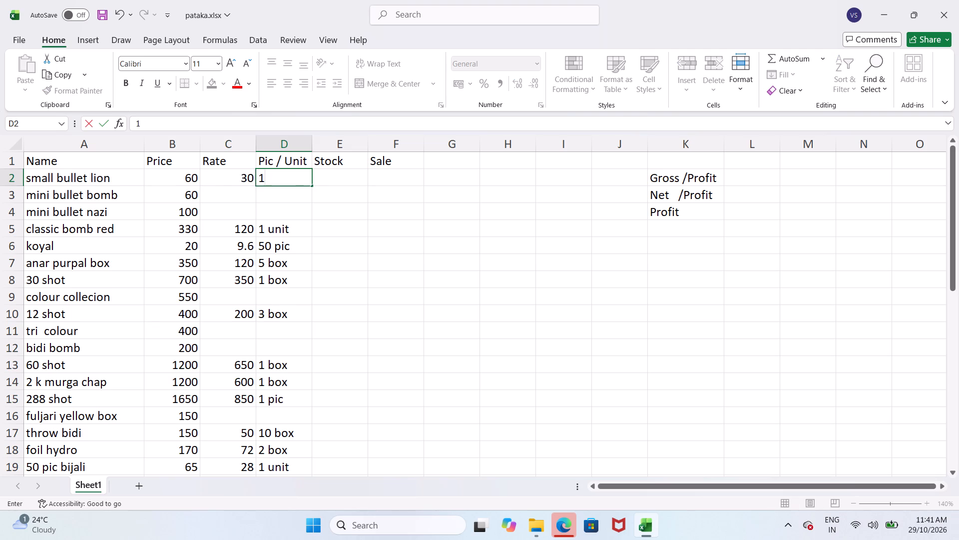
{"action": "key", "text": "BackSpace"}
{"action": "type", "text": "2 unit"}
{"action": "left_click", "coordinate": [274, 199]}
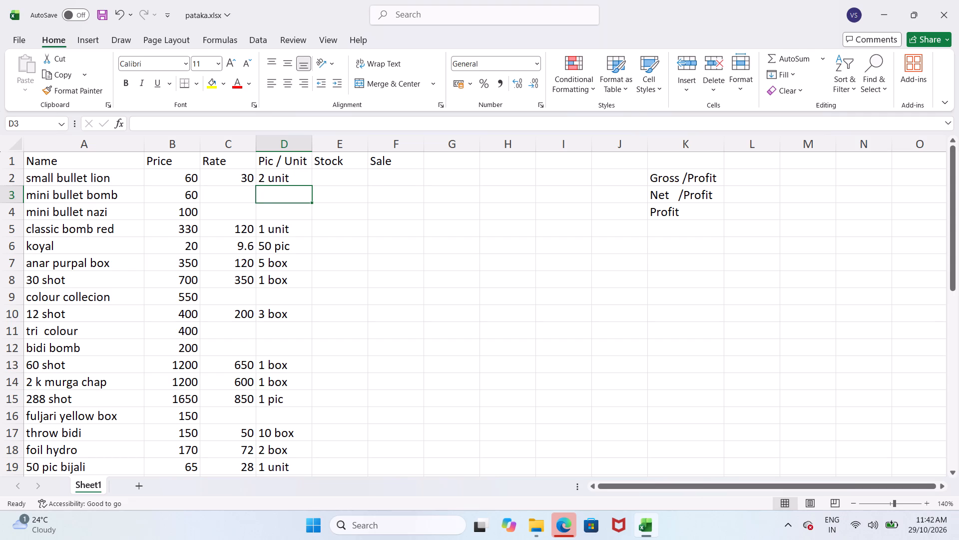
Fill in the tri colour row with a Rate of 250 and a Pic / Unit entry of 1 box.
{"action": "scroll", "coordinate": [217, 189], "scroll_direction": "up", "scroll_amount": 1}
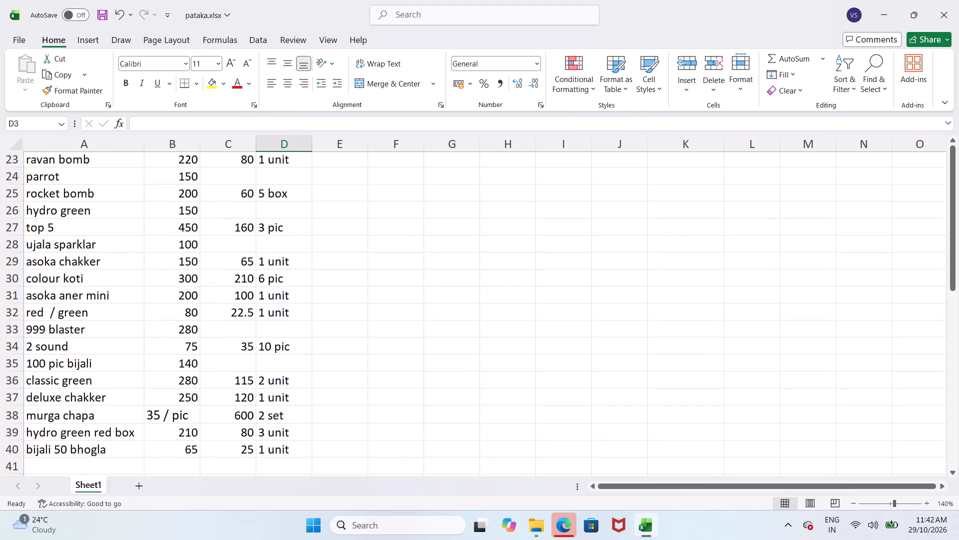
{"action": "scroll", "coordinate": [217, 189], "scroll_direction": "up", "scroll_amount": 3}
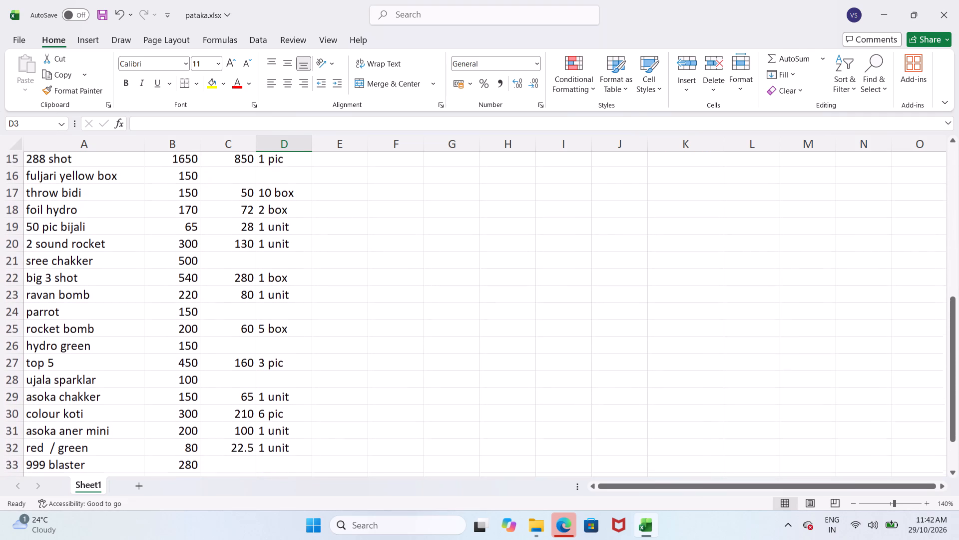
{"action": "scroll", "coordinate": [217, 189], "scroll_direction": "up", "scroll_amount": 3}
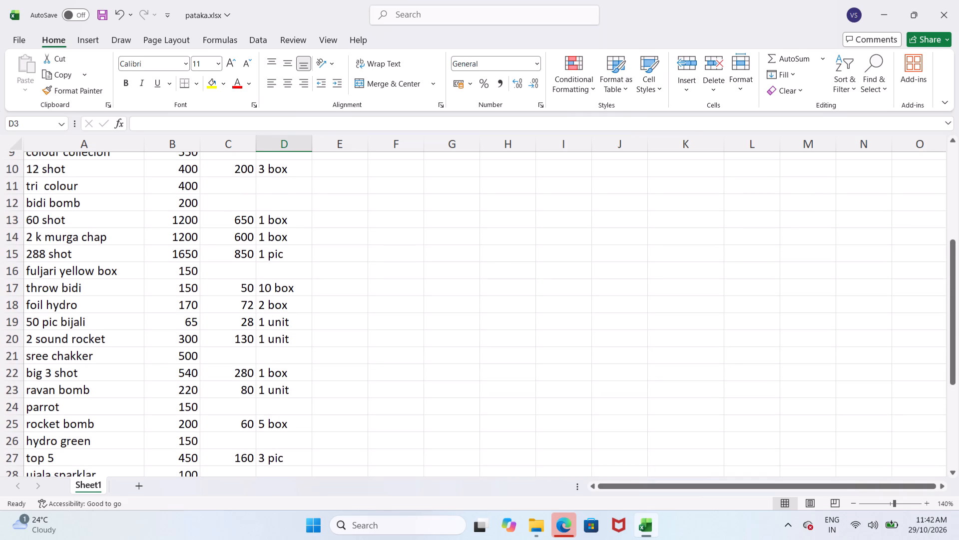
{"action": "left_click", "coordinate": [244, 187]}
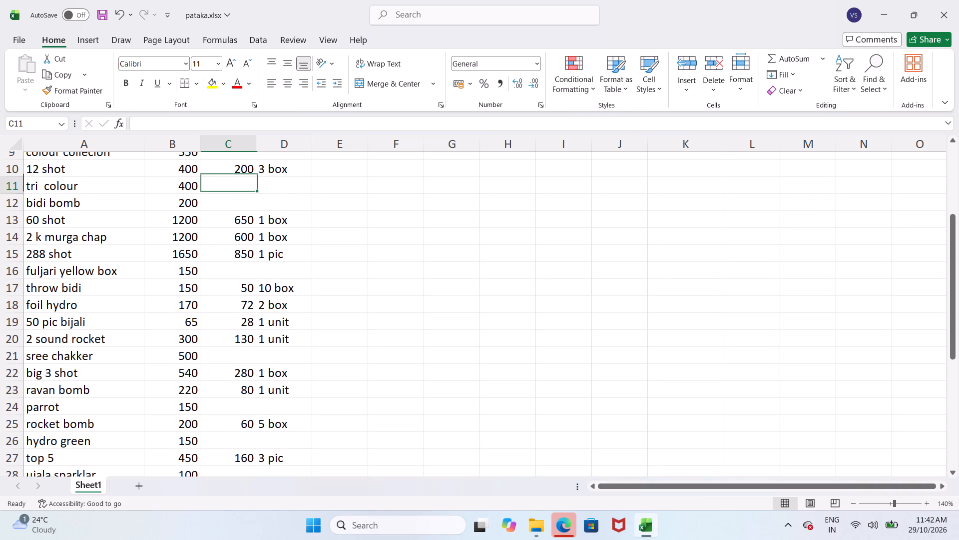
{"action": "type", "text": "250"}
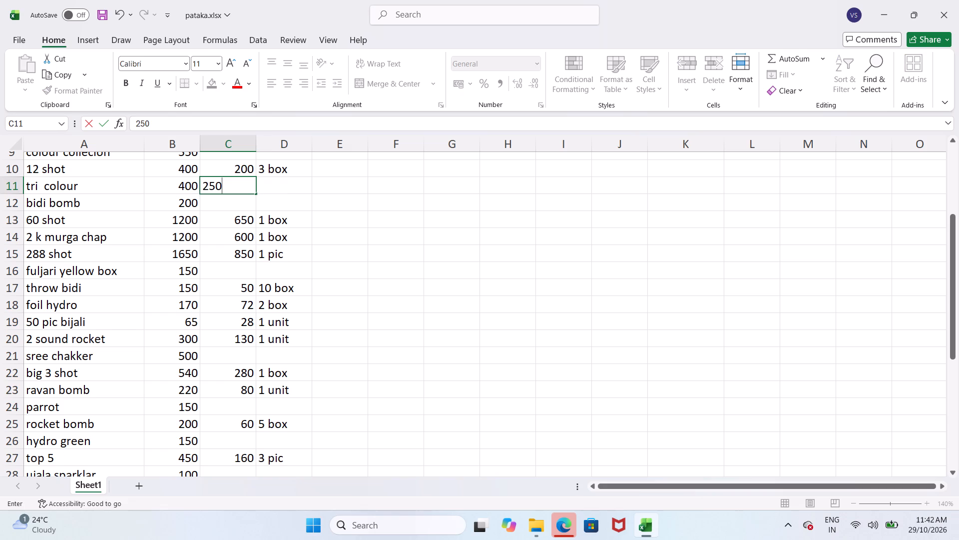
{"action": "left_click", "coordinate": [288, 180]}
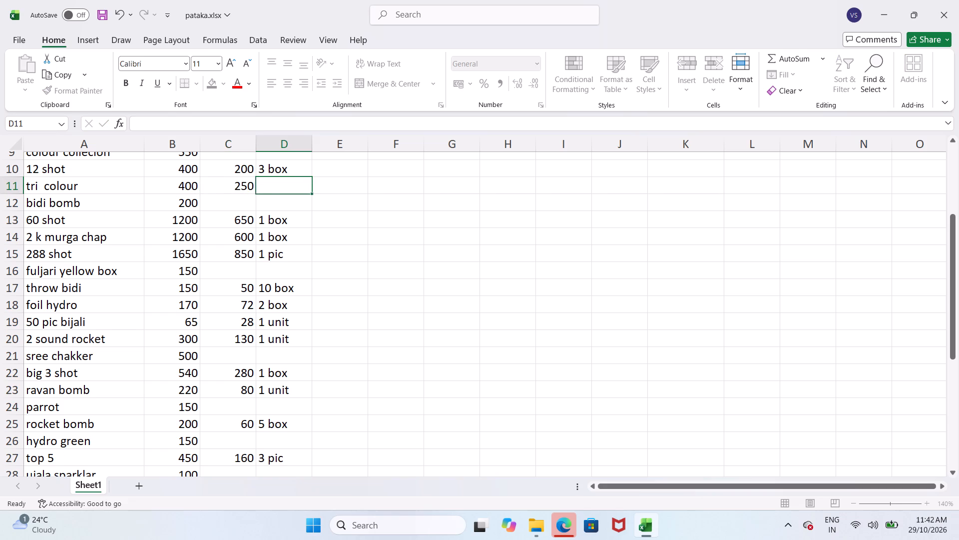
{"action": "type", "text": "1 box"}
{"action": "left_click", "coordinate": [239, 200]}
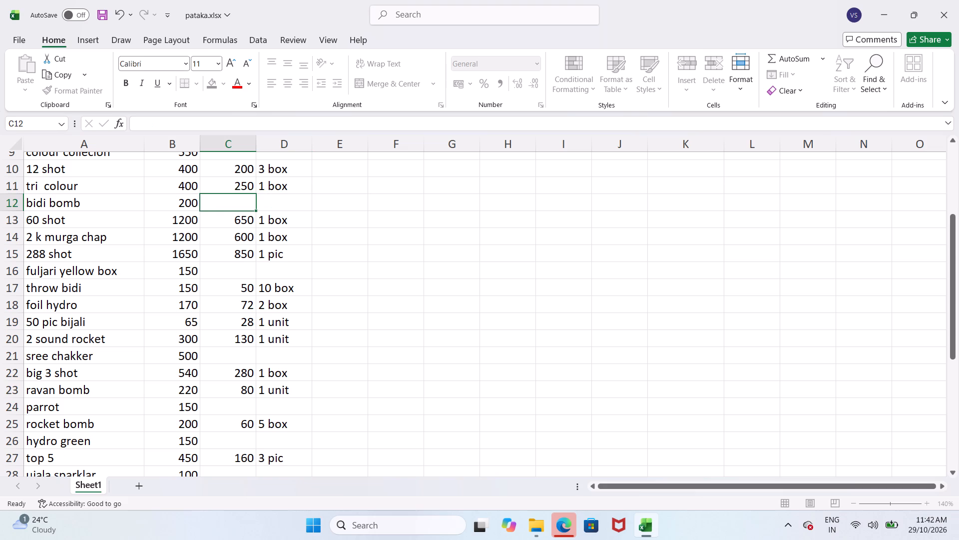
Fill in the 100 pic bijali row with a Rate of 50 and a Pic / Unit entry of 1 unit.
{"action": "scroll", "coordinate": [233, 226], "scroll_direction": "down", "scroll_amount": 2}
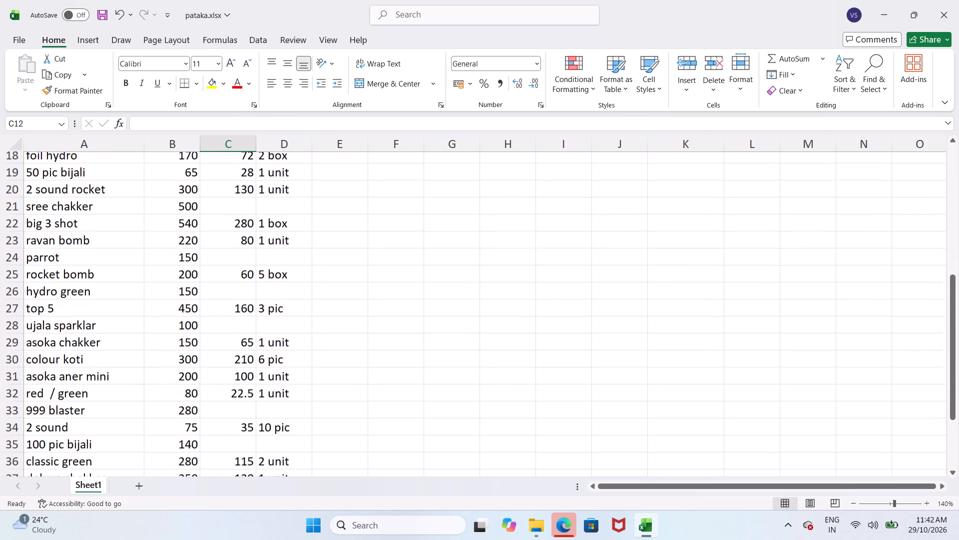
{"action": "scroll", "coordinate": [233, 226], "scroll_direction": "down", "scroll_amount": 1}
{"action": "left_click", "coordinate": [225, 413]}
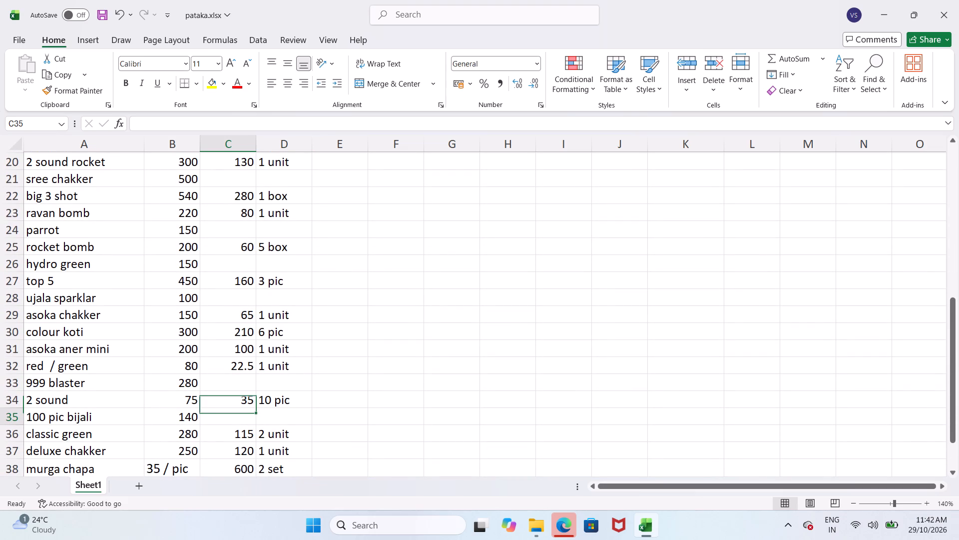
{"action": "type", "text": "50"}
{"action": "left_click", "coordinate": [282, 416]}
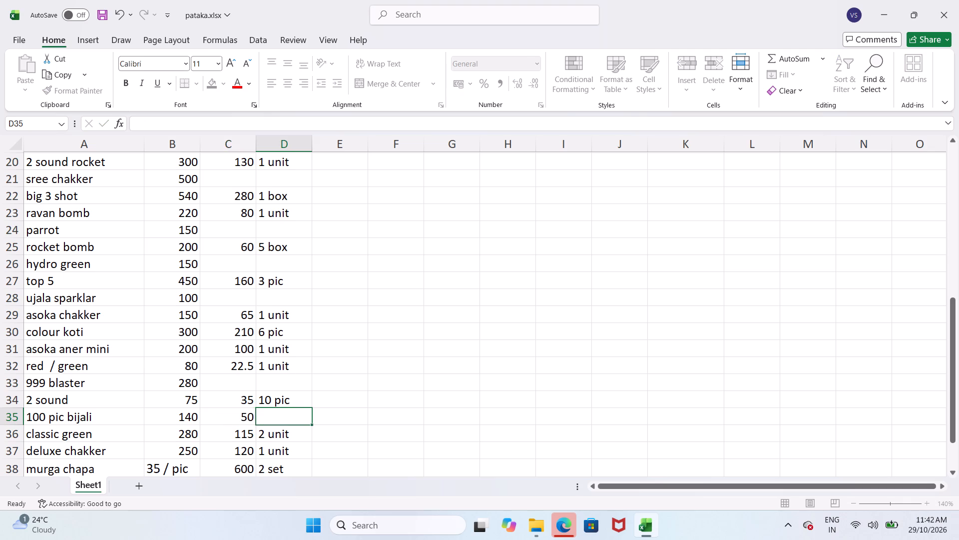
{"action": "type", "text": "1 unit"}
Fill in the mini bullet bomb row with a Rate of 20 and a Pic / Unit entry of 1 unit.
{"action": "scroll", "coordinate": [237, 381], "scroll_direction": "up", "scroll_amount": 1}
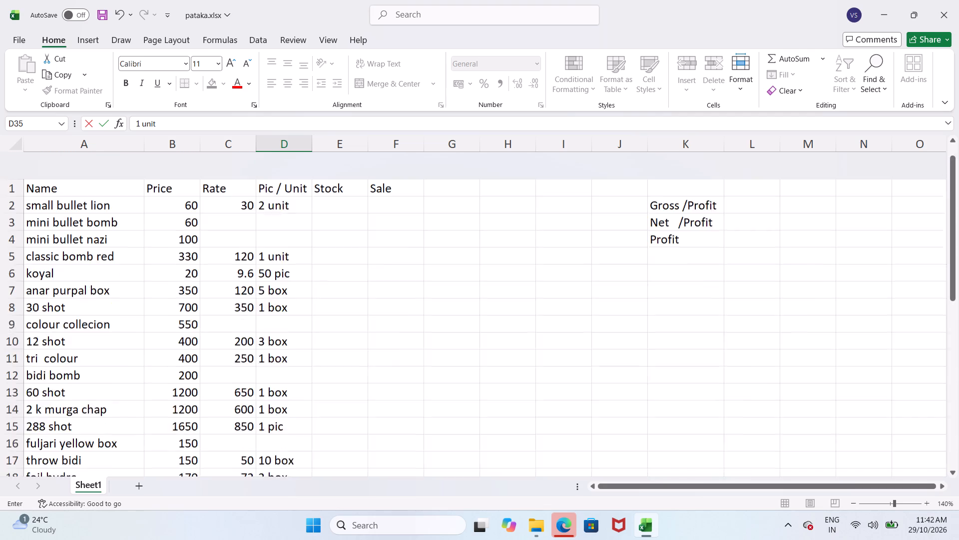
{"action": "left_click", "coordinate": [230, 197]}
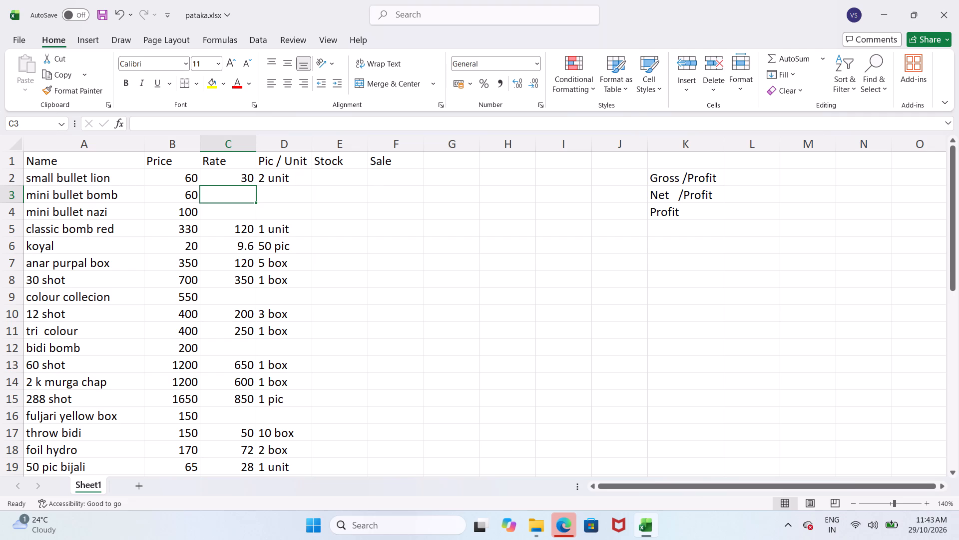
{"action": "type", "text": "20"}
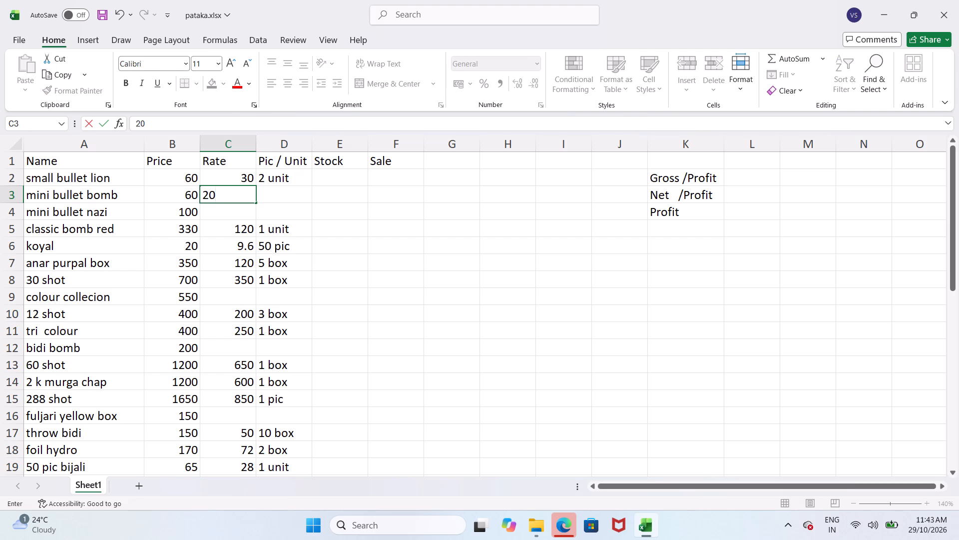
{"action": "double_click", "coordinate": [284, 191]}
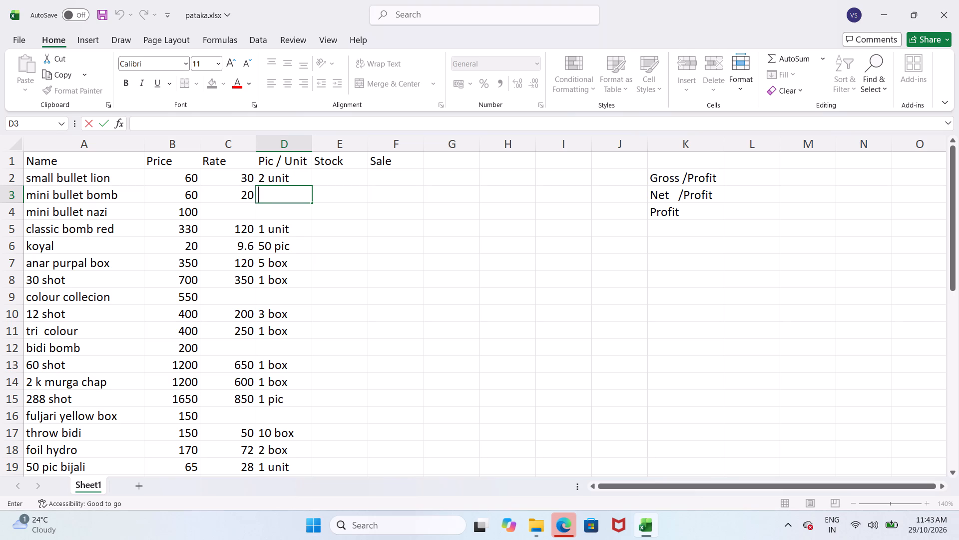
{"action": "key", "text": "1"}
{"action": "key", "text": "space"}
{"action": "type", "text": "unit"}
Fill in the colour collecion row with a Rate of 200 and a Pic / Unit entry of 5 box.
{"action": "left_click", "coordinate": [233, 296]}
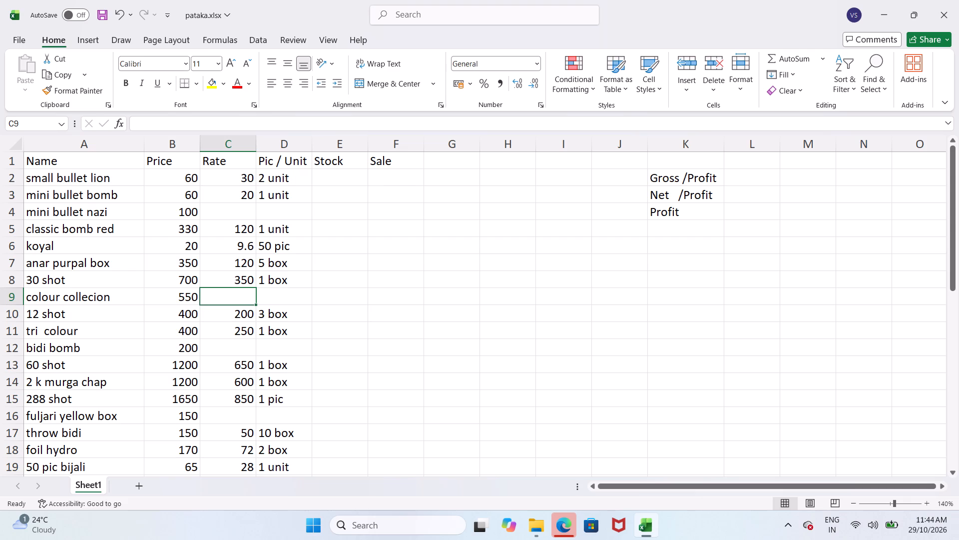
{"action": "type", "text": "200"}
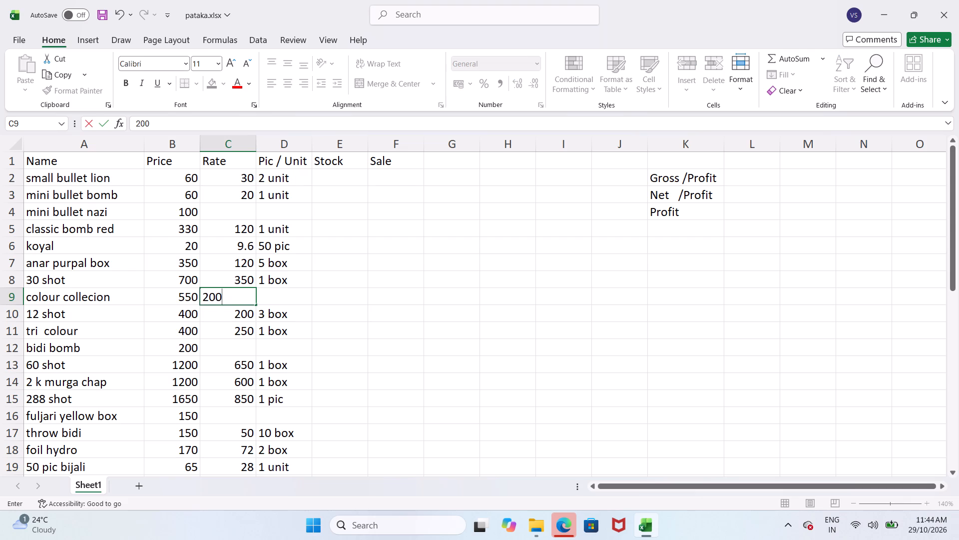
{"action": "left_click", "coordinate": [279, 296]}
{"action": "key", "text": "1"}
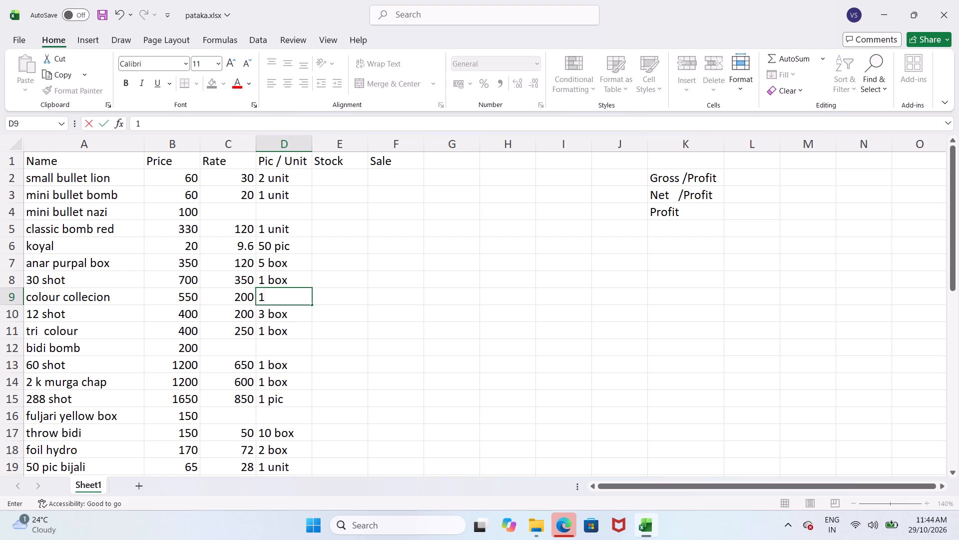
{"action": "key", "text": "BackSpace"}
{"action": "type", "text": "5 bp"}
{"action": "key", "text": "BackSpace"}
{"action": "key", "text": "o"}
{"action": "key", "text": "x"}
{"action": "left_click", "coordinate": [236, 353]}
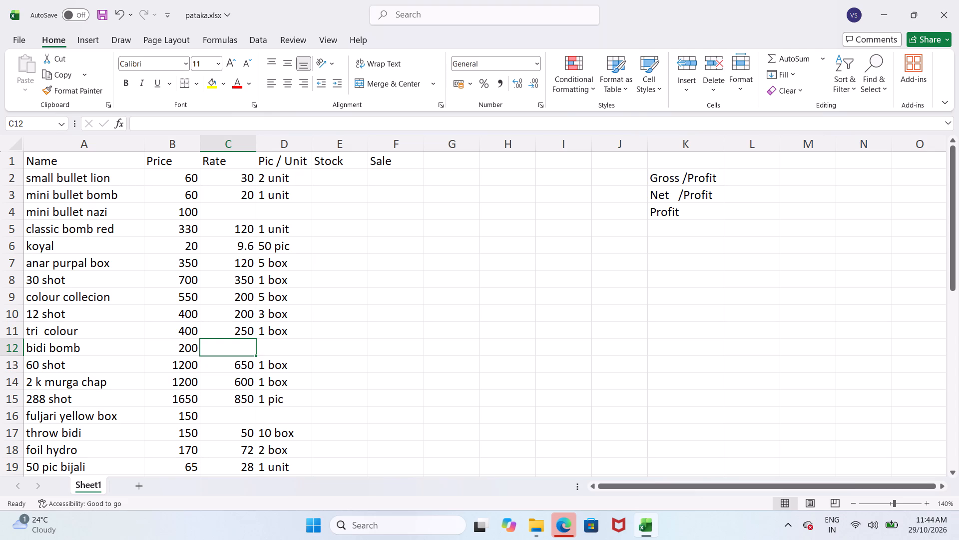
Fill in the hydro green row with a Rate of 80 and a Pic / Unit entry of 1 unit.
{"action": "scroll", "coordinate": [221, 232], "scroll_direction": "down", "scroll_amount": 1}
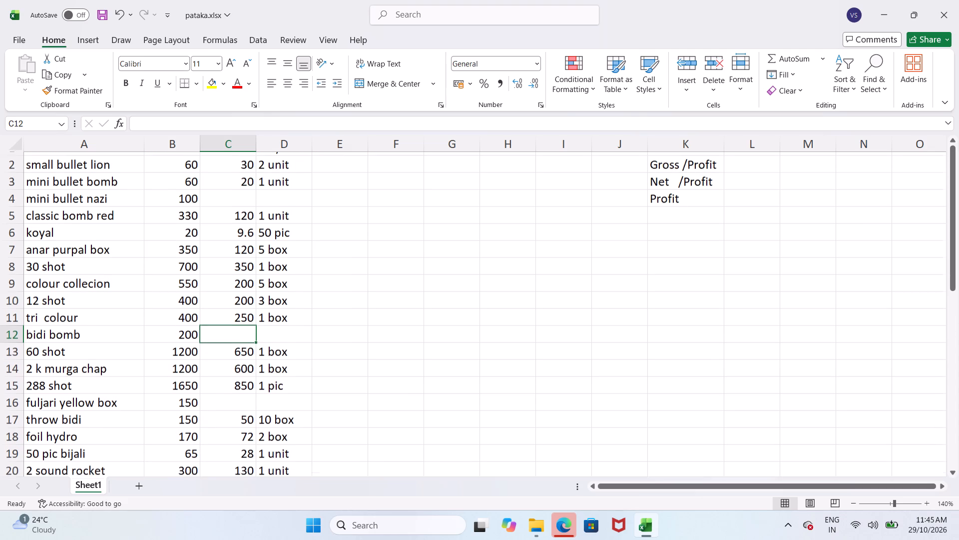
{"action": "scroll", "coordinate": [221, 232], "scroll_direction": "down", "scroll_amount": 1}
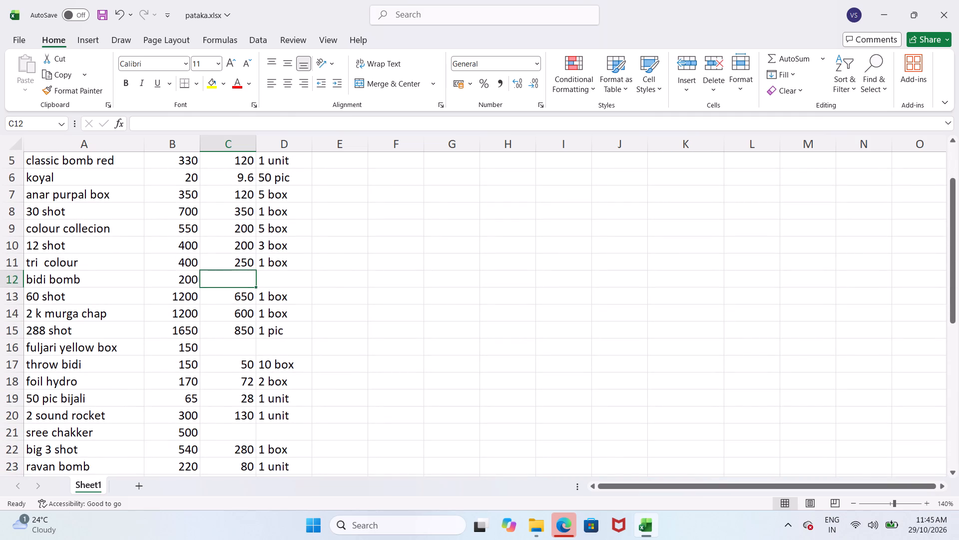
{"action": "scroll", "coordinate": [259, 350], "scroll_direction": "down", "scroll_amount": 1}
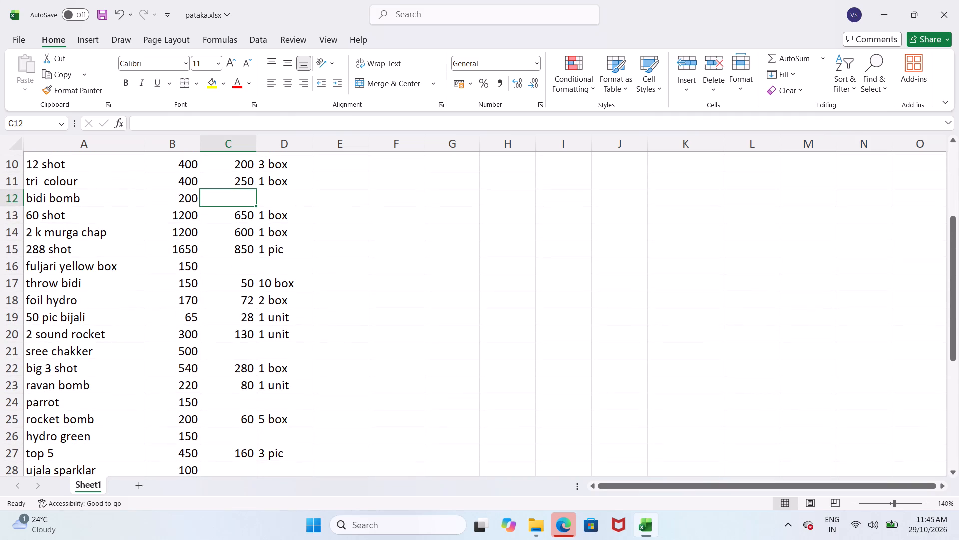
{"action": "scroll", "coordinate": [248, 368], "scroll_direction": "down", "scroll_amount": 1}
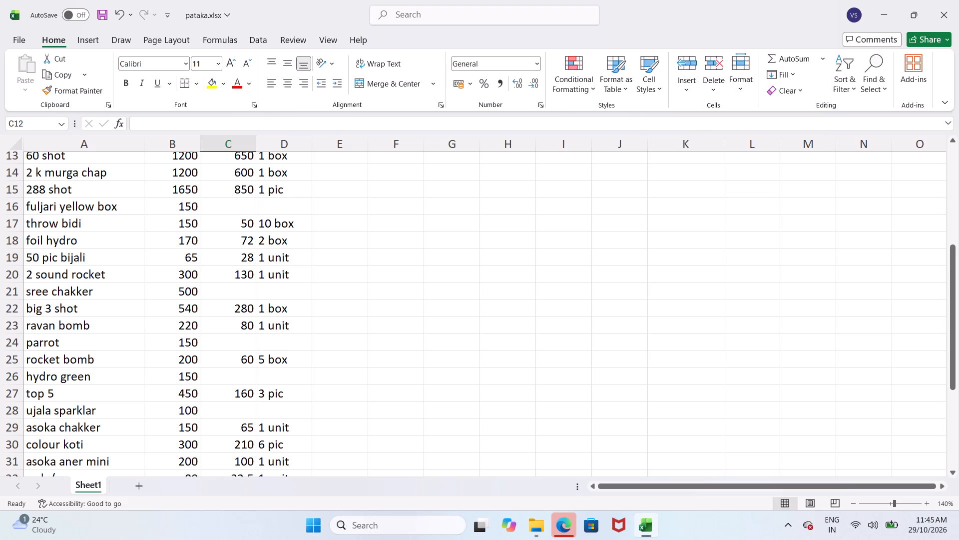
{"action": "left_click", "coordinate": [236, 377]}
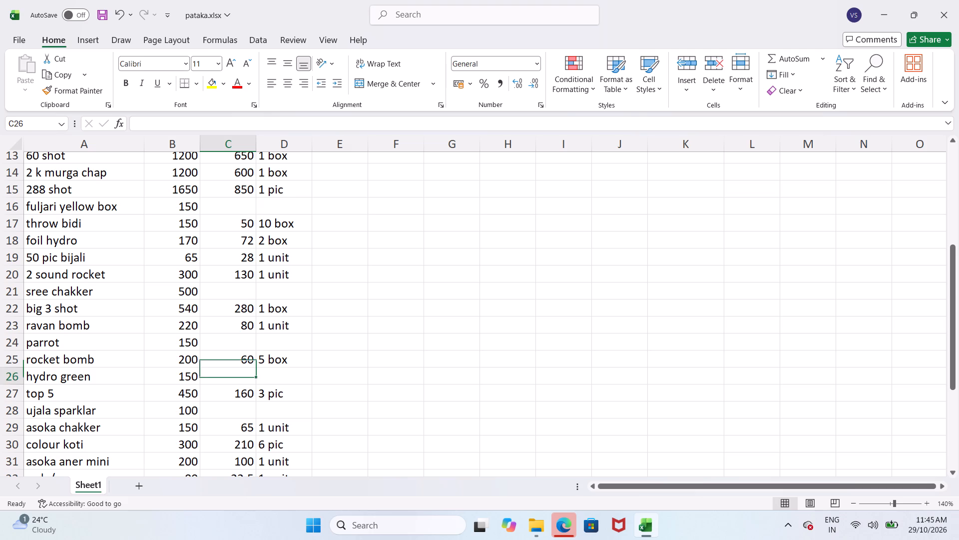
{"action": "left_click", "coordinate": [236, 377]}
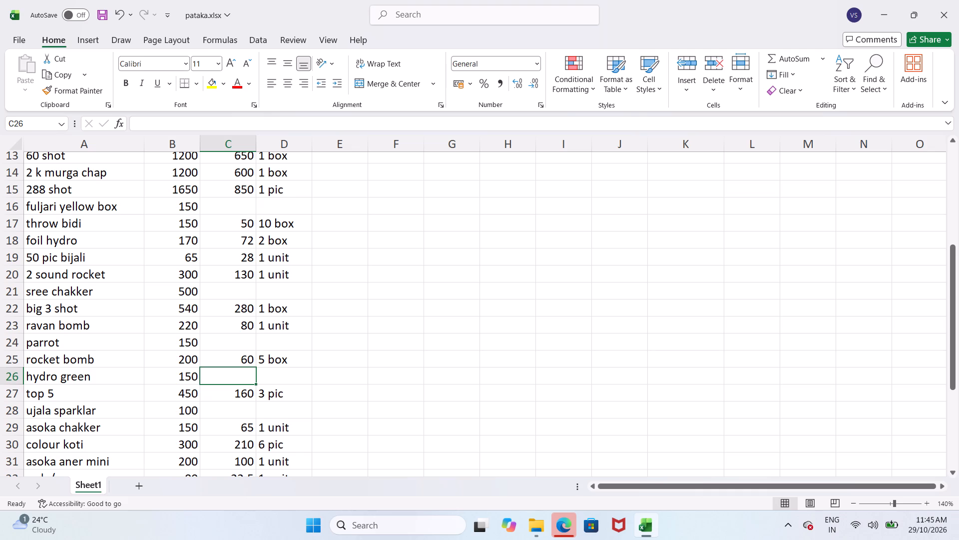
{"action": "type", "text": "80"}
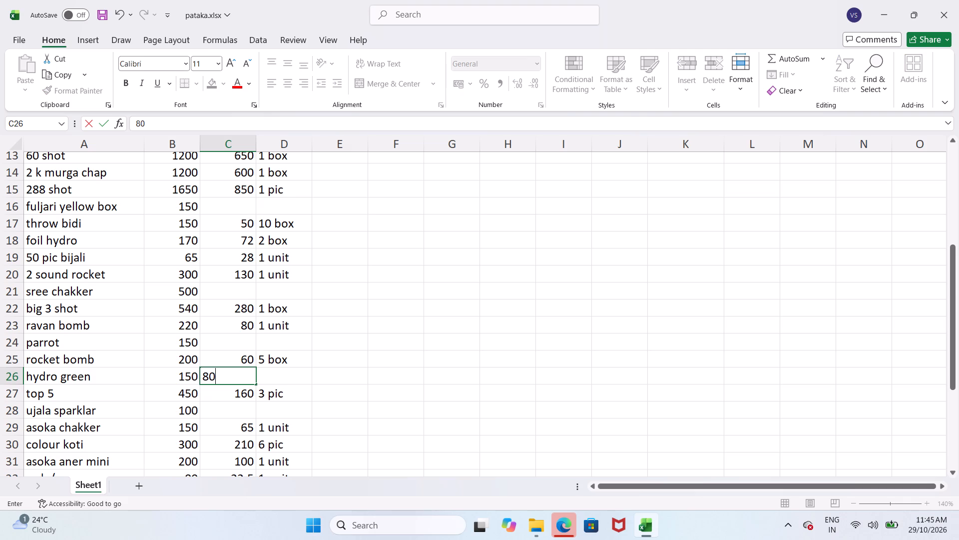
{"action": "left_click", "coordinate": [292, 382]}
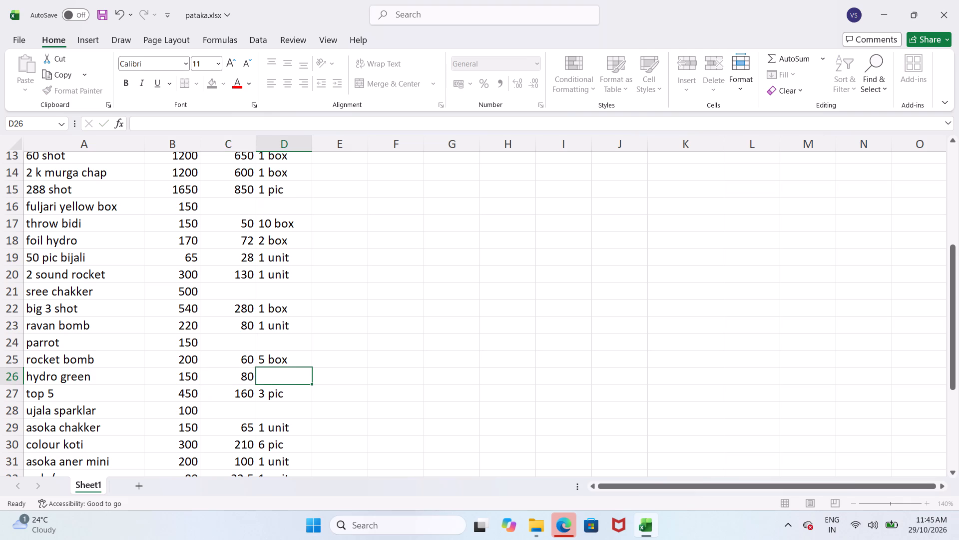
{"action": "double_click", "coordinate": [288, 377]}
{"action": "key", "text": "1"}
{"action": "key", "text": "space"}
{"action": "type", "text": "unit"}
{"action": "left_click", "coordinate": [238, 416]}
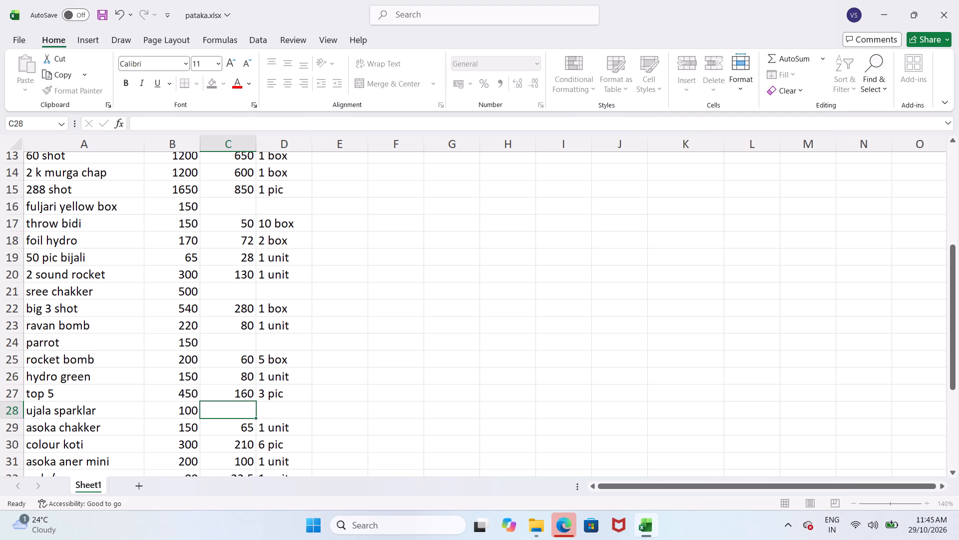
Look through the whole price list for rows whose Rate and Pic / Unit entries are still missing.
{"action": "scroll", "coordinate": [276, 362], "scroll_direction": "down", "scroll_amount": 2}
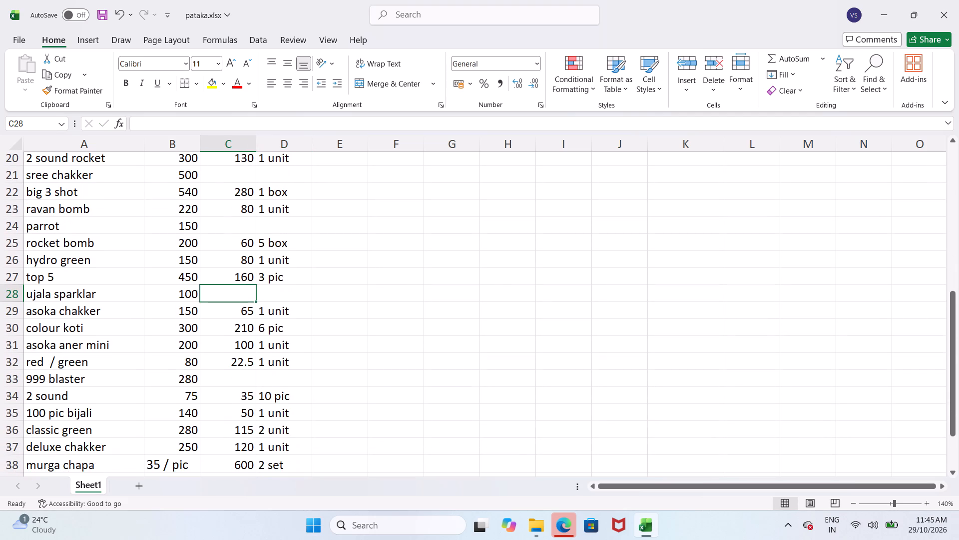
{"action": "scroll", "coordinate": [276, 362], "scroll_direction": "down", "scroll_amount": 1}
{"action": "scroll", "coordinate": [276, 362], "scroll_direction": "up", "scroll_amount": 4}
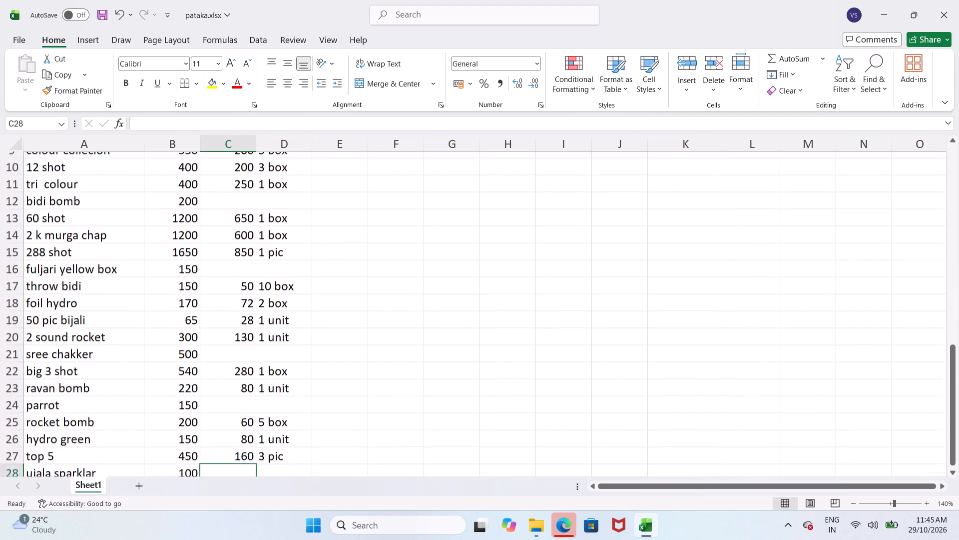
{"action": "scroll", "coordinate": [276, 362], "scroll_direction": "up", "scroll_amount": 1}
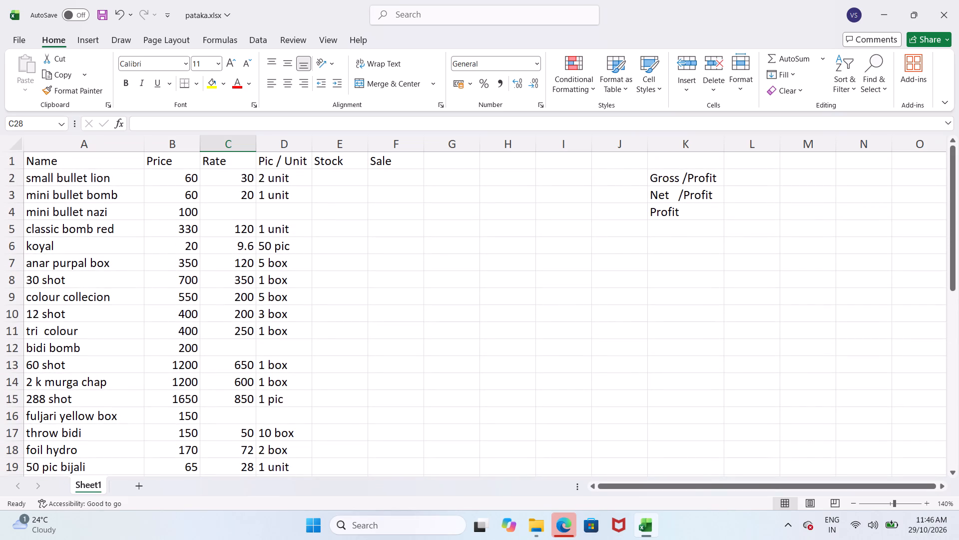
{"action": "scroll", "coordinate": [228, 351], "scroll_direction": "down", "scroll_amount": 3}
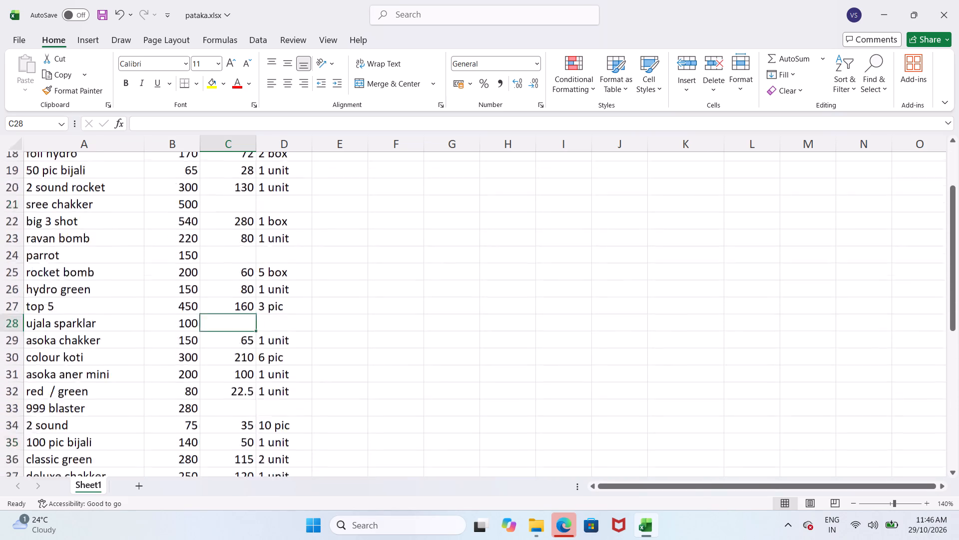
{"action": "scroll", "coordinate": [228, 351], "scroll_direction": "down", "scroll_amount": 1}
{"action": "scroll", "coordinate": [228, 351], "scroll_direction": "up", "scroll_amount": 2}
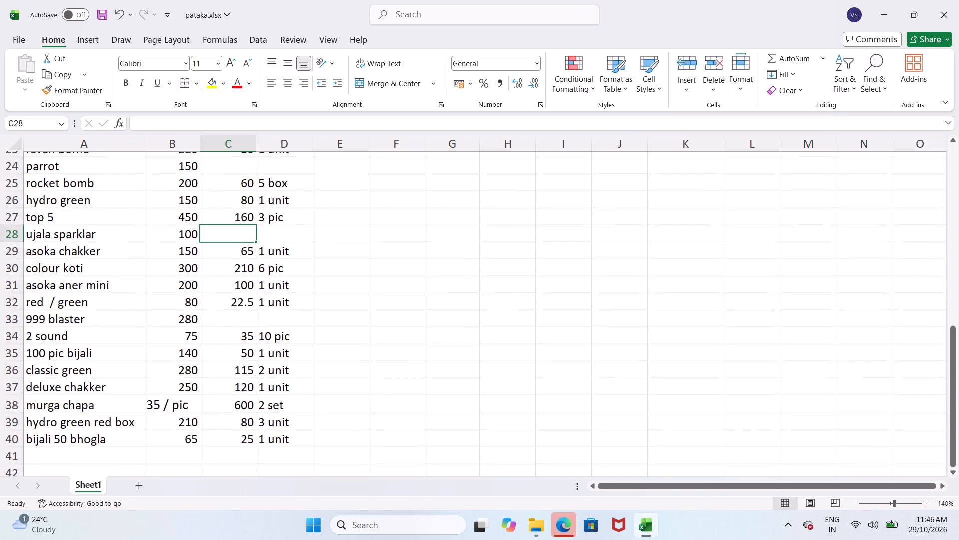
{"action": "scroll", "coordinate": [228, 351], "scroll_direction": "up", "scroll_amount": 4}
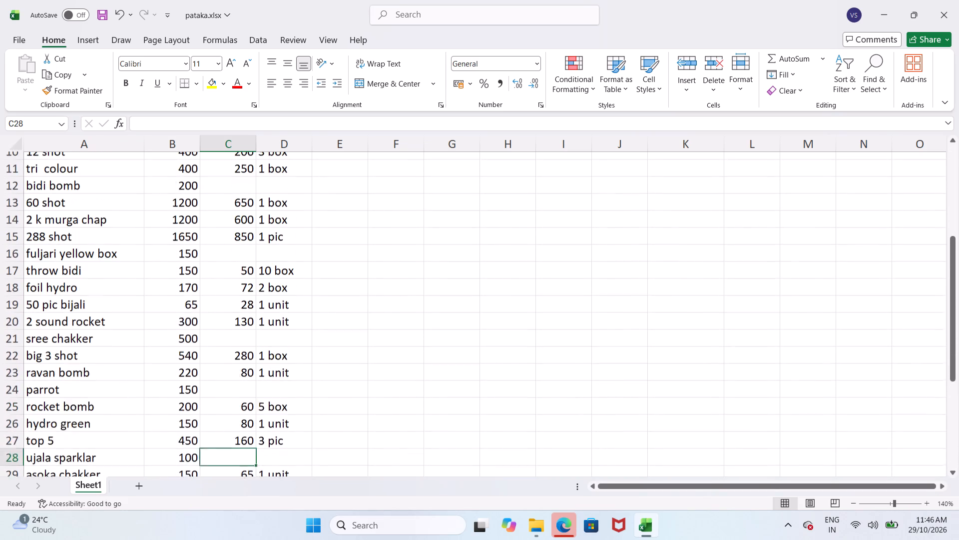
{"action": "scroll", "coordinate": [228, 351], "scroll_direction": "up", "scroll_amount": 3}
{"action": "scroll", "coordinate": [228, 351], "scroll_direction": "down", "scroll_amount": 1}
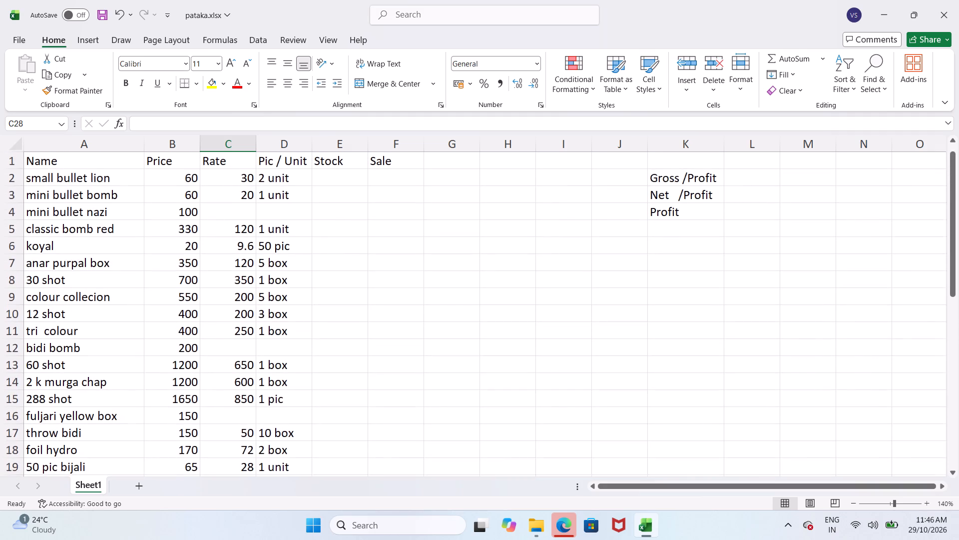
{"action": "scroll", "coordinate": [228, 351], "scroll_direction": "down", "scroll_amount": 4}
{"action": "scroll", "coordinate": [241, 276], "scroll_direction": "down", "scroll_amount": 1}
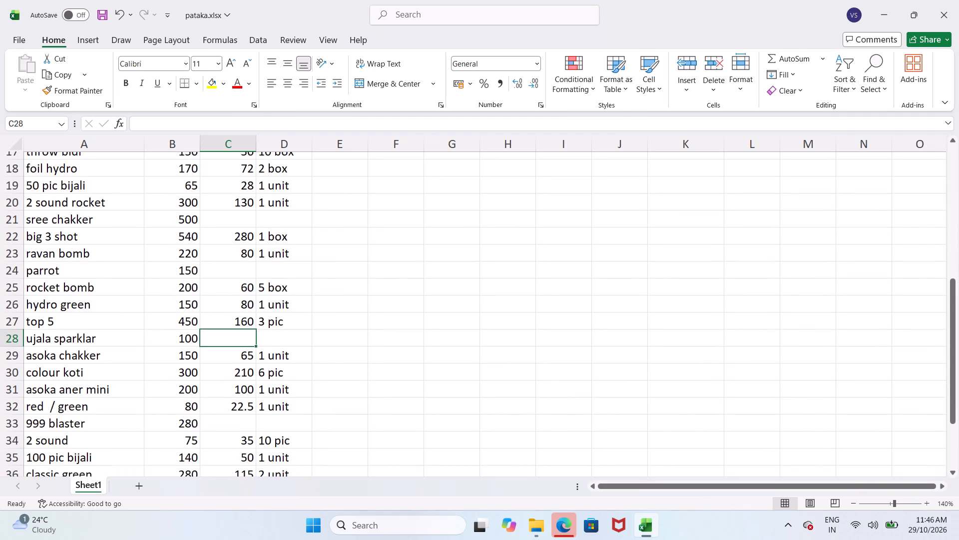
Select the empty Rate cell in the 999 blaster row.
{"action": "left_click", "coordinate": [233, 421]}
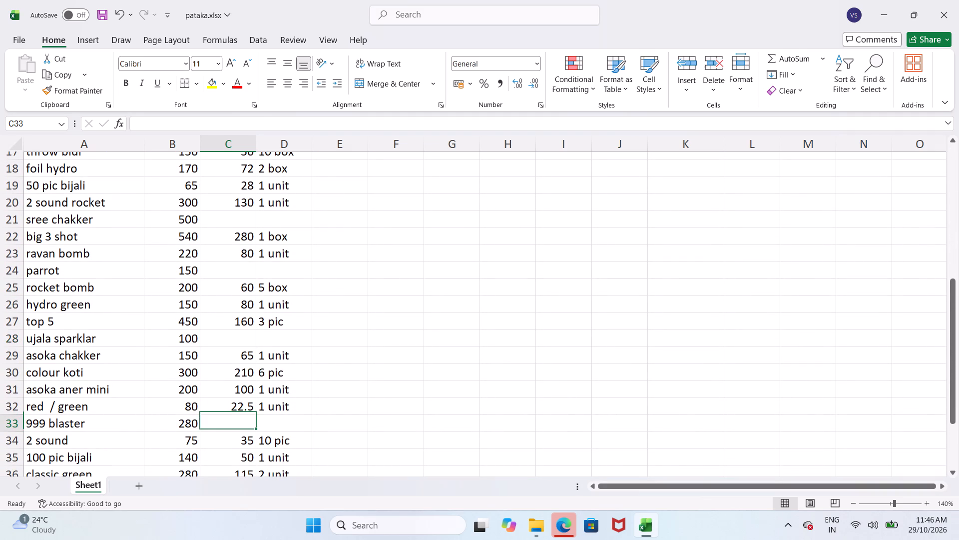
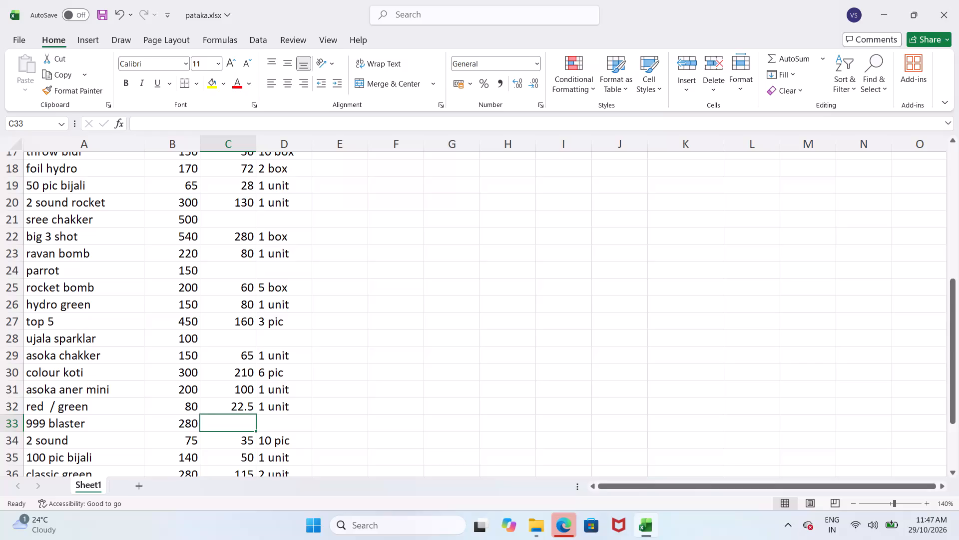
Fill in the 999 blaster row with a Rate of 90 and a Pic / Unit entry of 5 box.
{"action": "key", "text": "6"}
{"action": "key", "text": "BackSpace"}
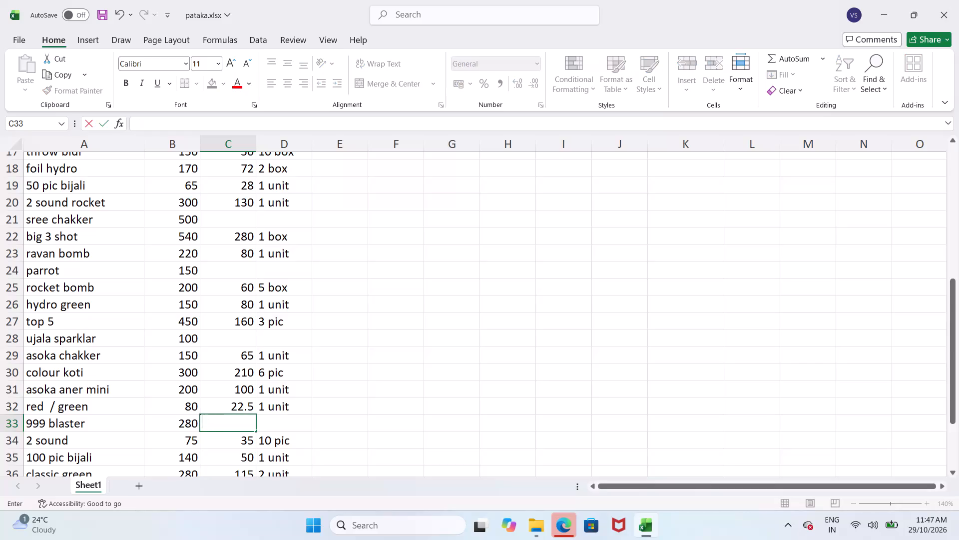
{"action": "type", "text": "90"}
{"action": "left_click", "coordinate": [290, 419]}
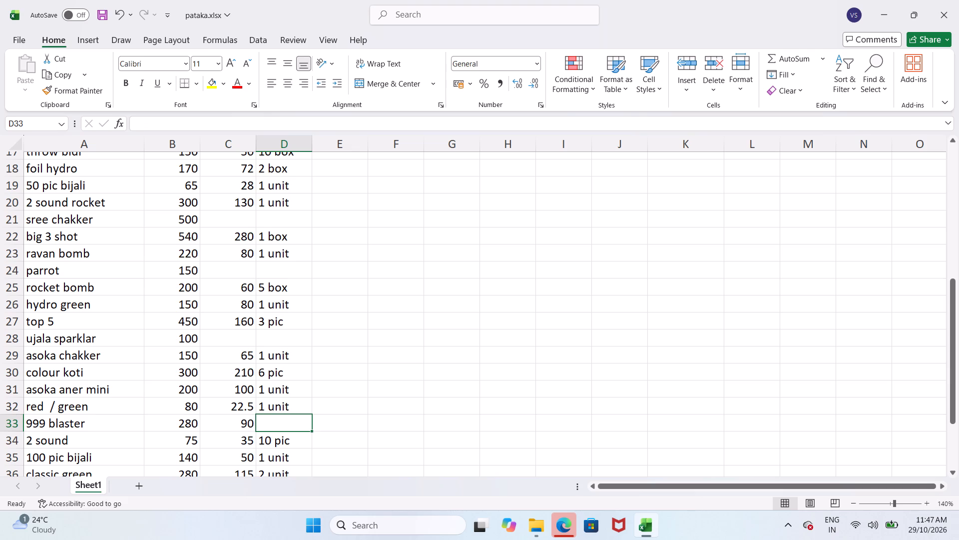
{"action": "type", "text": "5 bo"}
{"action": "key", "text": "x"}
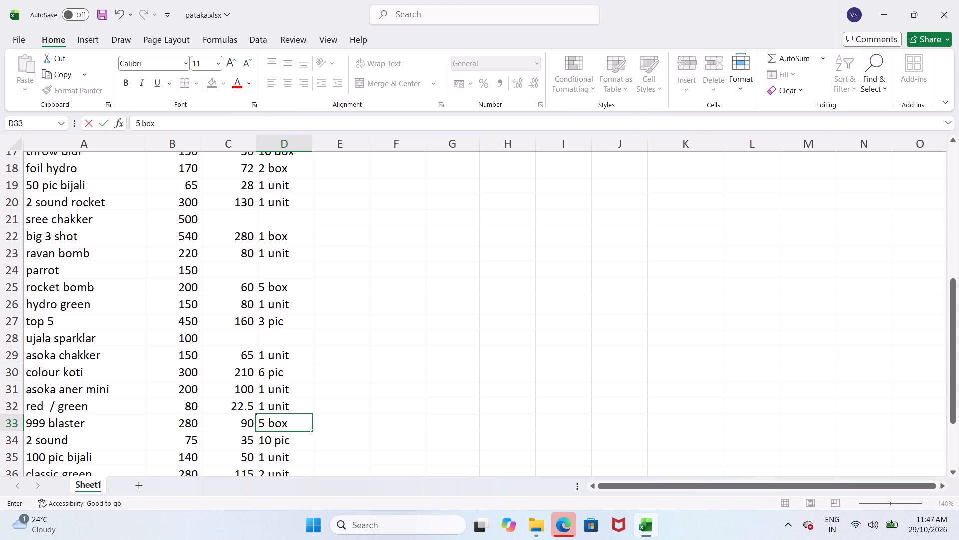
{"action": "left_click", "coordinate": [233, 451]}
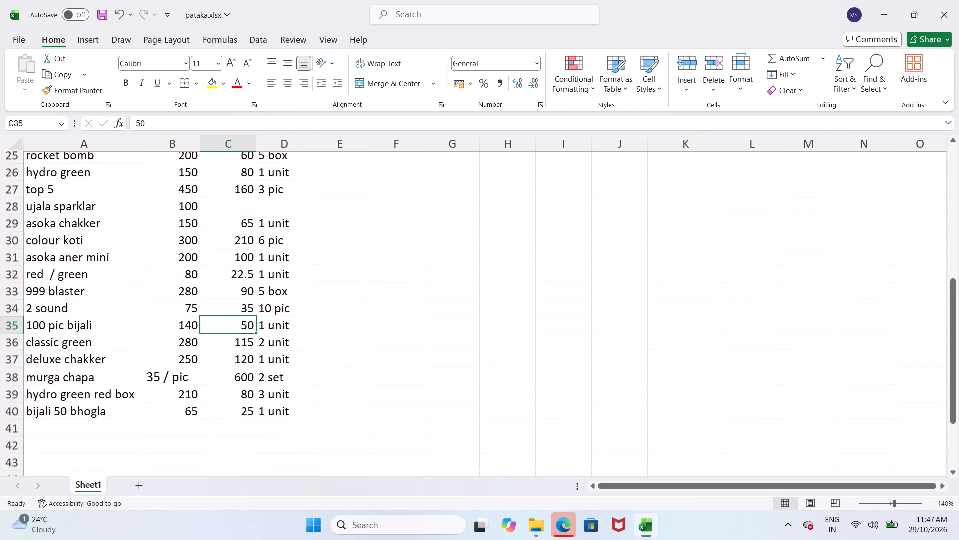
Fill in the mini bullet nazi row with a Rate of 35 and a Pic / Unit entry of 1 unit.
{"action": "scroll", "coordinate": [378, 333], "scroll_direction": "up", "scroll_amount": 1}
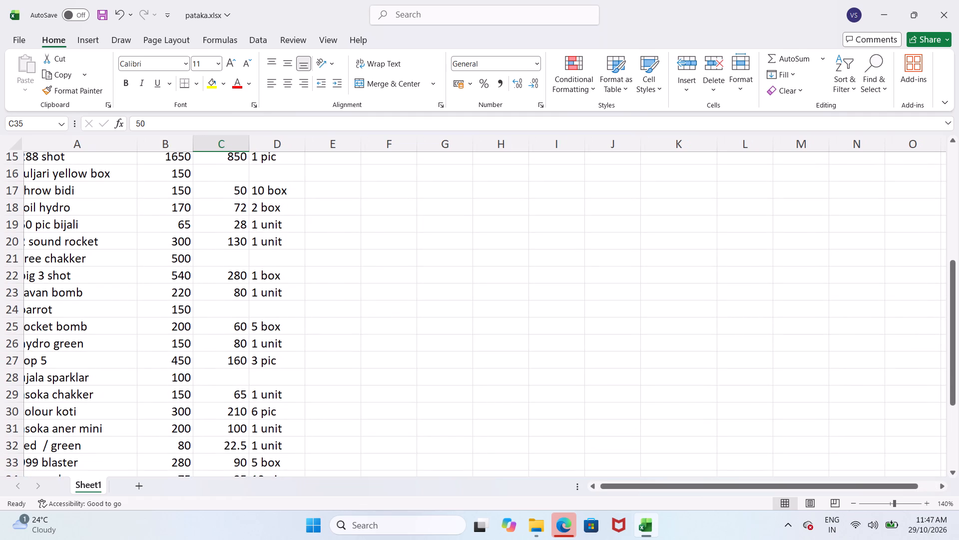
{"action": "scroll", "coordinate": [186, 364], "scroll_direction": "right", "scroll_amount": 2}
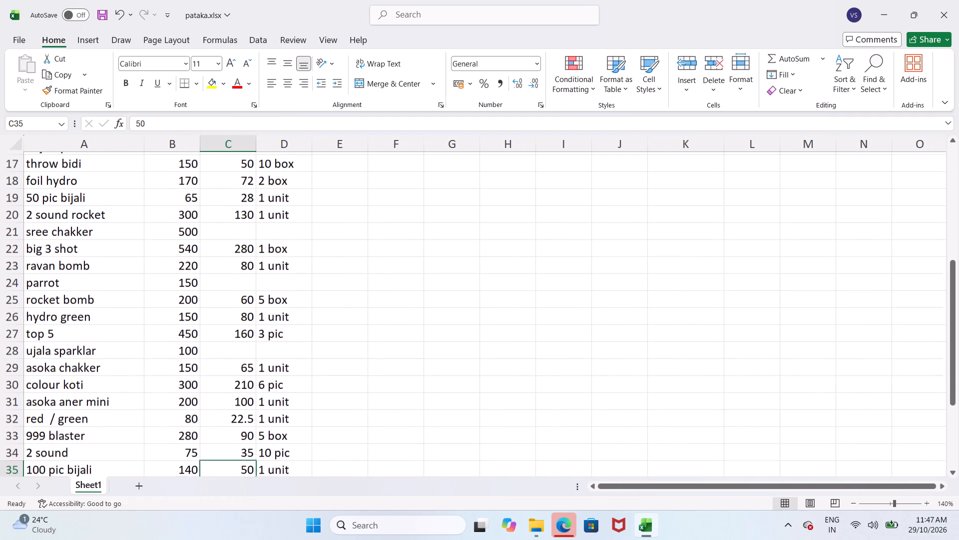
{"action": "left_click", "coordinate": [230, 378]}
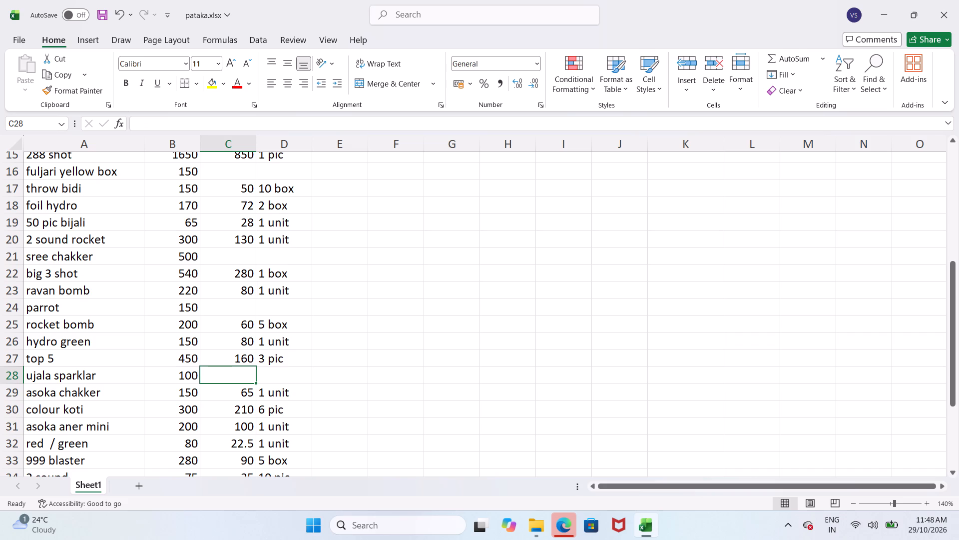
{"action": "scroll", "coordinate": [230, 378], "scroll_direction": "up", "scroll_amount": 4}
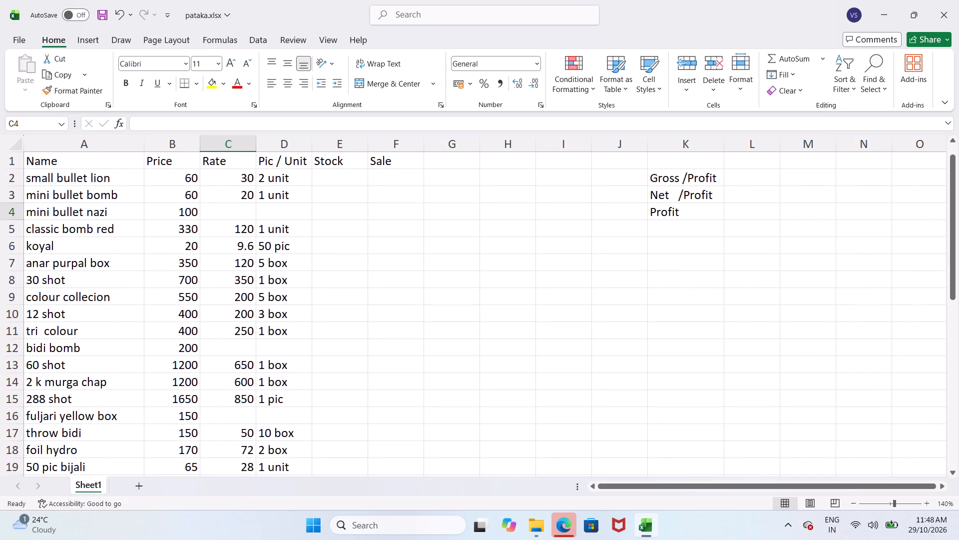
{"action": "left_click", "coordinate": [245, 211]}
{"action": "type", "text": "35"}
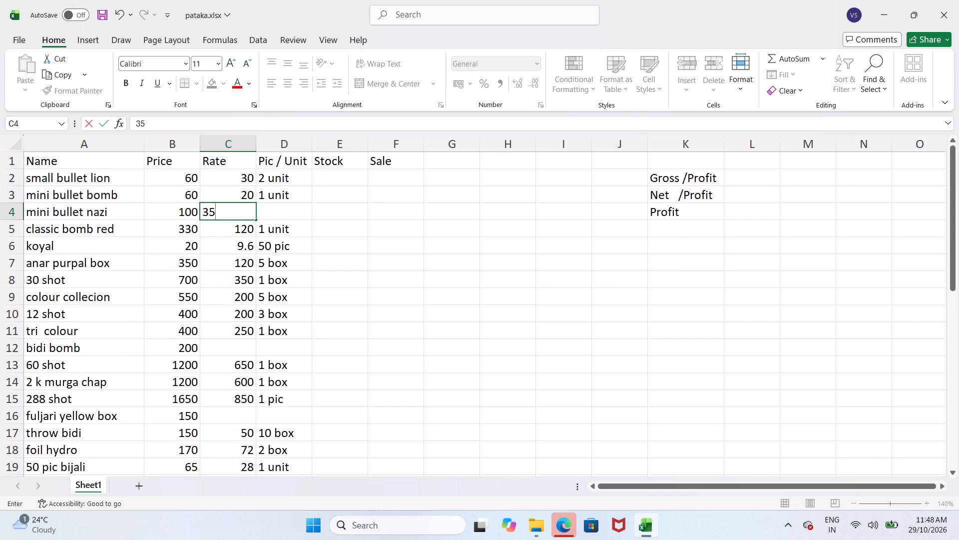
{"action": "left_click", "coordinate": [295, 213]}
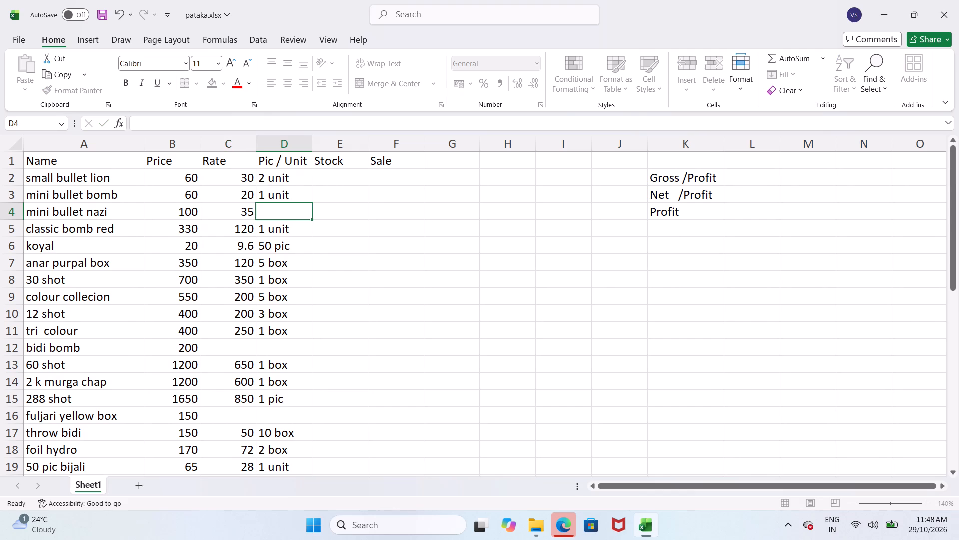
{"action": "type", "text": "1 u"}
{"action": "key", "text": "space"}
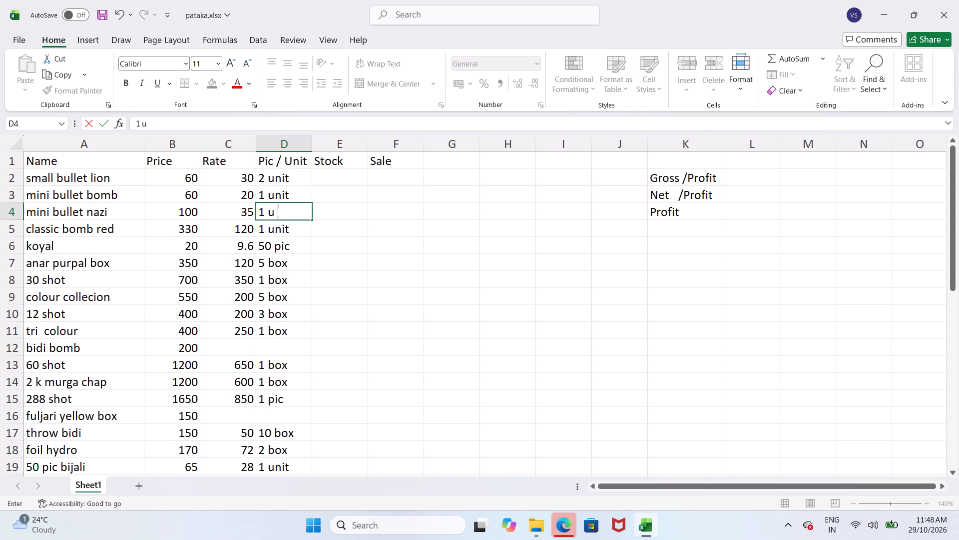
{"action": "key", "text": "BackSpace"}
{"action": "type", "text": "nit"}
Fill in the bidi bomb row with a Rate of 70 and a Pic / Unit entry of 15 box.
{"action": "scroll", "coordinate": [290, 328], "scroll_direction": "down", "scroll_amount": 1}
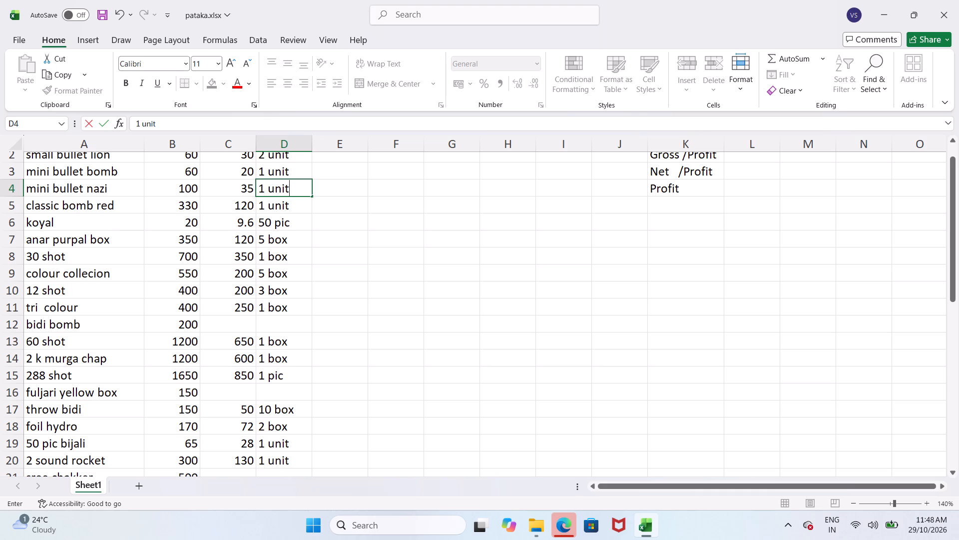
{"action": "left_click", "coordinate": [245, 321]}
{"action": "left_click", "coordinate": [245, 321]}
{"action": "type", "text": "15"}
{"action": "left_click", "coordinate": [282, 328]}
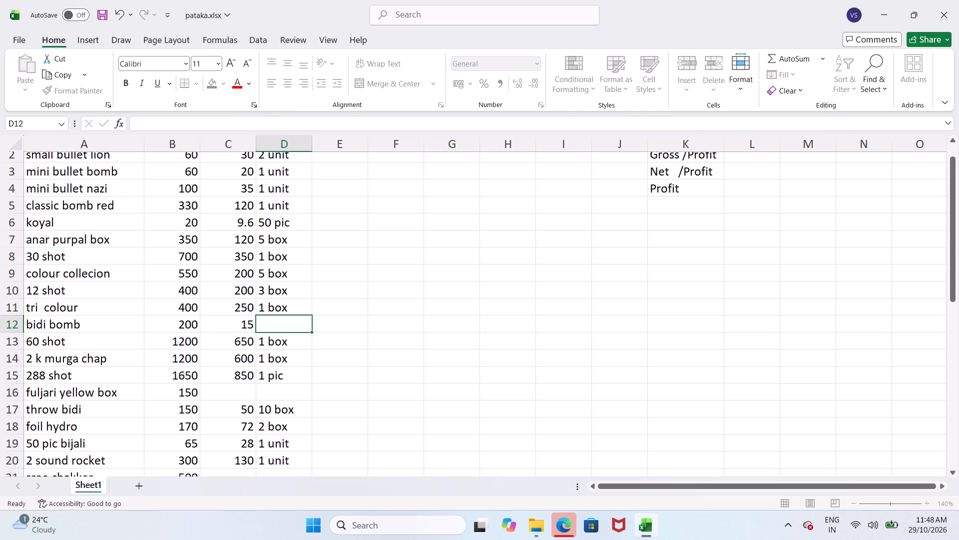
{"action": "double_click", "coordinate": [243, 321]}
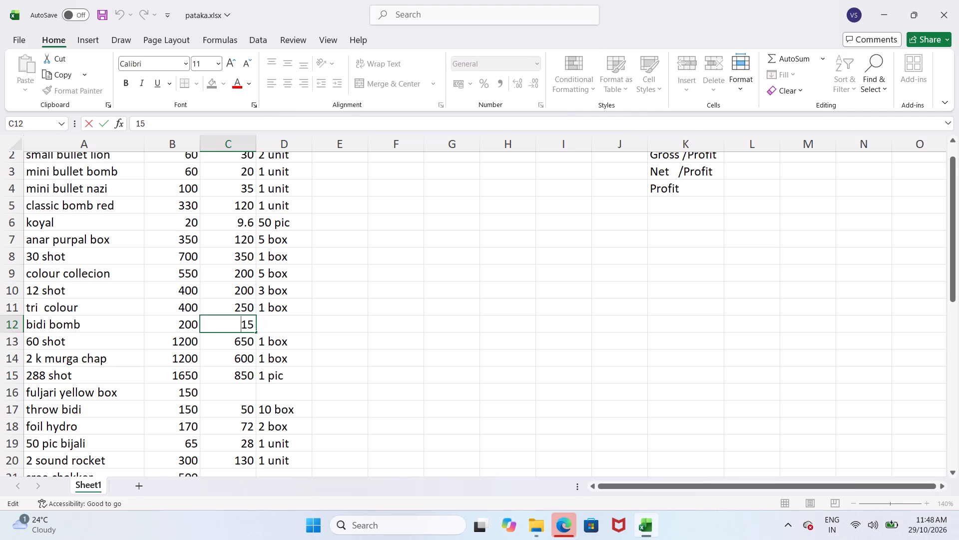
{"action": "key", "text": "Right"}
{"action": "key", "text": "Right"}
{"action": "key", "text": "BackSpace"}
{"action": "key", "text": "BackSpace"}
{"action": "type", "text": "70"}
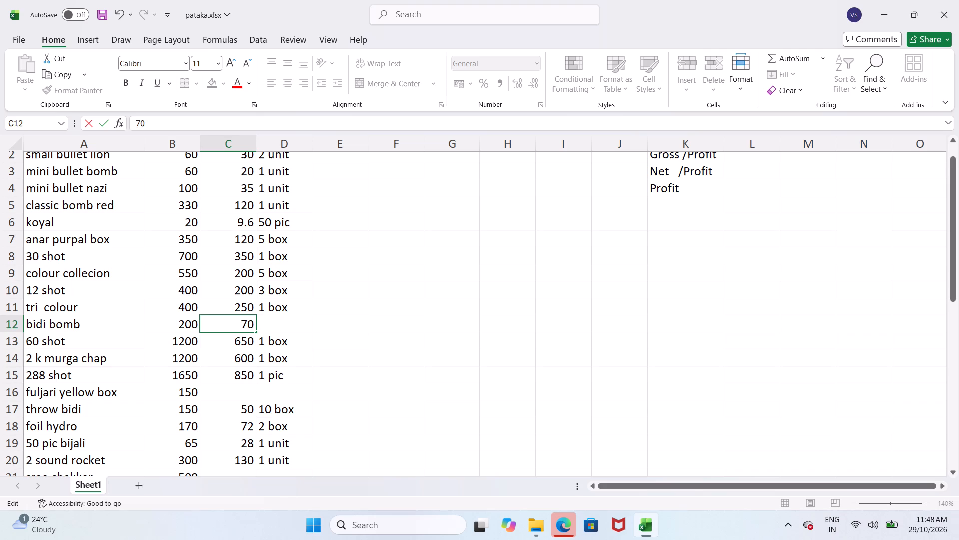
{"action": "left_click", "coordinate": [280, 330]}
{"action": "key", "text": "1"}
{"action": "type", "text": "5 bo"}
{"action": "key", "text": "x"}
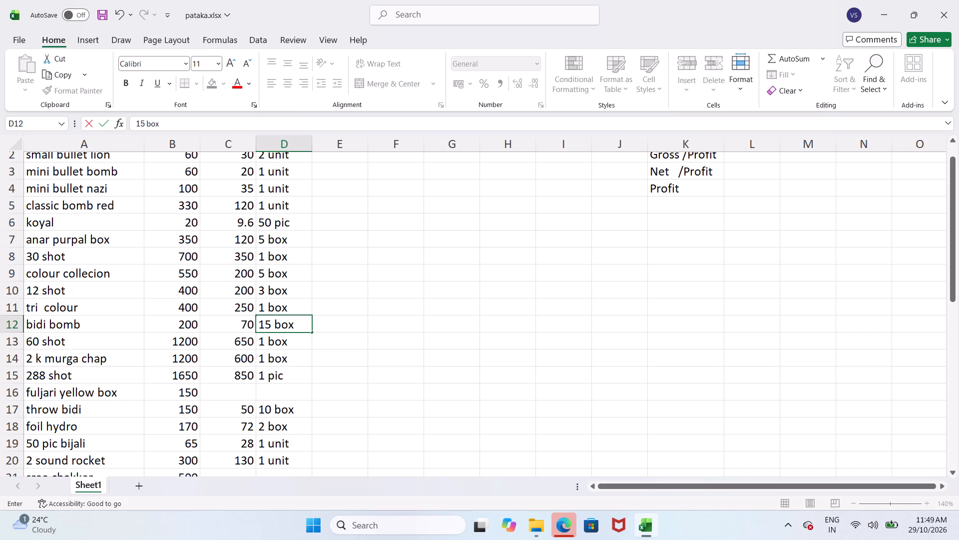
Select the empty Rate cell in the fuljari yellow box row.
{"action": "left_click", "coordinate": [235, 393]}
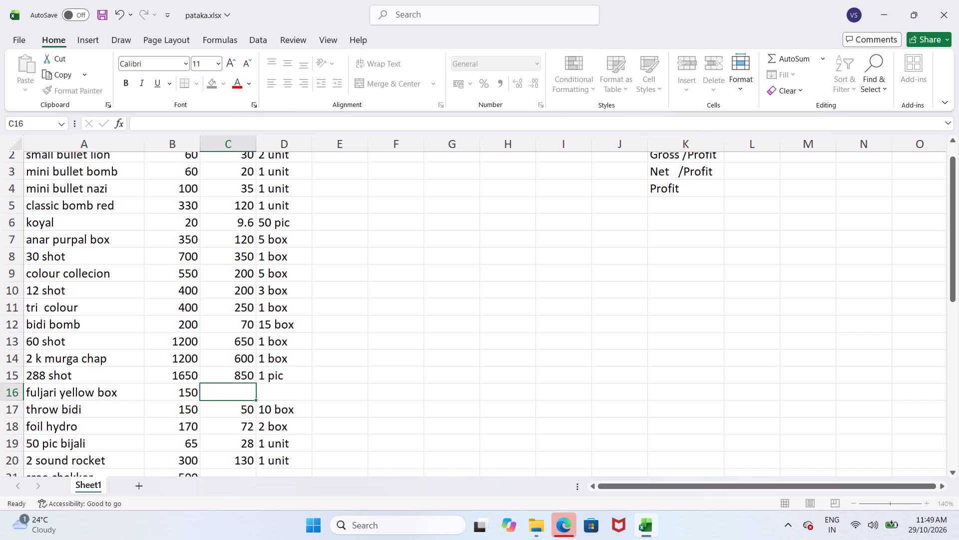
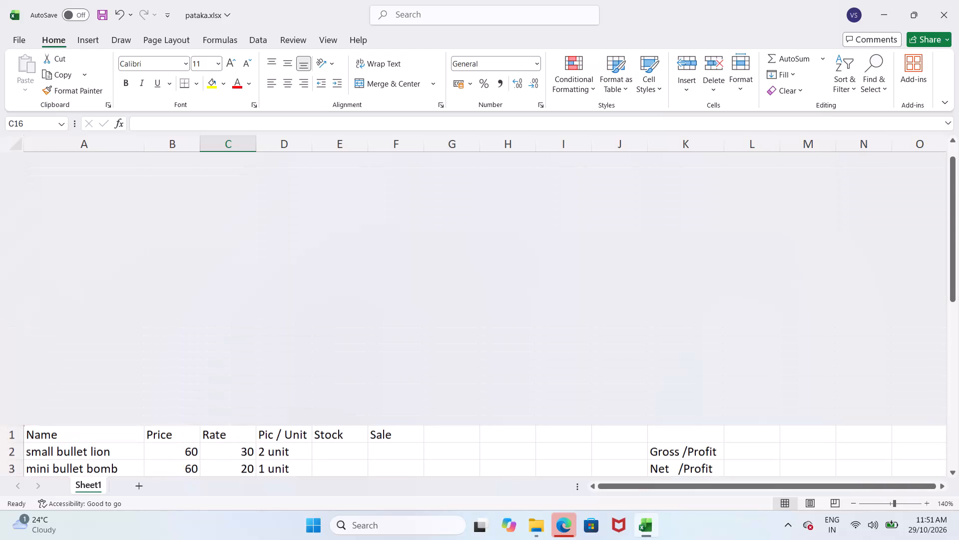
Check the price list for rows still missing a Rate and select the empty Rate cell in the ujala sparklar row.
{"action": "scroll", "coordinate": [340, 358], "scroll_direction": "down", "scroll_amount": 9}
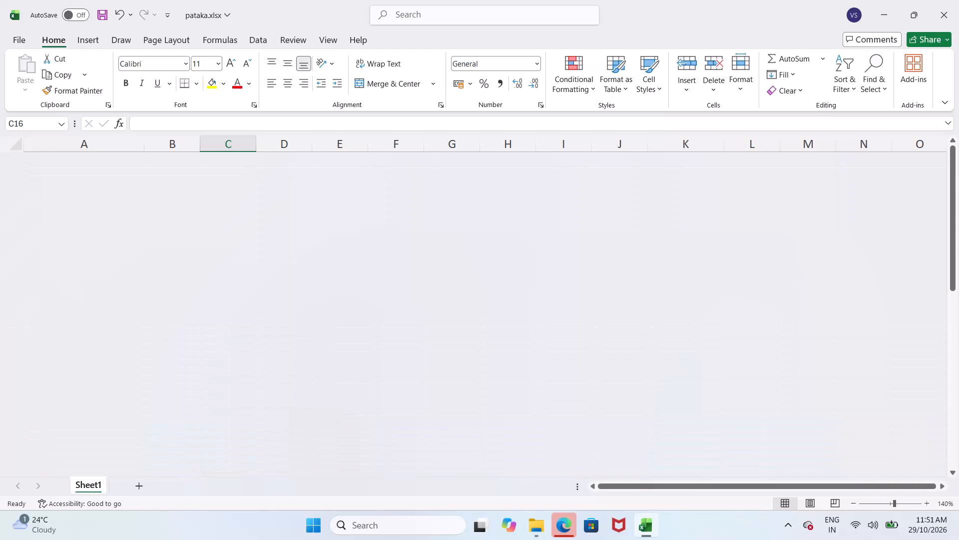
{"action": "scroll", "coordinate": [340, 358], "scroll_direction": "up", "scroll_amount": 20}
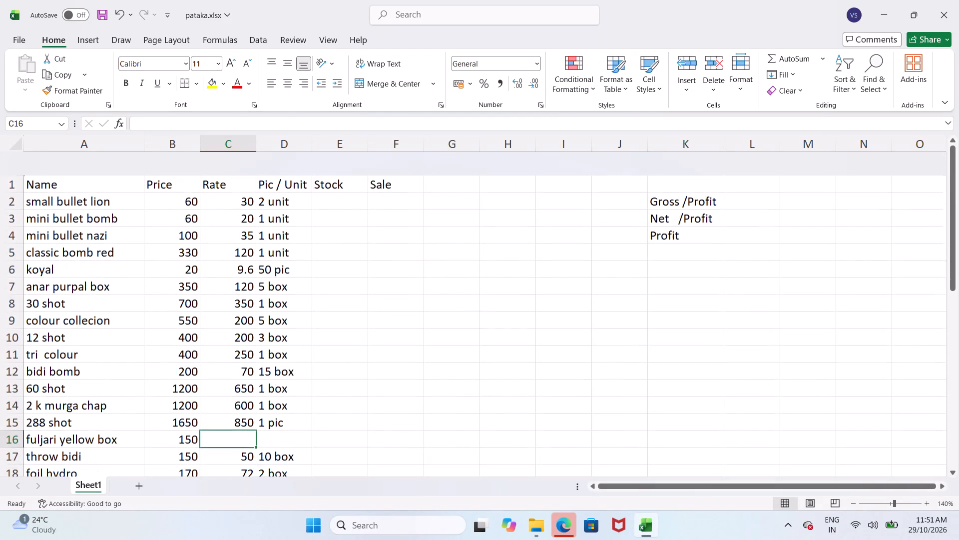
{"action": "scroll", "coordinate": [340, 358], "scroll_direction": "down", "scroll_amount": 4}
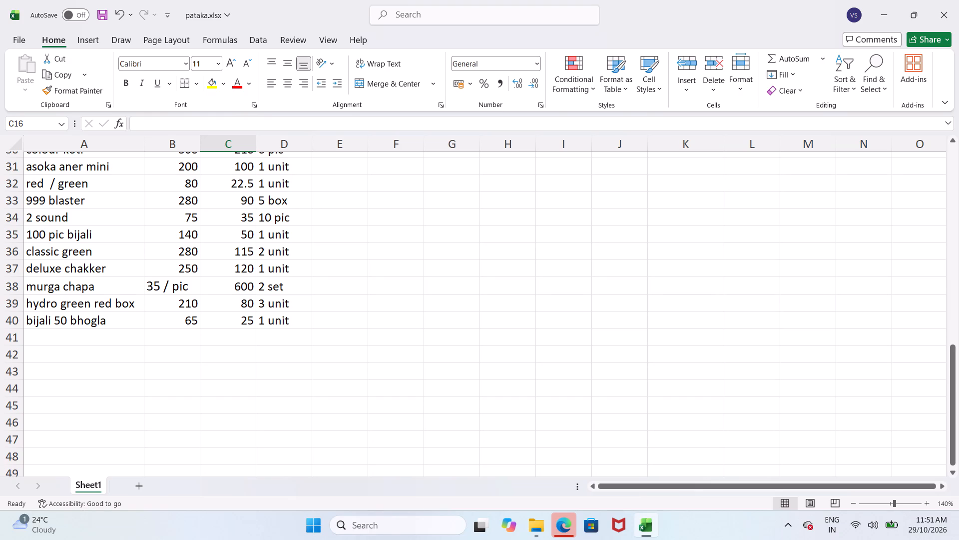
{"action": "scroll", "coordinate": [340, 358], "scroll_direction": "up", "scroll_amount": 3}
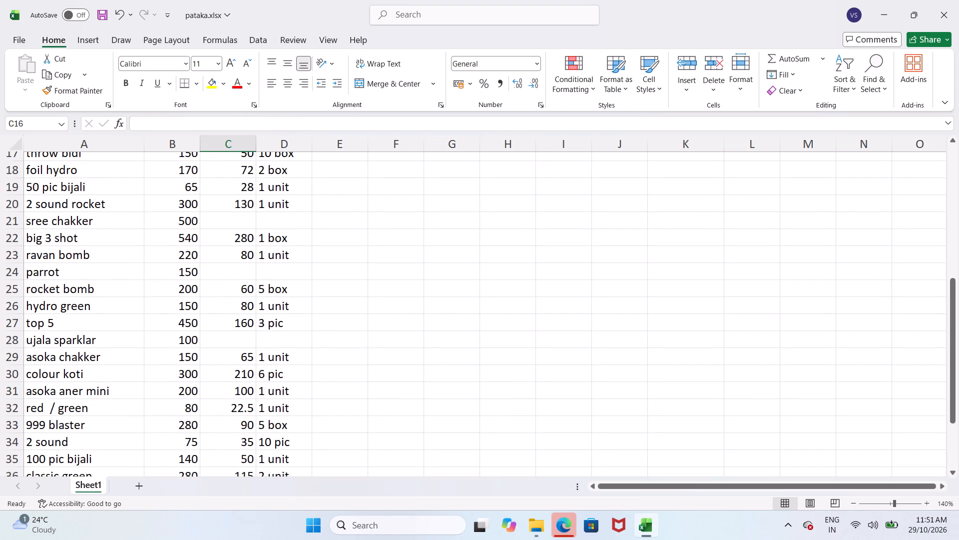
{"action": "left_click", "coordinate": [235, 340]}
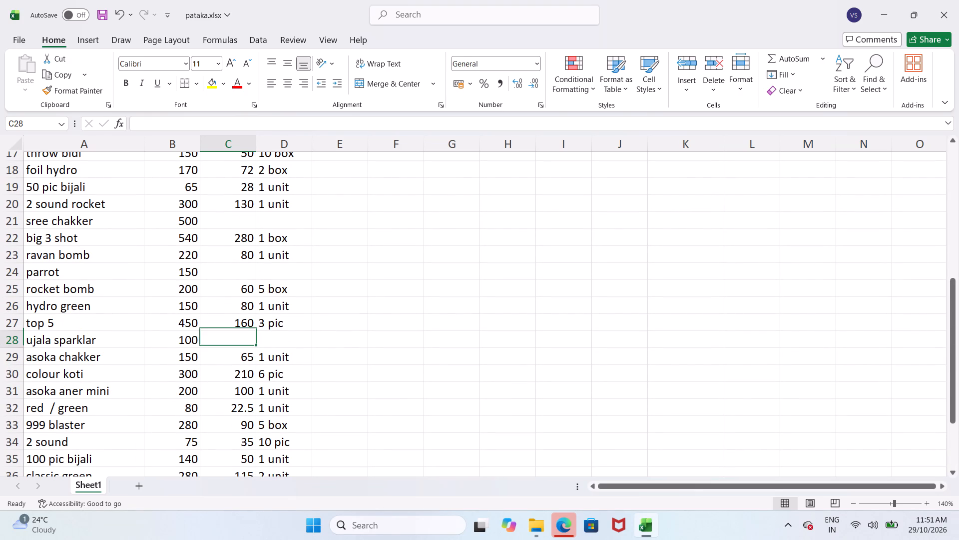
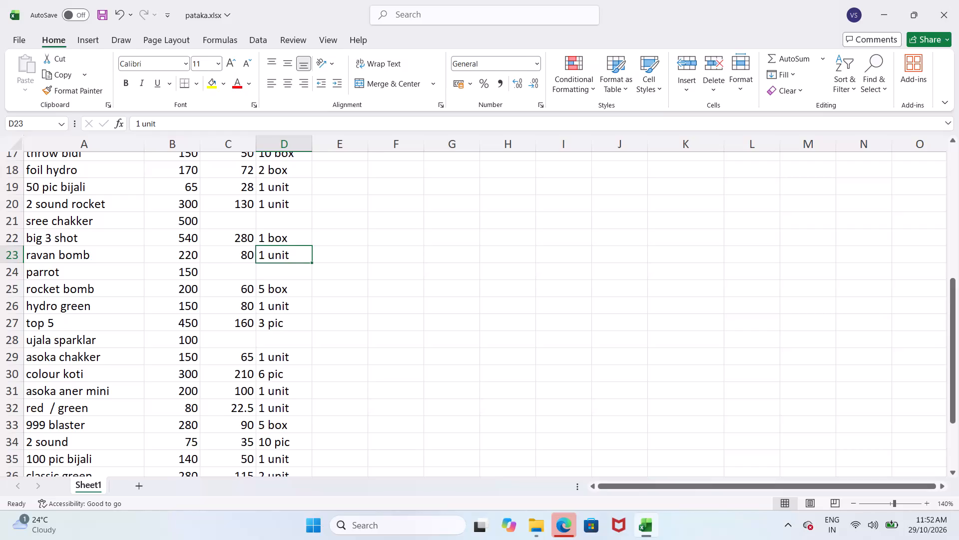
Fill in the fuljari yellow box row with a Rate of 35 and a Pic / Unit entry of 5 box.
{"action": "left_click", "coordinate": [234, 213]}
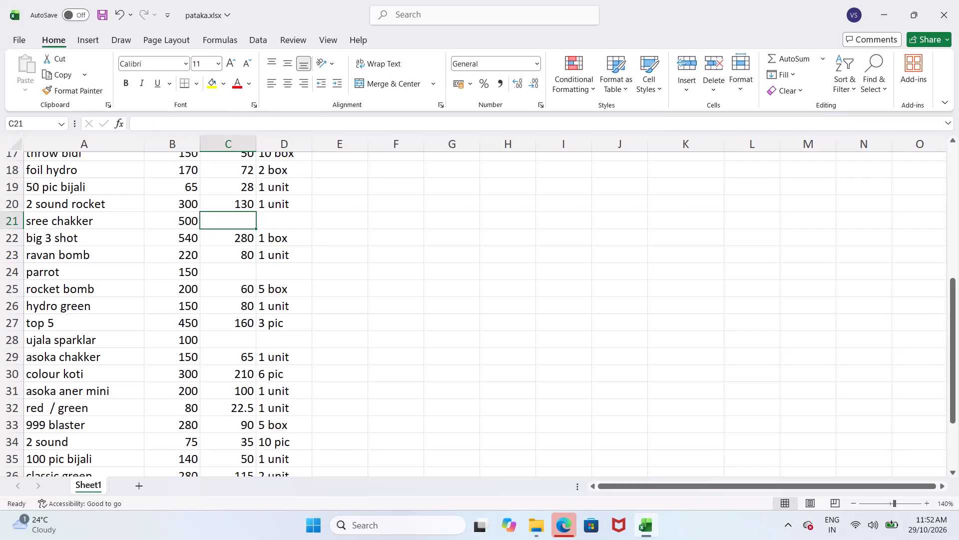
{"action": "left_click", "coordinate": [228, 337]}
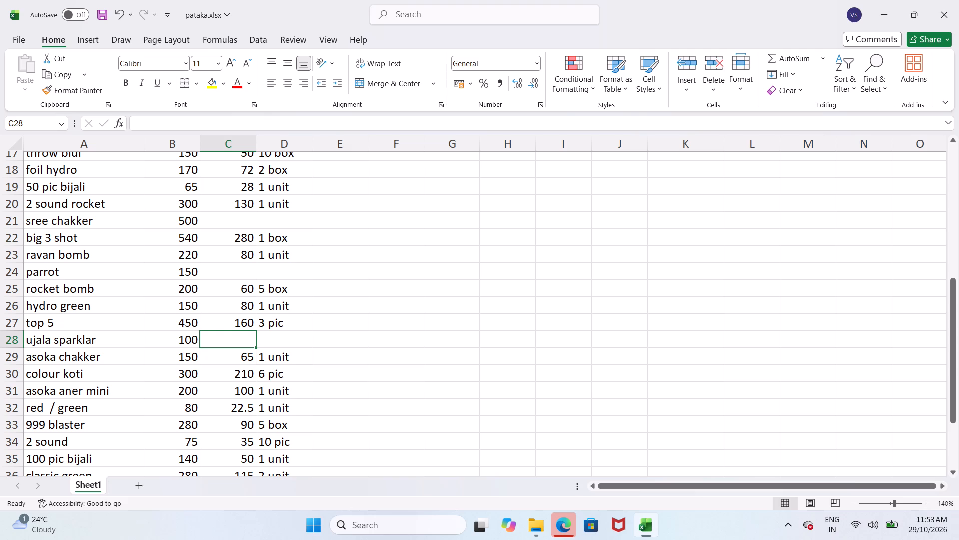
{"action": "scroll", "coordinate": [229, 247], "scroll_direction": "up", "scroll_amount": 1}
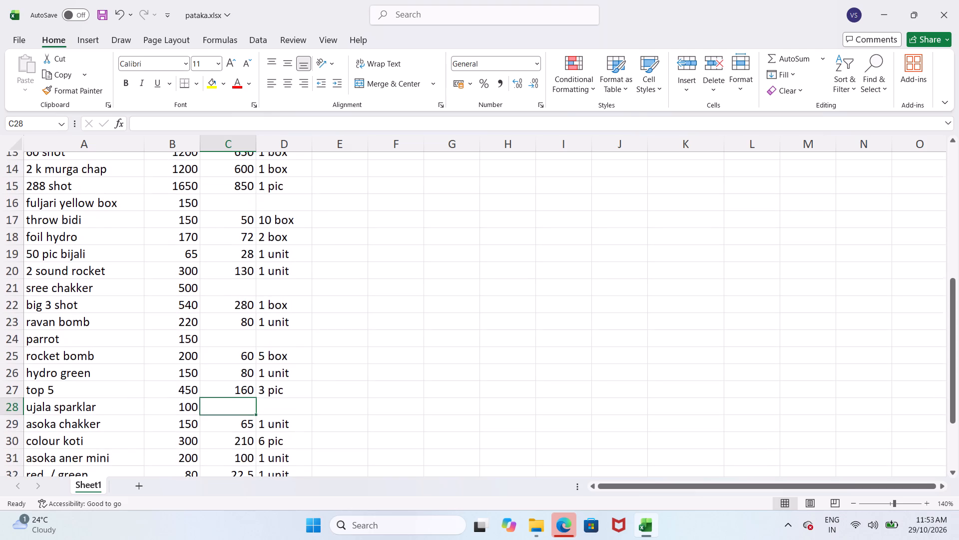
{"action": "scroll", "coordinate": [229, 247], "scroll_direction": "up", "scroll_amount": 2}
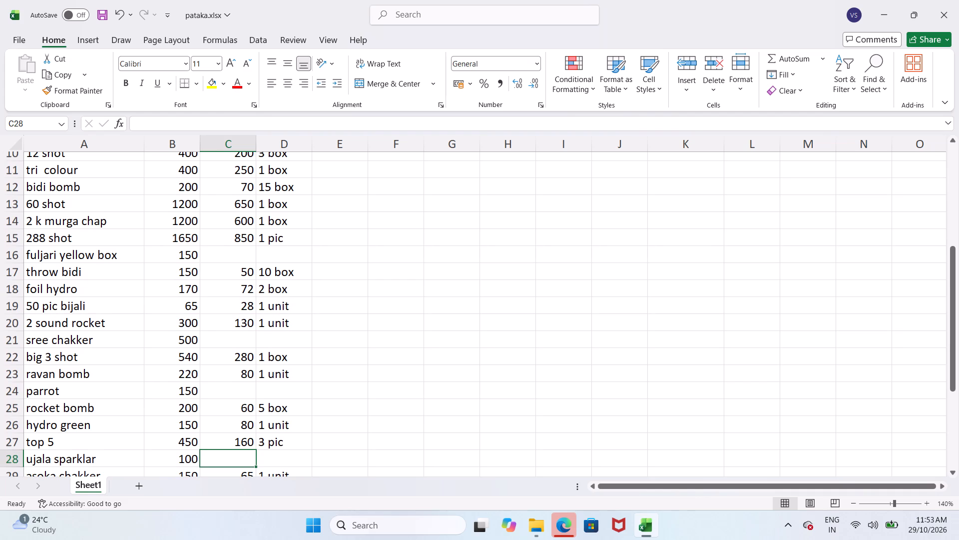
{"action": "scroll", "coordinate": [229, 247], "scroll_direction": "up", "scroll_amount": 1}
{"action": "left_click", "coordinate": [236, 248]}
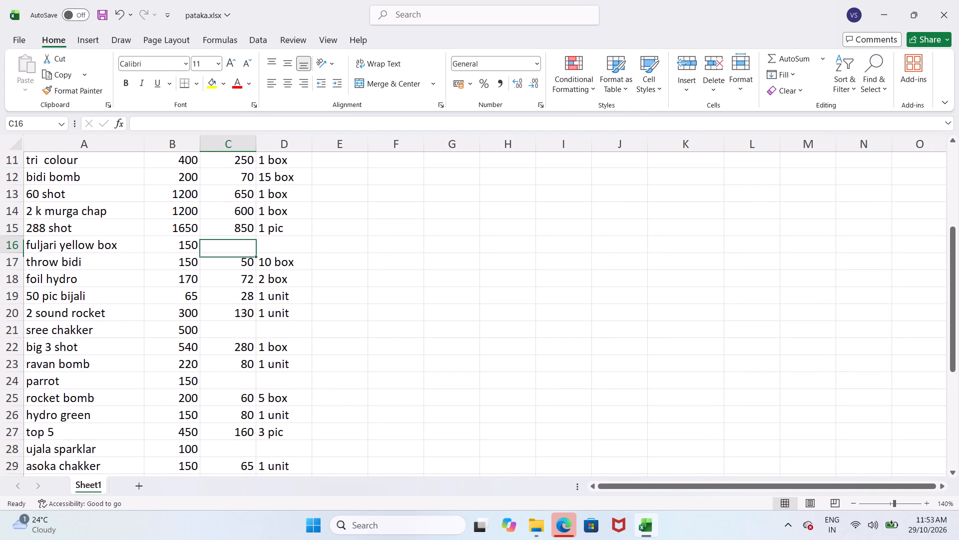
{"action": "type", "text": "35"}
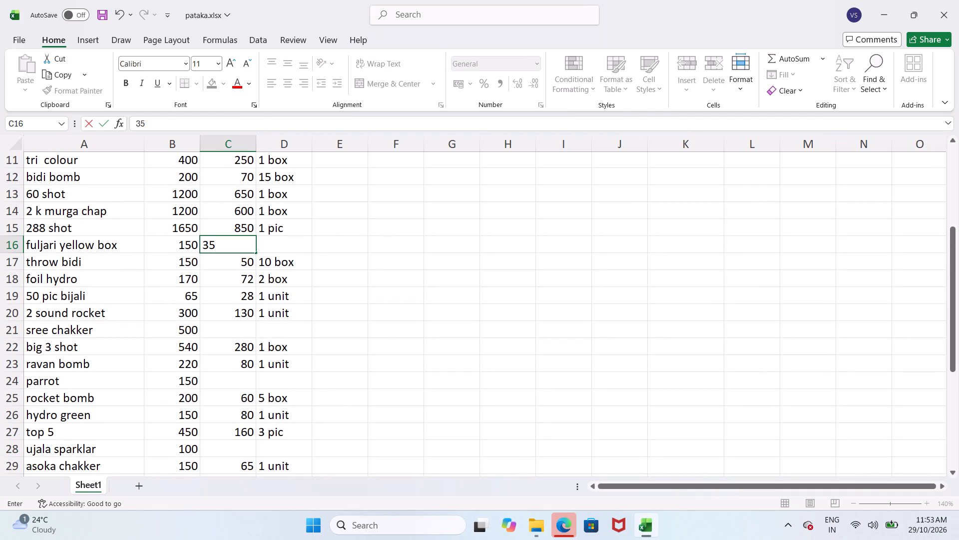
{"action": "left_click", "coordinate": [278, 247]}
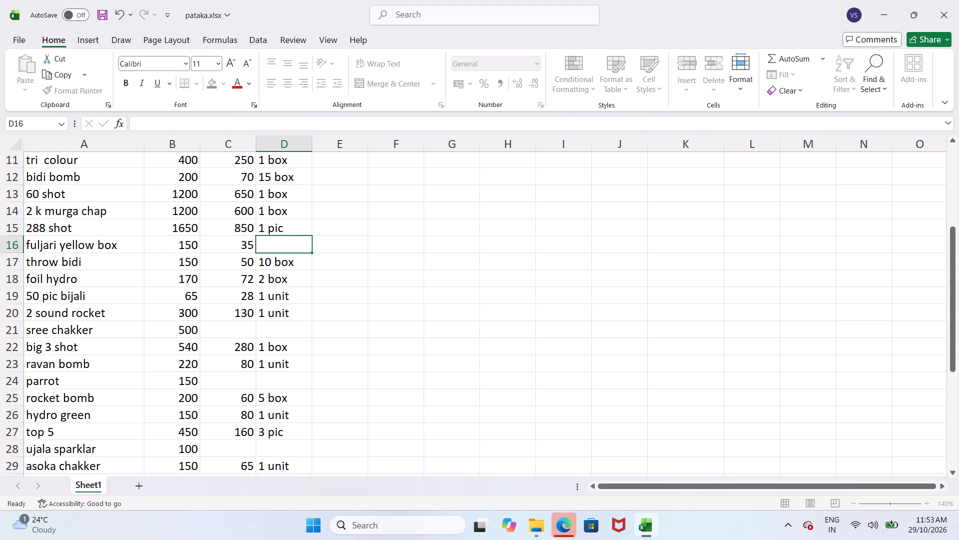
{"action": "type", "text": "5 bo"}
{"action": "key", "text": "x"}
Fill in the ujala sparklar row with a Rate of 33 and a Pic / Unit entry of 5 box.
{"action": "scroll", "coordinate": [251, 361], "scroll_direction": "down", "scroll_amount": 1}
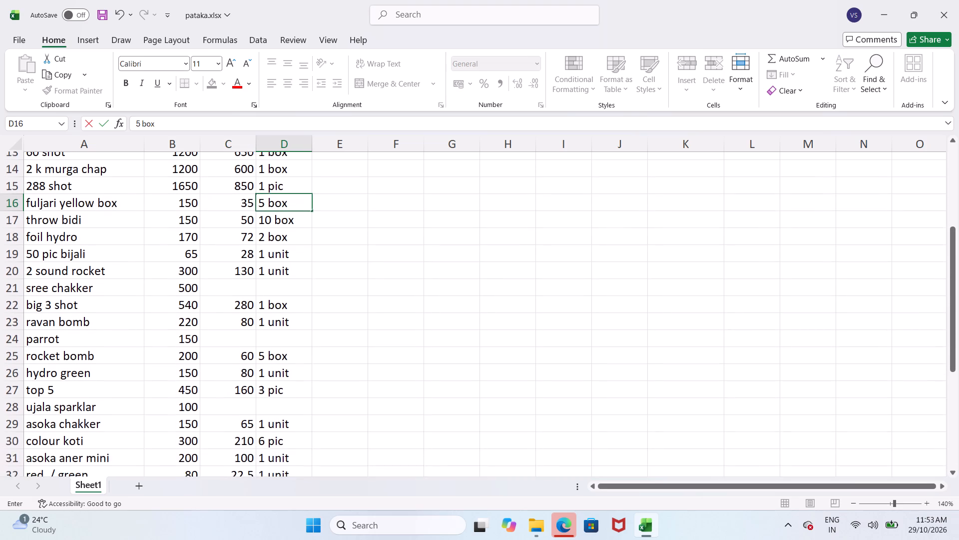
{"action": "scroll", "coordinate": [251, 361], "scroll_direction": "down", "scroll_amount": 1}
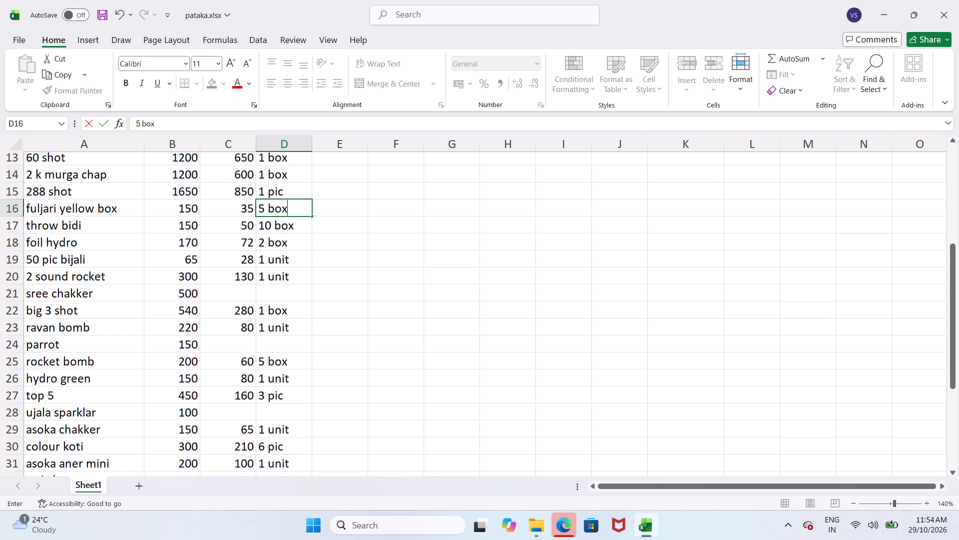
{"action": "left_click", "coordinate": [237, 412]}
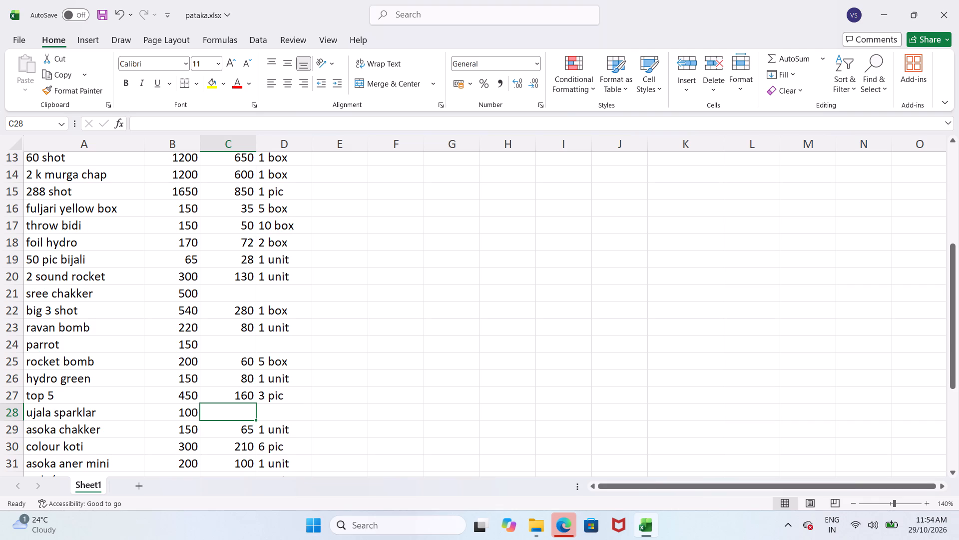
{"action": "left_click", "coordinate": [239, 410]}
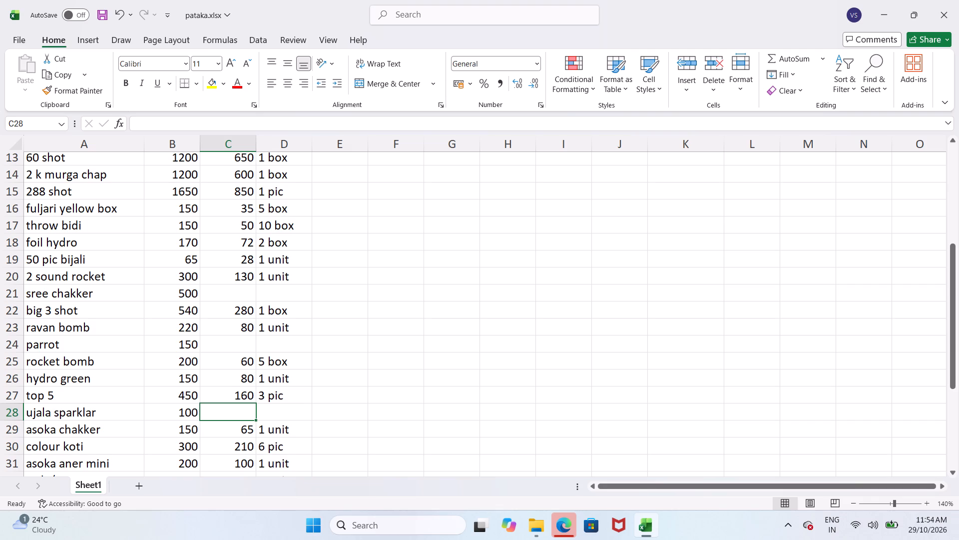
{"action": "double_click", "coordinate": [239, 410]}
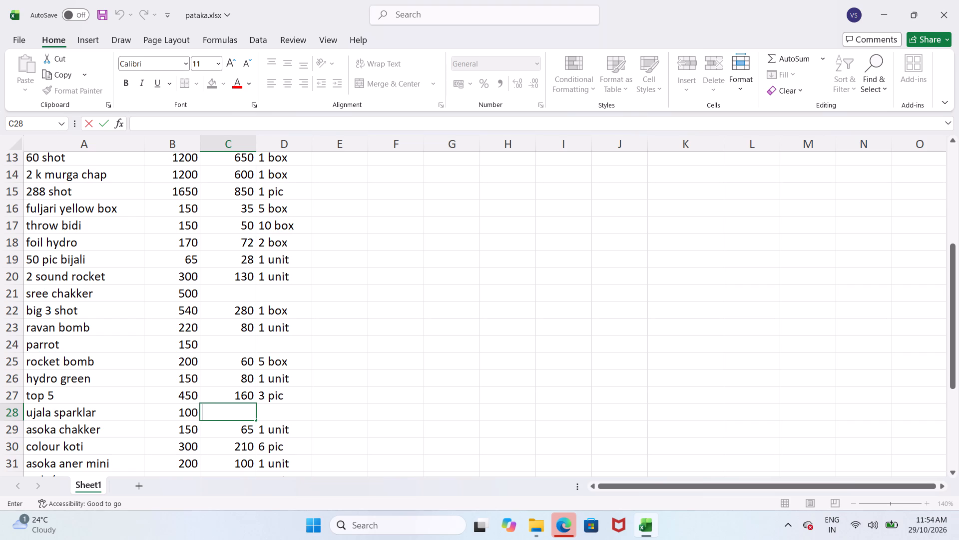
{"action": "left_click", "coordinate": [239, 410]}
{"action": "type", "text": "33"}
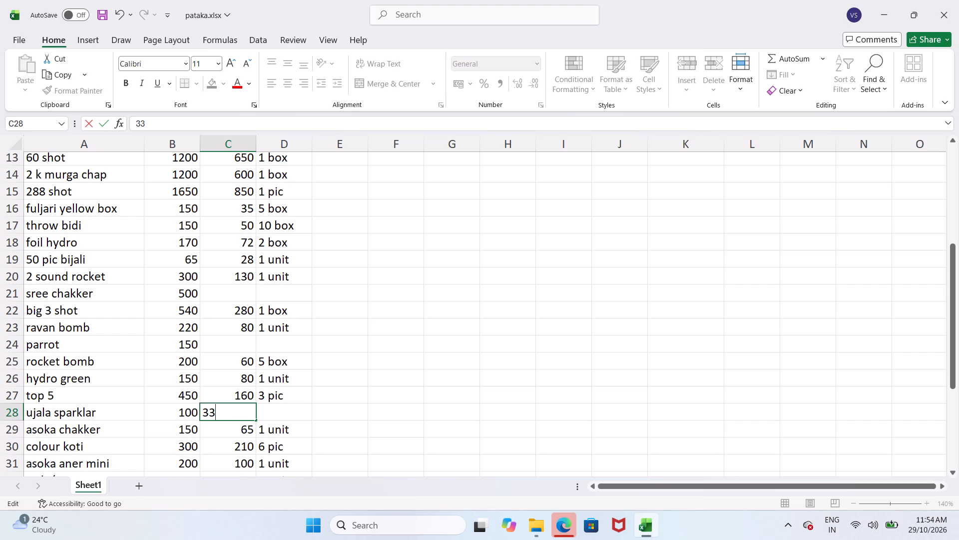
{"action": "left_click", "coordinate": [268, 410]}
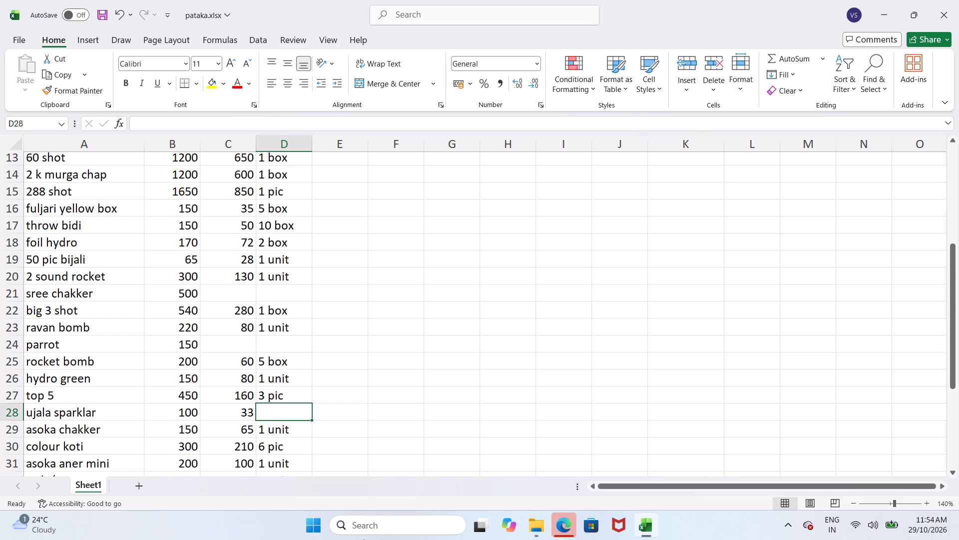
{"action": "left_click", "coordinate": [286, 409]}
{"action": "double_click", "coordinate": [286, 409]}
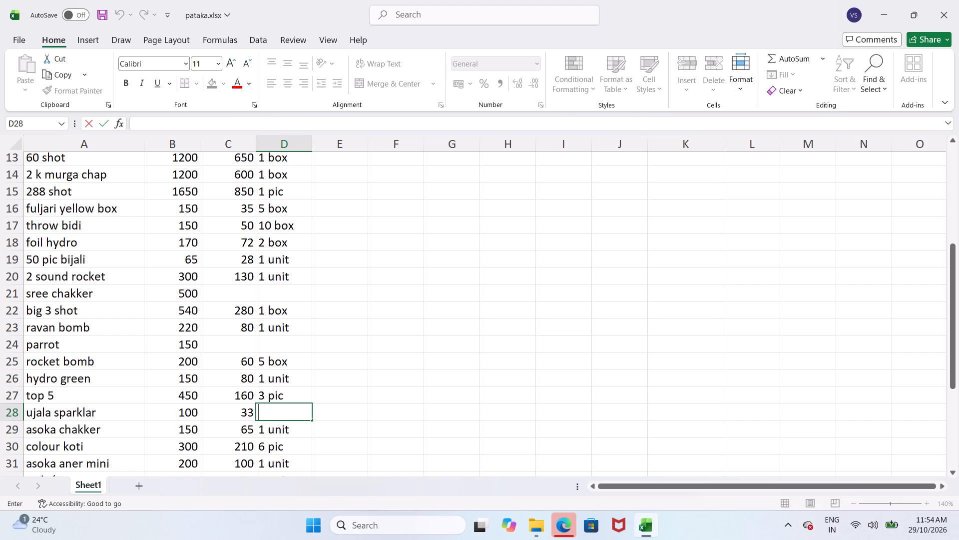
{"action": "type", "text": "5 box"}
Check the rows still missing a Rate and open the empty Rate cell in the parrot row for editing.
{"action": "left_click", "coordinate": [227, 351]}
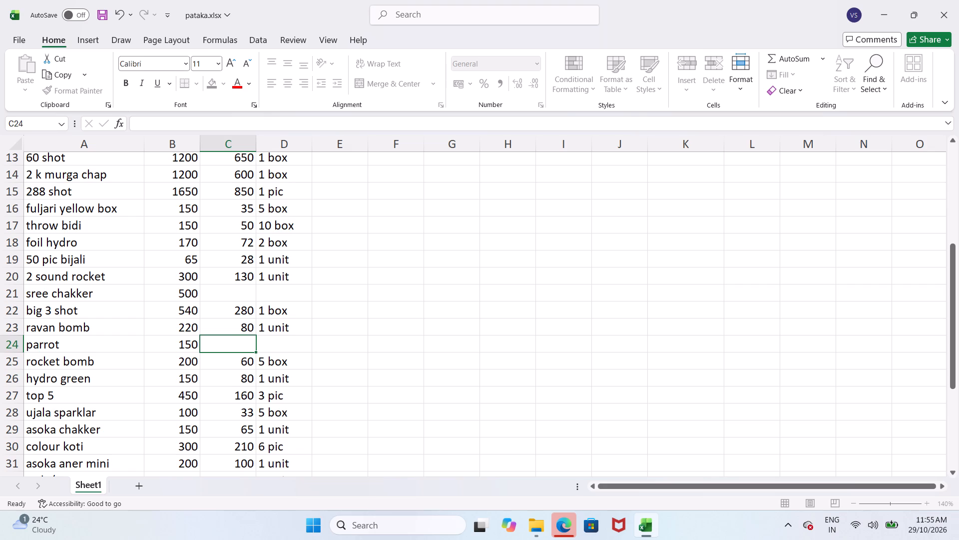
{"action": "left_click", "coordinate": [236, 290]}
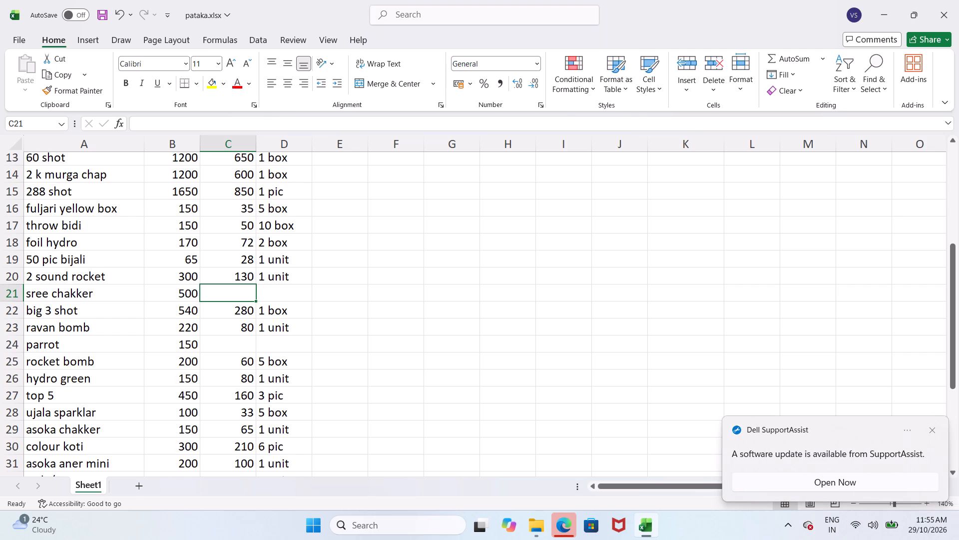
{"action": "scroll", "coordinate": [236, 290], "scroll_direction": "up", "scroll_amount": 1}
{"action": "scroll", "coordinate": [236, 290], "scroll_direction": "down", "scroll_amount": 3}
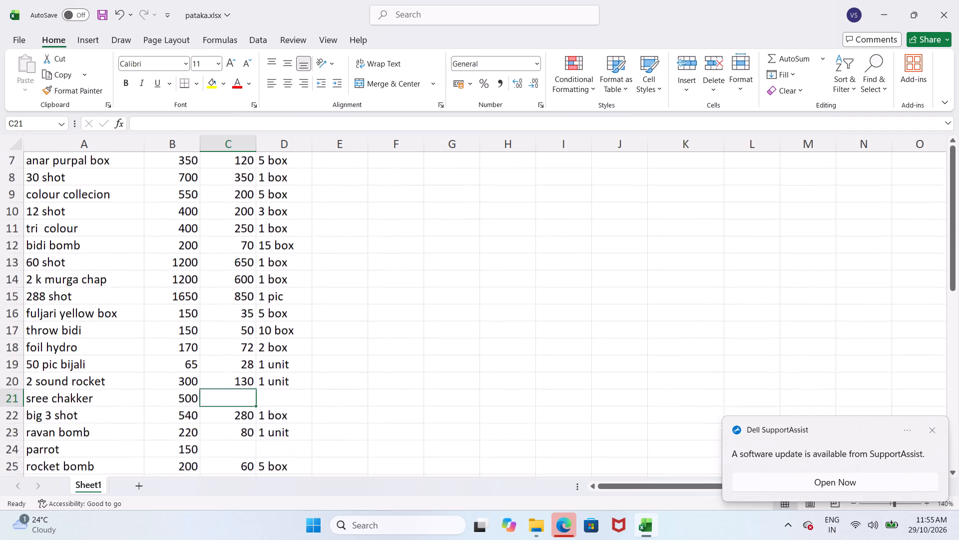
{"action": "scroll", "coordinate": [236, 290], "scroll_direction": "down", "scroll_amount": 2}
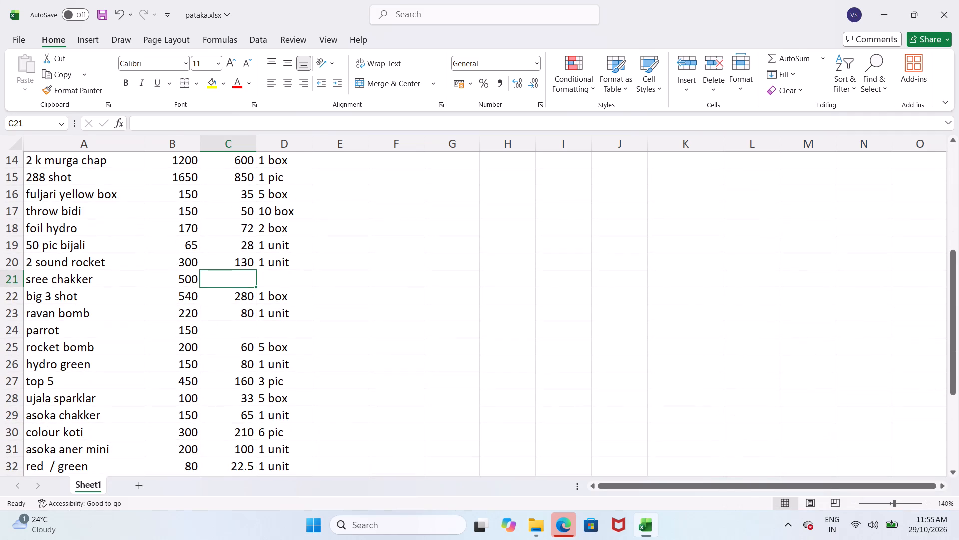
{"action": "left_click", "coordinate": [235, 325]}
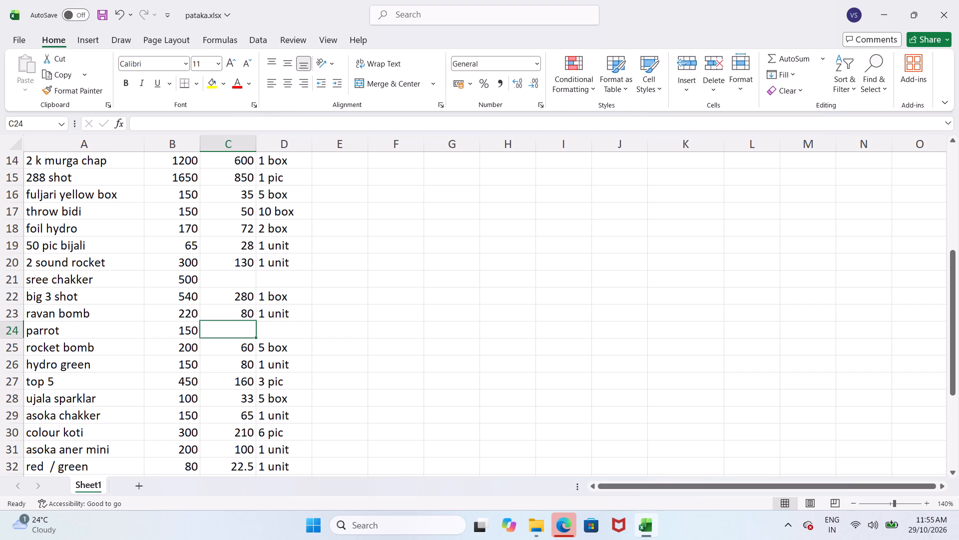
{"action": "left_click", "coordinate": [235, 325]}
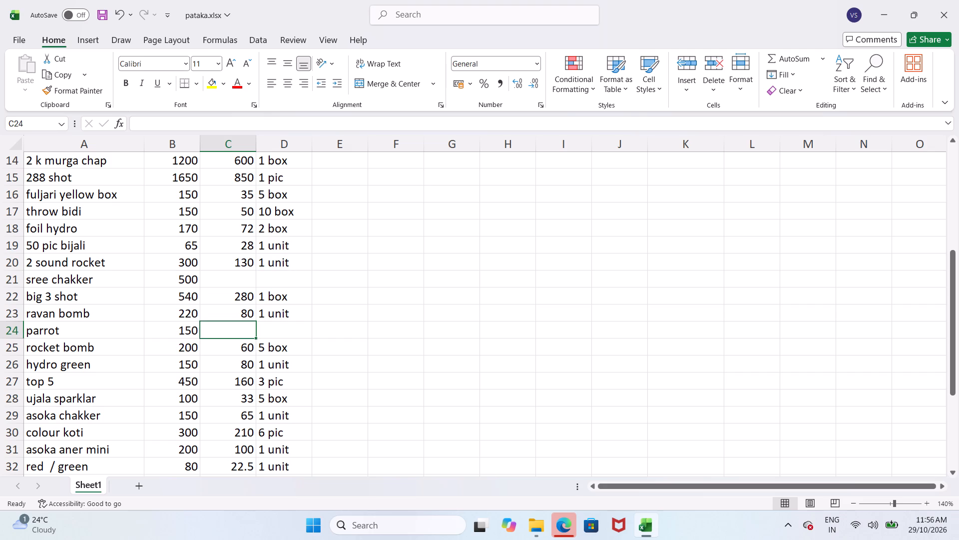
{"action": "left_click", "coordinate": [235, 328]}
{"action": "double_click", "coordinate": [235, 328]}
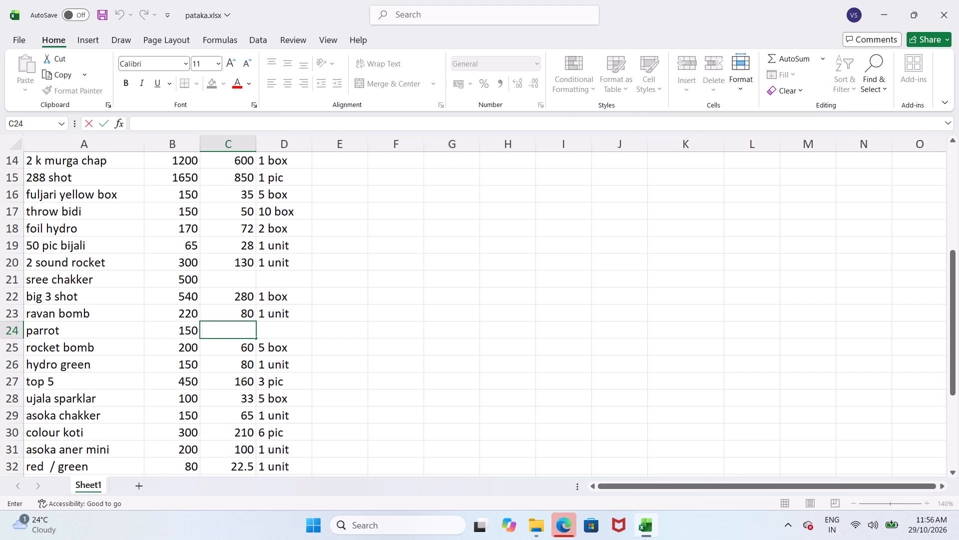
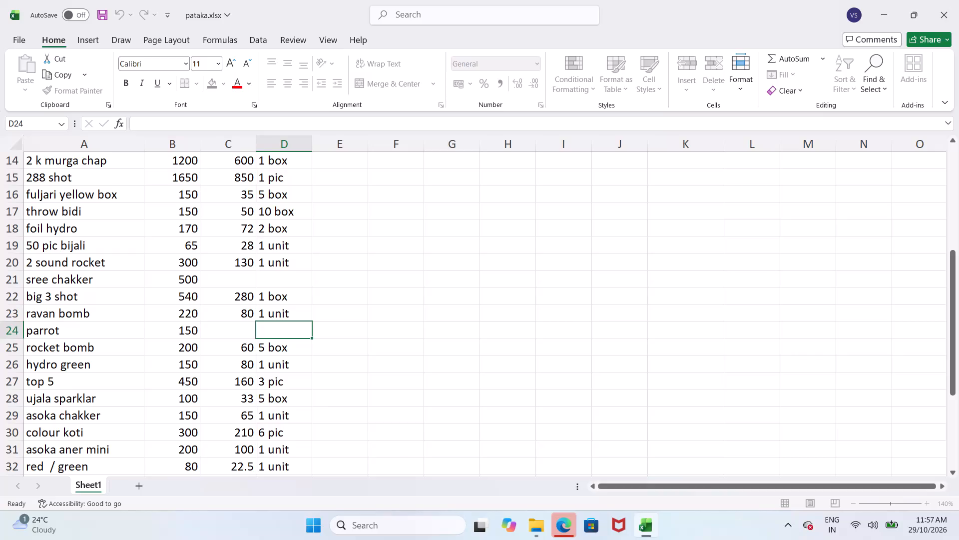
Fill in the parrot row with a Rate of 10 and a Pic / Unit entry of 50 box.
{"action": "left_click", "coordinate": [228, 329]}
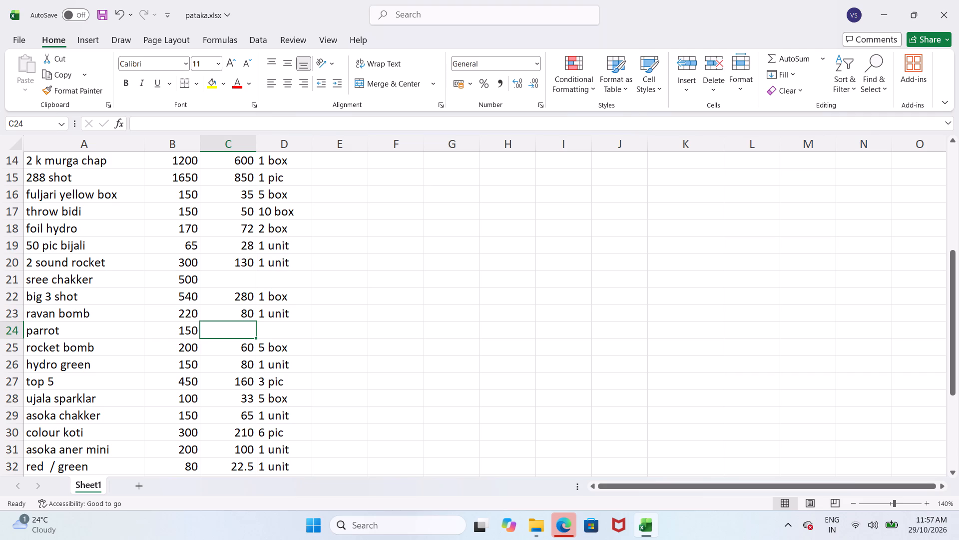
{"action": "left_click", "coordinate": [236, 329]}
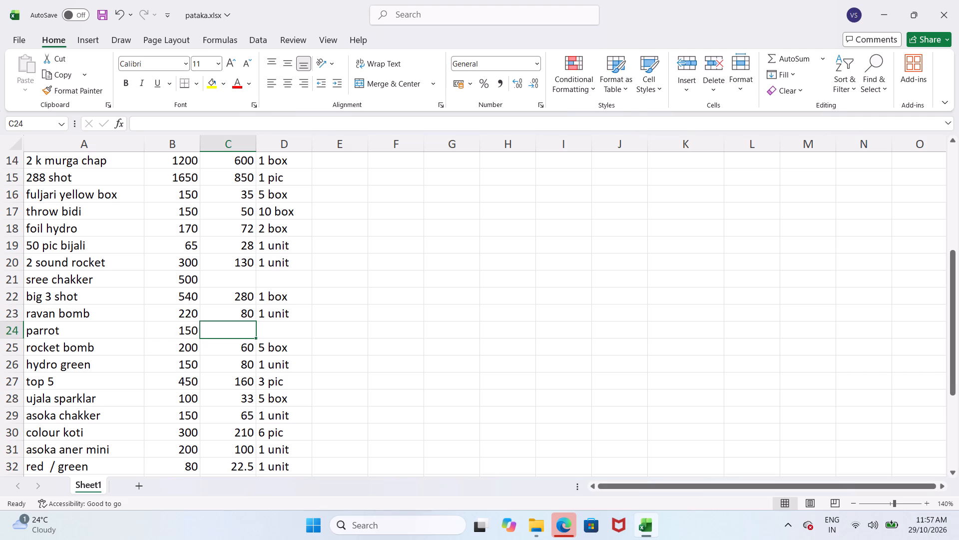
{"action": "left_click", "coordinate": [236, 329]}
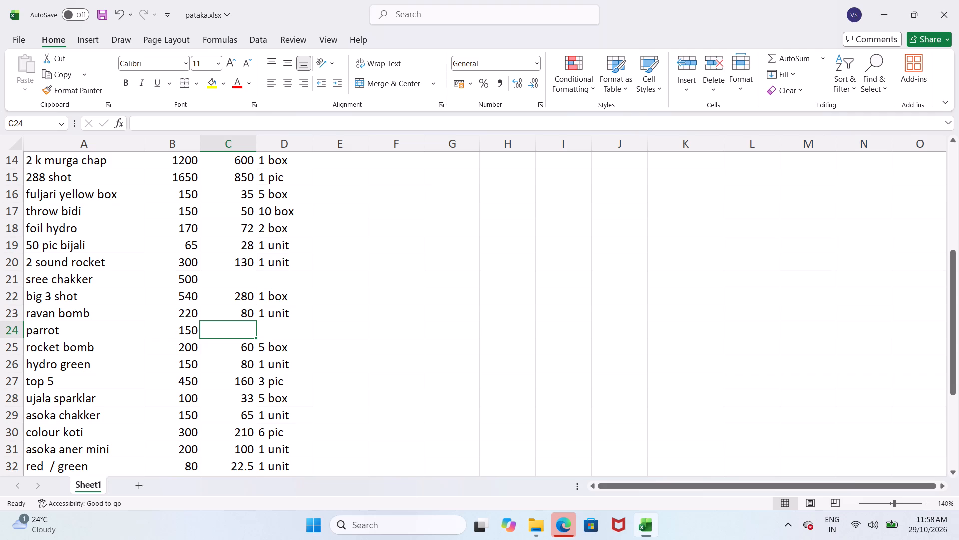
{"action": "left_click", "coordinate": [235, 329]}
{"action": "left_click", "coordinate": [235, 329]}
{"action": "type", "text": "10"}
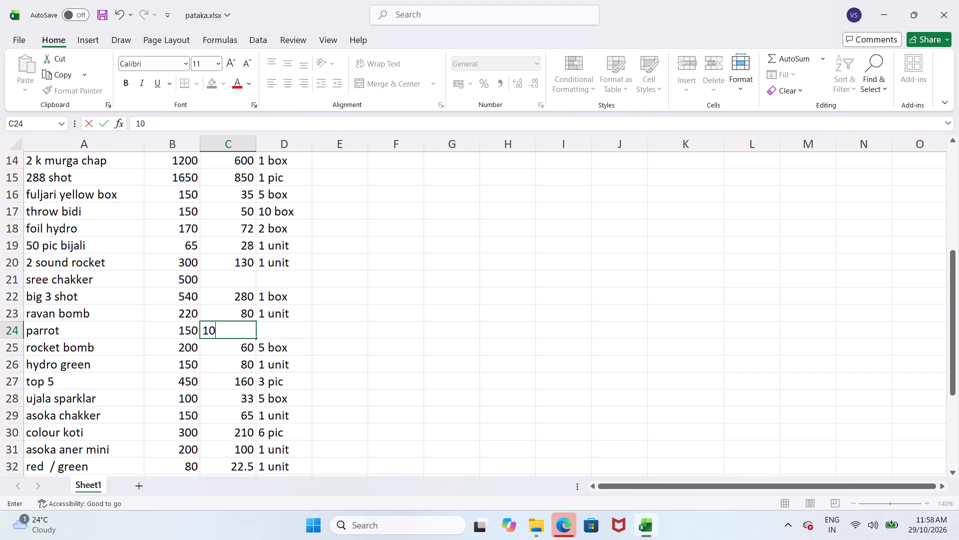
{"action": "left_click", "coordinate": [277, 334]}
{"action": "type", "text": "50"}
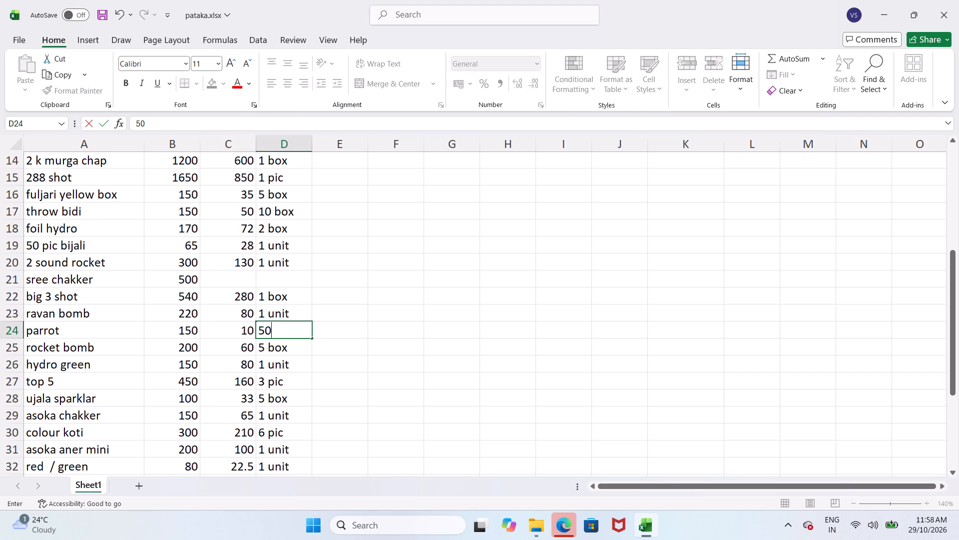
{"action": "left_click", "coordinate": [277, 334]}
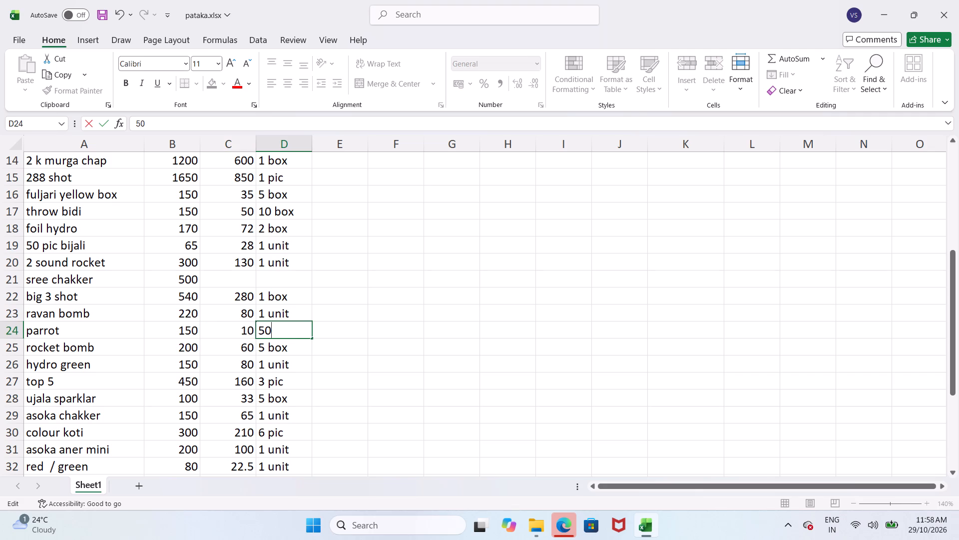
{"action": "double_click", "coordinate": [294, 336]}
{"action": "left_click", "coordinate": [294, 336]}
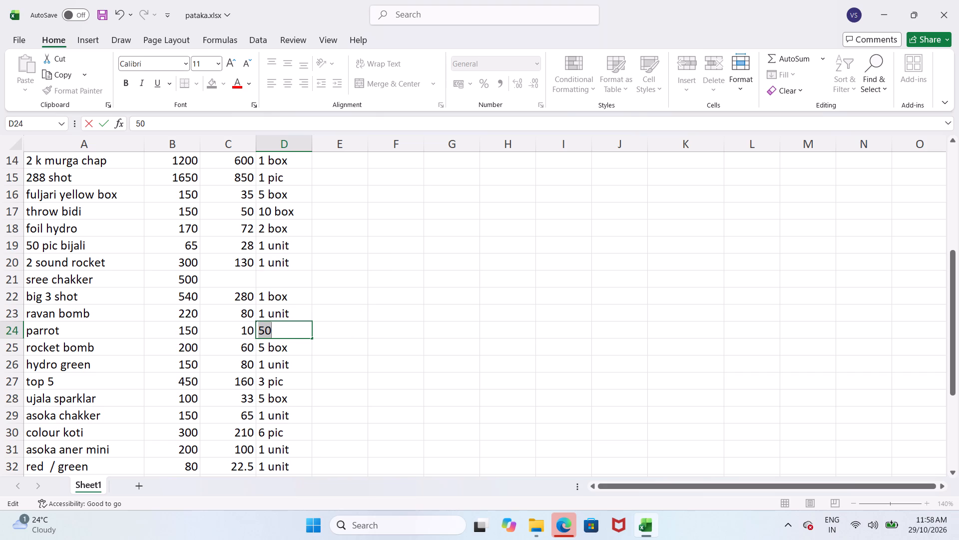
{"action": "key", "text": "space"}
{"action": "type", "text": "bo"}
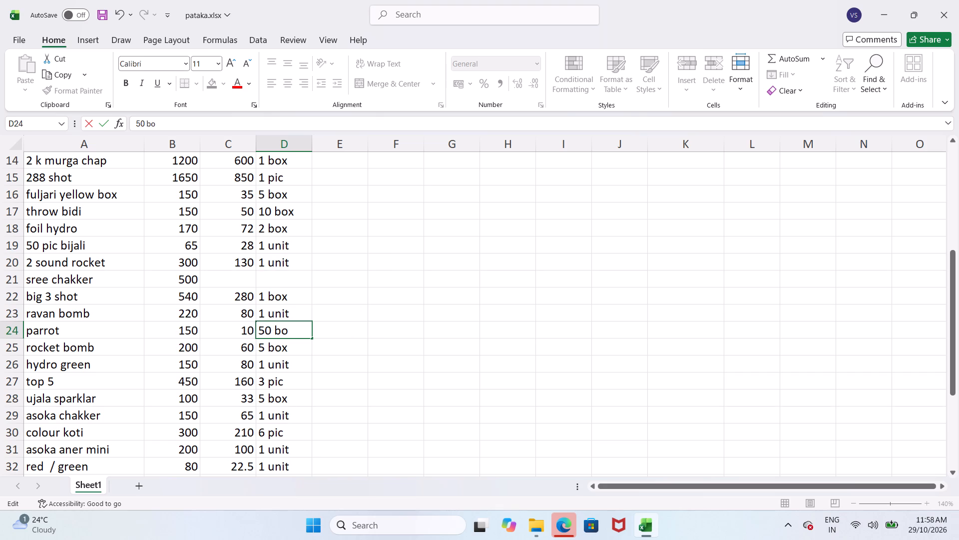
{"action": "key", "text": "x"}
Fill in the sree chakker row with a Rate of 150 and a Pic / Unit entry of 1 box.
{"action": "scroll", "coordinate": [294, 336], "scroll_direction": "up", "scroll_amount": 1}
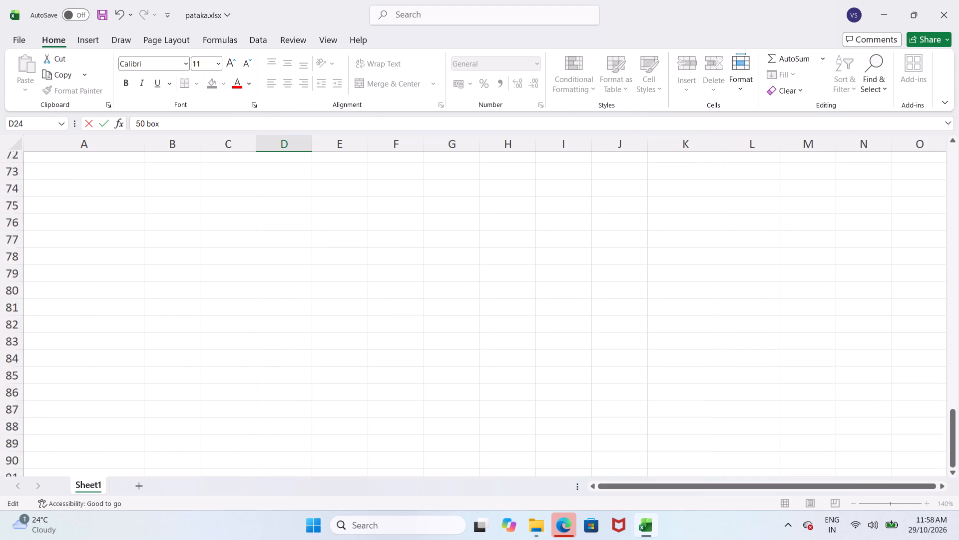
{"action": "scroll", "coordinate": [294, 336], "scroll_direction": "up", "scroll_amount": 1}
{"action": "scroll", "coordinate": [294, 336], "scroll_direction": "down", "scroll_amount": 1}
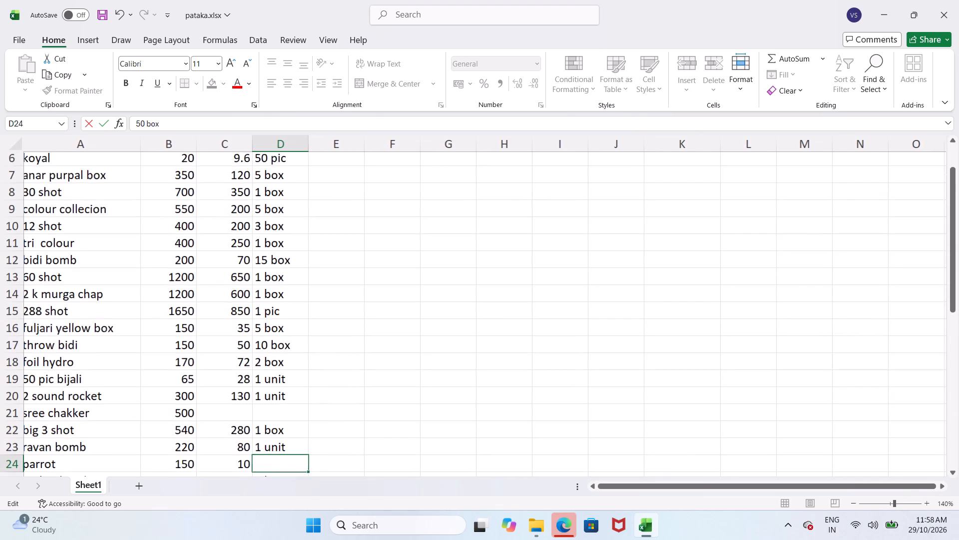
{"action": "scroll", "coordinate": [294, 336], "scroll_direction": "down", "scroll_amount": 1}
{"action": "scroll", "coordinate": [294, 336], "scroll_direction": "right", "scroll_amount": 1}
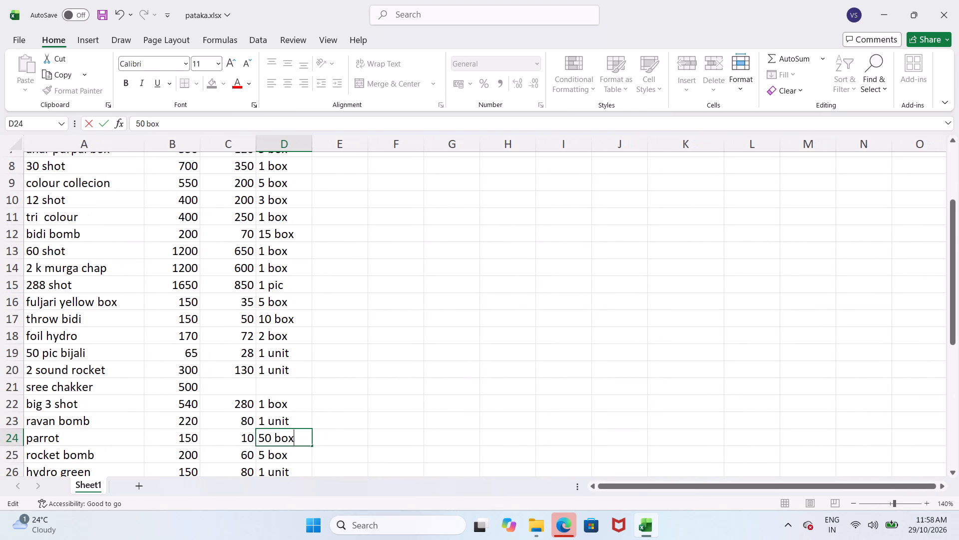
{"action": "left_click", "coordinate": [238, 391]}
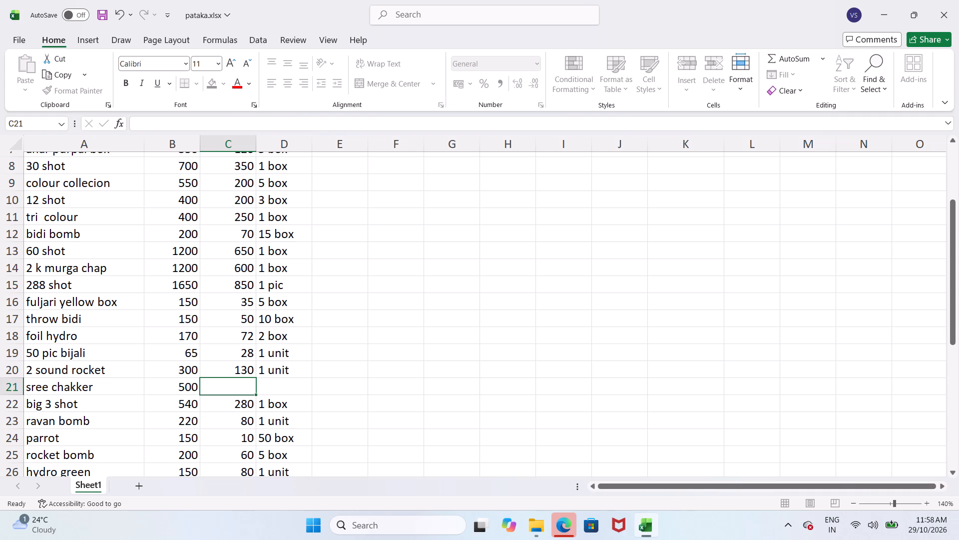
{"action": "type", "text": "150"}
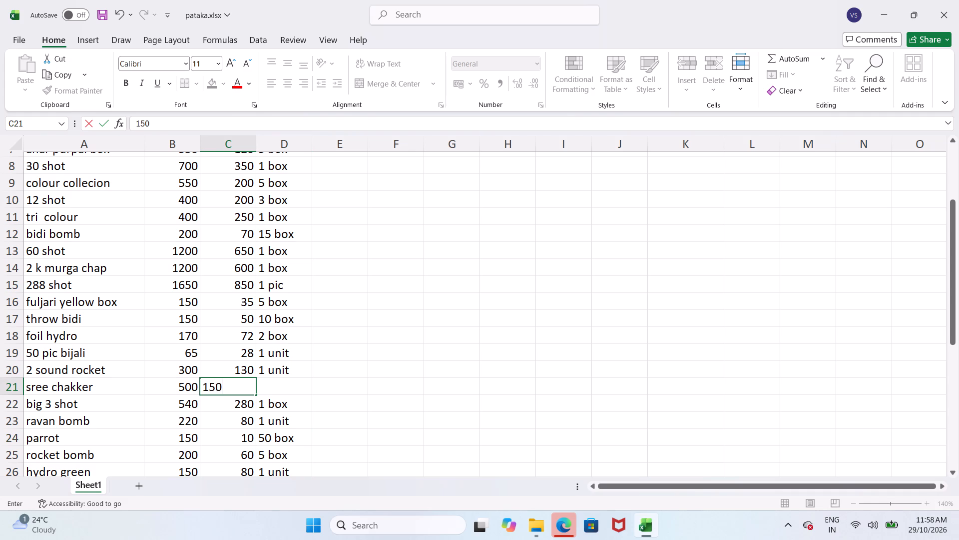
{"action": "left_click", "coordinate": [279, 384]}
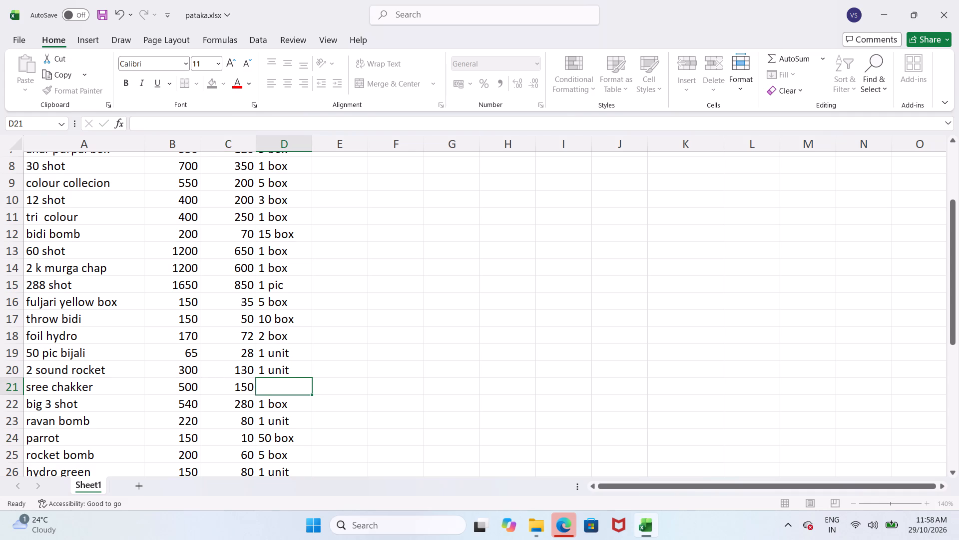
{"action": "key", "text": "1"}
{"action": "key", "text": "space"}
{"action": "type", "text": "bo"}
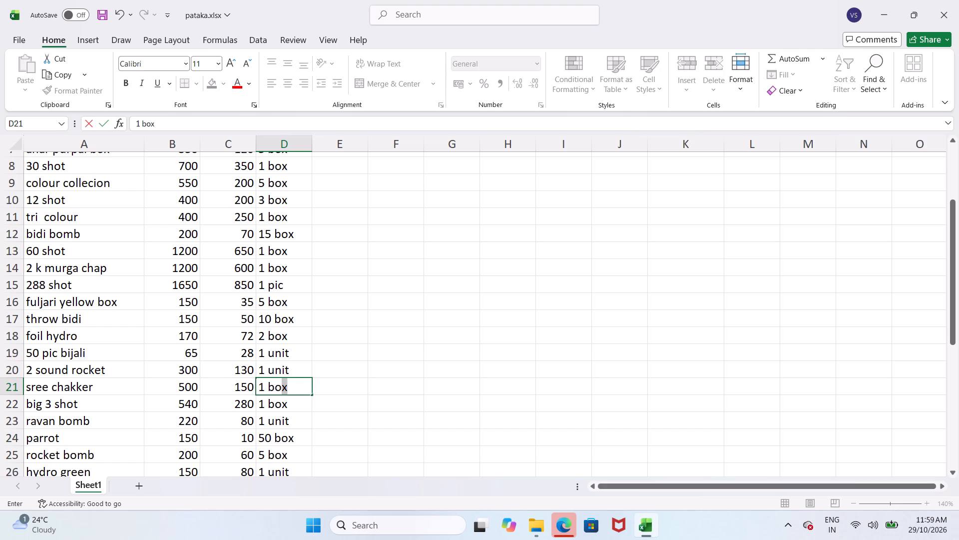
{"action": "key", "text": "x"}
Review the list from its first rows, checking the Price, Rate and Sale cells for small bullet lion and the Price for mini bullet bomb.
{"action": "scroll", "coordinate": [244, 321], "scroll_direction": "up", "scroll_amount": 1}
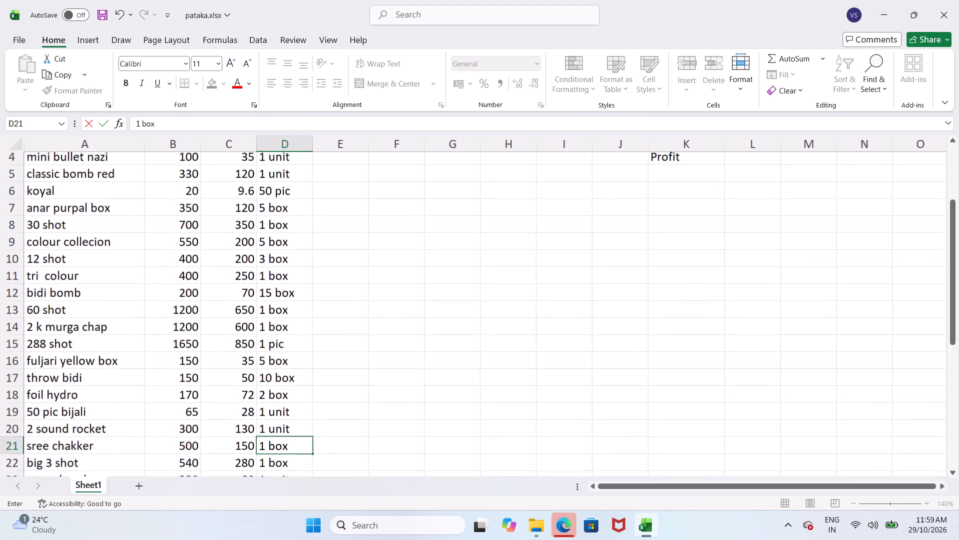
{"action": "scroll", "coordinate": [244, 321], "scroll_direction": "up", "scroll_amount": 1}
{"action": "scroll", "coordinate": [244, 321], "scroll_direction": "down", "scroll_amount": 1}
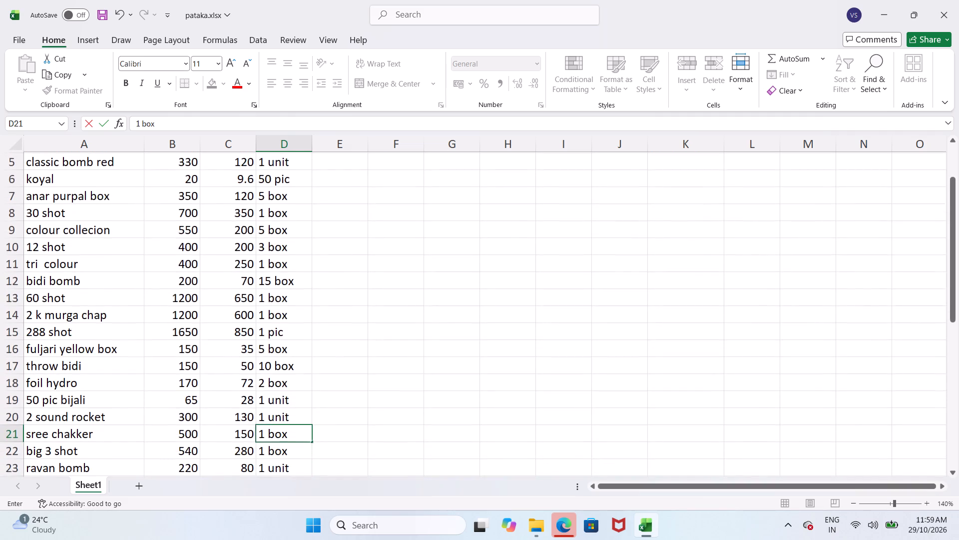
{"action": "scroll", "coordinate": [244, 321], "scroll_direction": "up", "scroll_amount": 1}
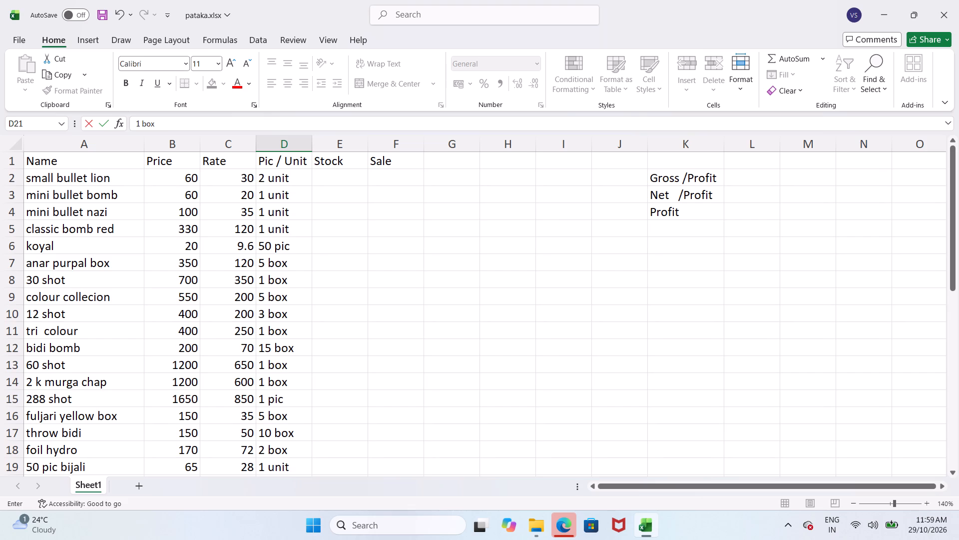
{"action": "left_click", "coordinate": [185, 178]}
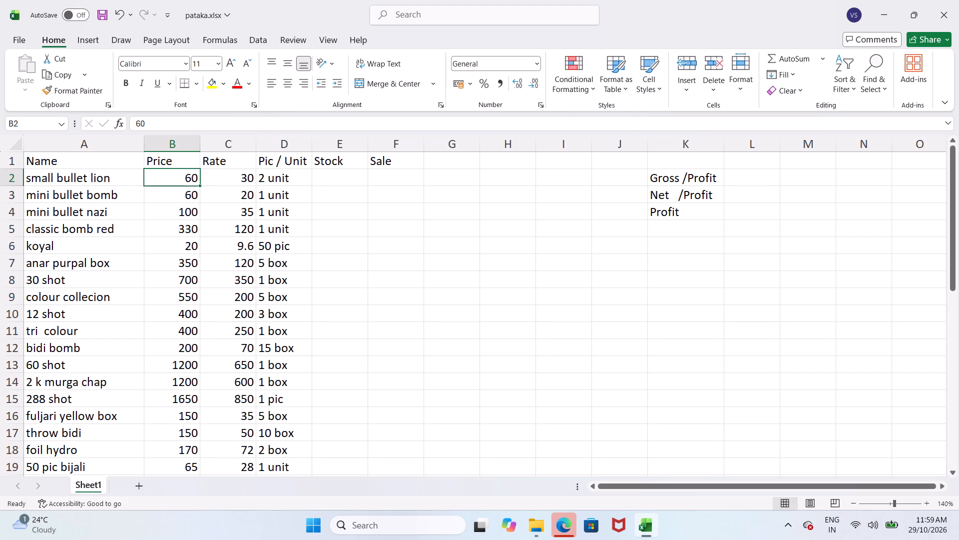
{"action": "left_click", "coordinate": [188, 194]}
{"action": "left_click", "coordinate": [187, 177]}
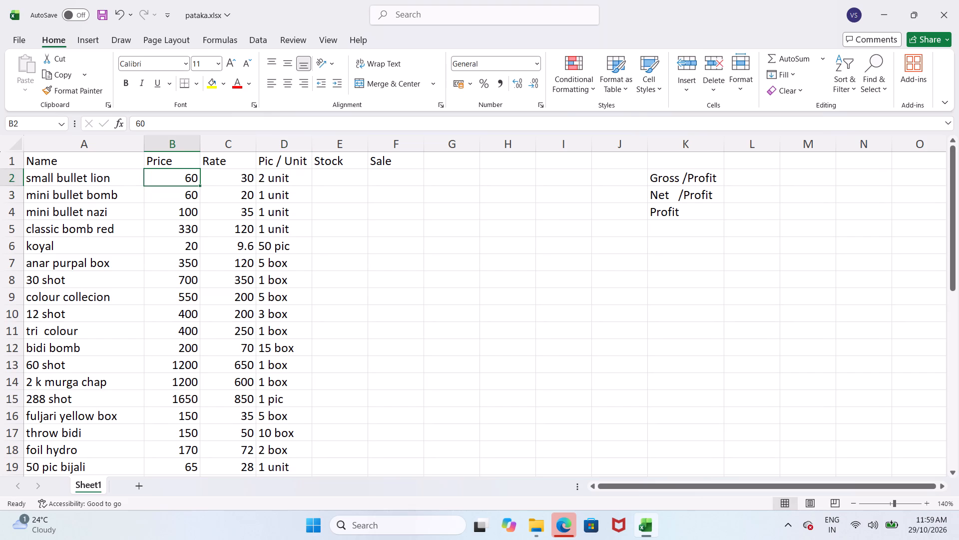
{"action": "left_click", "coordinate": [186, 190]}
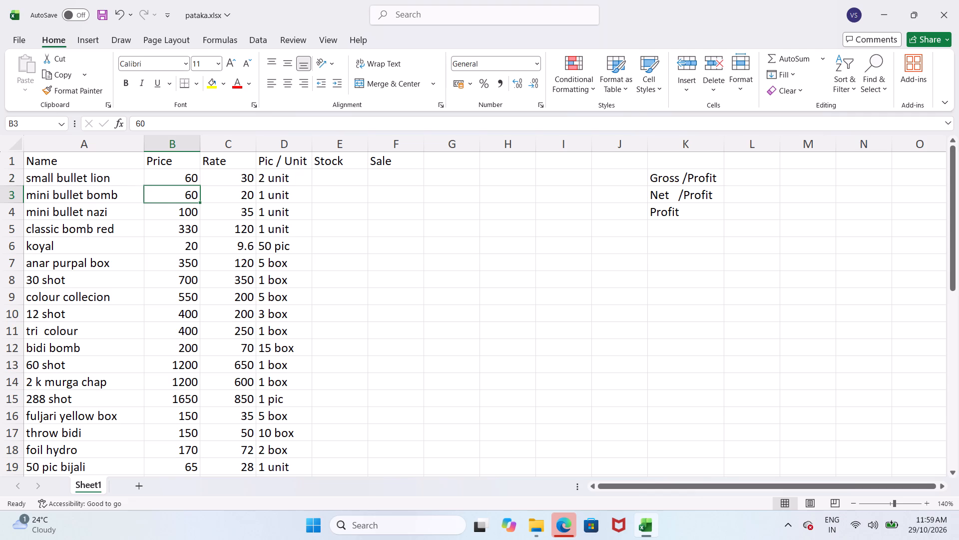
{"action": "left_click", "coordinate": [225, 178]}
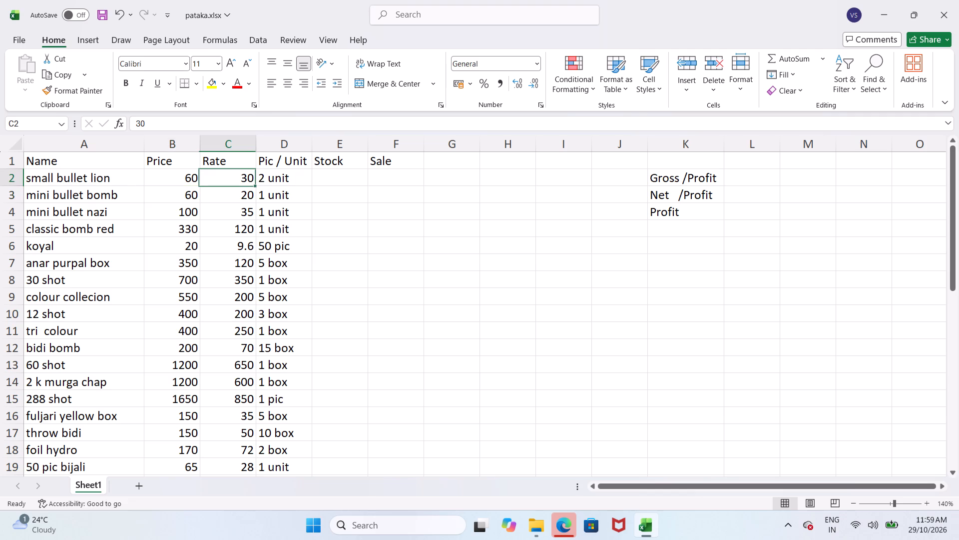
{"action": "left_click", "coordinate": [164, 179]}
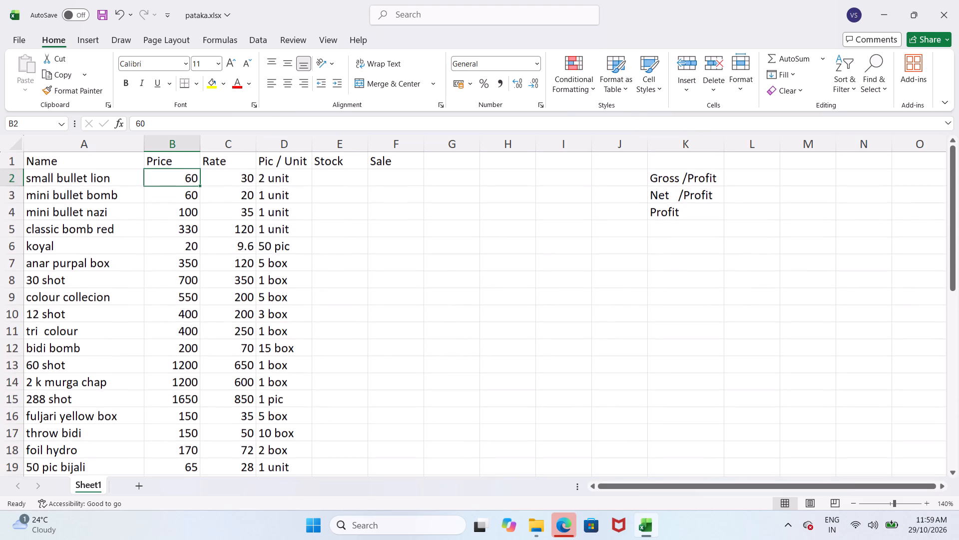
{"action": "left_click", "coordinate": [390, 176]}
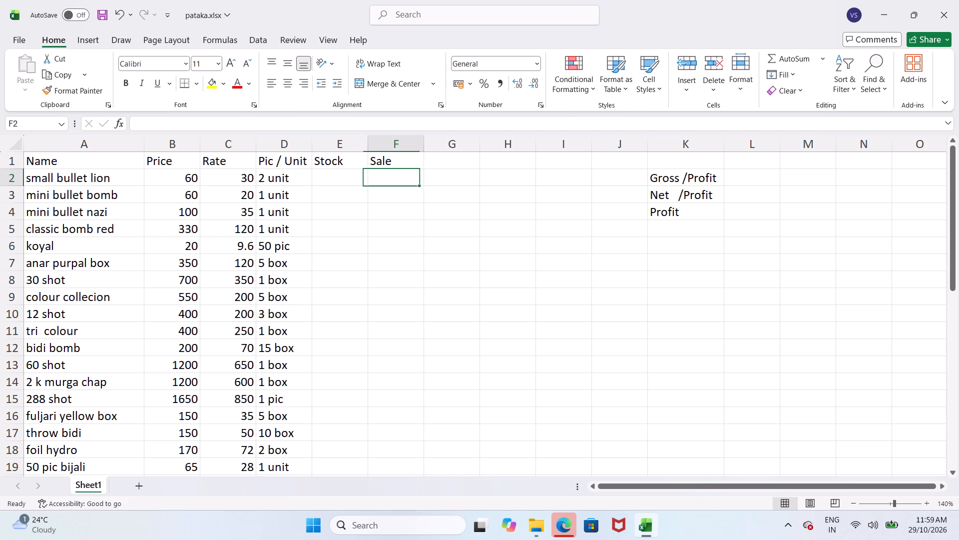
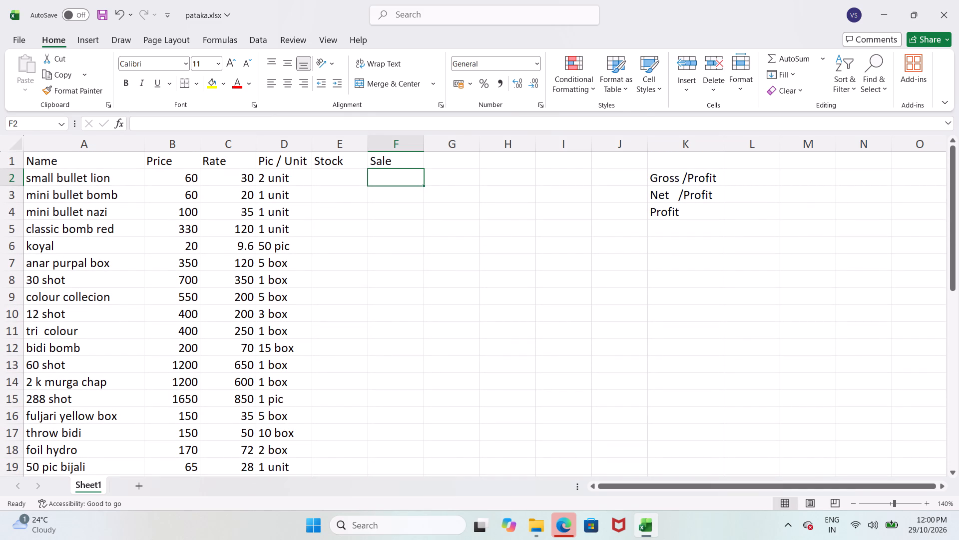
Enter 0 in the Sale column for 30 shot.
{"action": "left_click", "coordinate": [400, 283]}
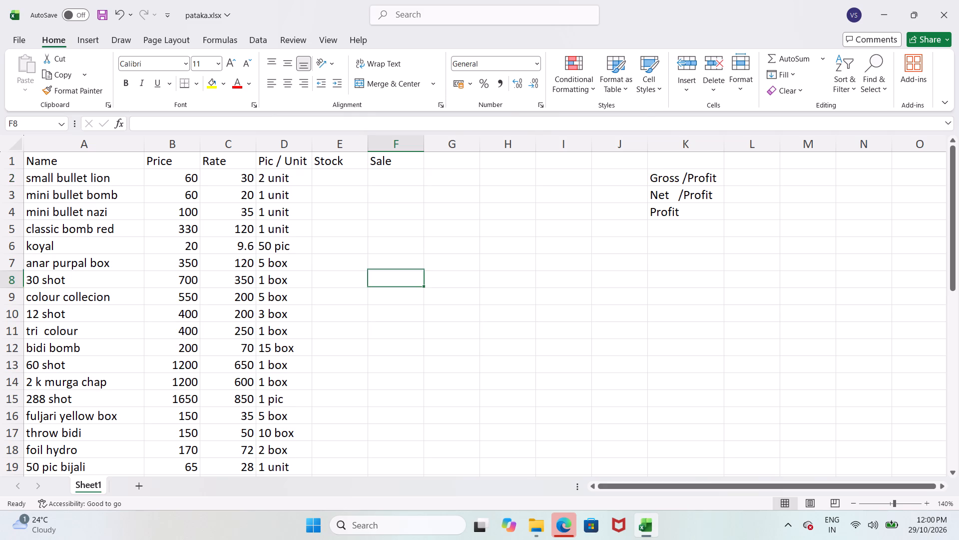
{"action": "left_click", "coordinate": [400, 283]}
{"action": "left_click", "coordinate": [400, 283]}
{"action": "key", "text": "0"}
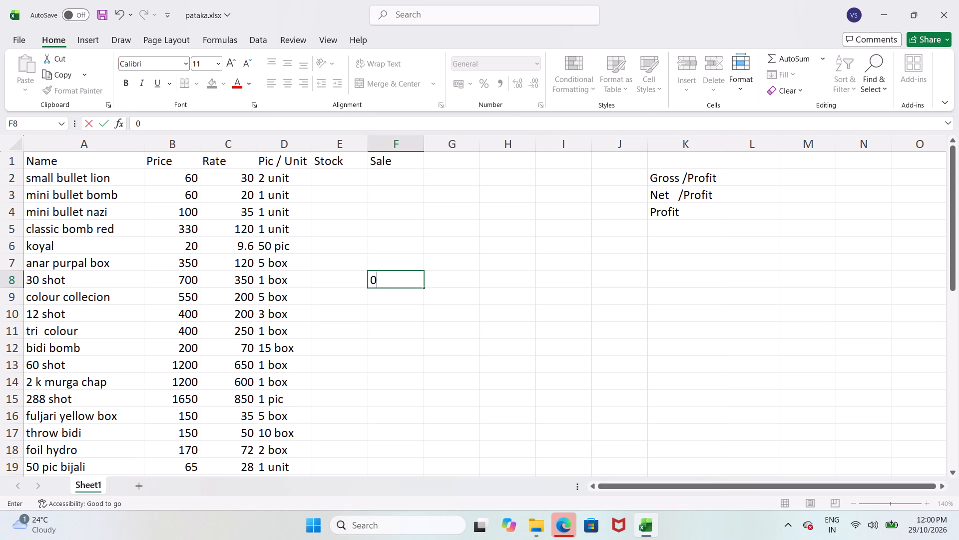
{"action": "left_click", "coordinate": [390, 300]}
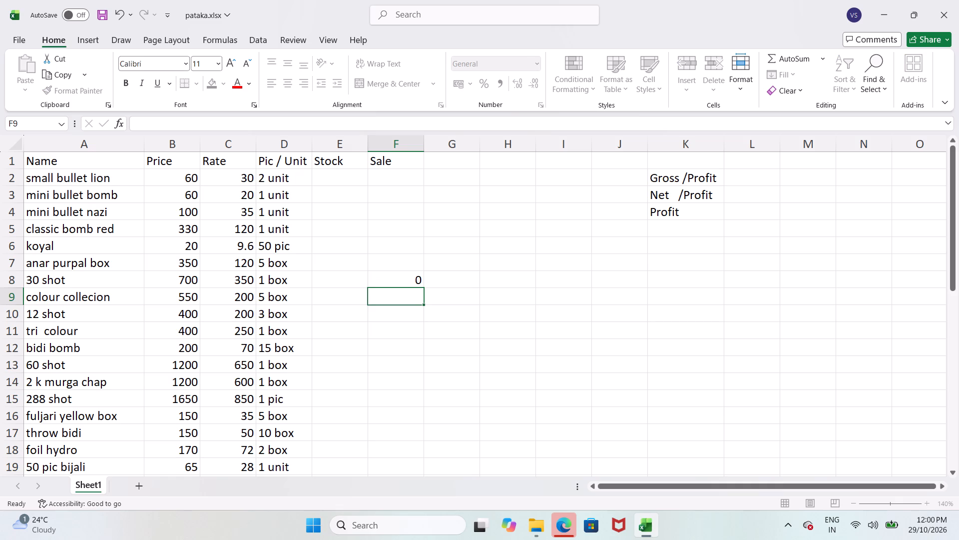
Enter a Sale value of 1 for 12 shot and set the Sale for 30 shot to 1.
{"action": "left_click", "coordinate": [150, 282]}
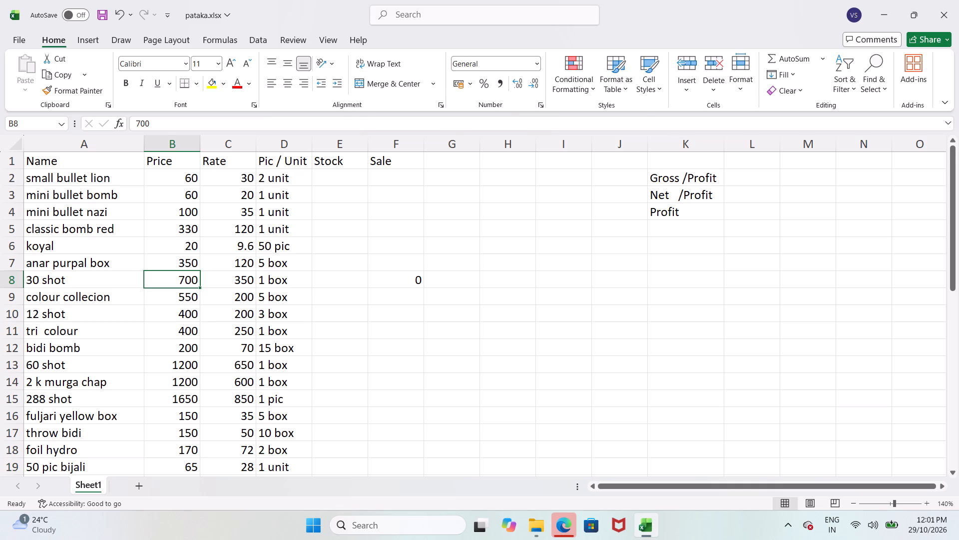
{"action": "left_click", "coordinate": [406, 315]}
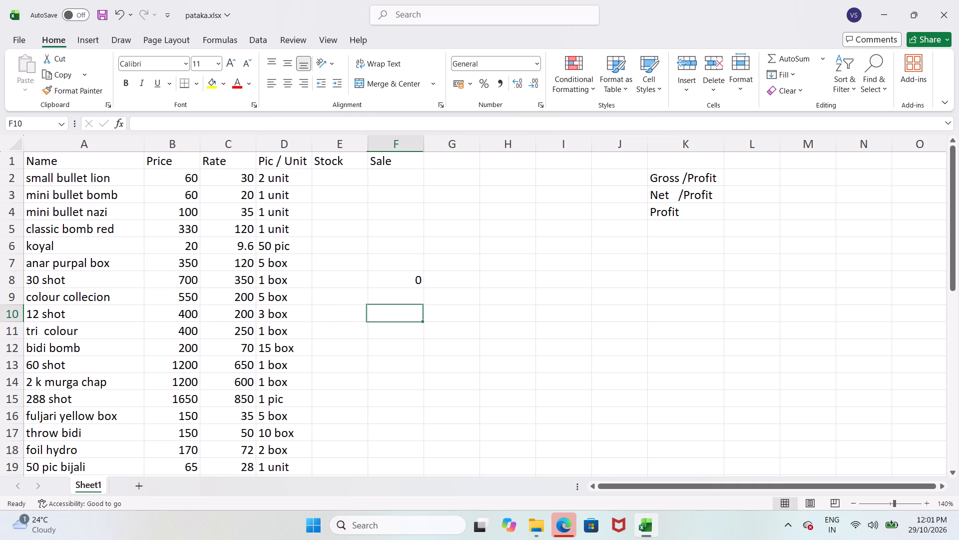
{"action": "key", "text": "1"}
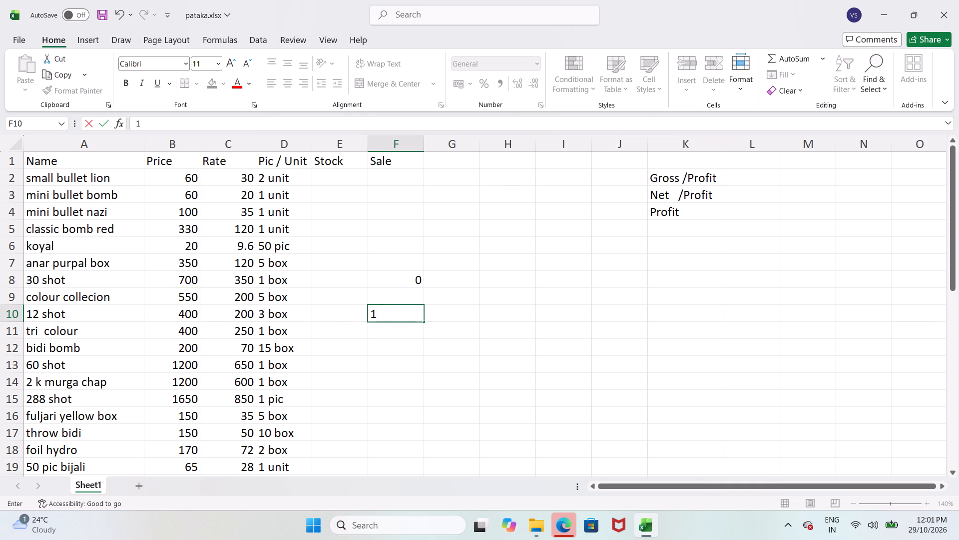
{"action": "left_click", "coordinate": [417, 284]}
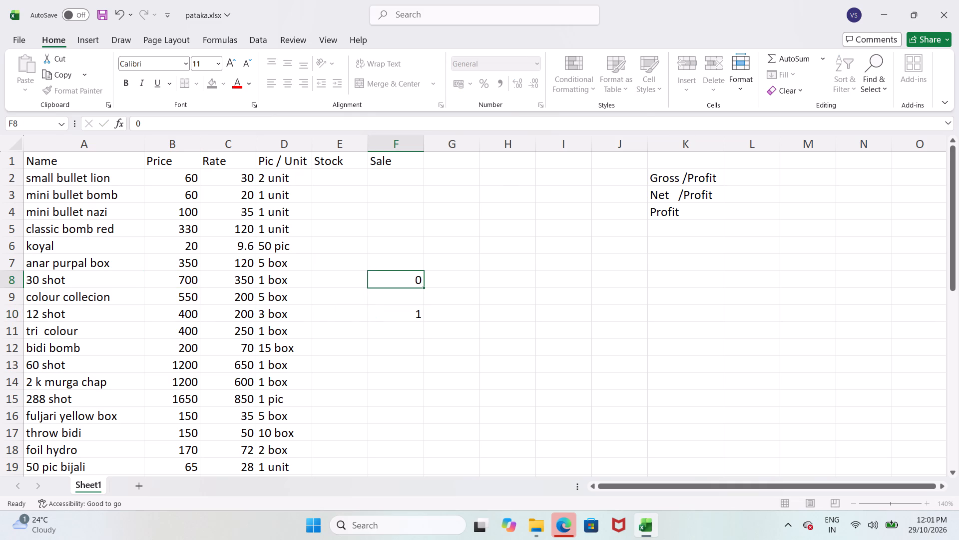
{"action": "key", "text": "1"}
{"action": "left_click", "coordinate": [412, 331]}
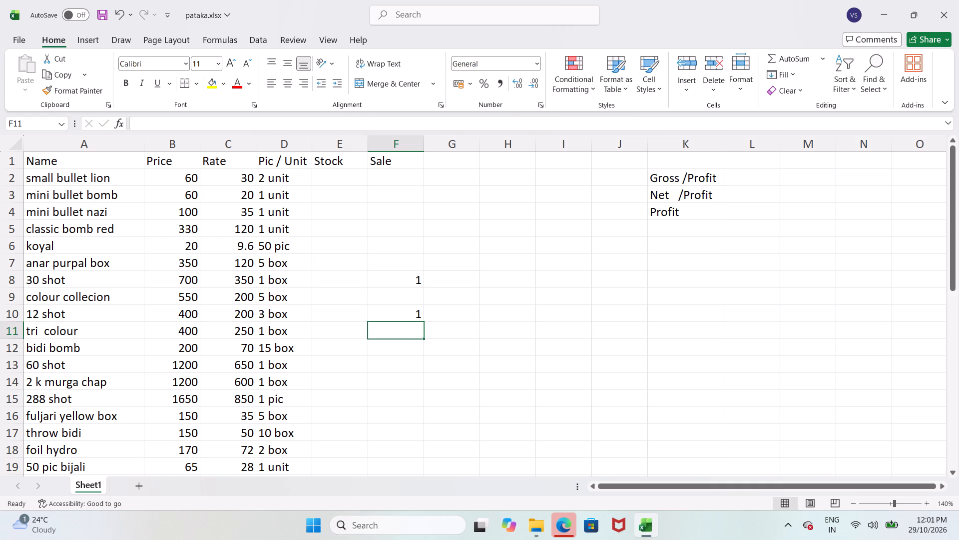
Enter a Sale value of 1 in the 60 shot row.
{"action": "left_click", "coordinate": [406, 353]}
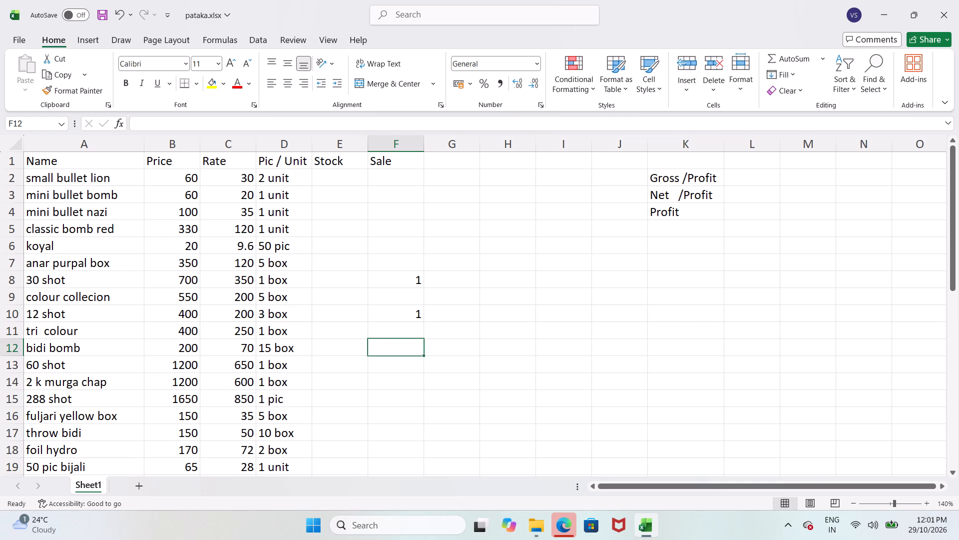
{"action": "left_click", "coordinate": [411, 308]}
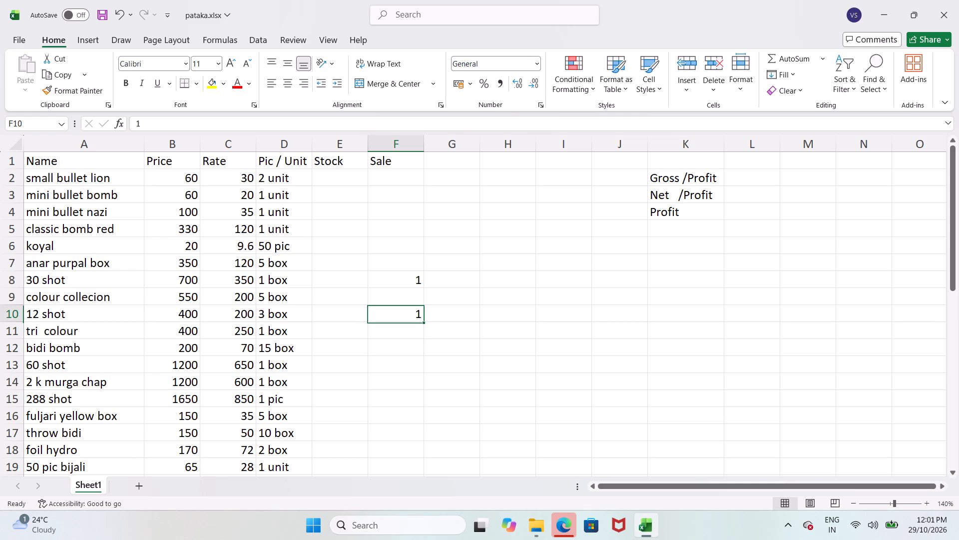
{"action": "left_click", "coordinate": [409, 368]}
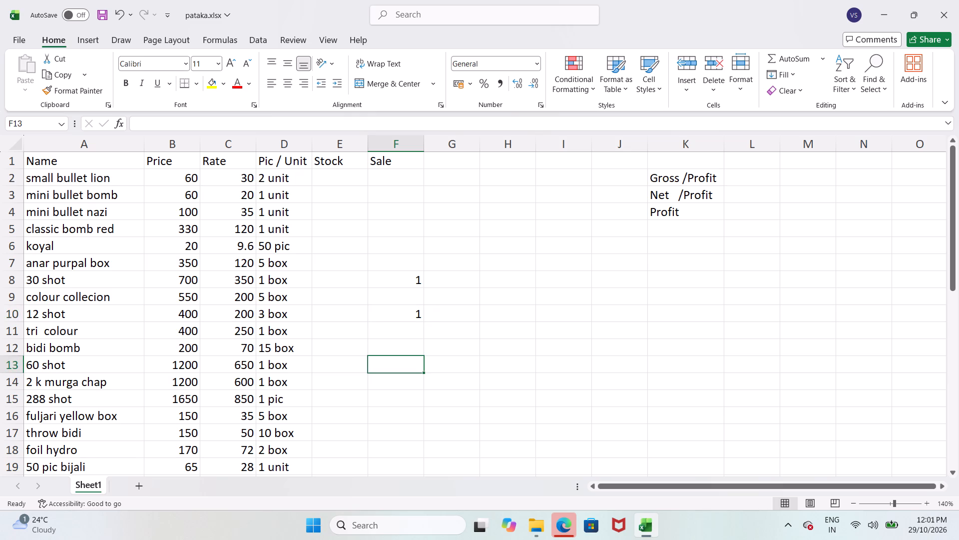
{"action": "type", "text": "1200"}
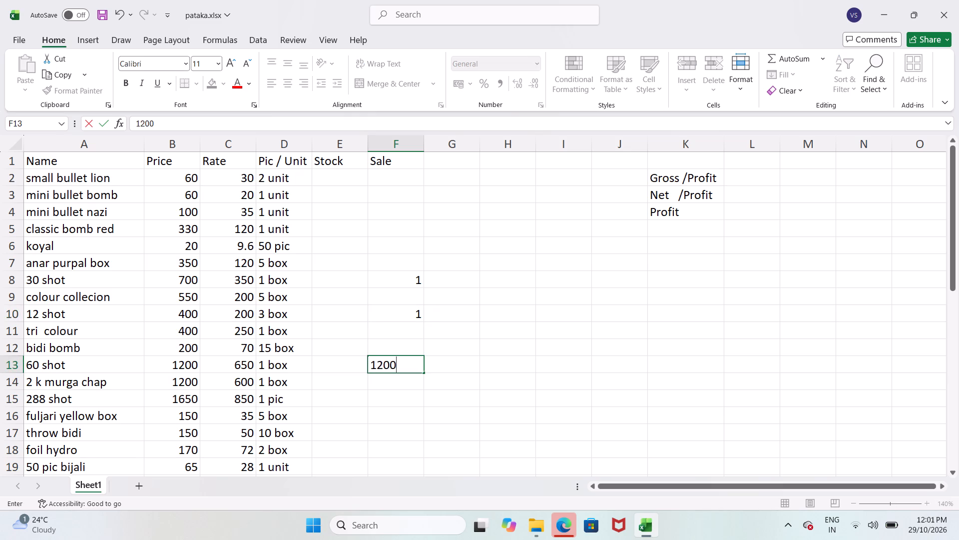
{"action": "key", "text": "BackSpace"}
{"action": "key", "text": "BackSpace"}
{"action": "key", "text": "BackSpace"}
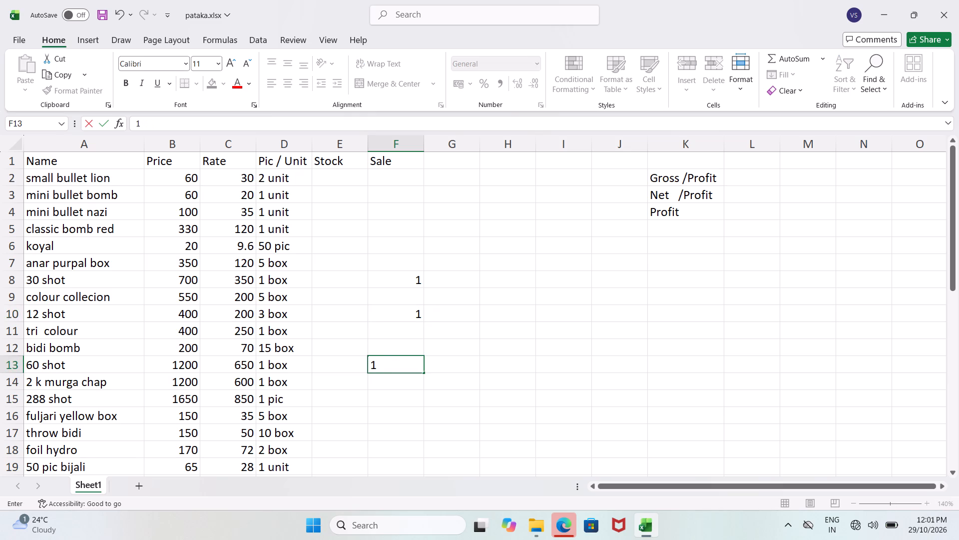
{"action": "key", "text": "Return"}
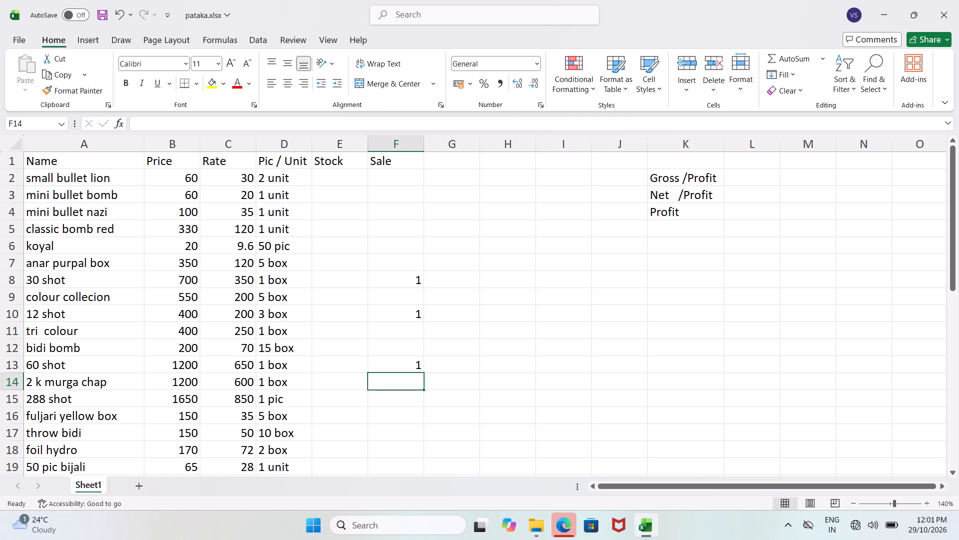
Enter a Sale value of 1 in the 288 shot row.
{"action": "scroll", "coordinate": [342, 427], "scroll_direction": "down", "scroll_amount": 1}
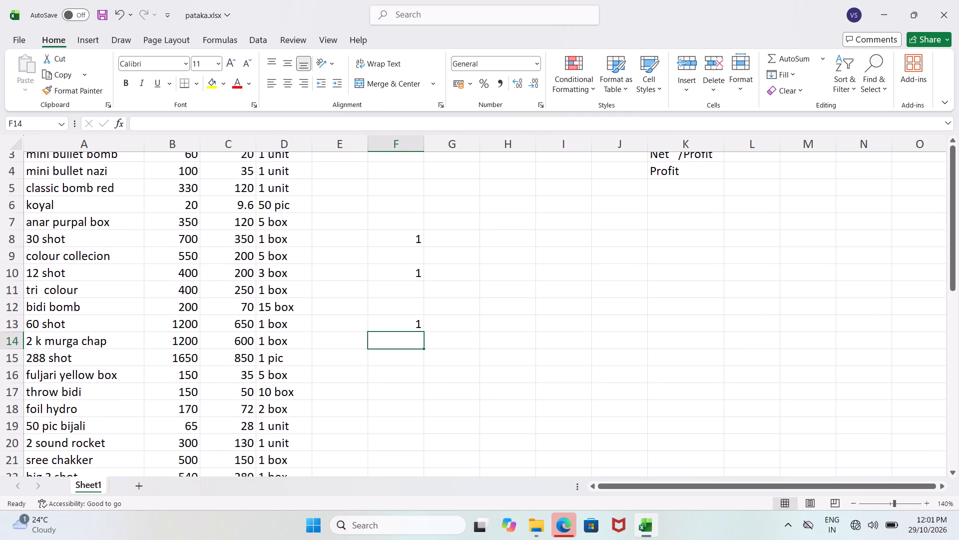
{"action": "scroll", "coordinate": [342, 427], "scroll_direction": "down", "scroll_amount": 1}
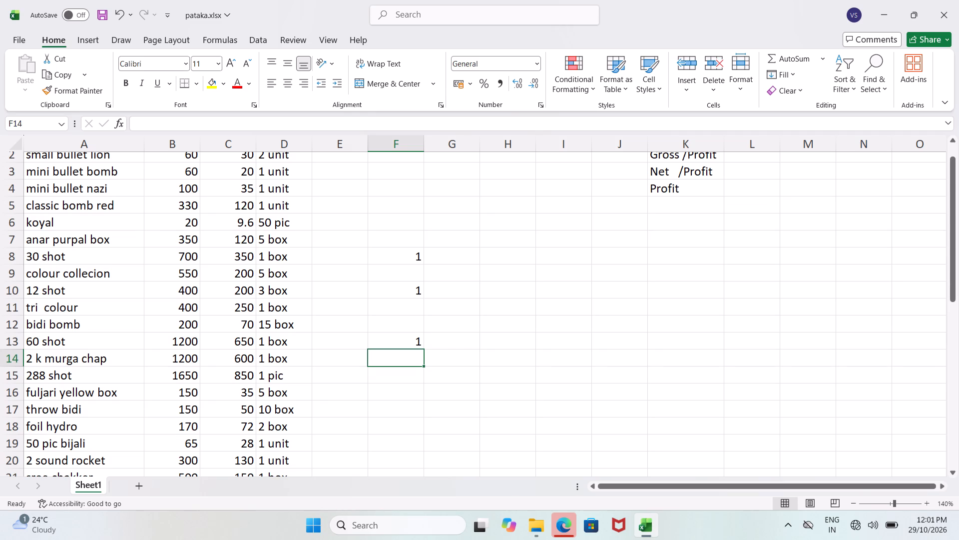
{"action": "left_click", "coordinate": [407, 378]}
{"action": "key", "text": "1"}
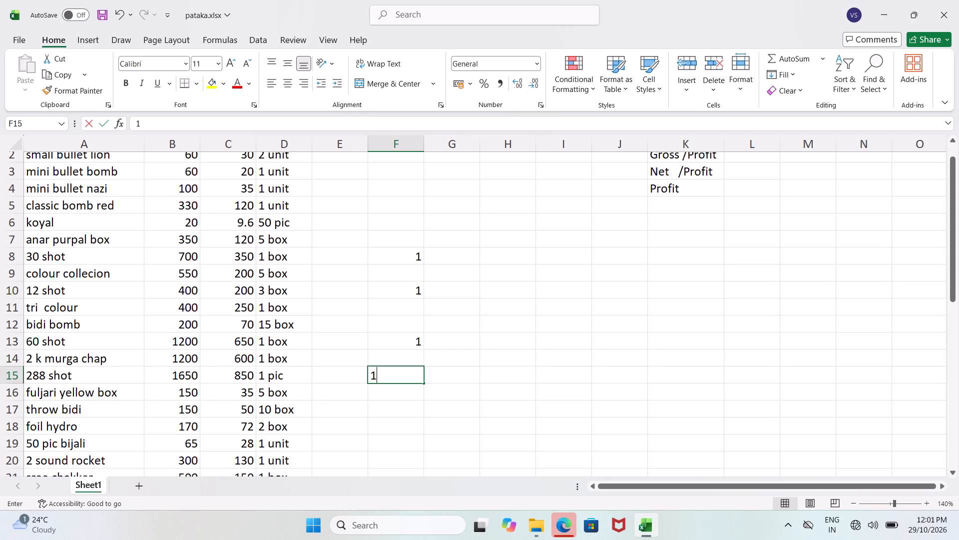
{"action": "left_click", "coordinate": [393, 402]}
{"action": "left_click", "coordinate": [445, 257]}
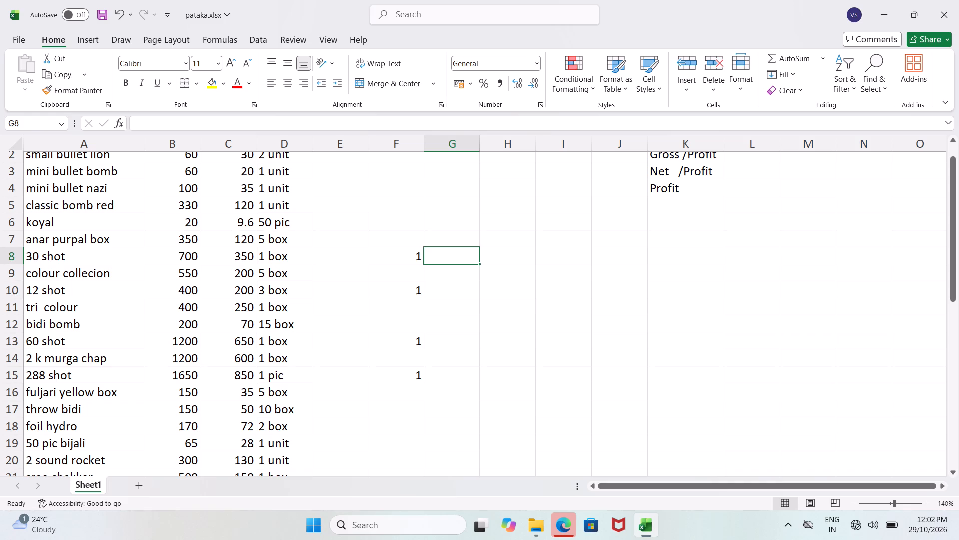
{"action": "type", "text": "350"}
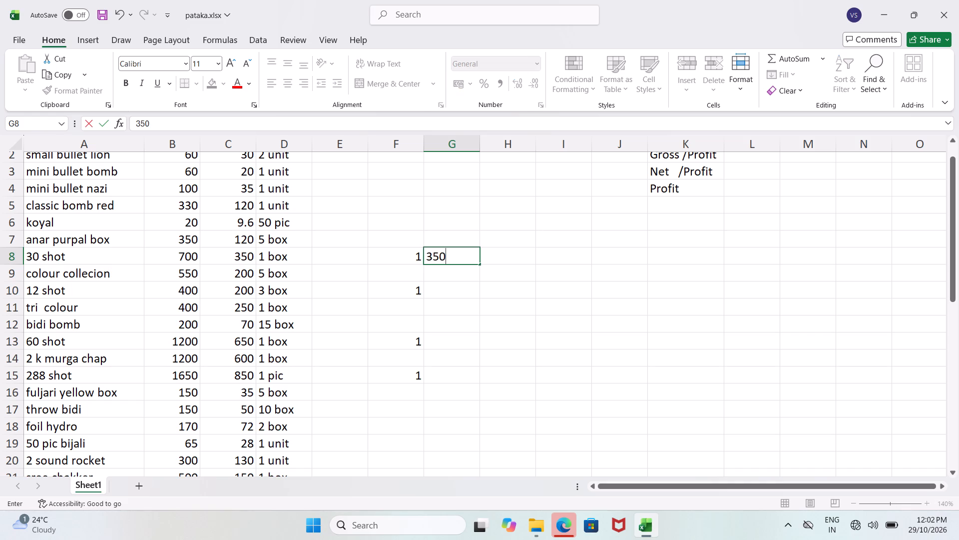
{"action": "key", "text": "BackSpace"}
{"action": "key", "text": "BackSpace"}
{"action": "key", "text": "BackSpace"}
Enter a Stock value of 1 in the 30 shot row.
{"action": "double_click", "coordinate": [402, 256]}
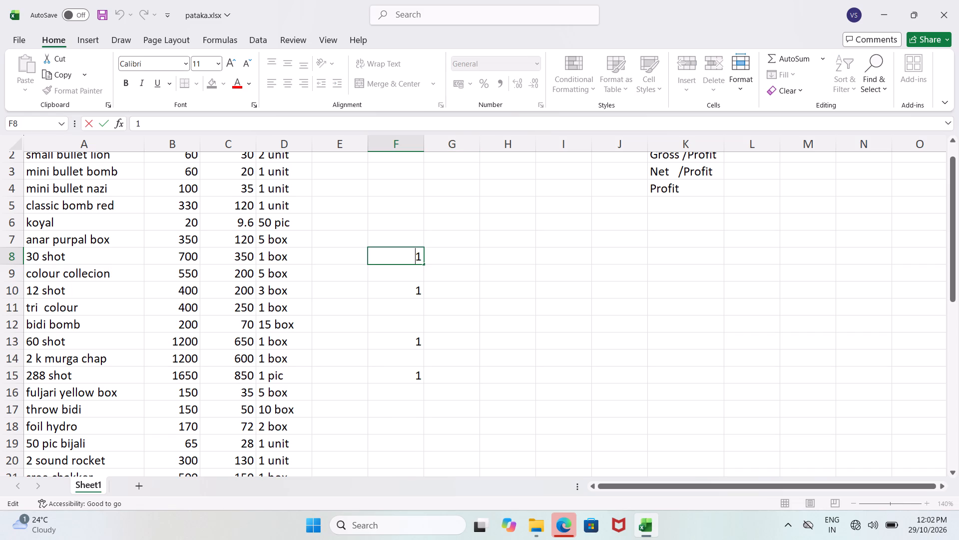
{"action": "left_click", "coordinate": [341, 256]}
{"action": "key", "text": "1"}
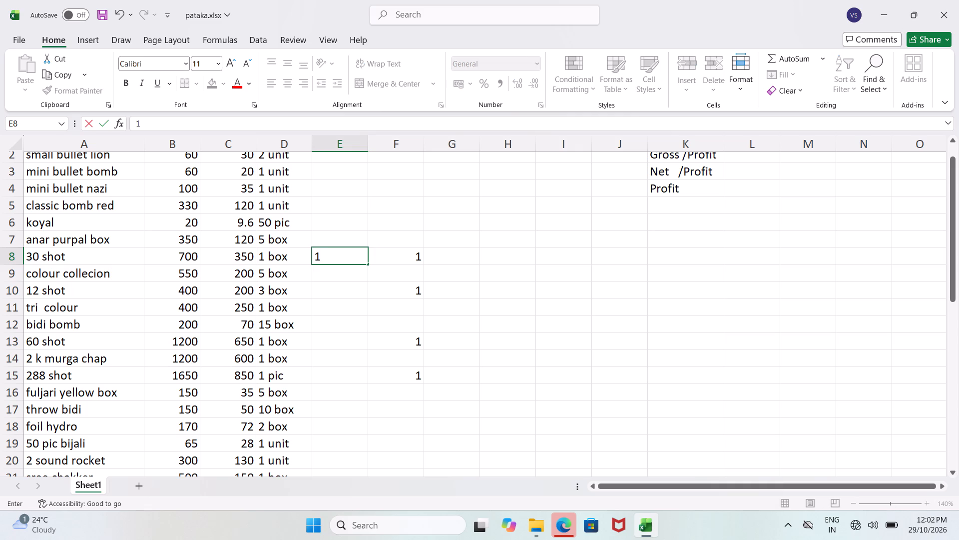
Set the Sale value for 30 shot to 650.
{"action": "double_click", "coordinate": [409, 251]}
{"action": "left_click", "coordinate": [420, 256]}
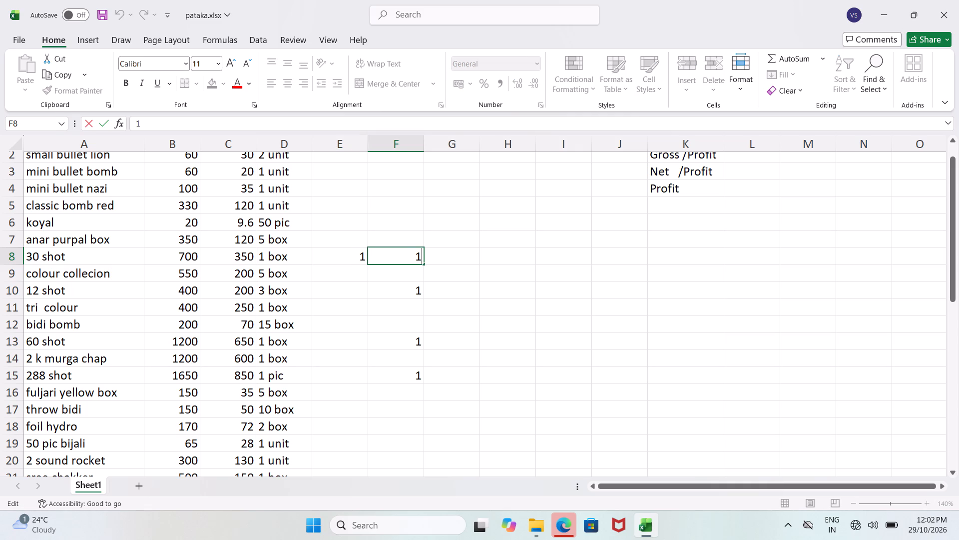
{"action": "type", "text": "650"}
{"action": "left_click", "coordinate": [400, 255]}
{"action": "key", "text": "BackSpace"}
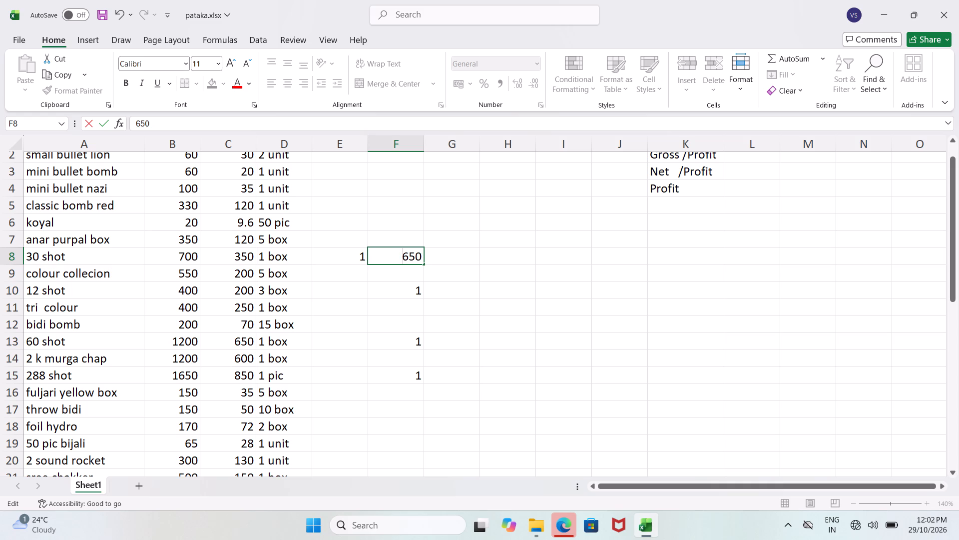
Clear the Sale value for 12 shot and enter a Stock value of 2 in that row.
{"action": "double_click", "coordinate": [411, 289]}
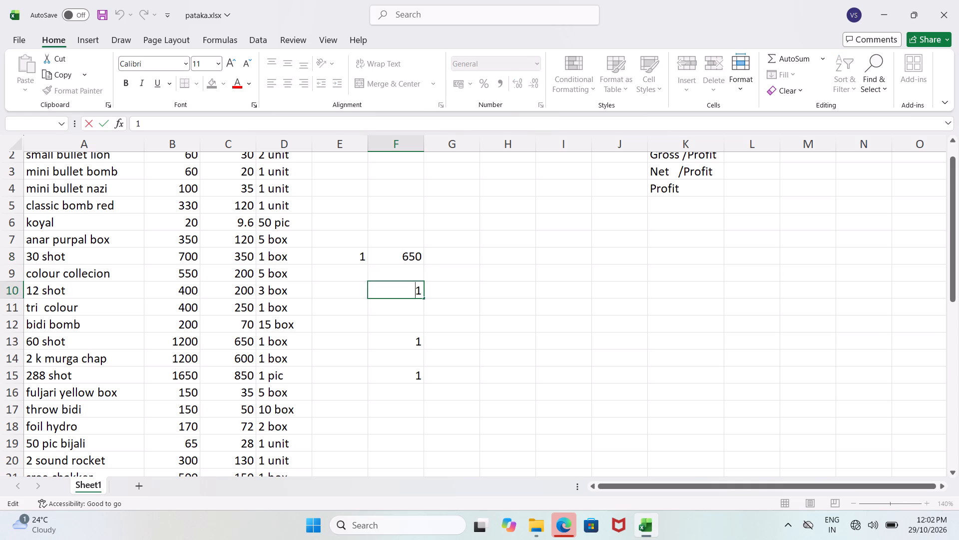
{"action": "left_click", "coordinate": [421, 287]}
{"action": "key", "text": "BackSpace"}
{"action": "left_click", "coordinate": [355, 300]}
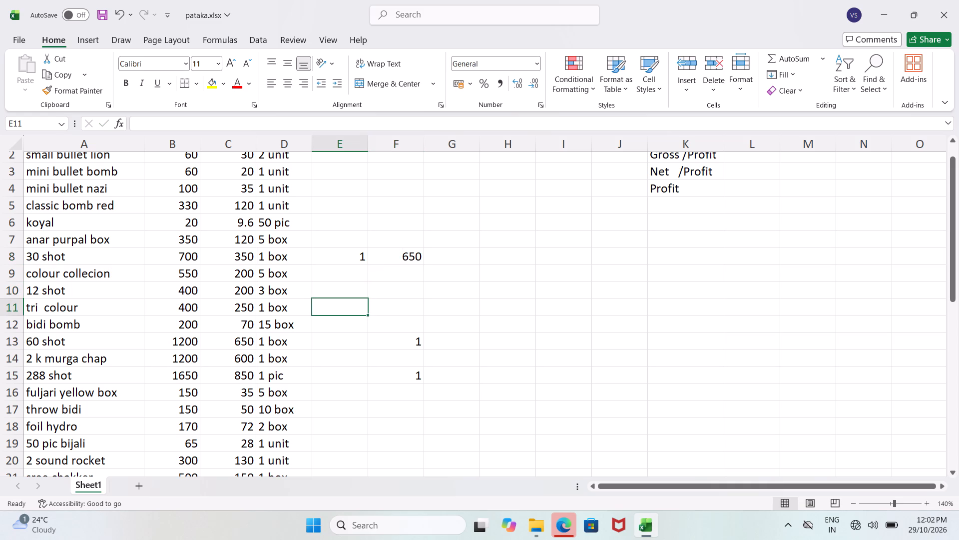
{"action": "left_click", "coordinate": [355, 293]}
{"action": "double_click", "coordinate": [349, 290]}
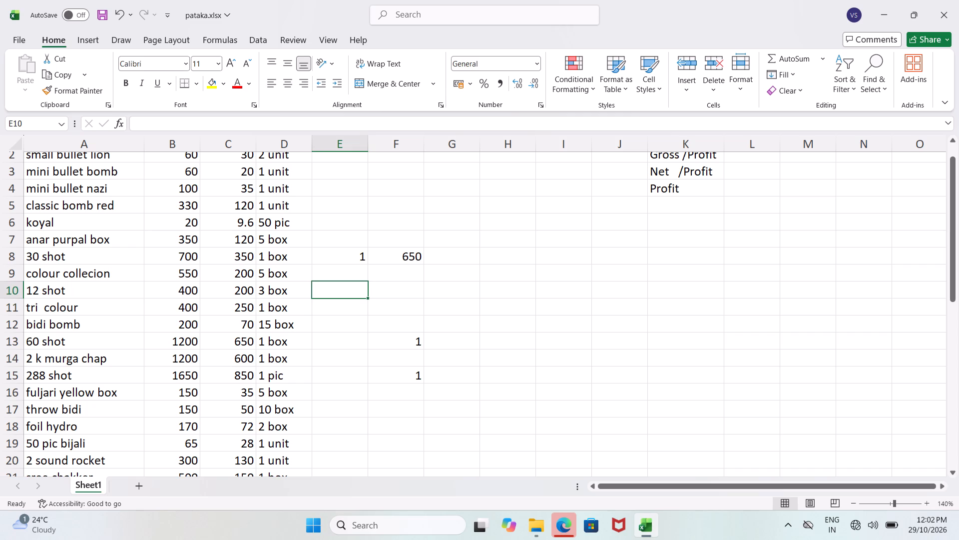
{"action": "key", "text": "2"}
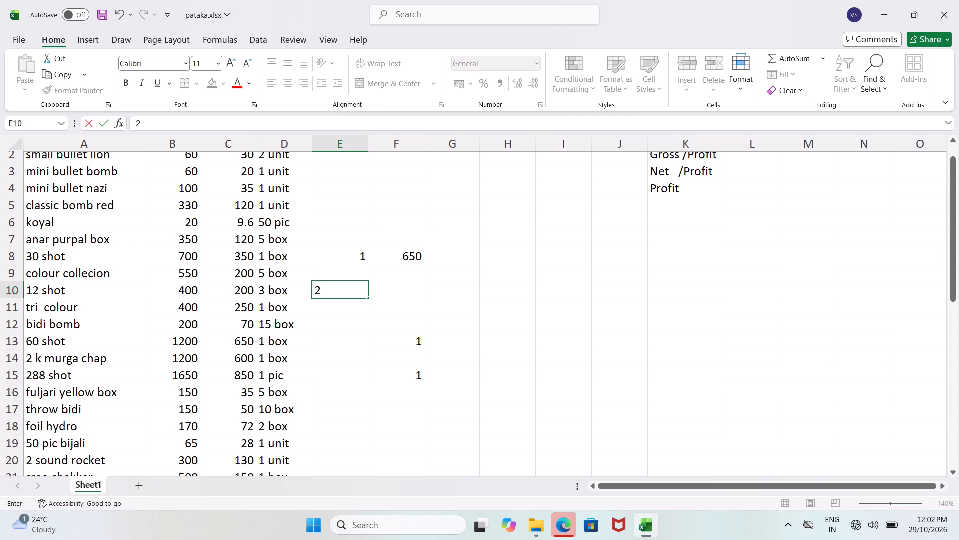
{"action": "left_click", "coordinate": [401, 288]}
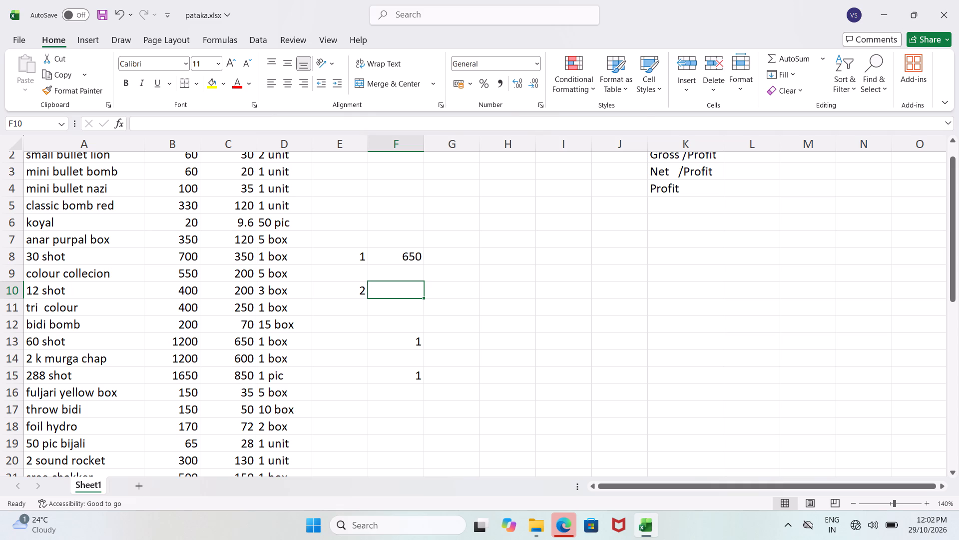
Clear the Sale value in the 30 shot row.
{"action": "double_click", "coordinate": [420, 257]}
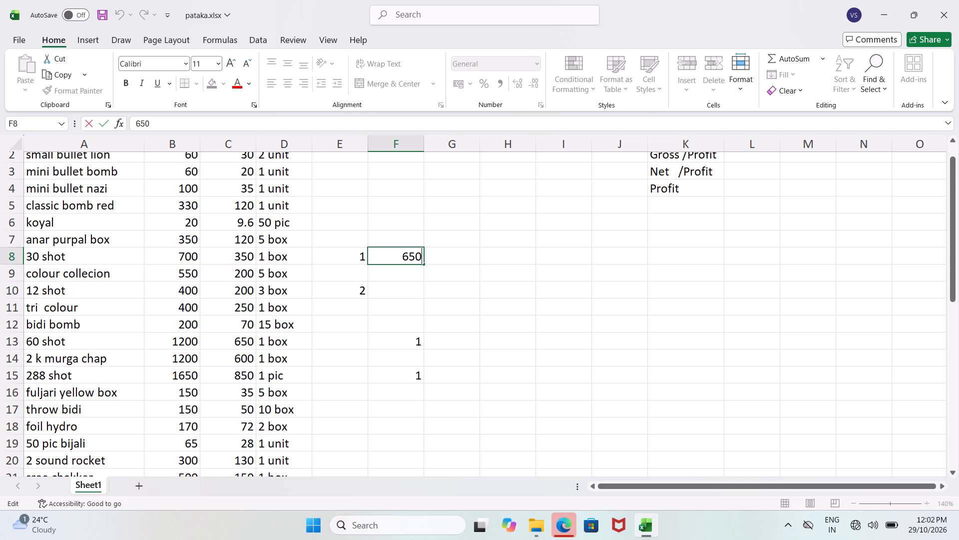
{"action": "key", "text": "BackSpace"}
{"action": "key", "text": "BackSpace"}
{"action": "key", "text": "BackSpace"}
Set the Stock value for 30 shot to 0.
{"action": "double_click", "coordinate": [351, 255]}
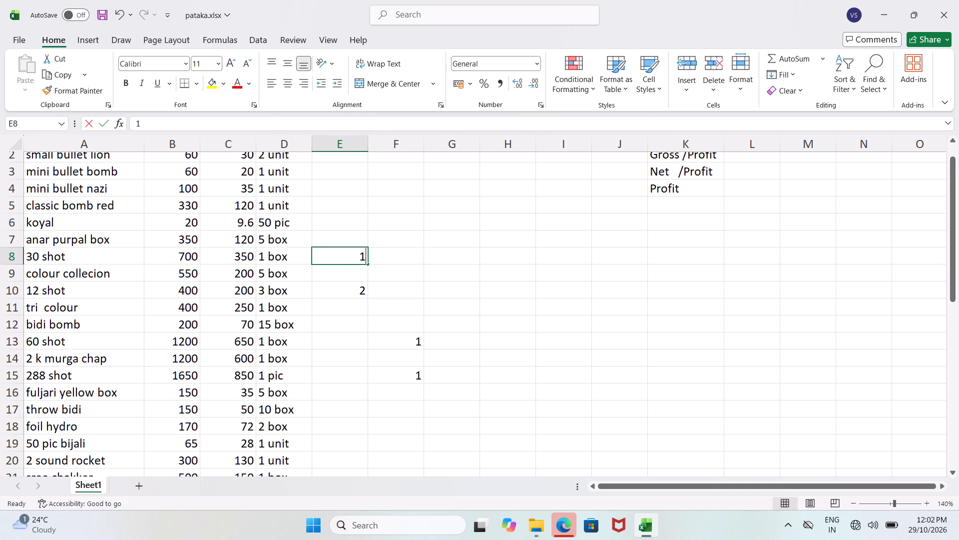
{"action": "key", "text": "0"}
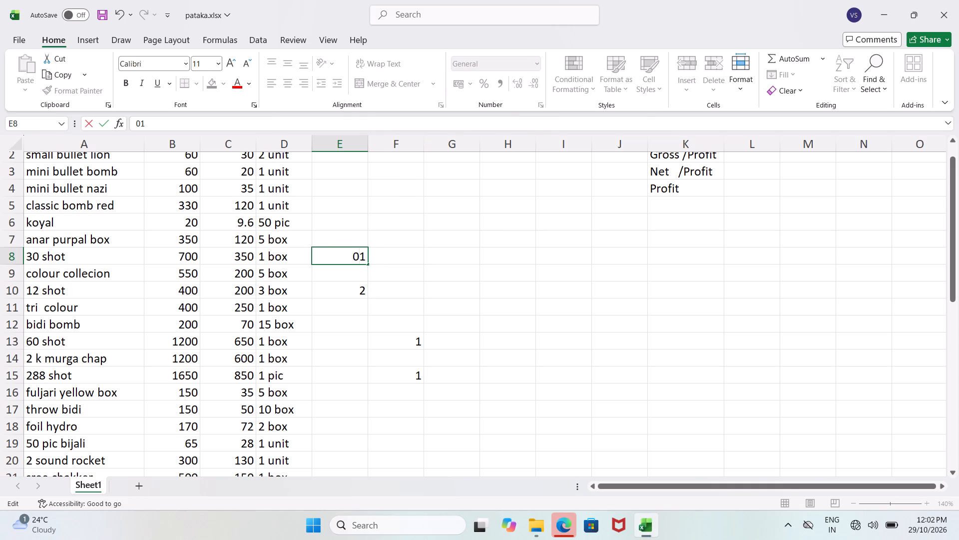
{"action": "left_click", "coordinate": [365, 258]}
{"action": "key", "text": "BackSpace"}
Enter a Sale value of 1 in both the 30 shot and 12 shot rows.
{"action": "left_click", "coordinate": [398, 259]}
{"action": "key", "text": "1"}
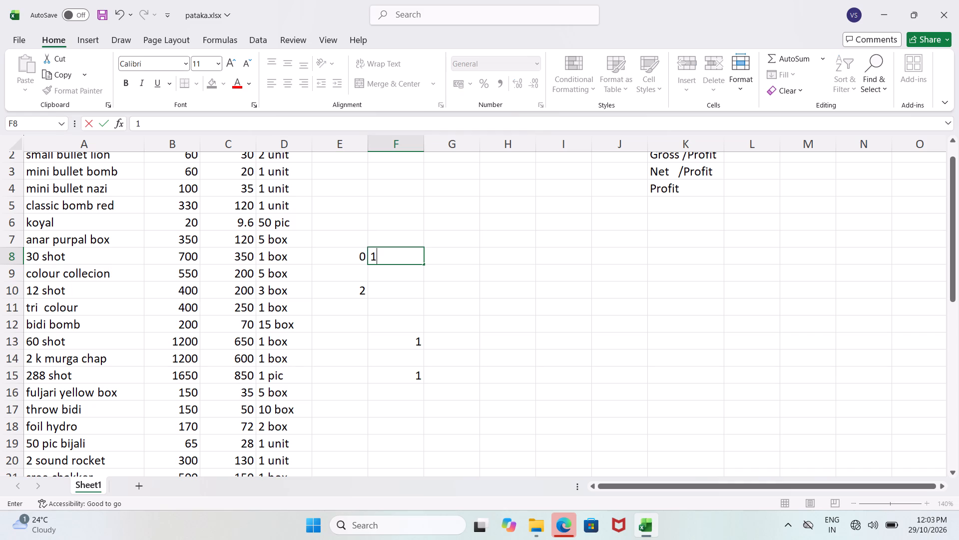
{"action": "left_click", "coordinate": [396, 290]}
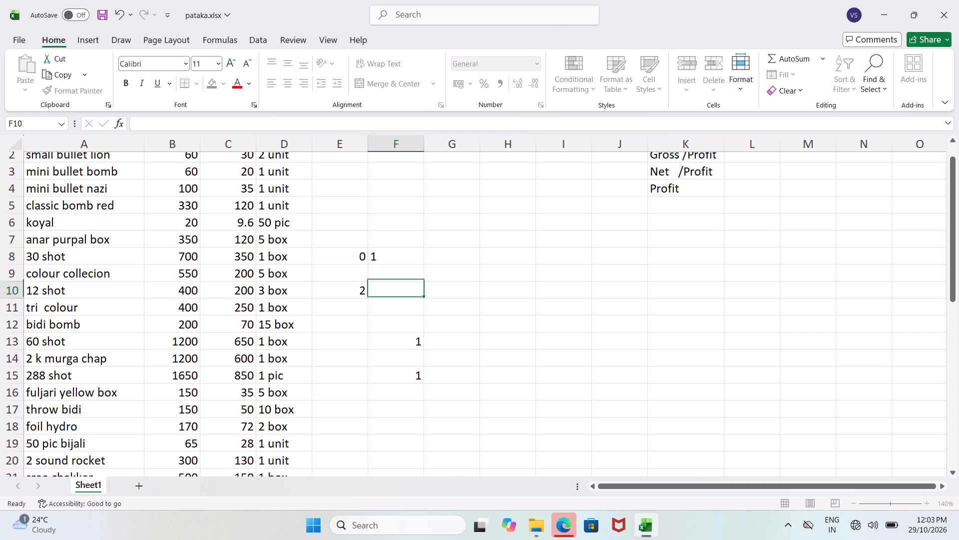
{"action": "key", "text": "1"}
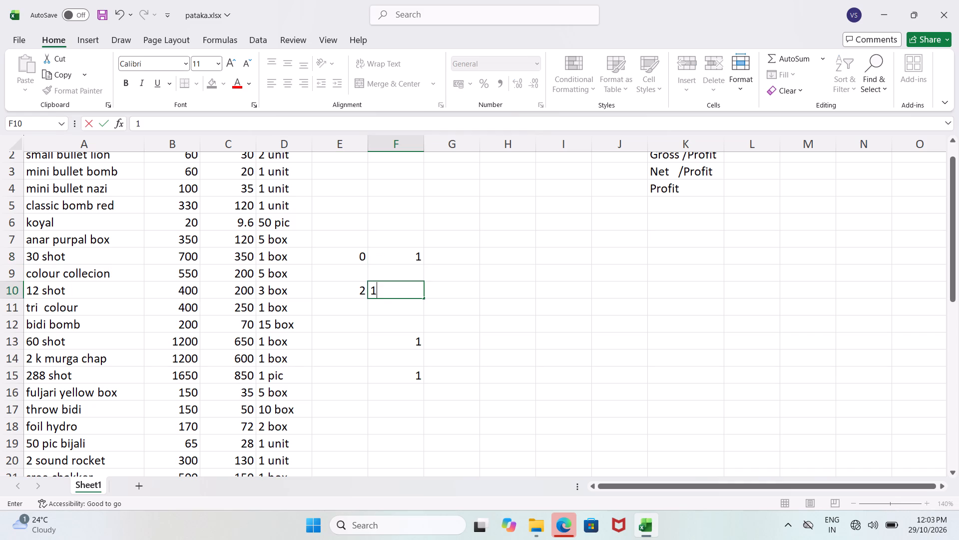
Fill column G beside Sale with 650 for 30 shot, 350 for 12 shot, 1200 for 60 shot and 1450 for 288 shot.
{"action": "left_click", "coordinate": [459, 258]}
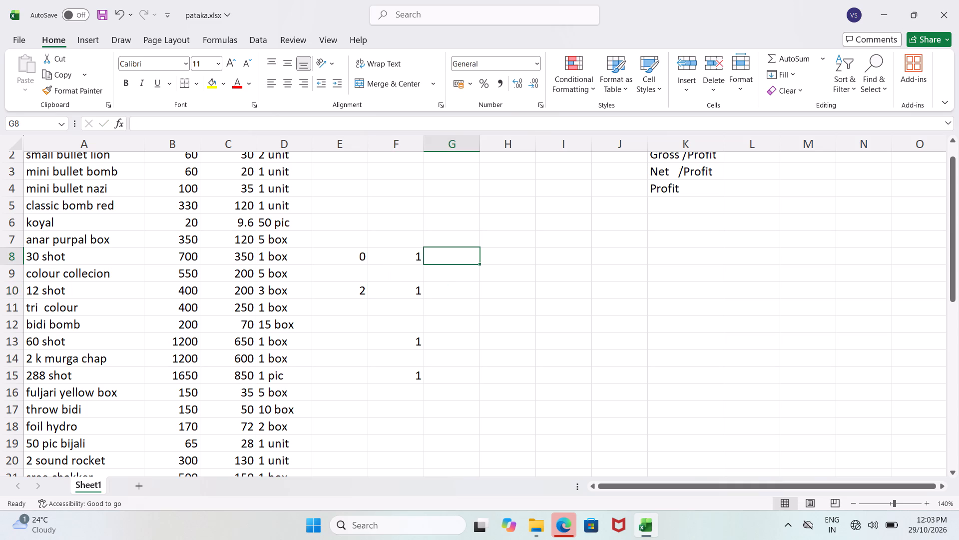
{"action": "left_click", "coordinate": [459, 258]}
{"action": "type", "text": "650"}
{"action": "left_click", "coordinate": [455, 294]}
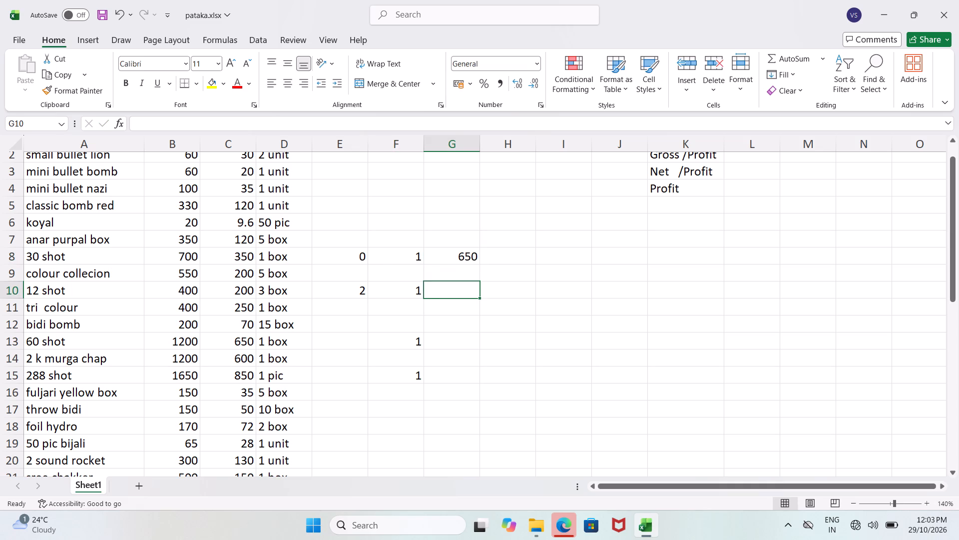
{"action": "type", "text": "350"}
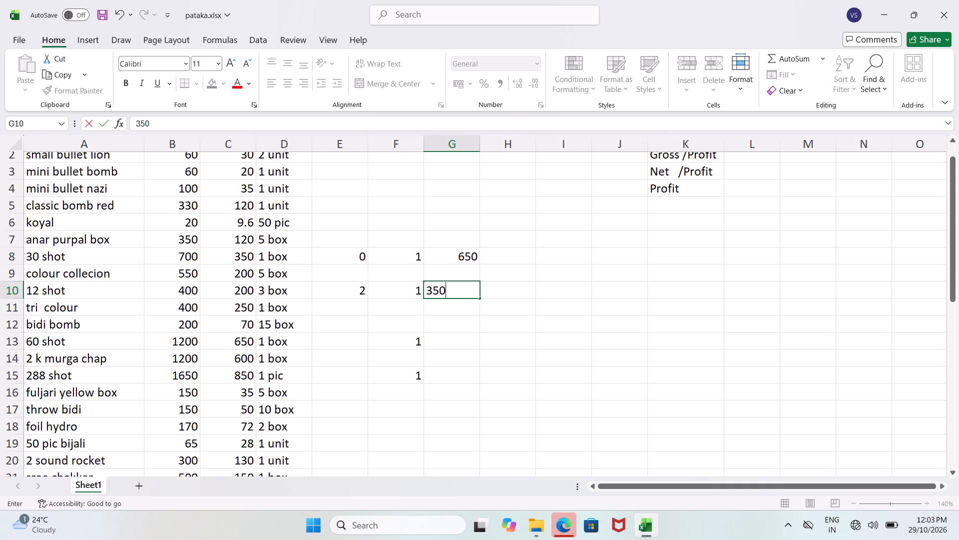
{"action": "left_click", "coordinate": [456, 341]}
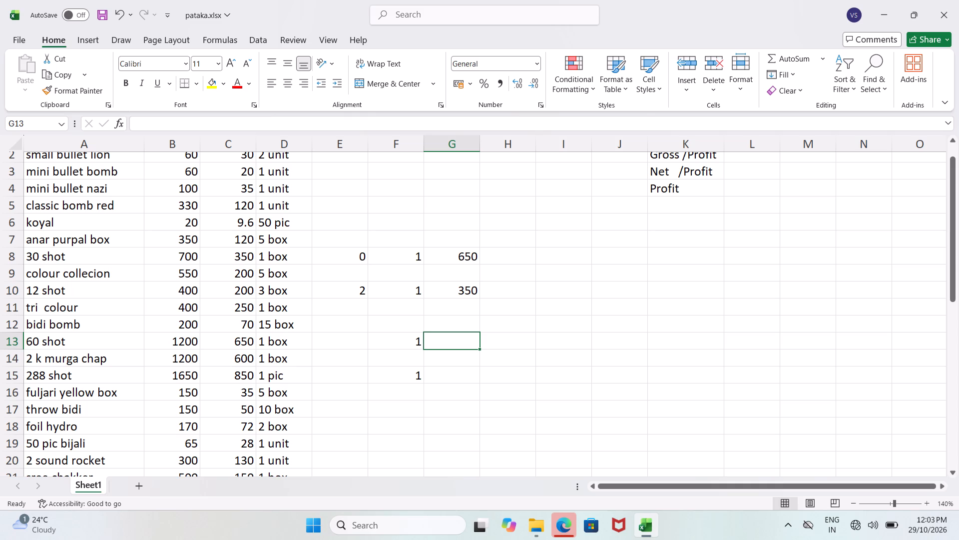
{"action": "left_click", "coordinate": [460, 341]}
{"action": "type", "text": "1200"}
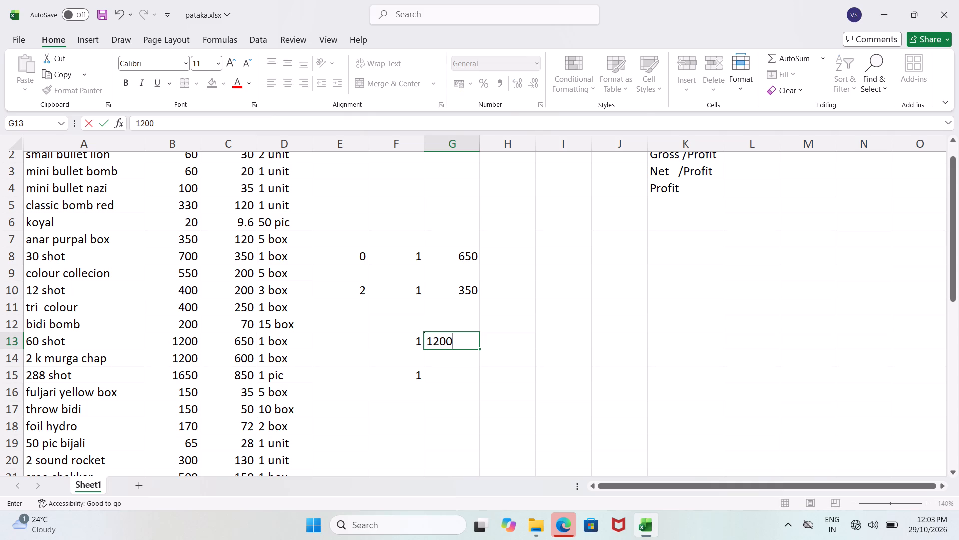
{"action": "left_click", "coordinate": [463, 373]}
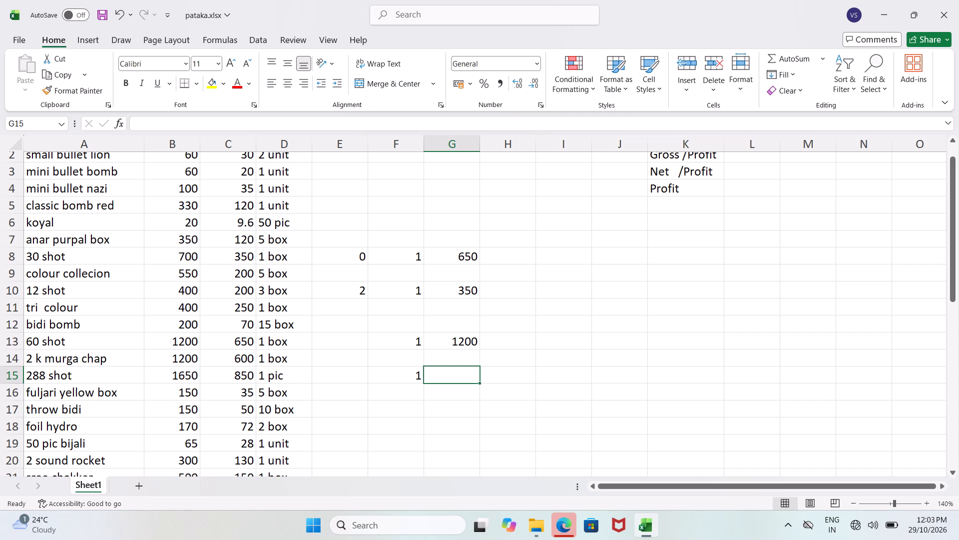
{"action": "type", "text": "1450"}
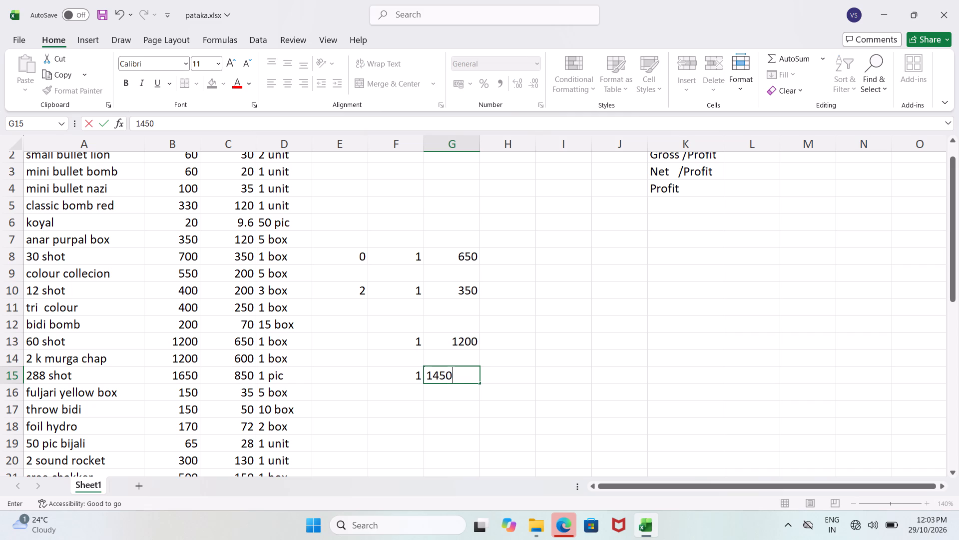
{"action": "scroll", "coordinate": [437, 387], "scroll_direction": "down", "scroll_amount": 1}
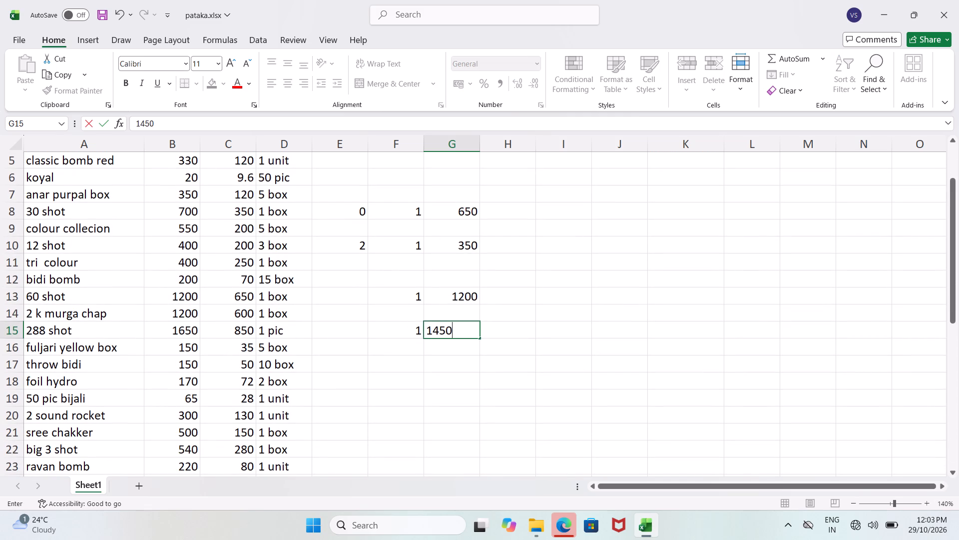
{"action": "left_click", "coordinate": [454, 371]}
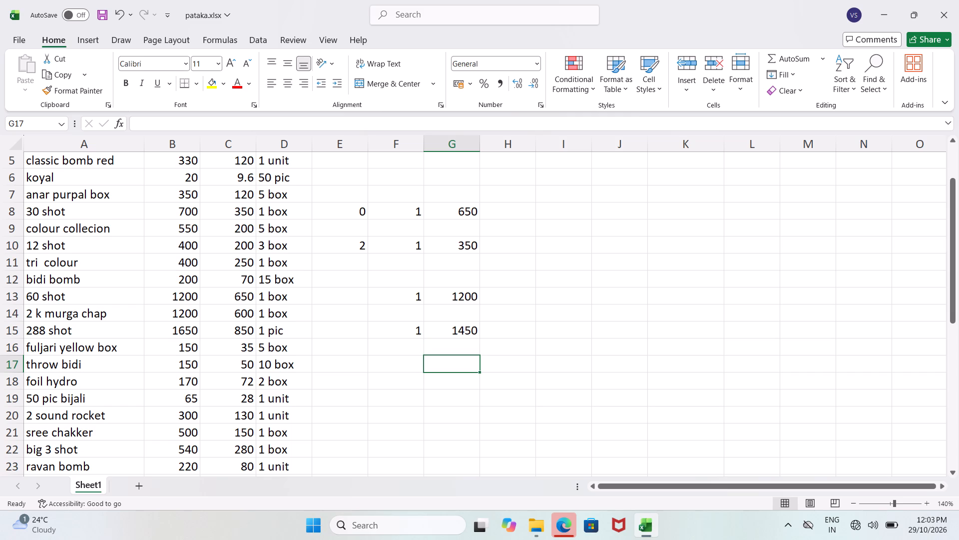
{"action": "scroll", "coordinate": [374, 356], "scroll_direction": "up", "scroll_amount": 2}
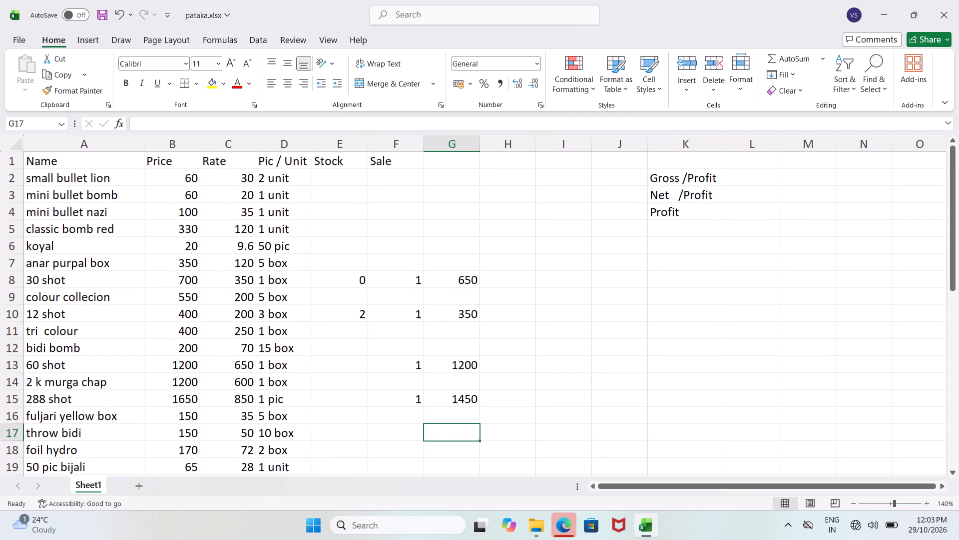
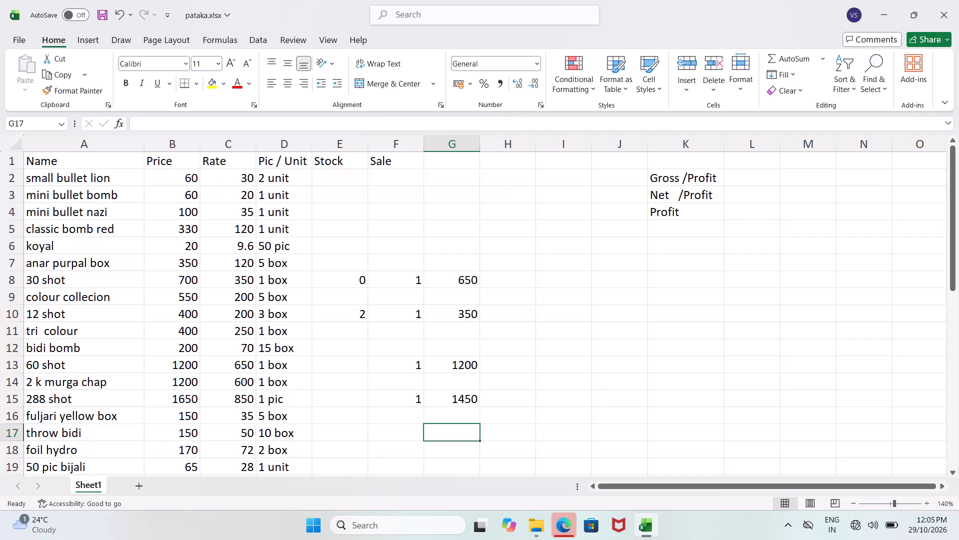
Enter a Sale value of 2 in the parrot row.
{"action": "scroll", "coordinate": [419, 387], "scroll_direction": "down", "scroll_amount": 1}
{"action": "scroll", "coordinate": [419, 387], "scroll_direction": "up", "scroll_amount": 1}
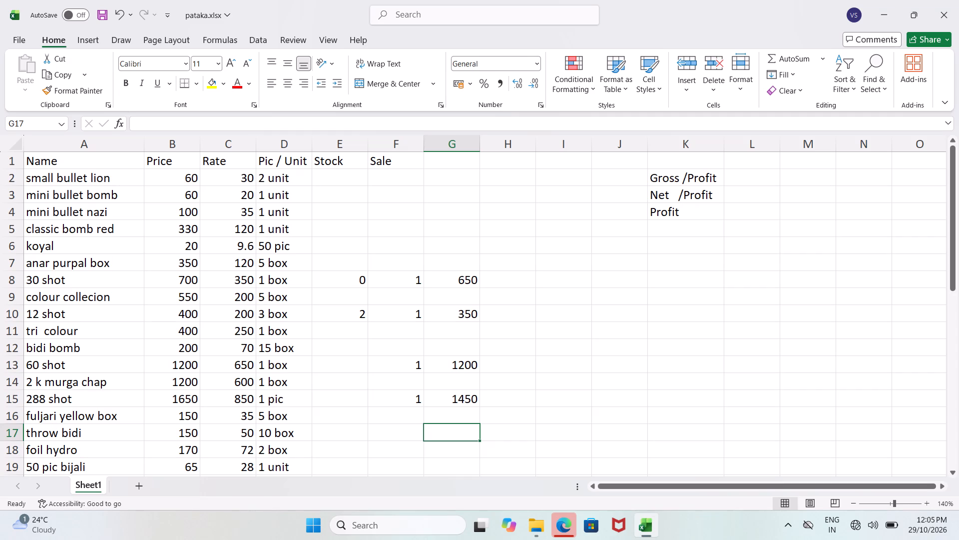
{"action": "scroll", "coordinate": [307, 305], "scroll_direction": "down", "scroll_amount": 2}
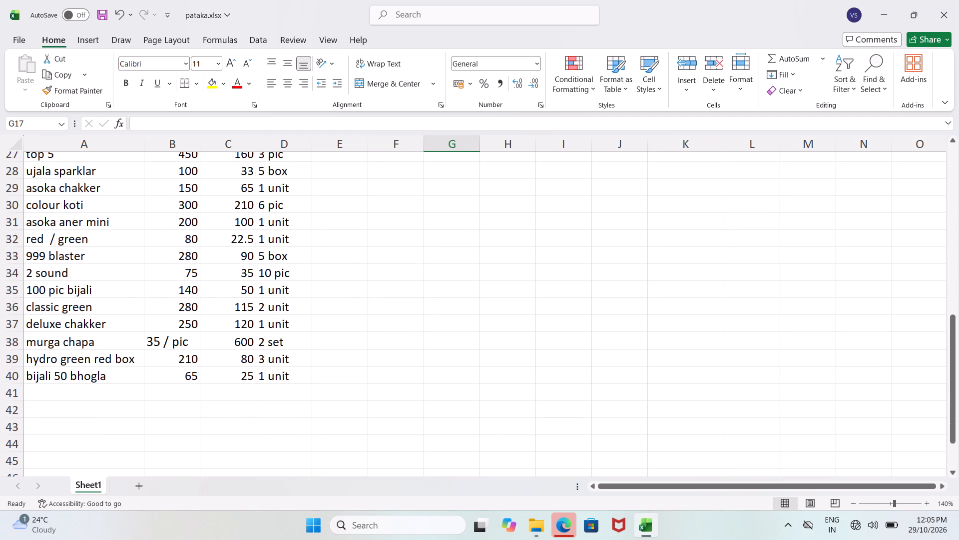
{"action": "scroll", "coordinate": [307, 305], "scroll_direction": "up", "scroll_amount": 3}
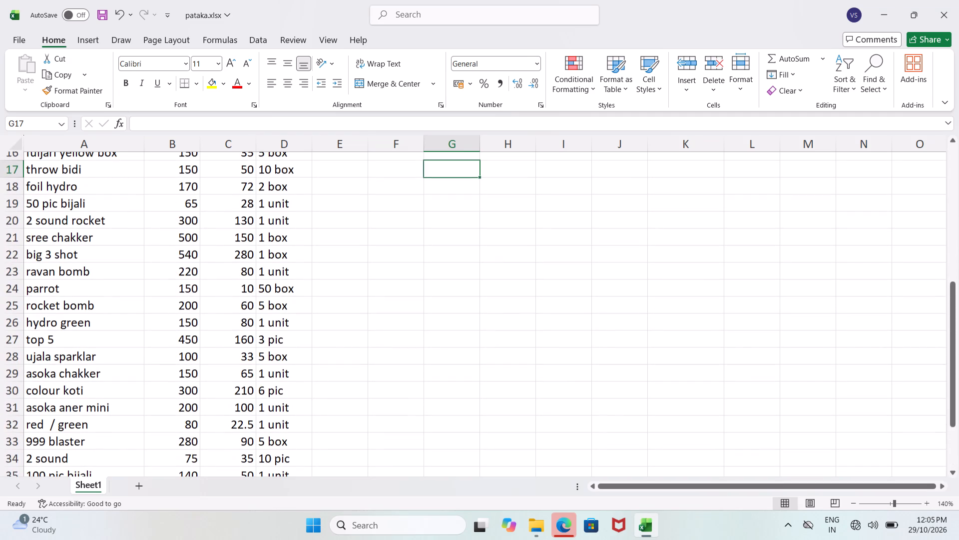
{"action": "scroll", "coordinate": [342, 290], "scroll_direction": "up", "scroll_amount": 5}
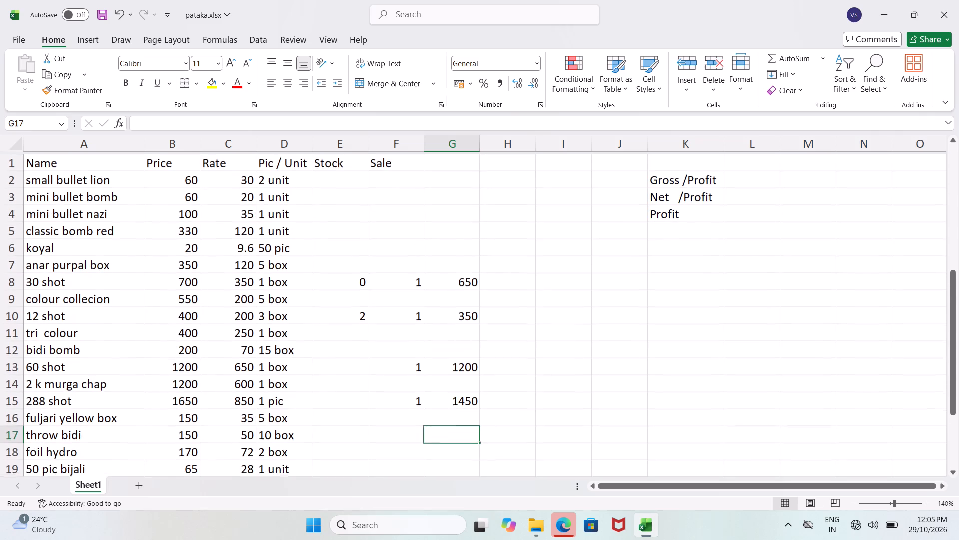
{"action": "scroll", "coordinate": [342, 290], "scroll_direction": "down", "scroll_amount": 1}
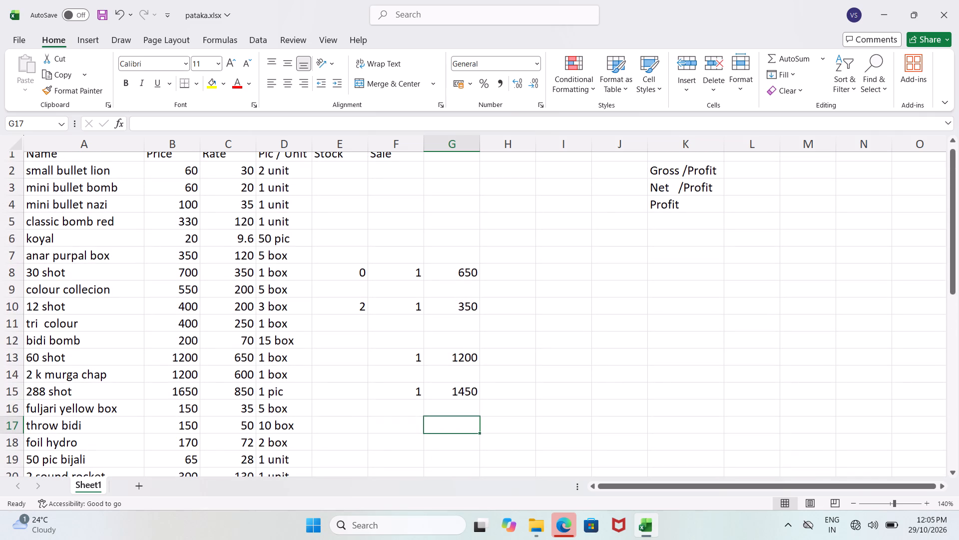
{"action": "left_click", "coordinate": [342, 290]}
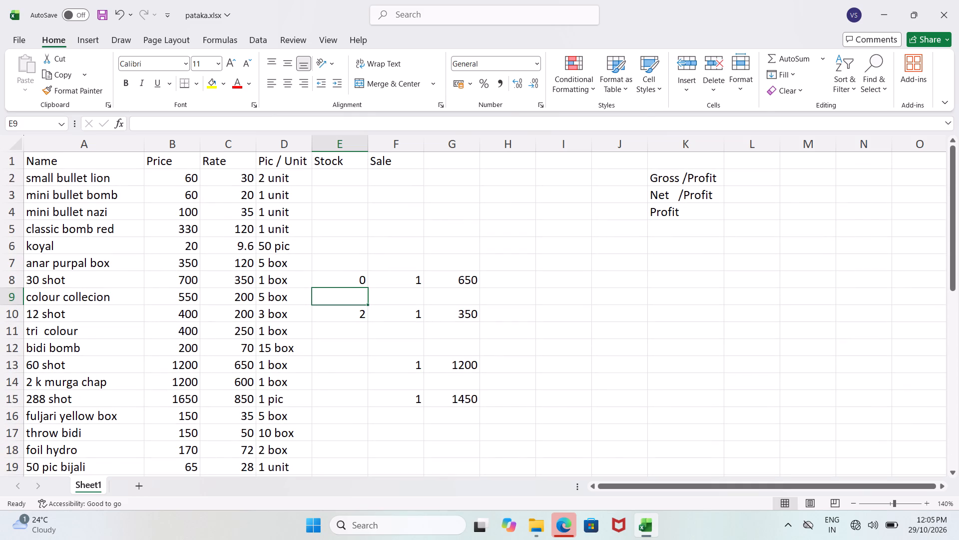
{"action": "scroll", "coordinate": [299, 352], "scroll_direction": "down", "scroll_amount": 2}
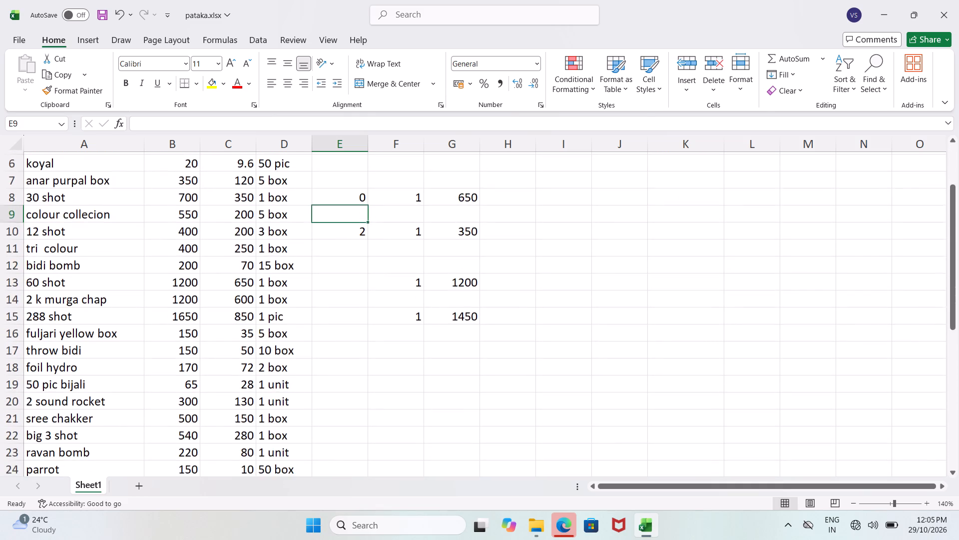
{"action": "scroll", "coordinate": [299, 352], "scroll_direction": "down", "scroll_amount": 2}
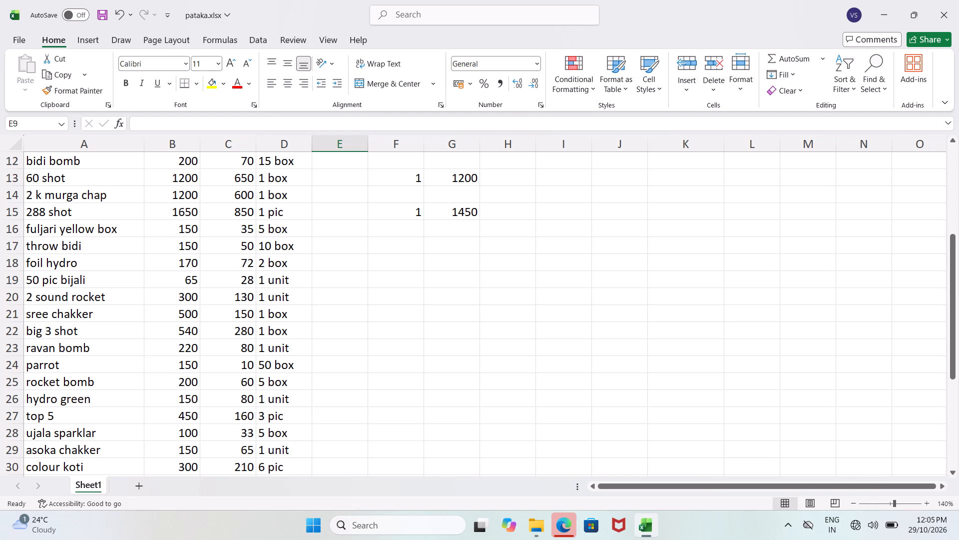
{"action": "left_click", "coordinate": [413, 366]}
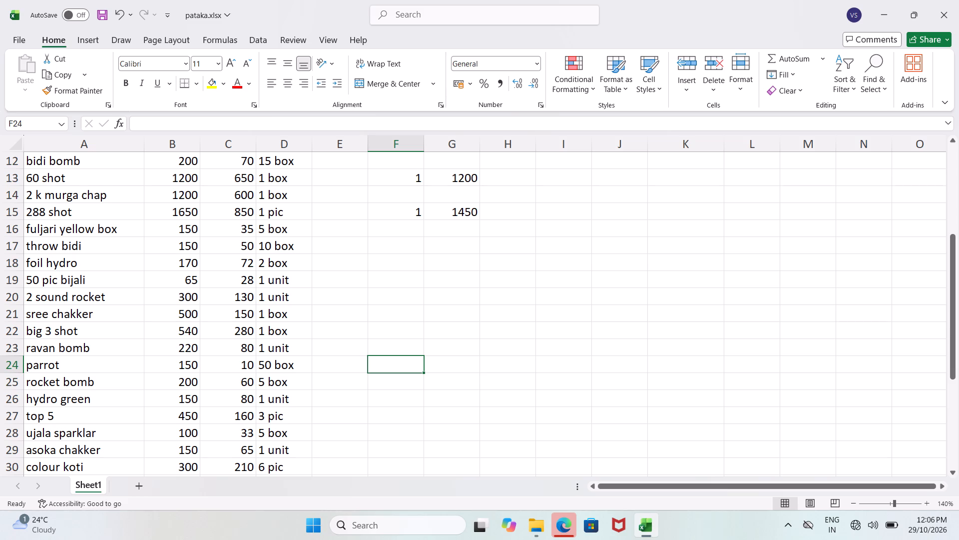
{"action": "left_click", "coordinate": [336, 363]}
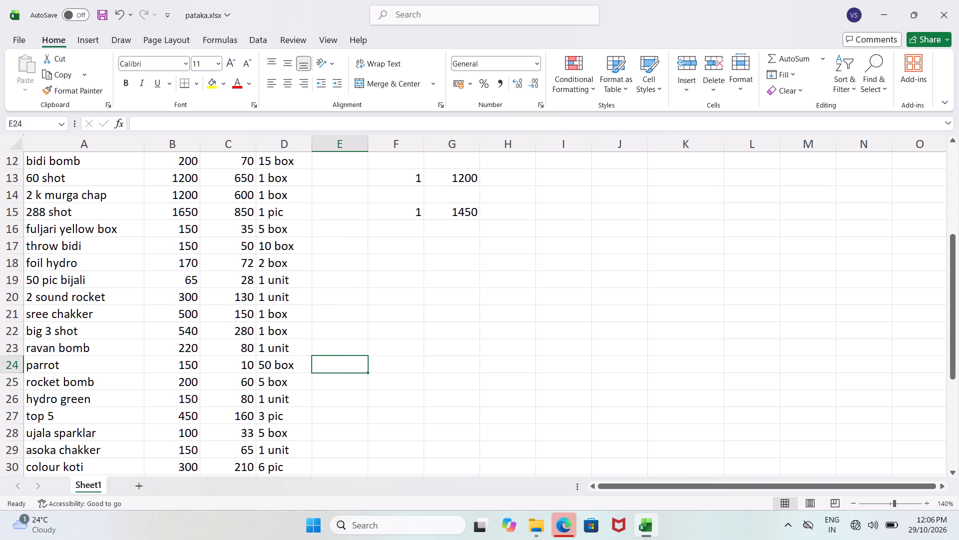
{"action": "left_click", "coordinate": [402, 362]}
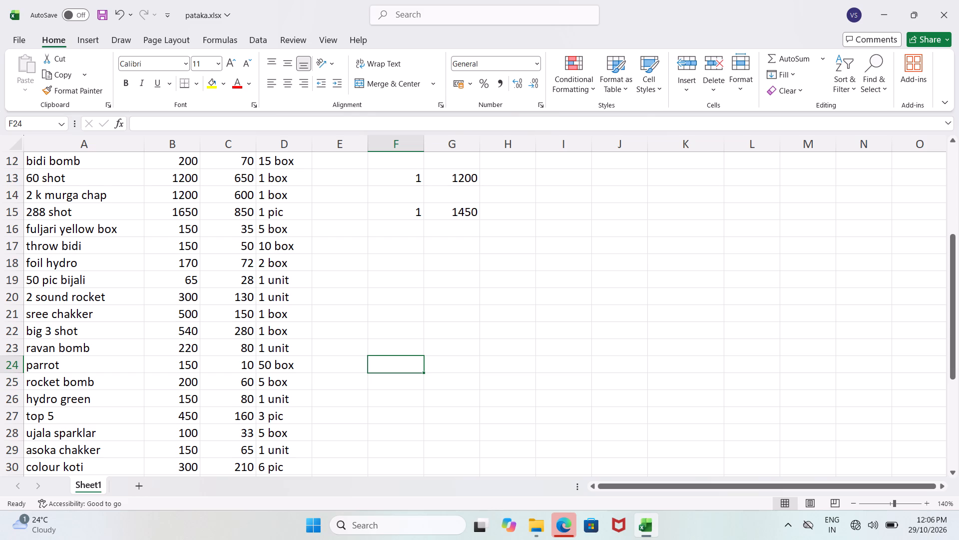
{"action": "key", "text": "2"}
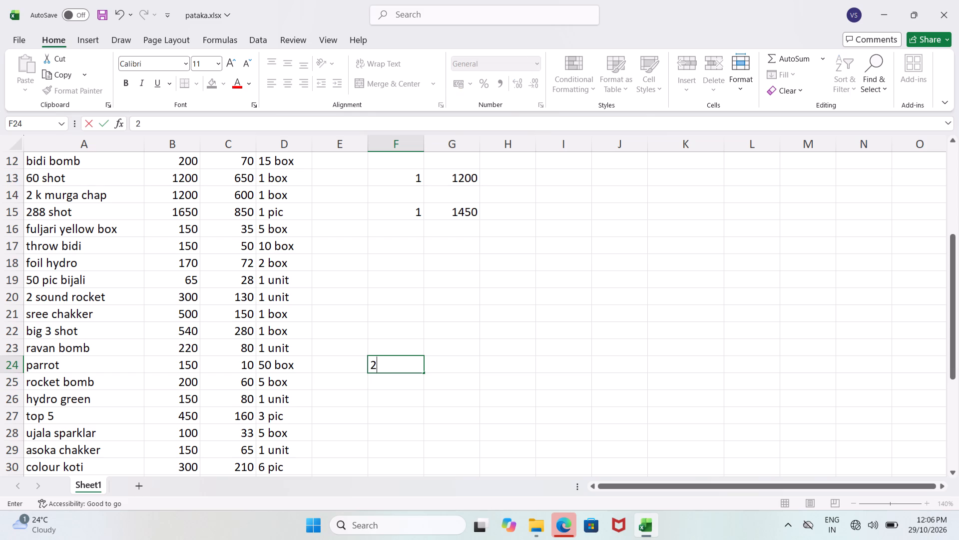
Set the Stock value for parrot to 48.
{"action": "left_click", "coordinate": [338, 369]}
{"action": "type", "text": "48"}
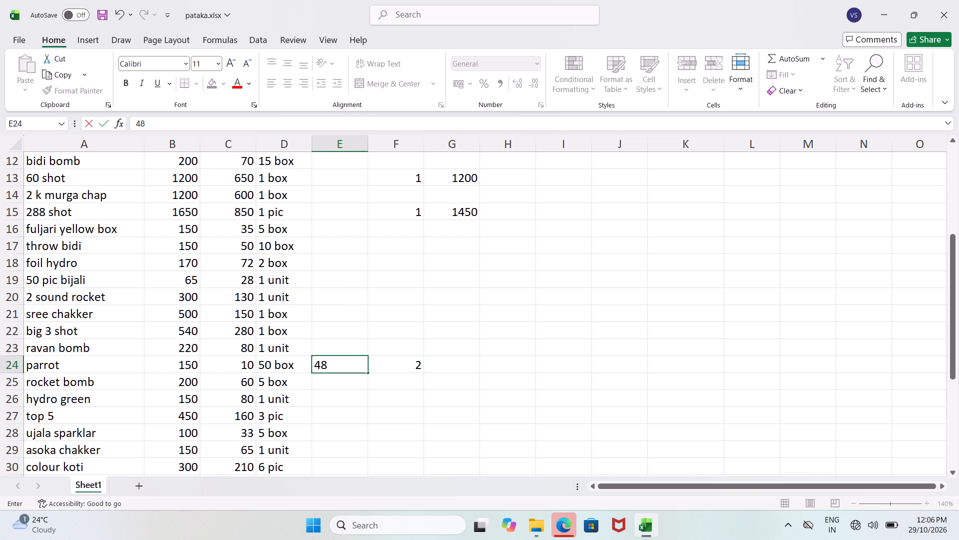
{"action": "left_click", "coordinate": [338, 369]}
{"action": "scroll", "coordinate": [362, 321], "scroll_direction": "up", "scroll_amount": 1}
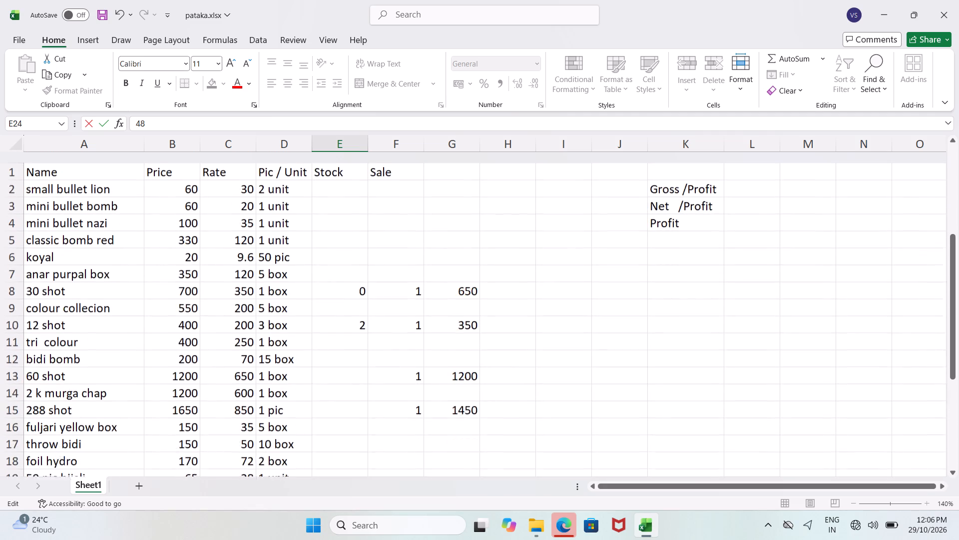
{"action": "scroll", "coordinate": [362, 321], "scroll_direction": "down", "scroll_amount": 1}
{"action": "scroll", "coordinate": [362, 321], "scroll_direction": "up", "scroll_amount": 1}
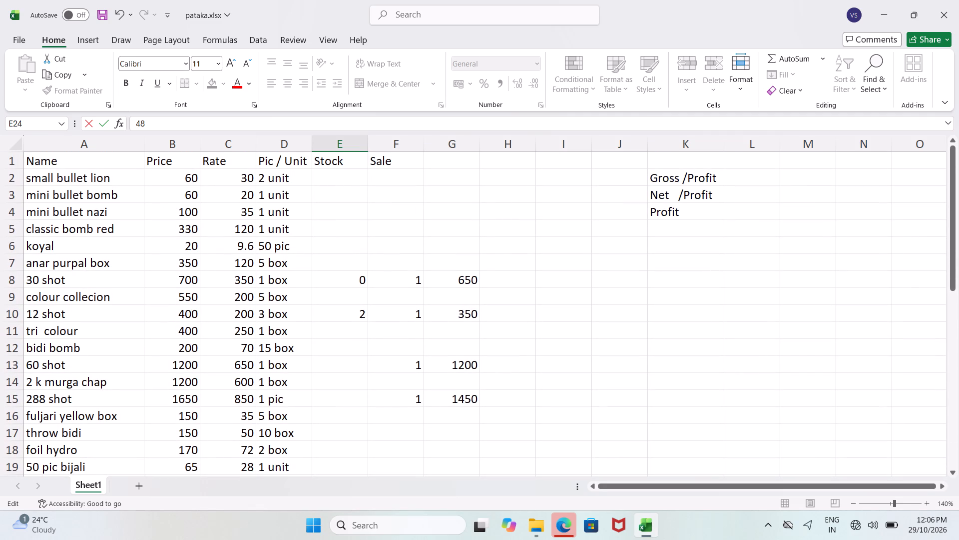
{"action": "scroll", "coordinate": [341, 279], "scroll_direction": "down", "scroll_amount": 1}
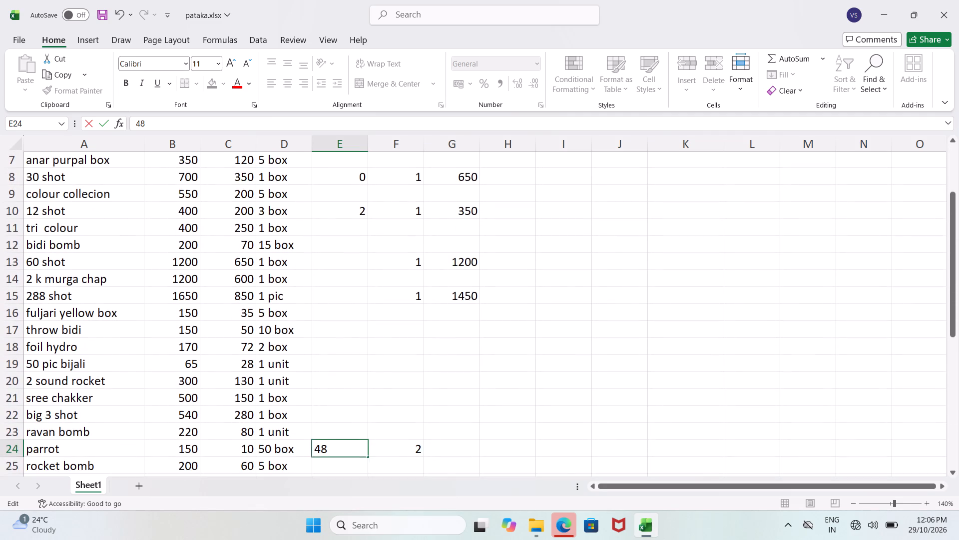
{"action": "scroll", "coordinate": [341, 279], "scroll_direction": "up", "scroll_amount": 1}
{"action": "left_click", "coordinate": [352, 269]}
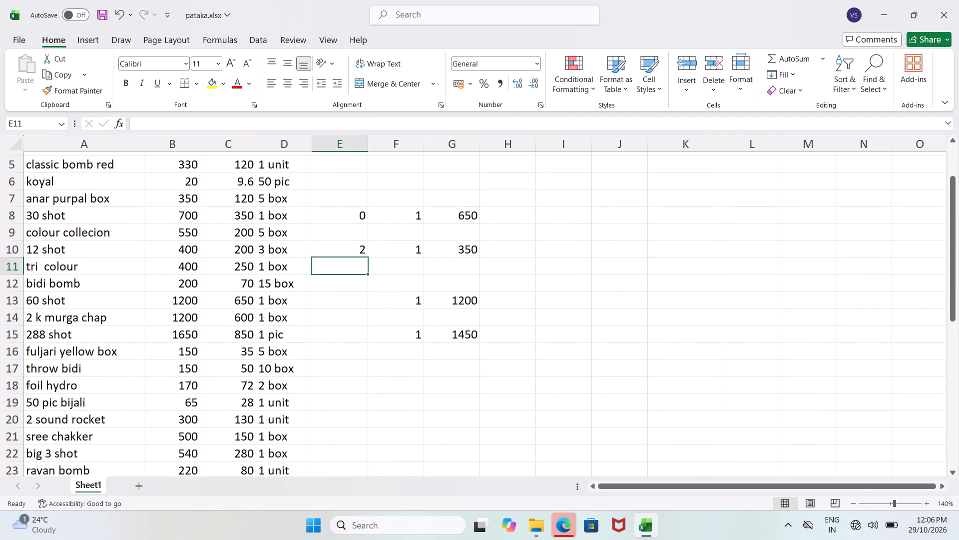
Review the Stock and Sale entries across the item list, including the parrot row.
{"action": "left_click", "coordinate": [360, 261]}
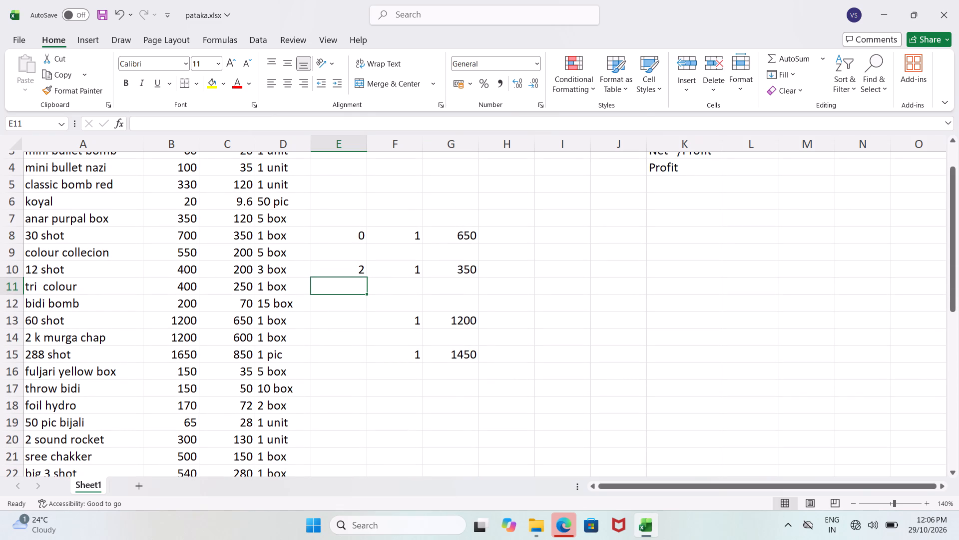
{"action": "left_click", "coordinate": [350, 196]}
{"action": "scroll", "coordinate": [387, 324], "scroll_direction": "down", "scroll_amount": 2}
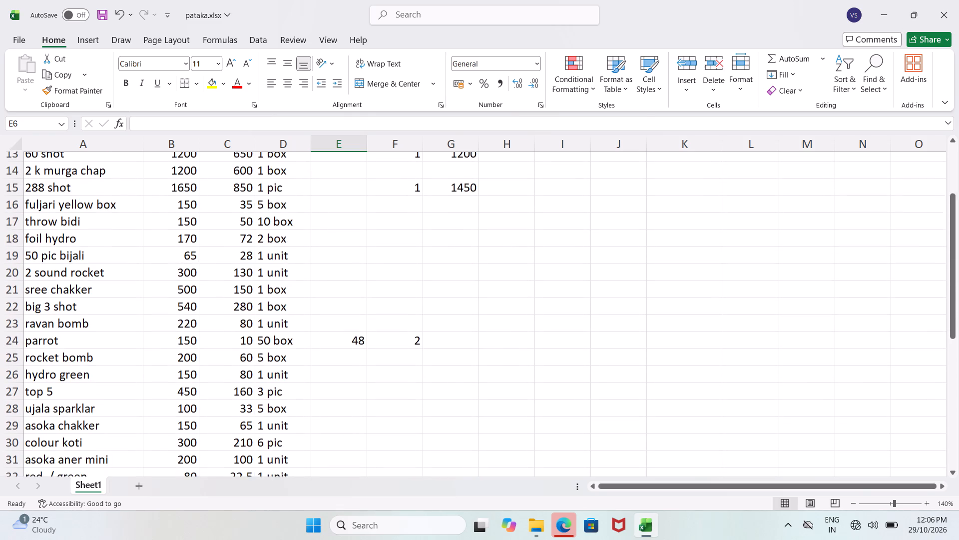
{"action": "scroll", "coordinate": [387, 324], "scroll_direction": "down", "scroll_amount": 1}
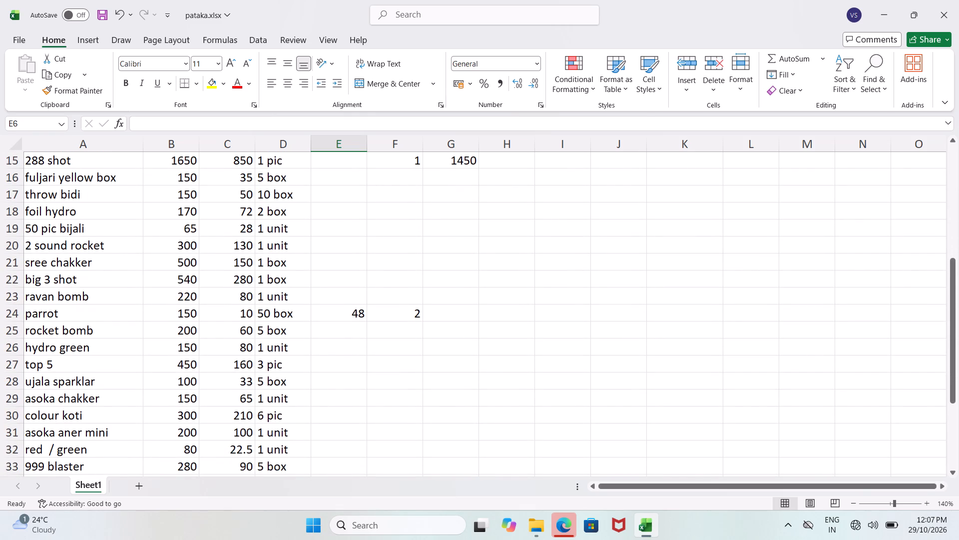
{"action": "left_click", "coordinate": [349, 306]}
{"action": "left_click", "coordinate": [357, 295]}
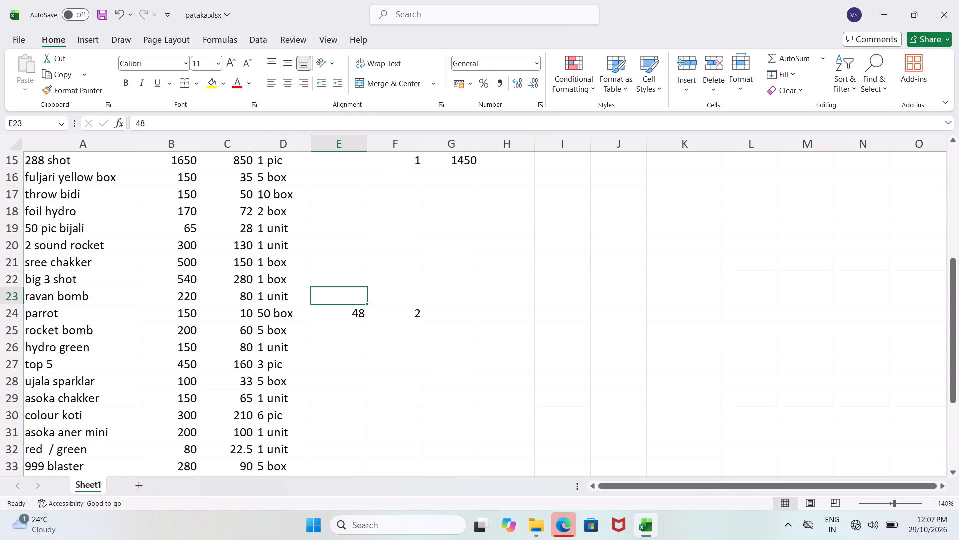
{"action": "left_click_drag", "start_coordinate": [335, 317], "coordinate": [401, 313]}
{"action": "left_click", "coordinate": [402, 285]}
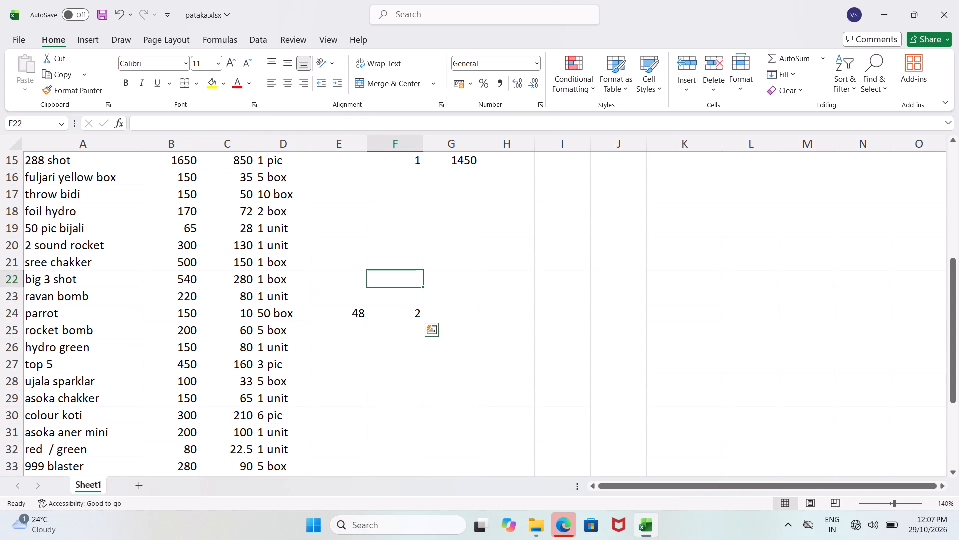
{"action": "scroll", "coordinate": [392, 291], "scroll_direction": "up", "scroll_amount": 2}
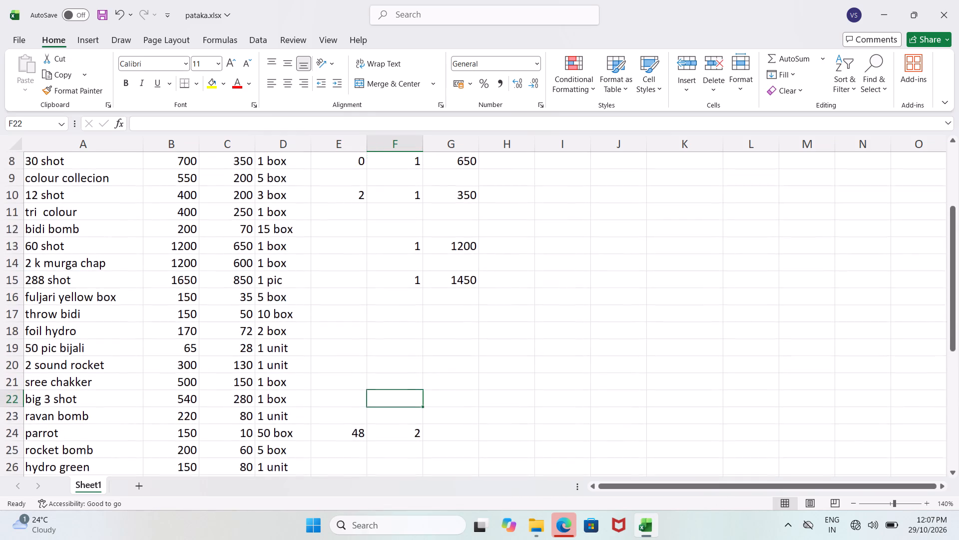
{"action": "scroll", "coordinate": [392, 291], "scroll_direction": "up", "scroll_amount": 2}
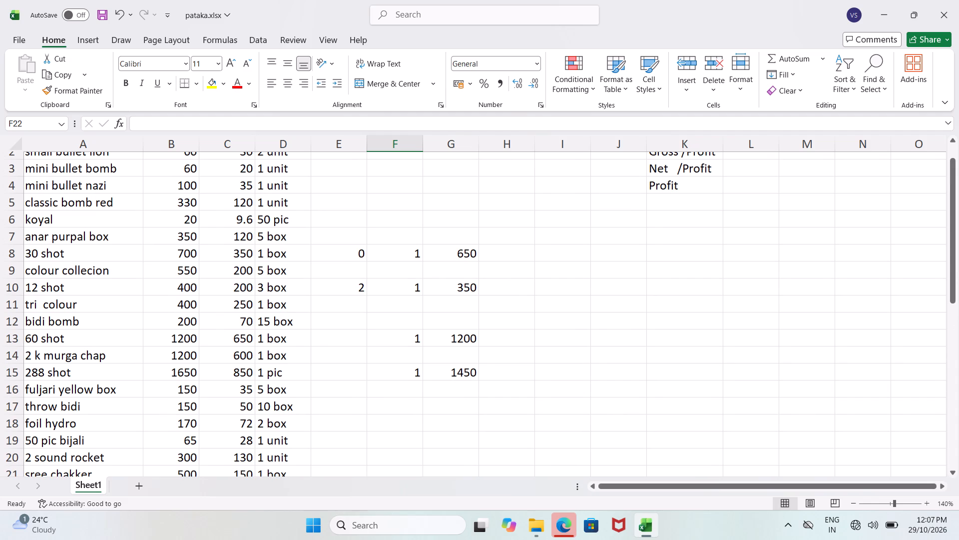
{"action": "scroll", "coordinate": [392, 291], "scroll_direction": "up", "scroll_amount": 2}
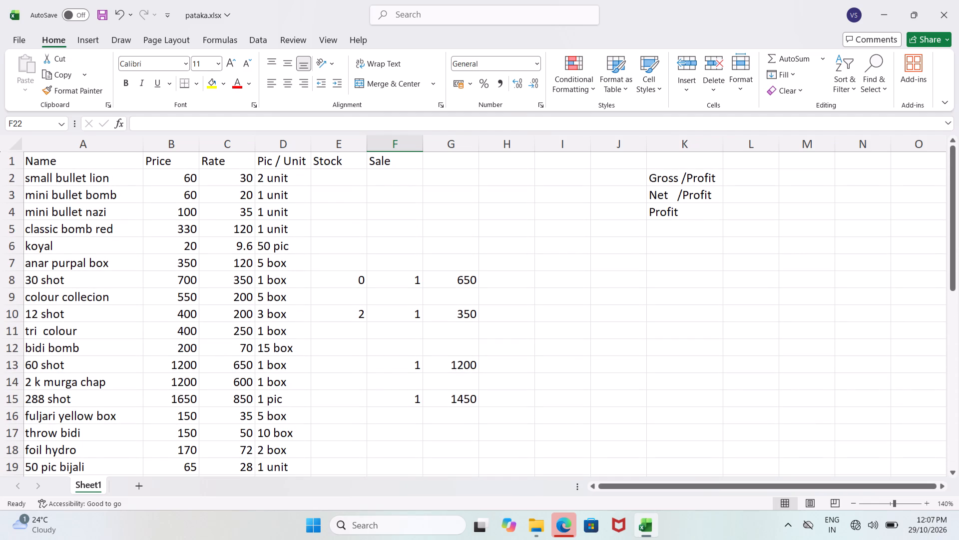
Enter a Sale value of 1 in the foil hydro row.
{"action": "scroll", "coordinate": [124, 327], "scroll_direction": "down", "scroll_amount": 1}
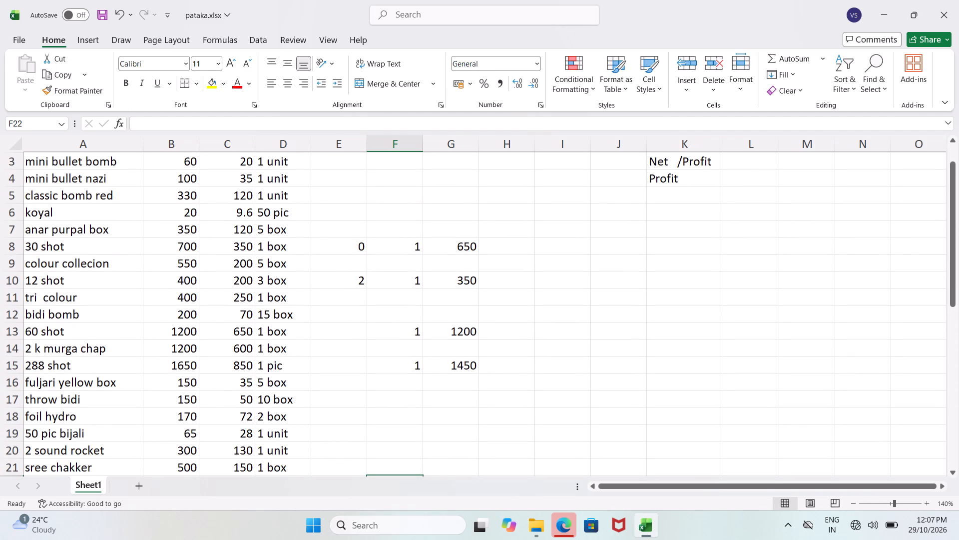
{"action": "left_click", "coordinate": [355, 415]}
{"action": "left_click", "coordinate": [415, 420]}
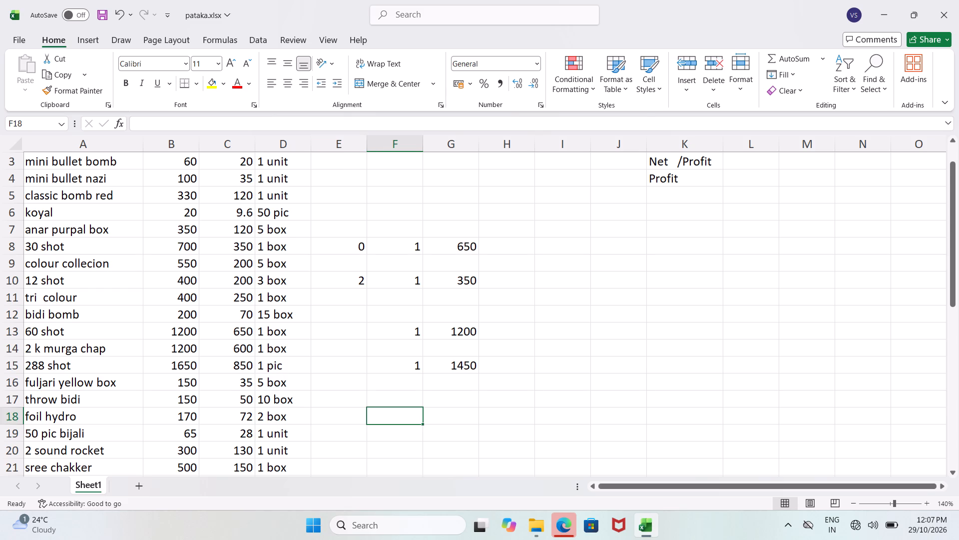
{"action": "key", "text": "1"}
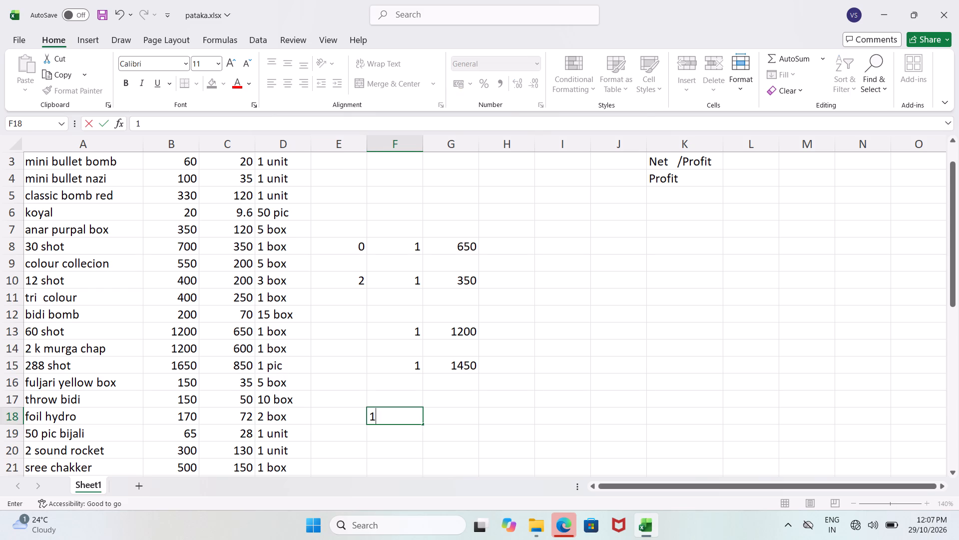
{"action": "left_click", "coordinate": [340, 415]}
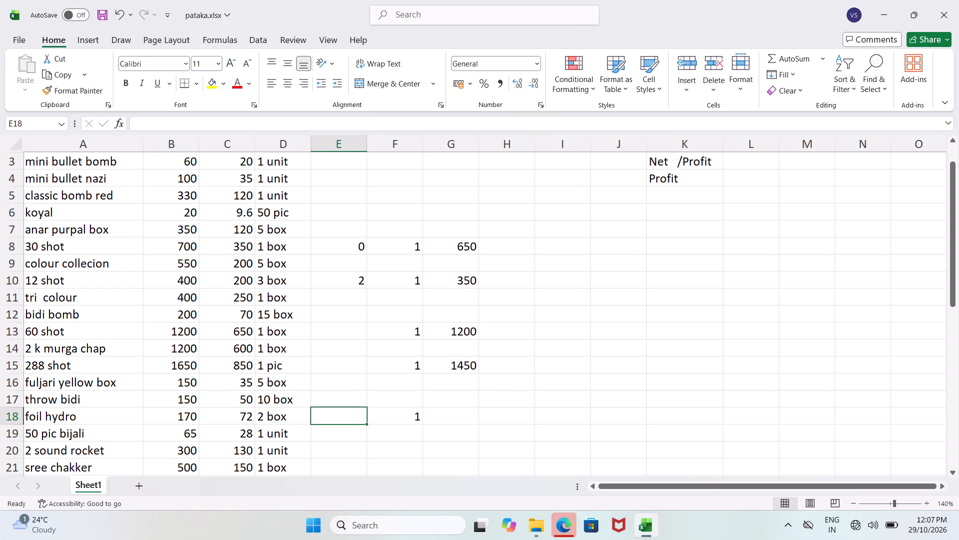
Change the Pic / Unit entry for foil hydro to 2 unit.
{"action": "double_click", "coordinate": [296, 419]}
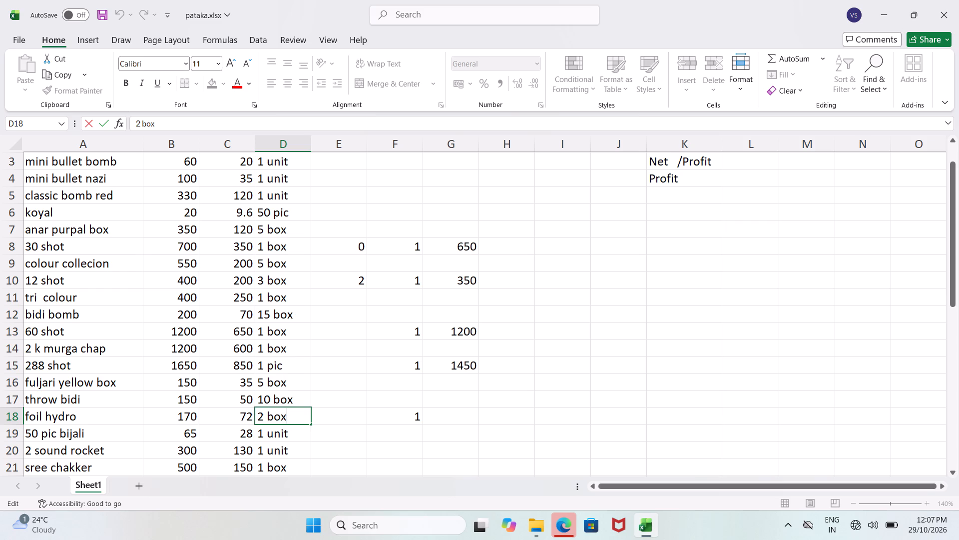
{"action": "key", "text": "BackSpace"}
{"action": "key", "text": "BackSpace"}
{"action": "key", "text": "BackSpace"}
{"action": "type", "text": "unit"}
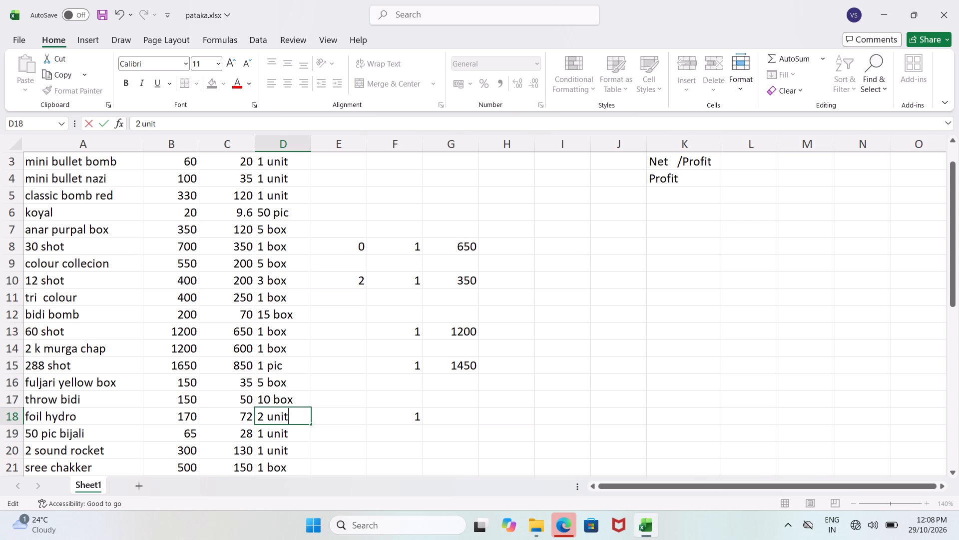
{"action": "left_click", "coordinate": [386, 416]}
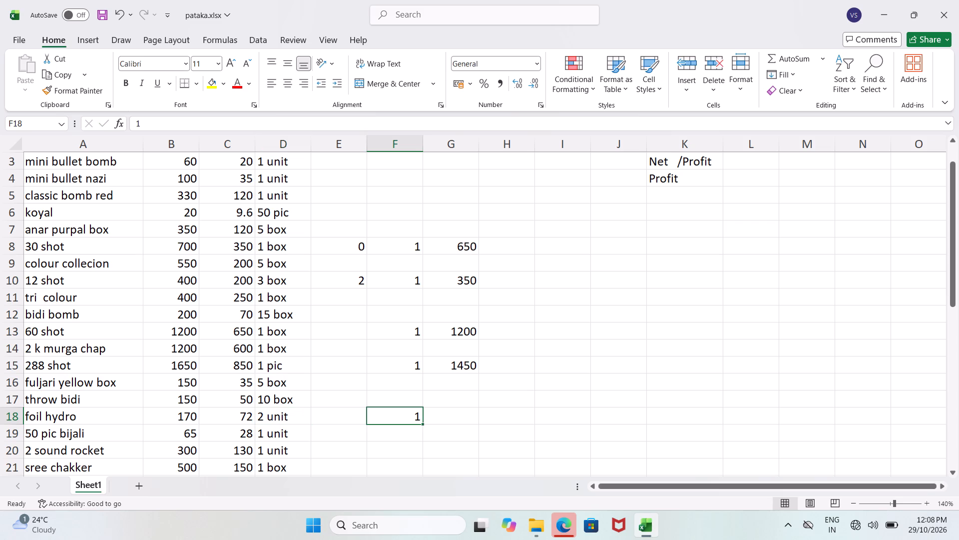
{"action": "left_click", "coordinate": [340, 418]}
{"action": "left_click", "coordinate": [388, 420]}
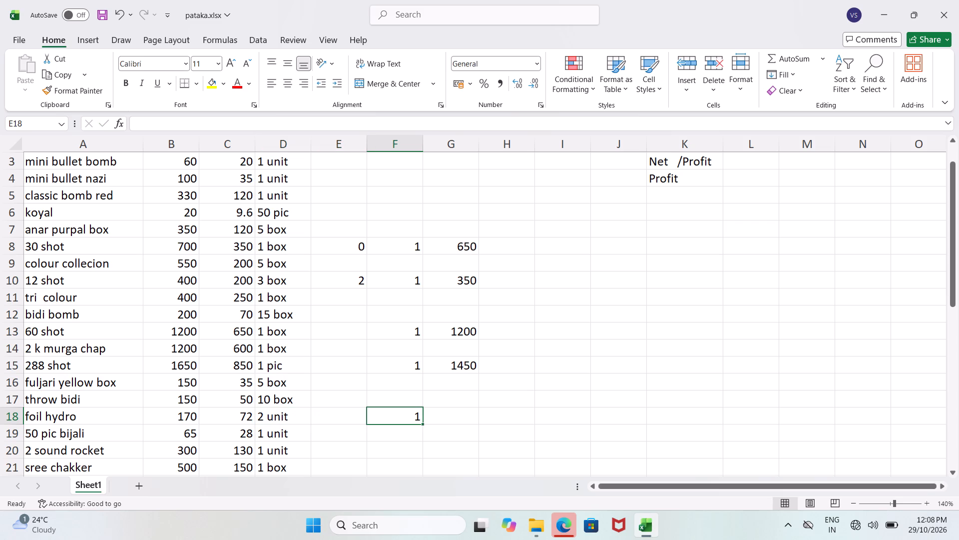
Enter a Stock value of 19 box in the foil hydro row.
{"action": "left_click", "coordinate": [351, 417]}
{"action": "type", "text": "19 box"}
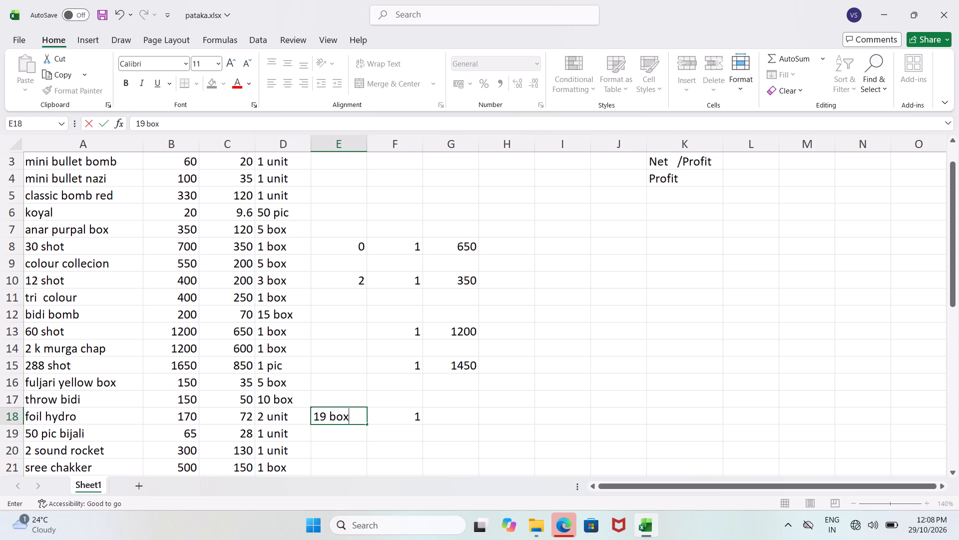
{"action": "left_click", "coordinate": [415, 388]}
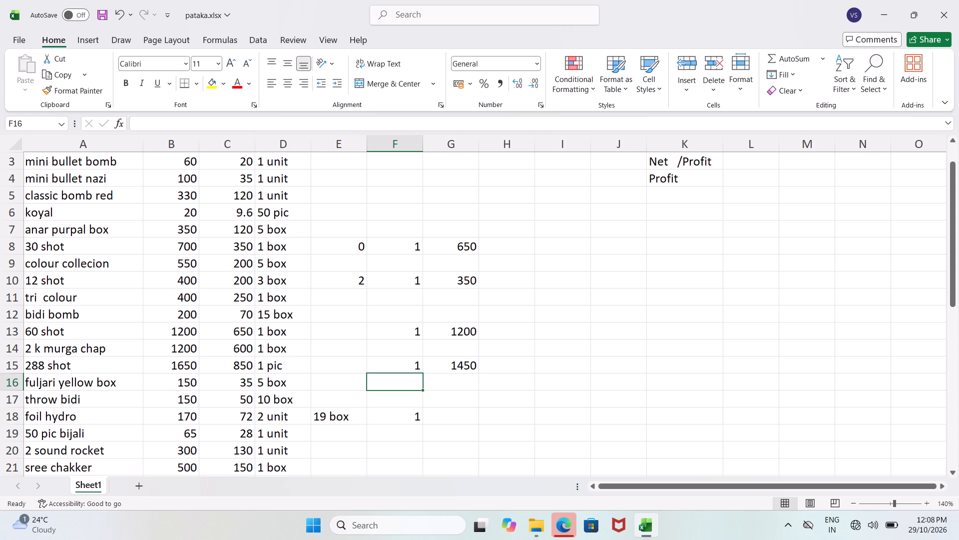
Review the Stock, Sale and amount entries across the item list from small bullet lion to top 5.
{"action": "scroll", "coordinate": [411, 343], "scroll_direction": "up", "scroll_amount": 3}
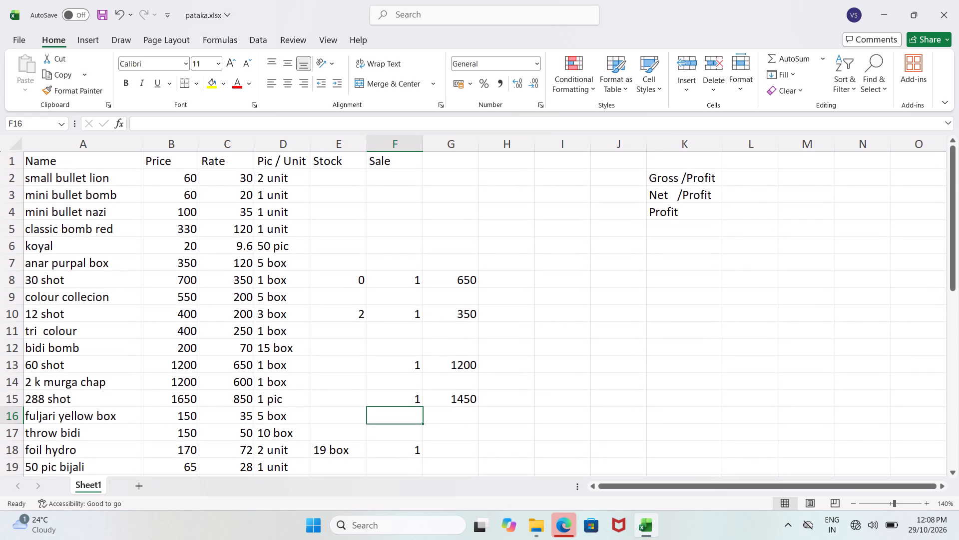
{"action": "scroll", "coordinate": [411, 343], "scroll_direction": "down", "scroll_amount": 1}
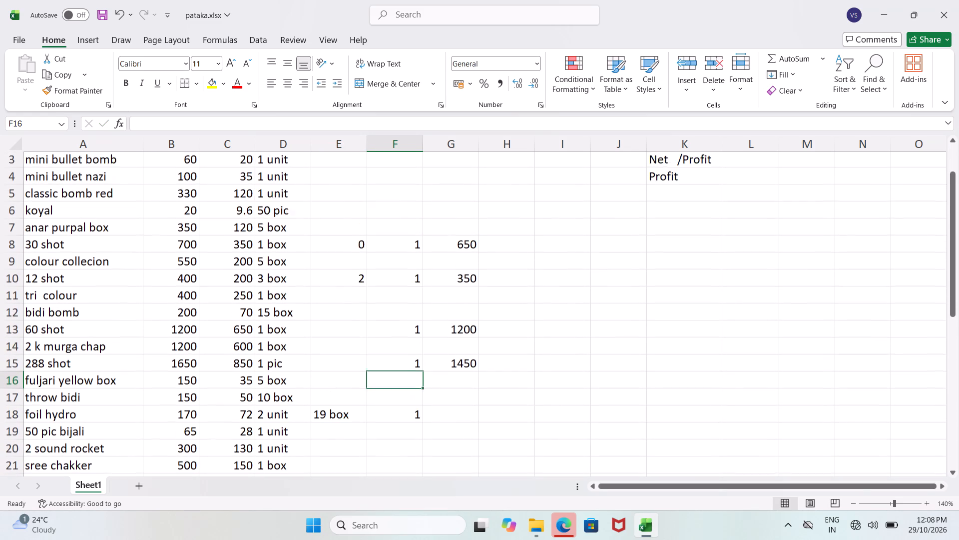
{"action": "scroll", "coordinate": [400, 364], "scroll_direction": "down", "scroll_amount": 1}
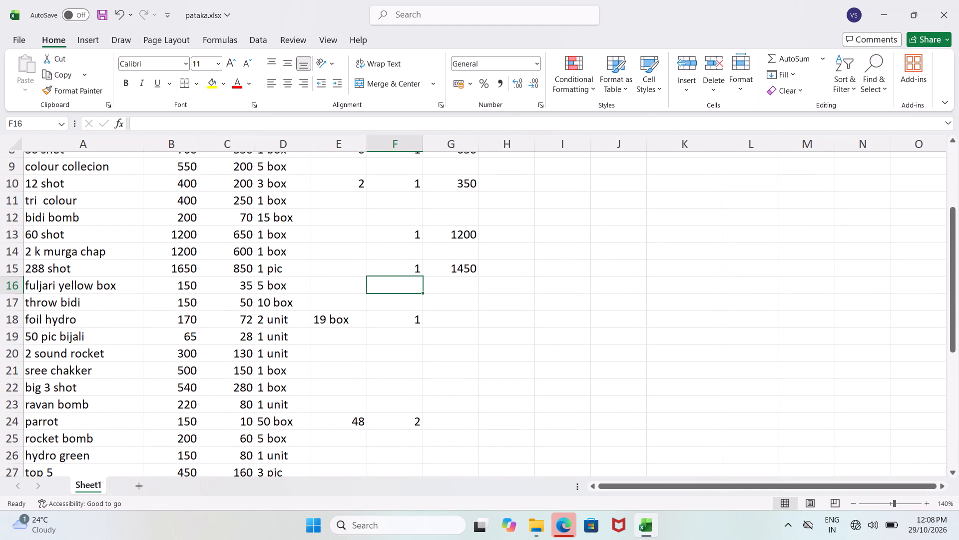
{"action": "scroll", "coordinate": [404, 315], "scroll_direction": "up", "scroll_amount": 3}
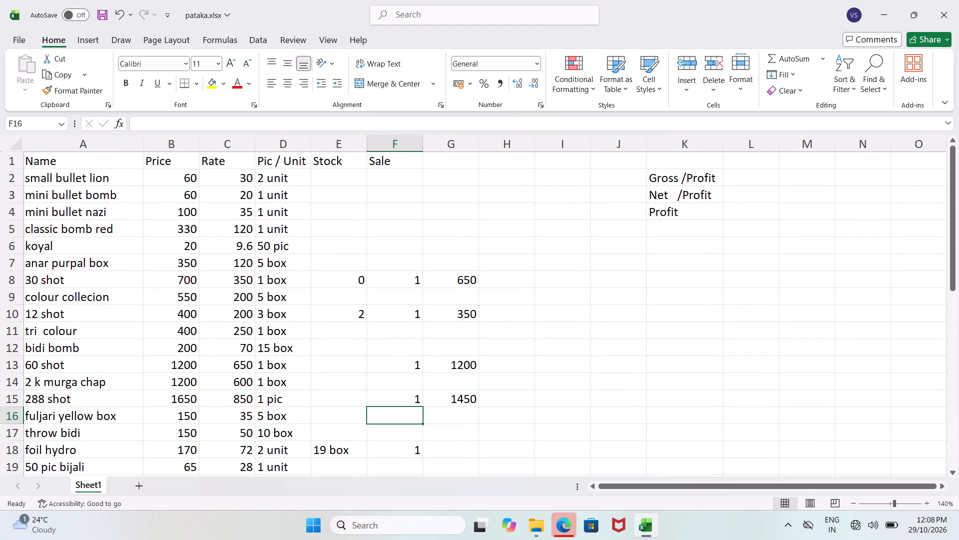
{"action": "scroll", "coordinate": [371, 365], "scroll_direction": "down", "scroll_amount": 1}
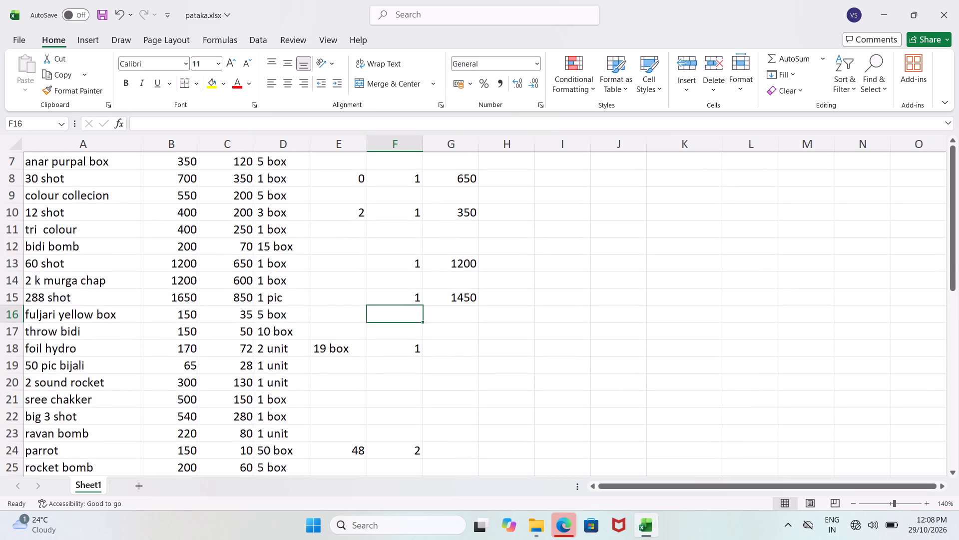
{"action": "scroll", "coordinate": [371, 365], "scroll_direction": "down", "scroll_amount": 1}
{"action": "scroll", "coordinate": [371, 365], "scroll_direction": "up", "scroll_amount": 1}
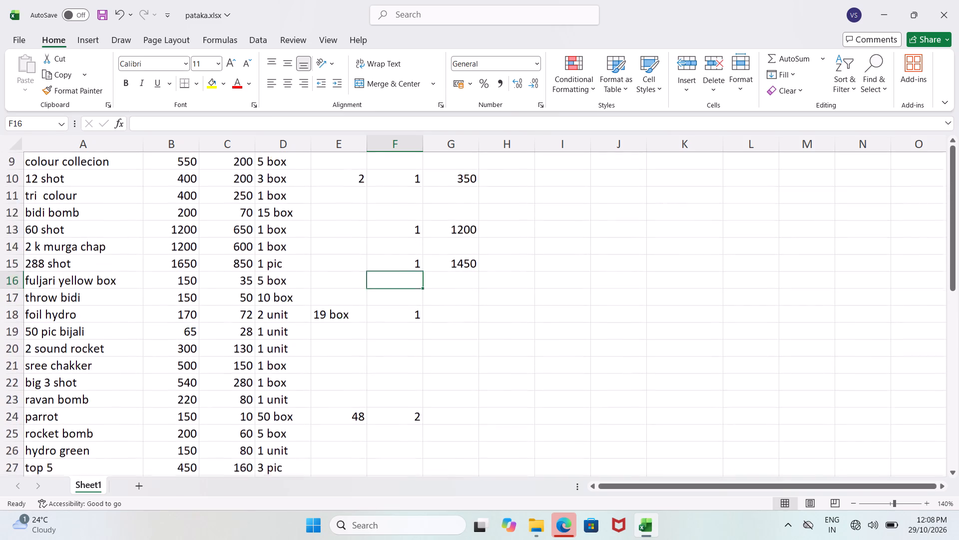
{"action": "scroll", "coordinate": [371, 365], "scroll_direction": "up", "scroll_amount": 1}
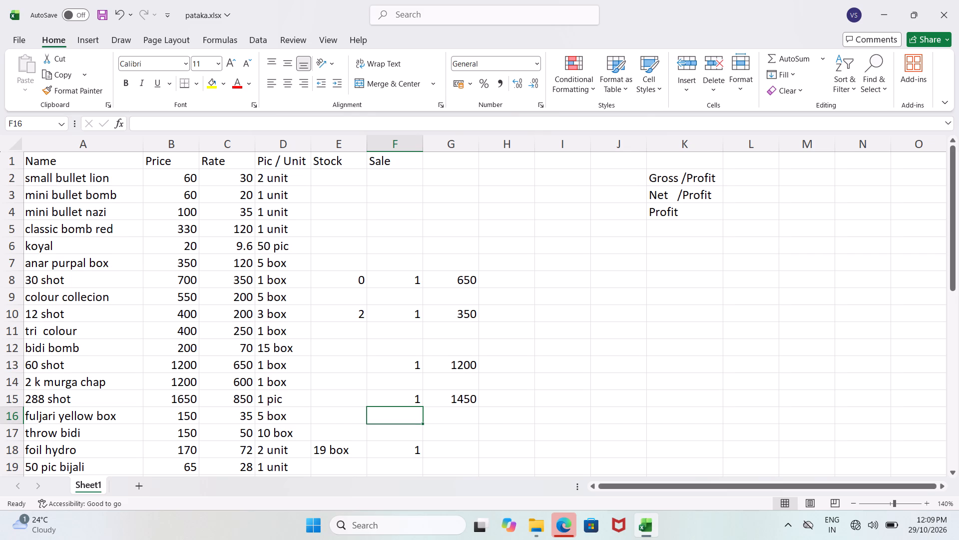
{"action": "scroll", "coordinate": [398, 180], "scroll_direction": "up", "scroll_amount": 1}
Fill in the mini bullet nazi row with a Sale value of 1 and a Stock value of 9 box.
{"action": "left_click", "coordinate": [329, 211]}
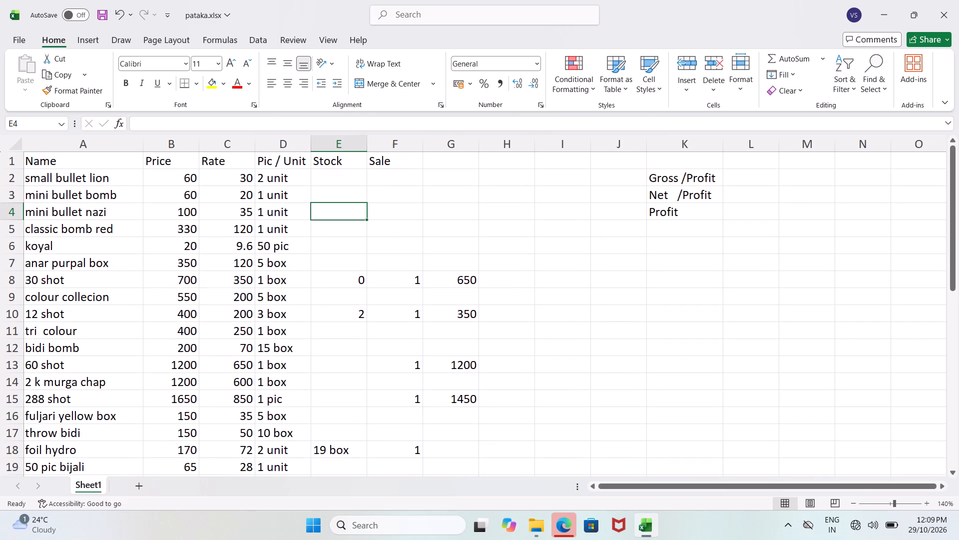
{"action": "left_click", "coordinate": [403, 212]}
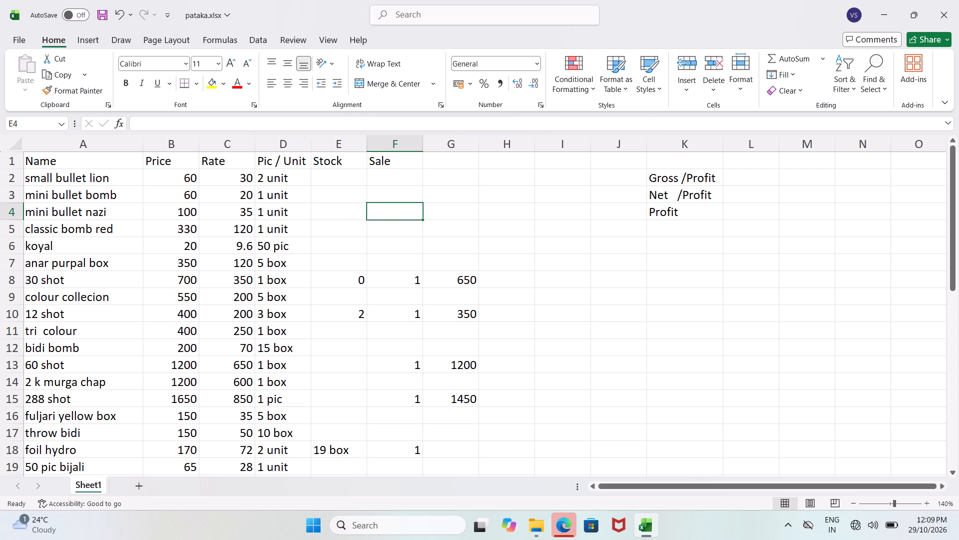
{"action": "key", "text": "1"}
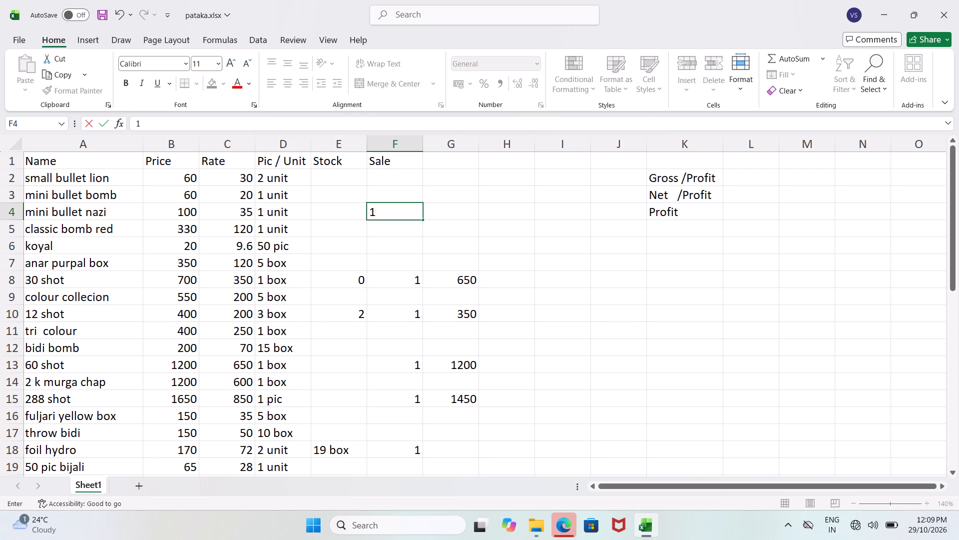
{"action": "left_click", "coordinate": [331, 210]}
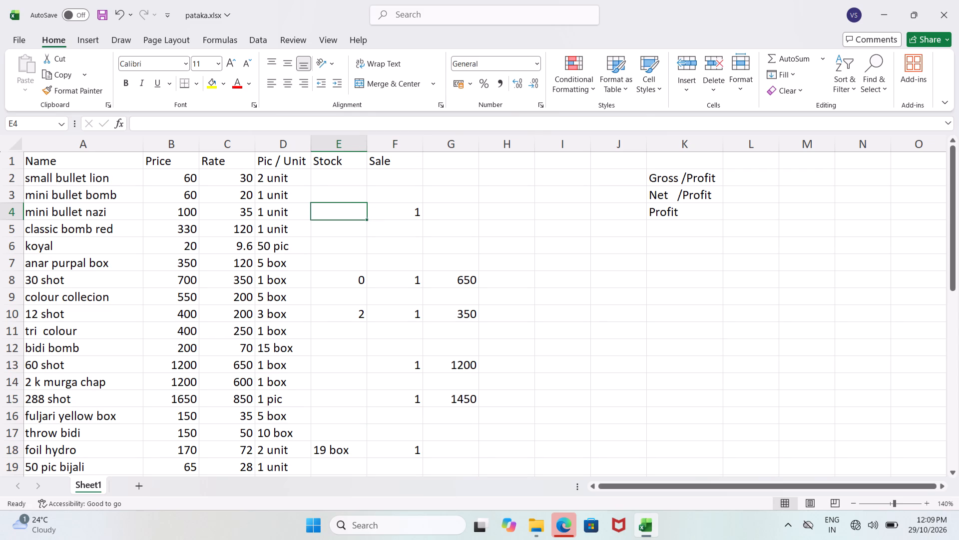
{"action": "left_click", "coordinate": [407, 212]}
{"action": "left_click", "coordinate": [349, 214]}
{"action": "key", "text": "9"}
{"action": "key", "text": "space"}
{"action": "type", "text": "box"}
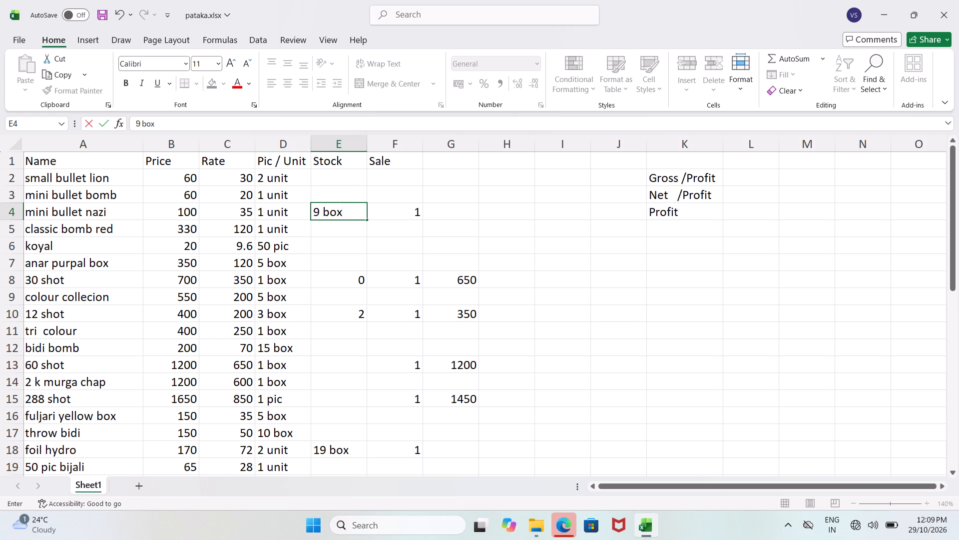
Fill in the bidi bomb row with a Sale value of 1 and a Stock value of 14.
{"action": "scroll", "coordinate": [349, 229], "scroll_direction": "down", "scroll_amount": 1}
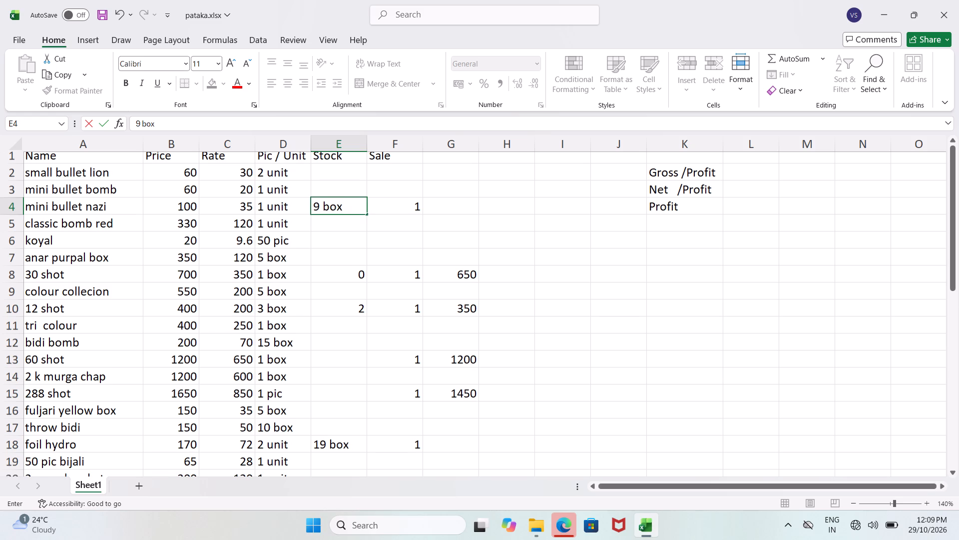
{"action": "scroll", "coordinate": [349, 229], "scroll_direction": "down", "scroll_amount": 1}
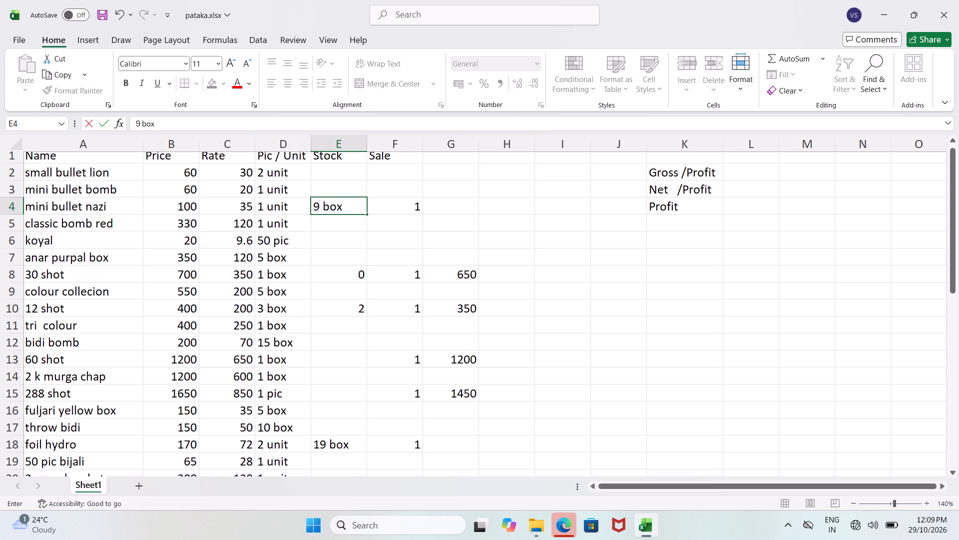
{"action": "left_click", "coordinate": [398, 345]}
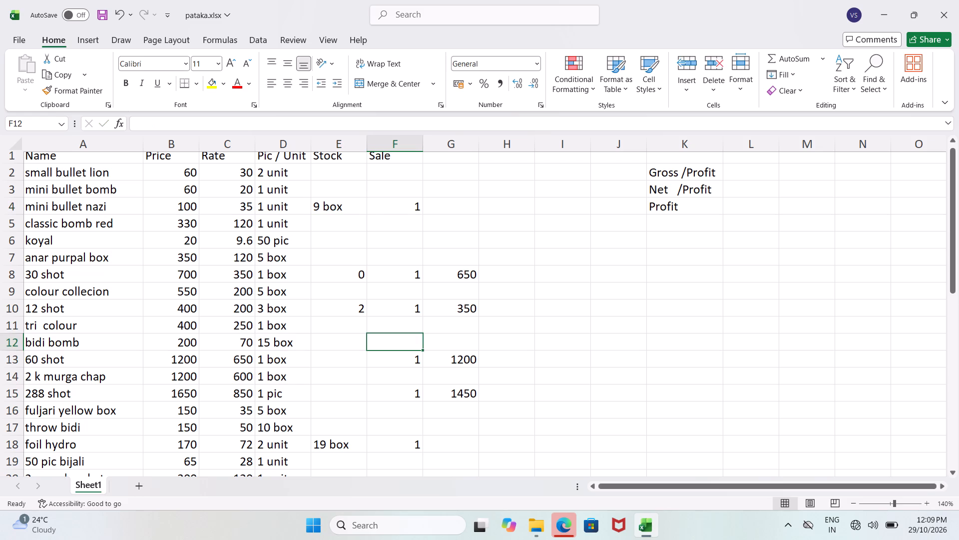
{"action": "key", "text": "1"}
{"action": "left_click", "coordinate": [336, 339]}
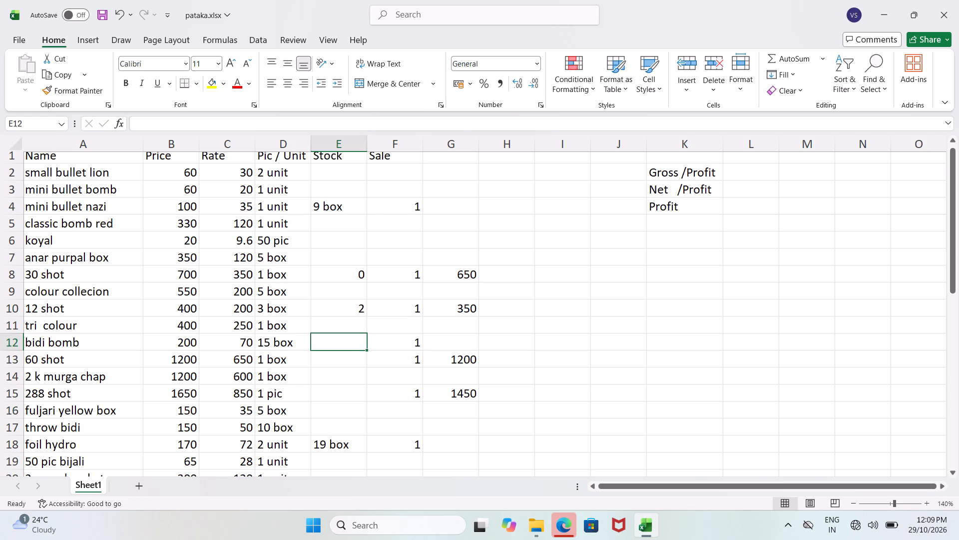
{"action": "type", "text": "14"}
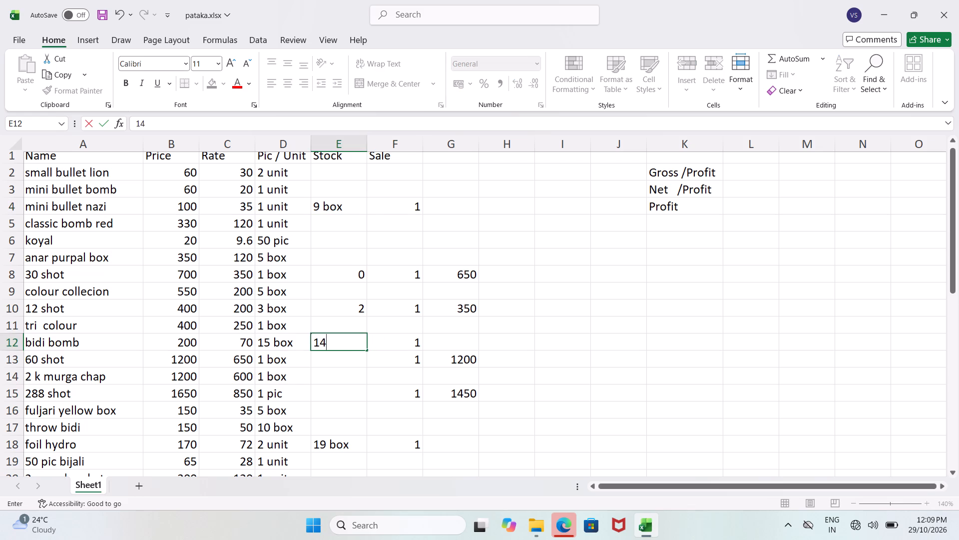
{"action": "left_click", "coordinate": [460, 337]}
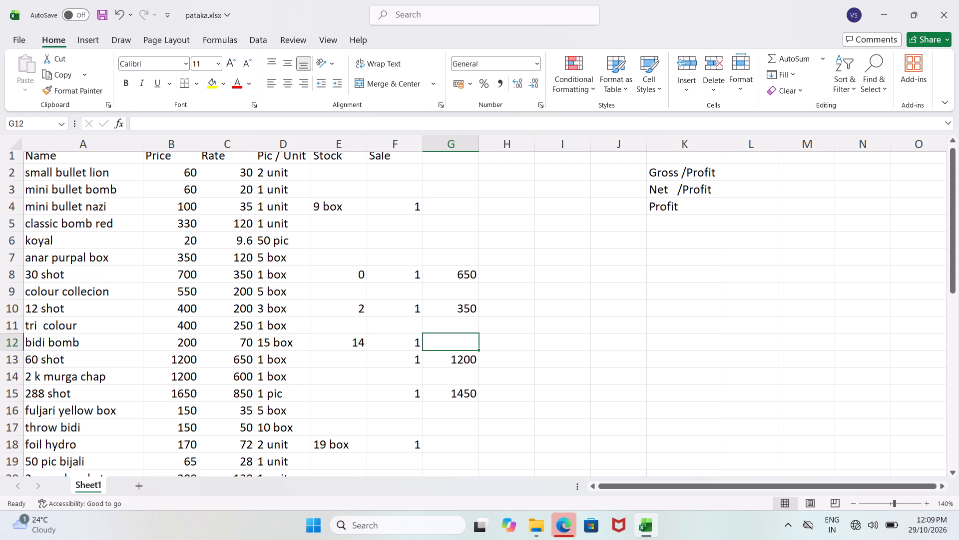
{"action": "scroll", "coordinate": [374, 221], "scroll_direction": "up", "scroll_amount": 1}
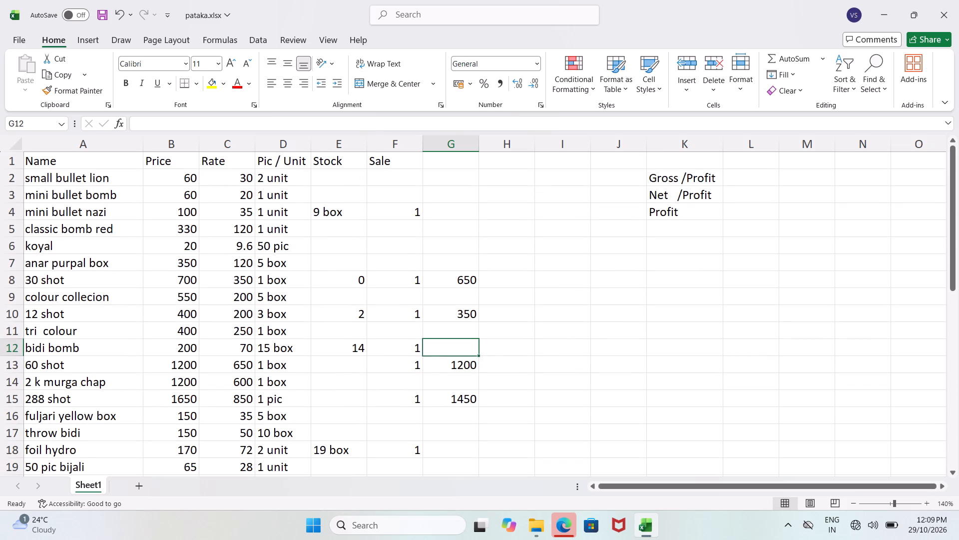
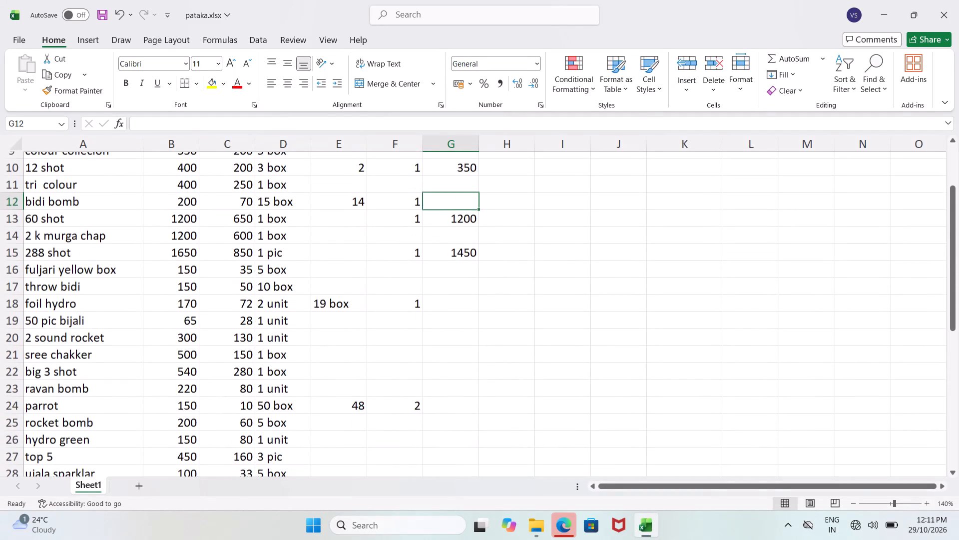
Fill in the red / green row with a Stock value of 5 box and a Sale value of 5.
{"action": "scroll", "coordinate": [374, 221], "scroll_direction": "down", "scroll_amount": 1}
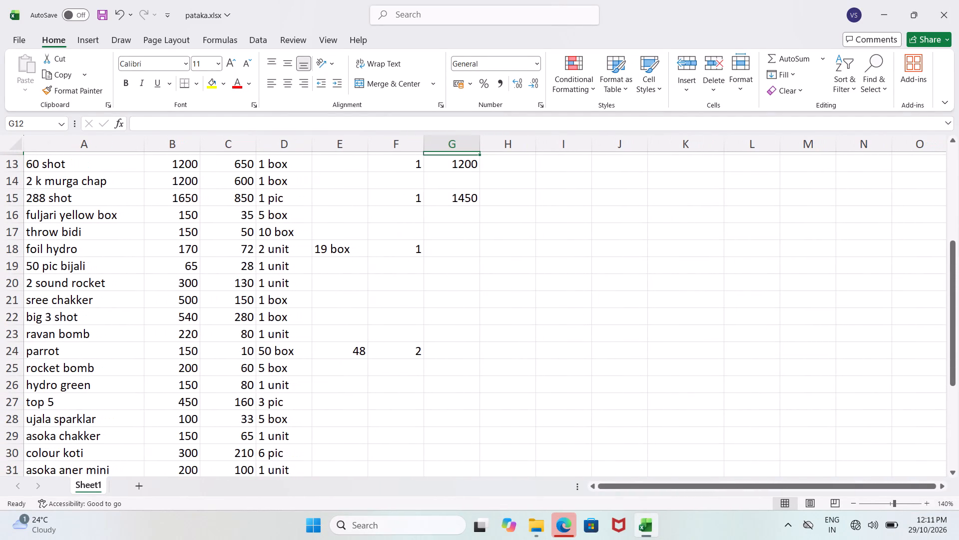
{"action": "scroll", "coordinate": [374, 221], "scroll_direction": "down", "scroll_amount": 3}
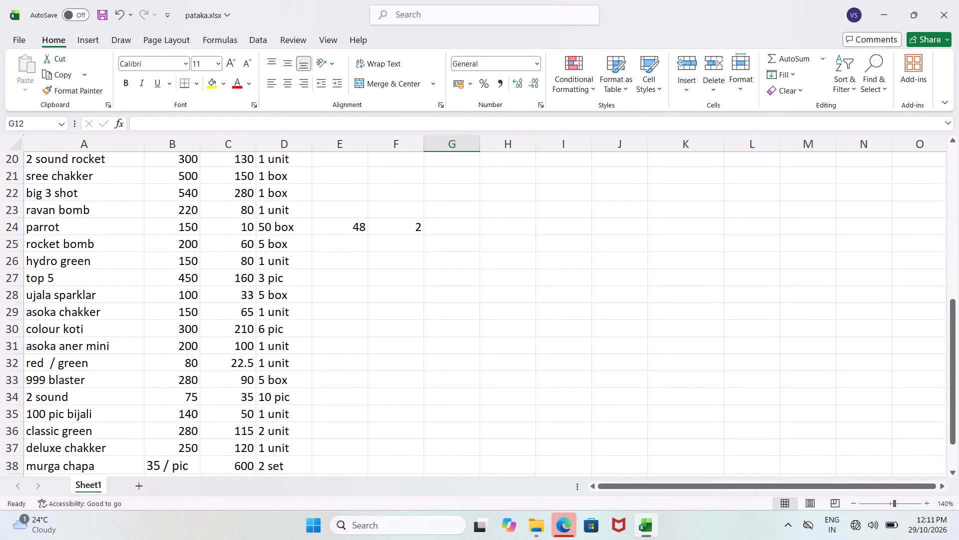
{"action": "left_click", "coordinate": [336, 364]}
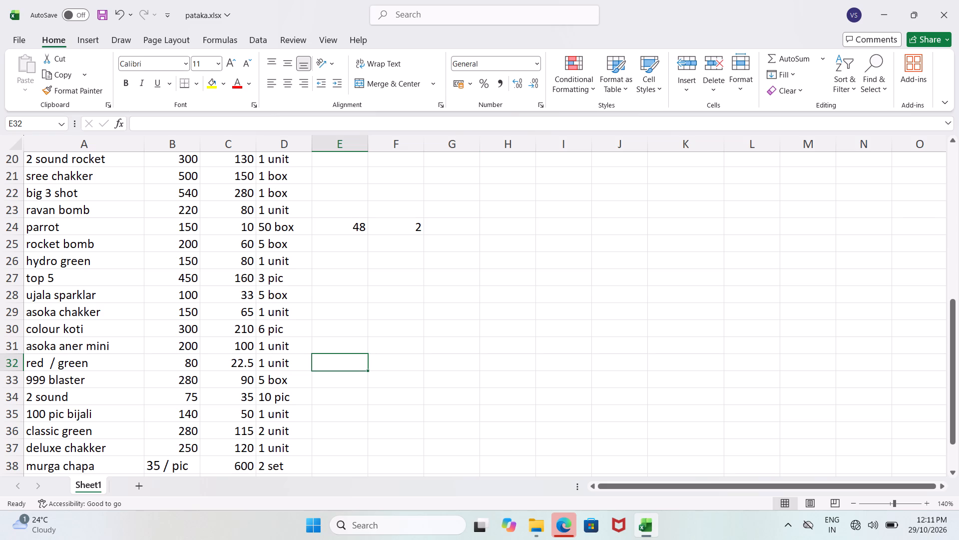
{"action": "left_click", "coordinate": [350, 366]}
{"action": "key", "text": "5"}
{"action": "left_click", "coordinate": [406, 365]}
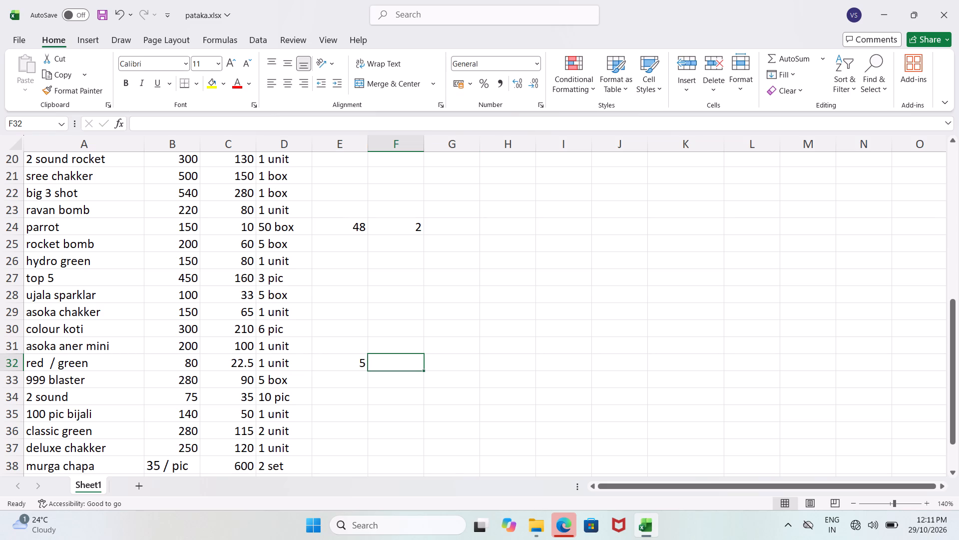
{"action": "key", "text": "5"}
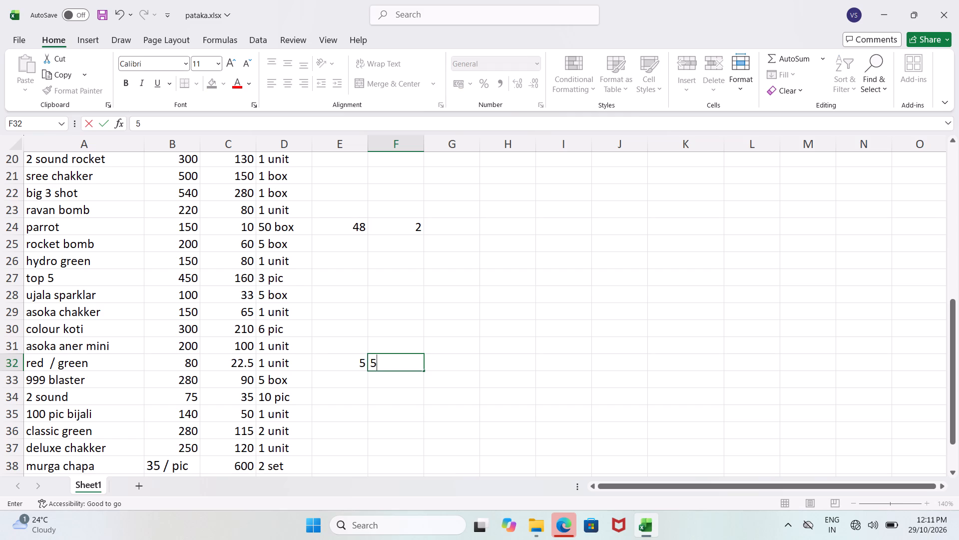
{"action": "double_click", "coordinate": [365, 363]}
{"action": "key", "text": "space"}
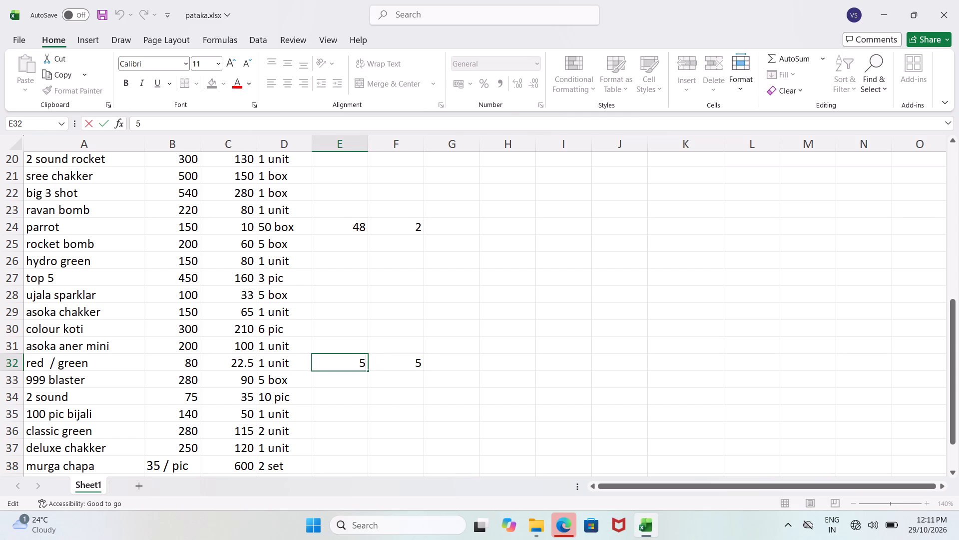
{"action": "type", "text": "box"}
Review the Stock, Sale and amount entries across the whole item list from small bullet lion to bijali 50 bhogla.
{"action": "scroll", "coordinate": [399, 270], "scroll_direction": "up", "scroll_amount": 5}
{"action": "scroll", "coordinate": [399, 270], "scroll_direction": "down", "scroll_amount": 1}
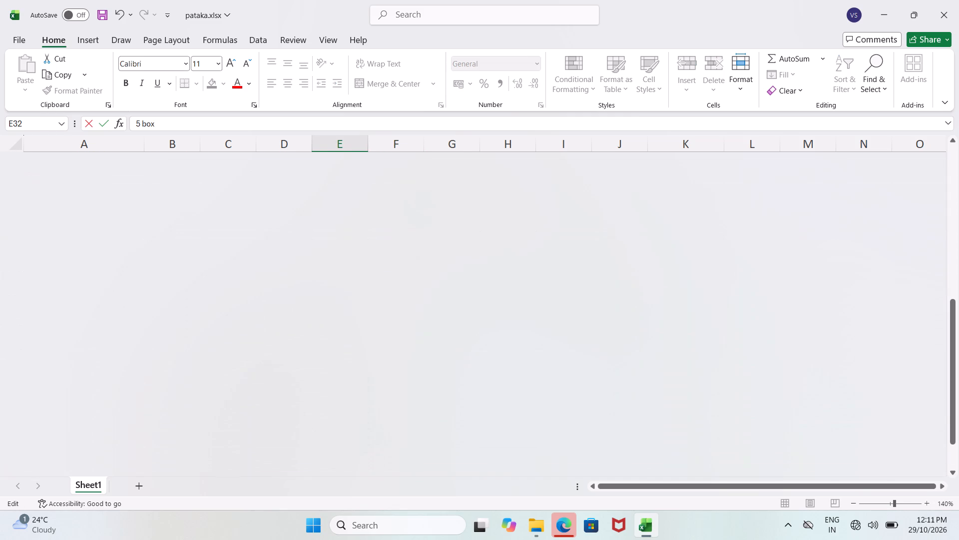
{"action": "scroll", "coordinate": [399, 270], "scroll_direction": "down", "scroll_amount": 3}
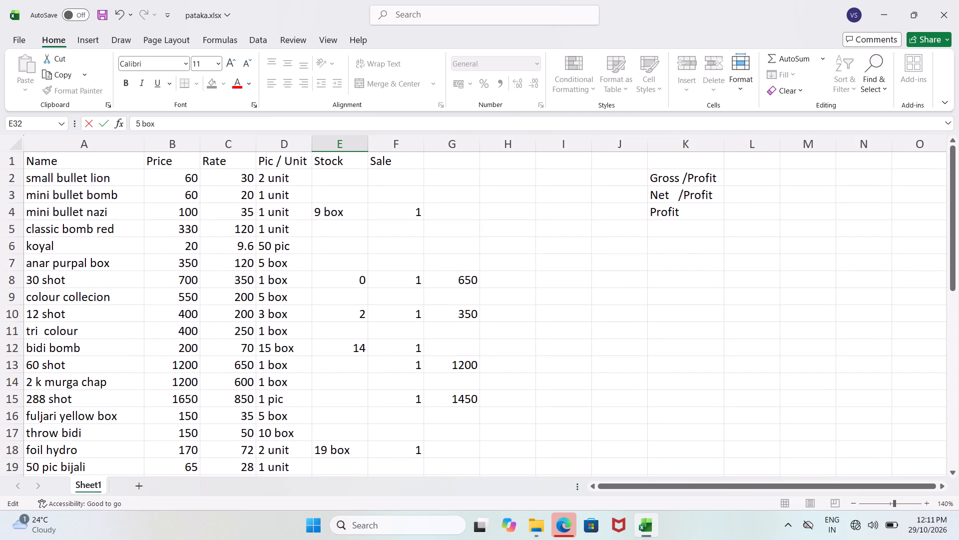
{"action": "scroll", "coordinate": [364, 315], "scroll_direction": "down", "scroll_amount": 1}
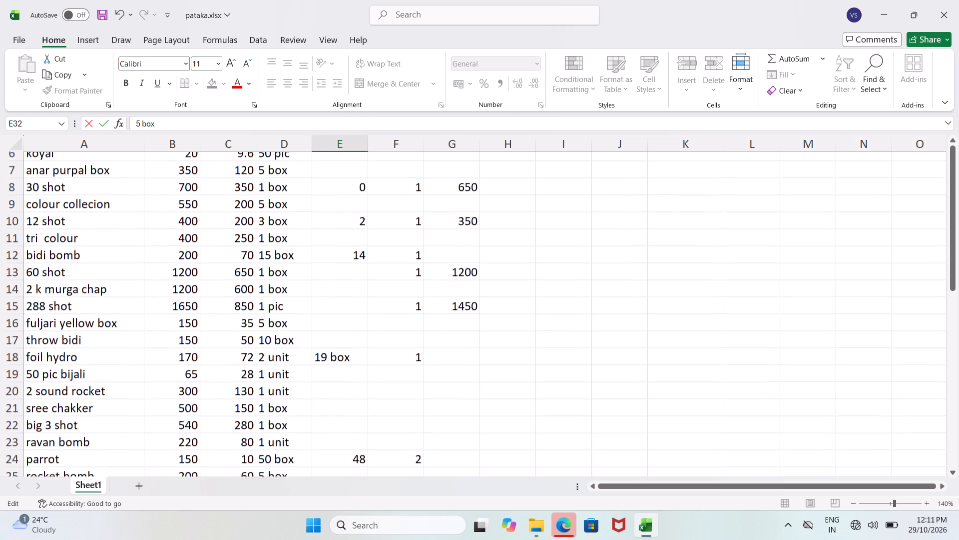
{"action": "scroll", "coordinate": [364, 315], "scroll_direction": "down", "scroll_amount": 1}
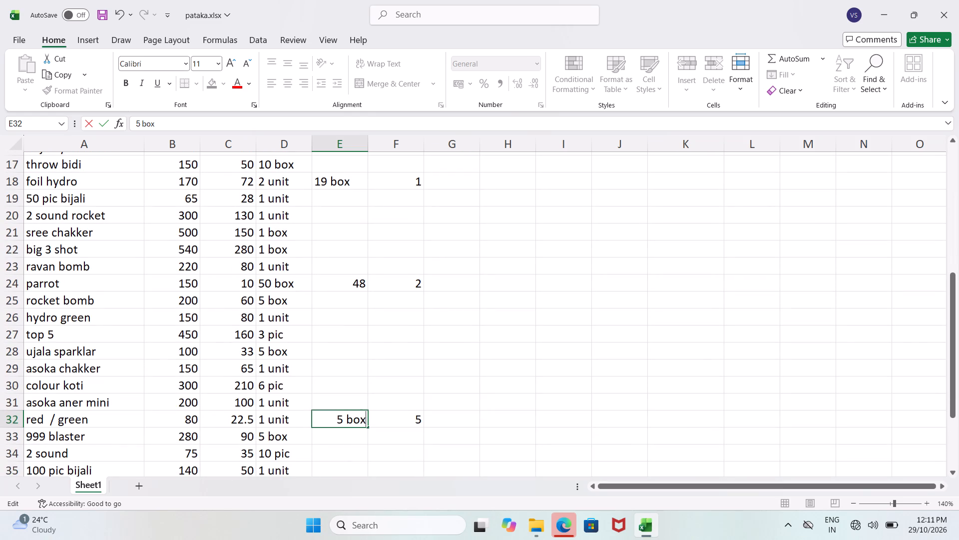
{"action": "scroll", "coordinate": [221, 345], "scroll_direction": "down", "scroll_amount": 3}
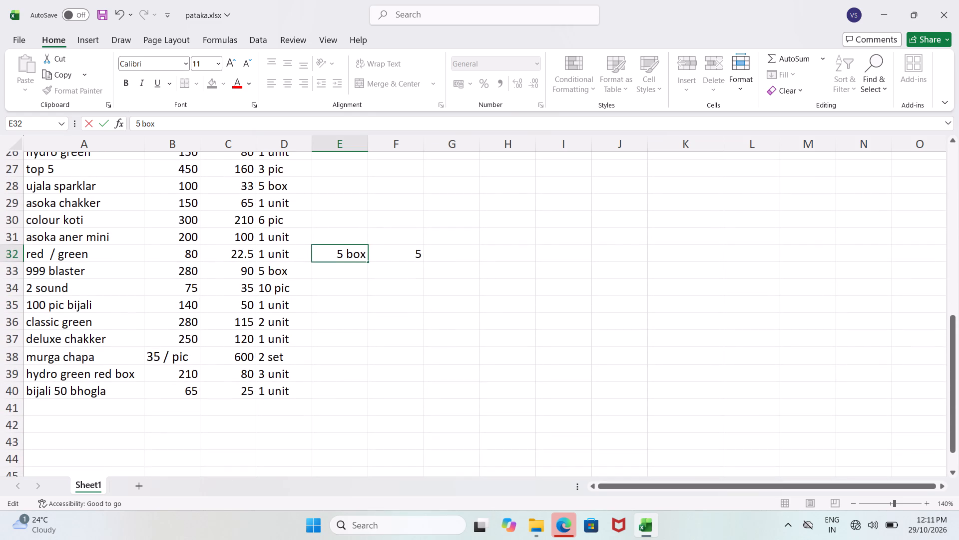
{"action": "scroll", "coordinate": [221, 345], "scroll_direction": "up", "scroll_amount": 2}
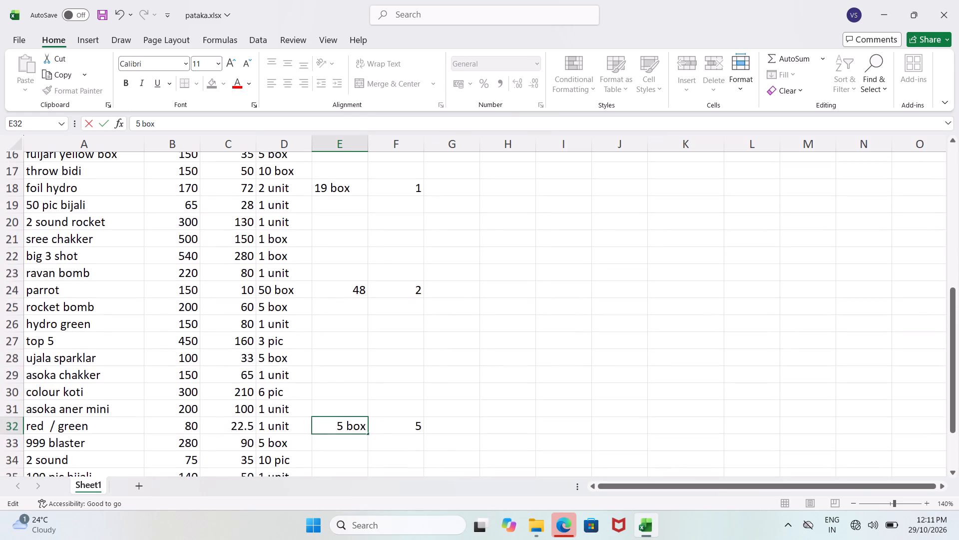
{"action": "scroll", "coordinate": [221, 345], "scroll_direction": "up", "scroll_amount": 3}
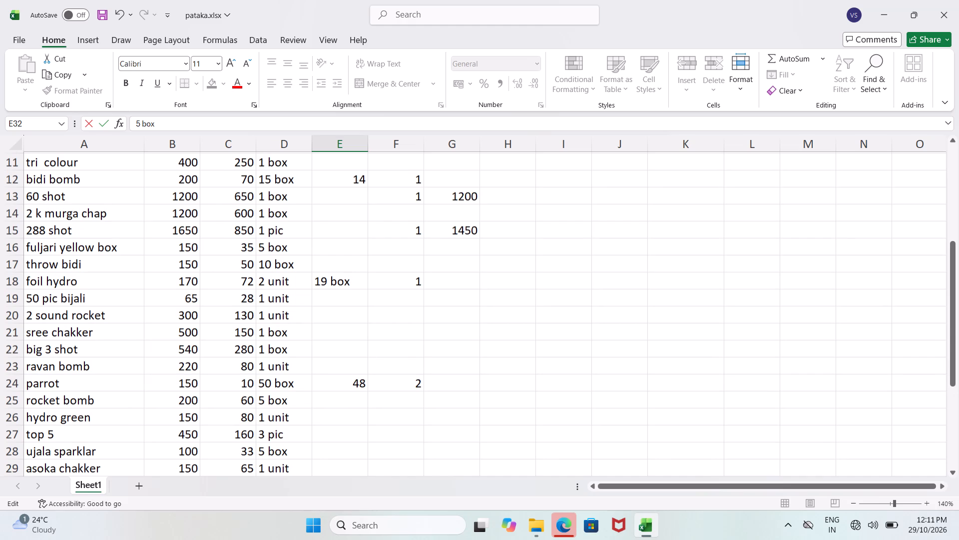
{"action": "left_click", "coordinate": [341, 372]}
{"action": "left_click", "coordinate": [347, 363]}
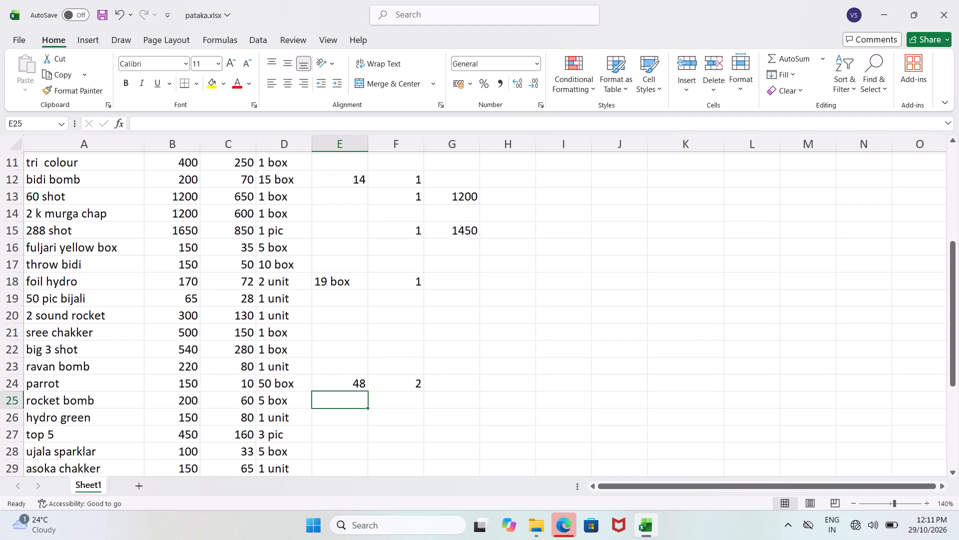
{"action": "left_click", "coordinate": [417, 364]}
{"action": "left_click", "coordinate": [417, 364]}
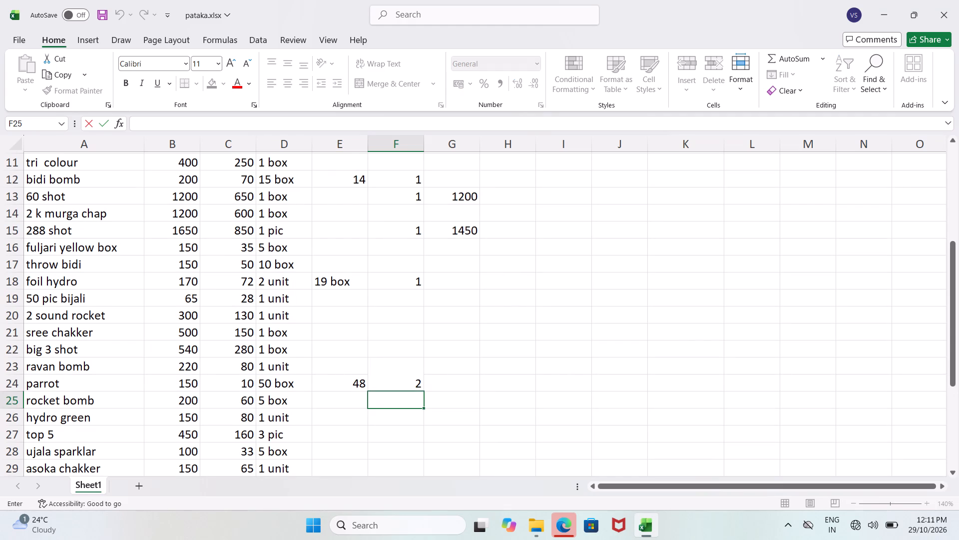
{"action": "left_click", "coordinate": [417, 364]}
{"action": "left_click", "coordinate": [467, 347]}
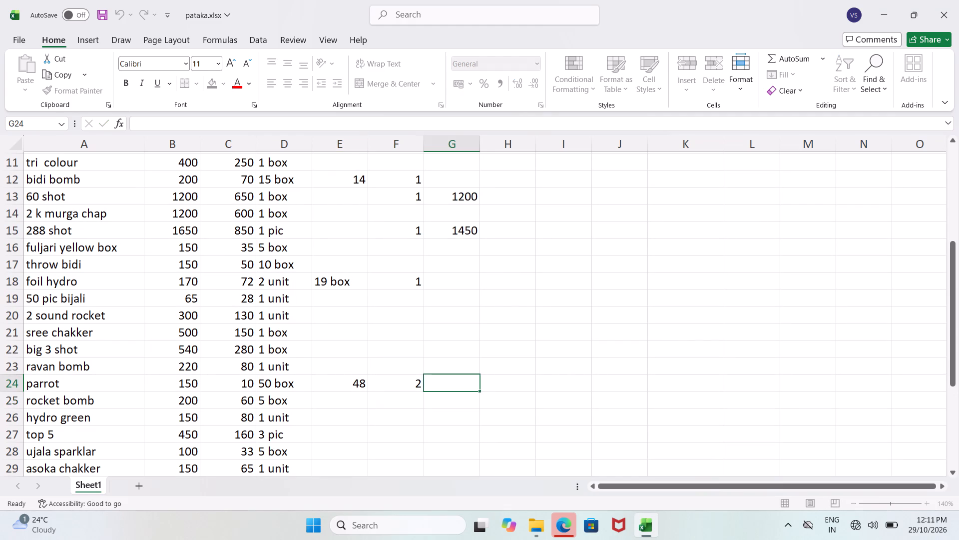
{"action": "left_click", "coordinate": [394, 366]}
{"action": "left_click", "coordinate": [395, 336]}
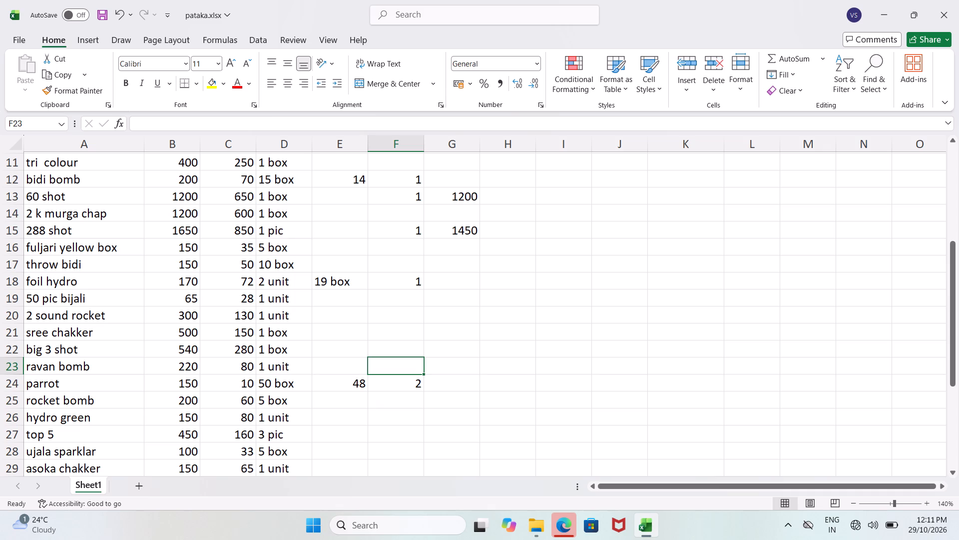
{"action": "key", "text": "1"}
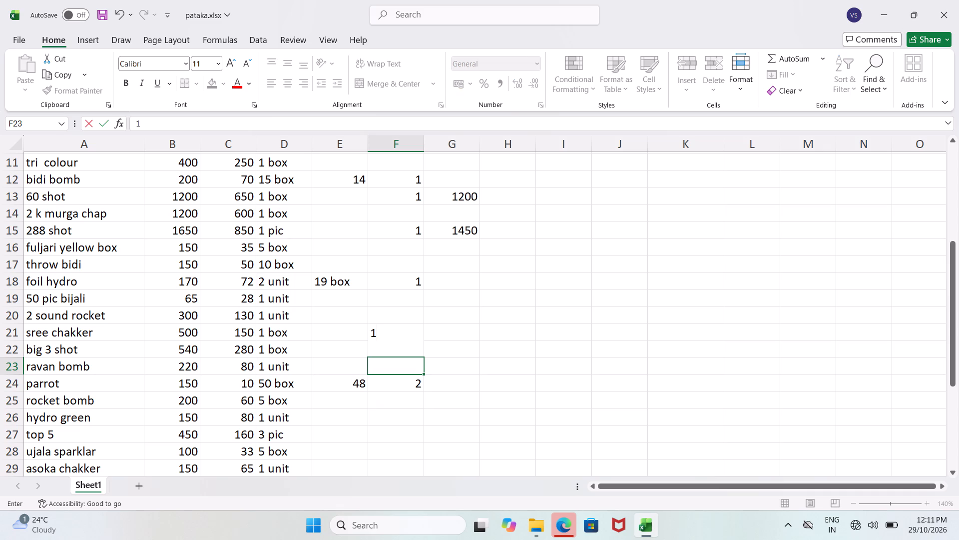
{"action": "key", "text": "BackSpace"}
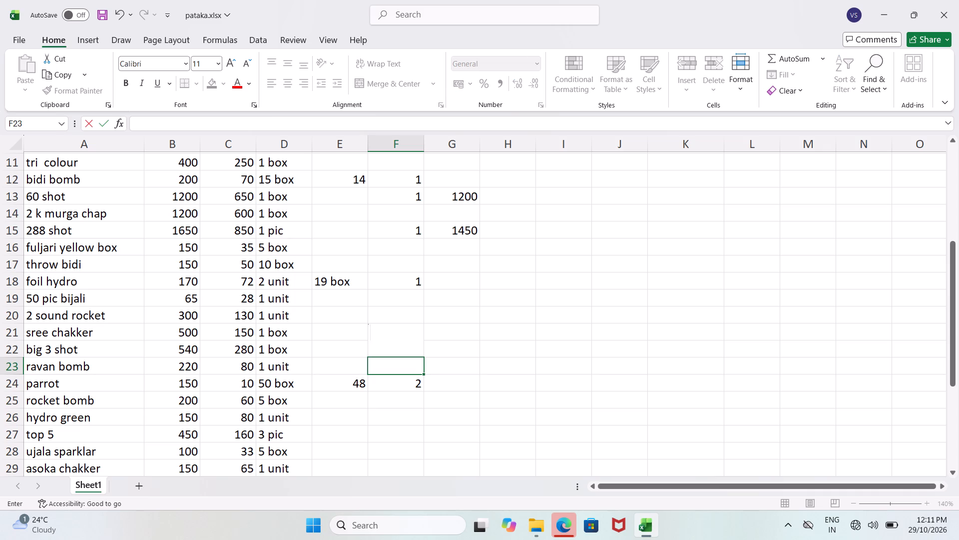
Clear the Stock value in the parrot row.
{"action": "triple_click", "coordinate": [333, 348]}
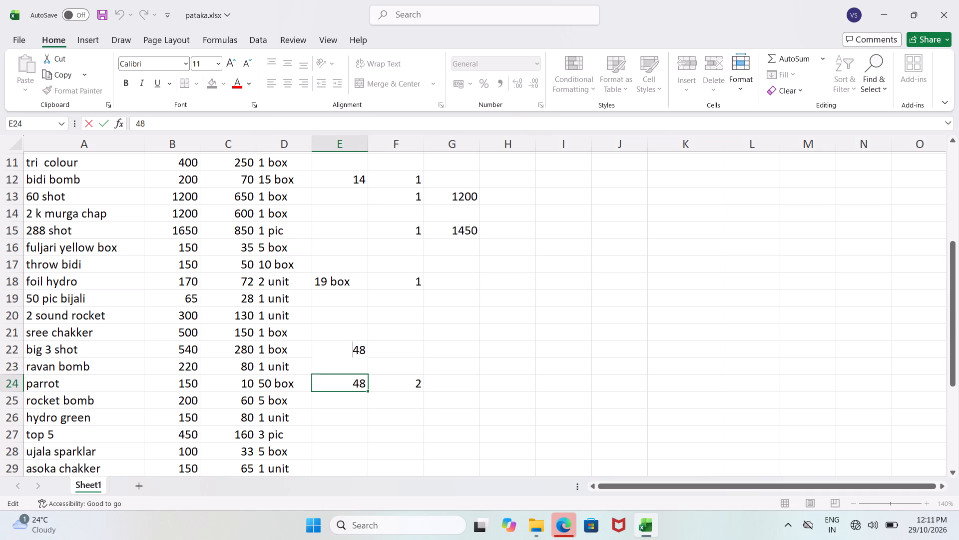
{"action": "left_click", "coordinate": [362, 349]}
{"action": "left_click", "coordinate": [364, 349]}
{"action": "key", "text": "BackSpace"}
{"action": "key", "text": "BackSpace"}
{"action": "left_click", "coordinate": [412, 383]}
{"action": "left_click", "coordinate": [542, 288]}
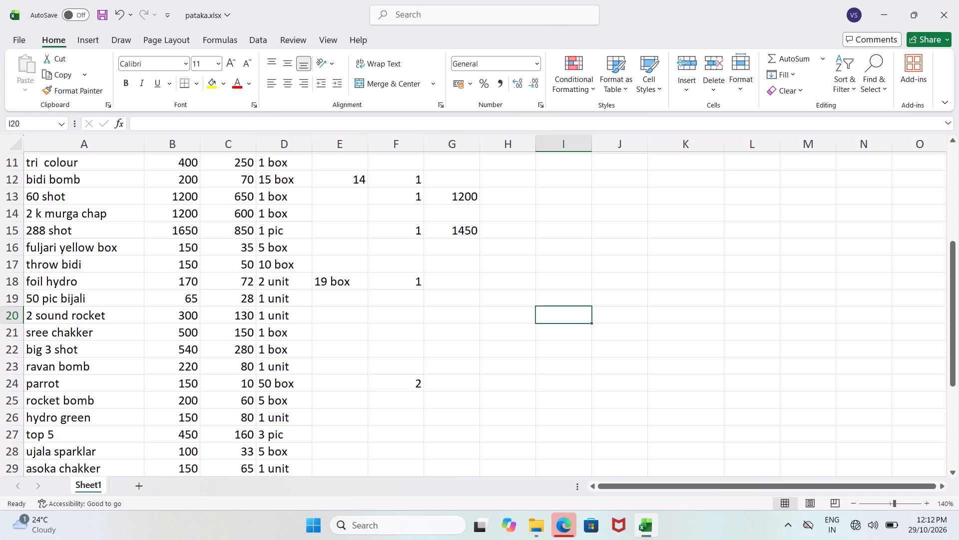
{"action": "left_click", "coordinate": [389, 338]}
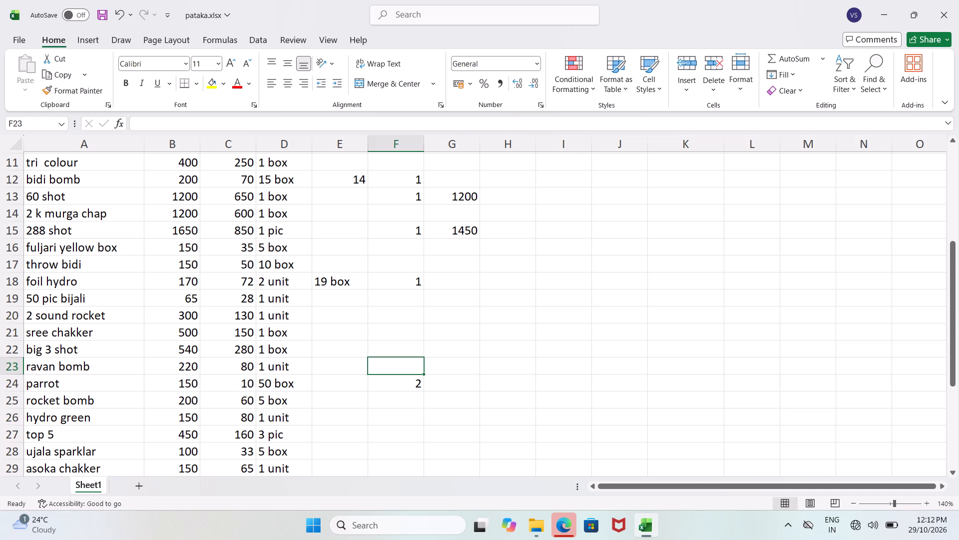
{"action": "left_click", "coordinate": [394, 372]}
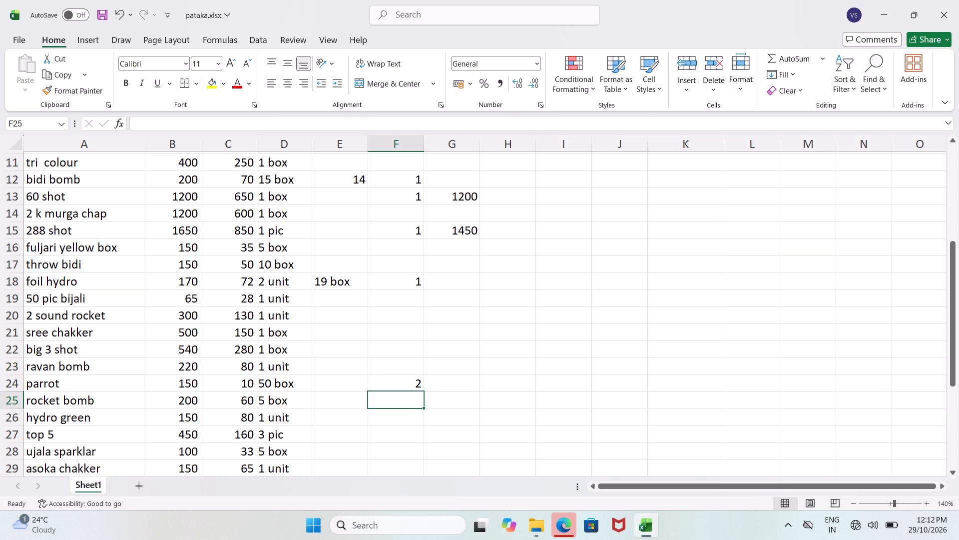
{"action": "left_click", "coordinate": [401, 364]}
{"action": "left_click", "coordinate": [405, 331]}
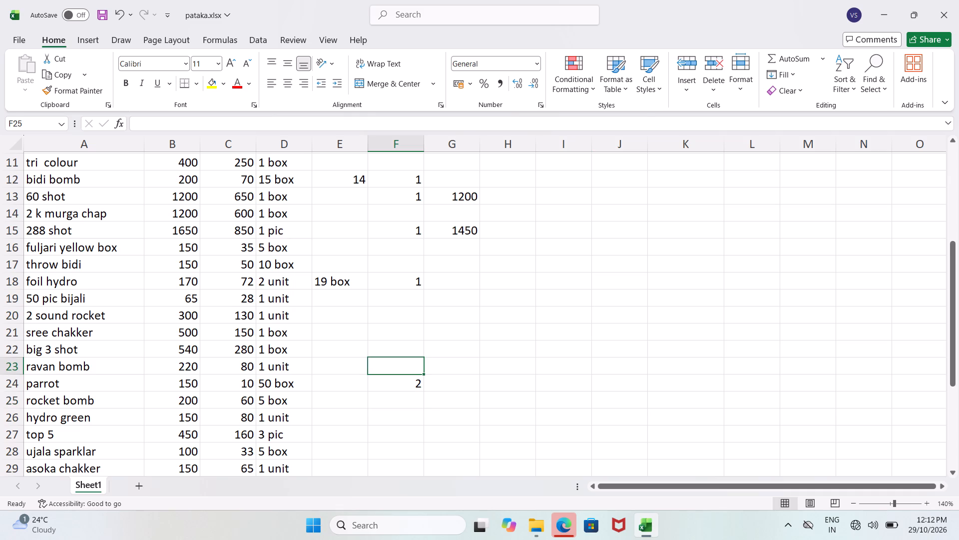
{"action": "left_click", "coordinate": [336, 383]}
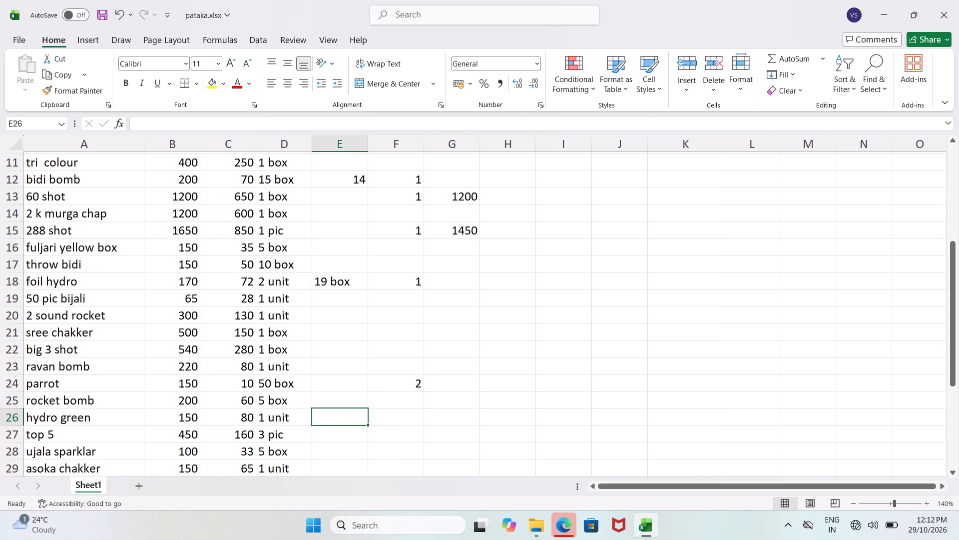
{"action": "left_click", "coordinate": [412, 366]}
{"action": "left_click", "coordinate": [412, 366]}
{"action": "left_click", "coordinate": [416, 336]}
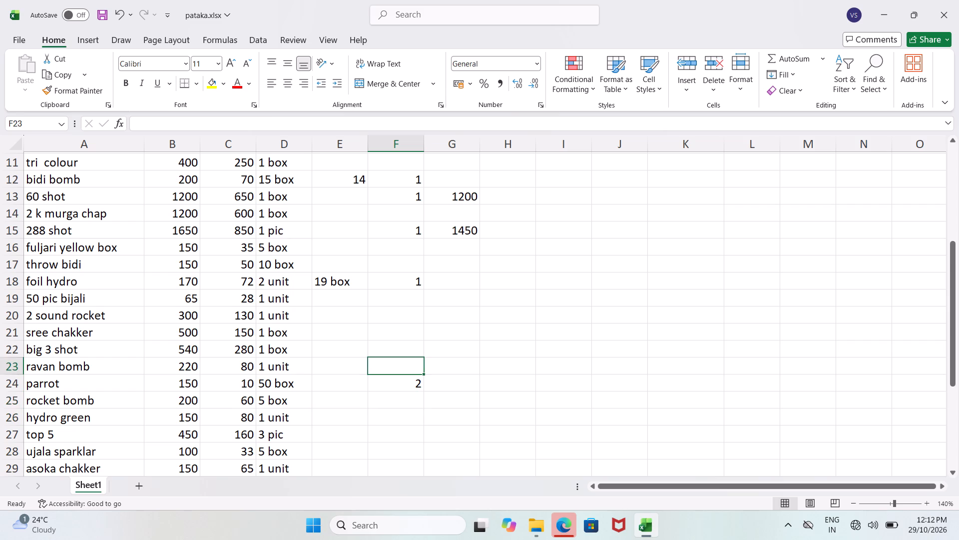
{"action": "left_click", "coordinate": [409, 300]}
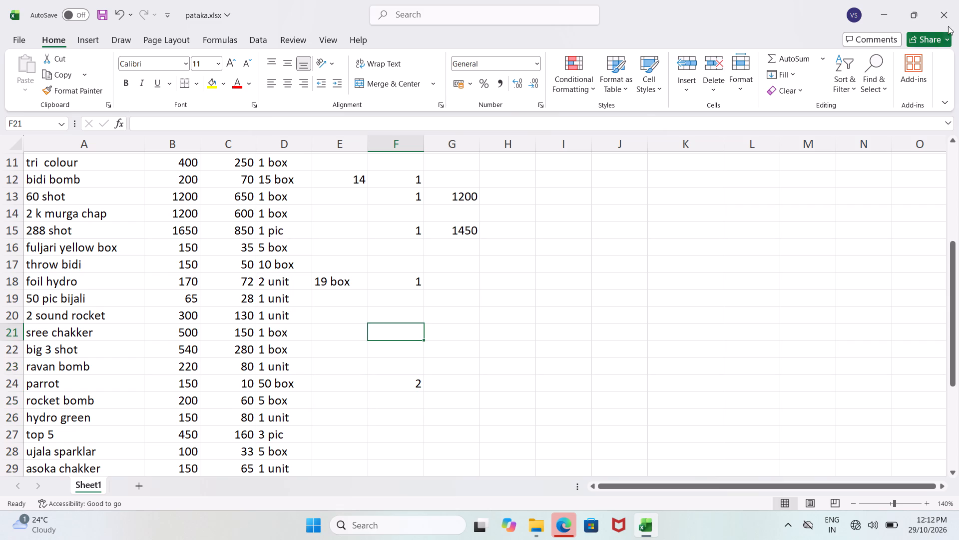
Save the pataka.xlsx workbook under its existing name.
{"action": "left_click", "coordinate": [22, 36]}
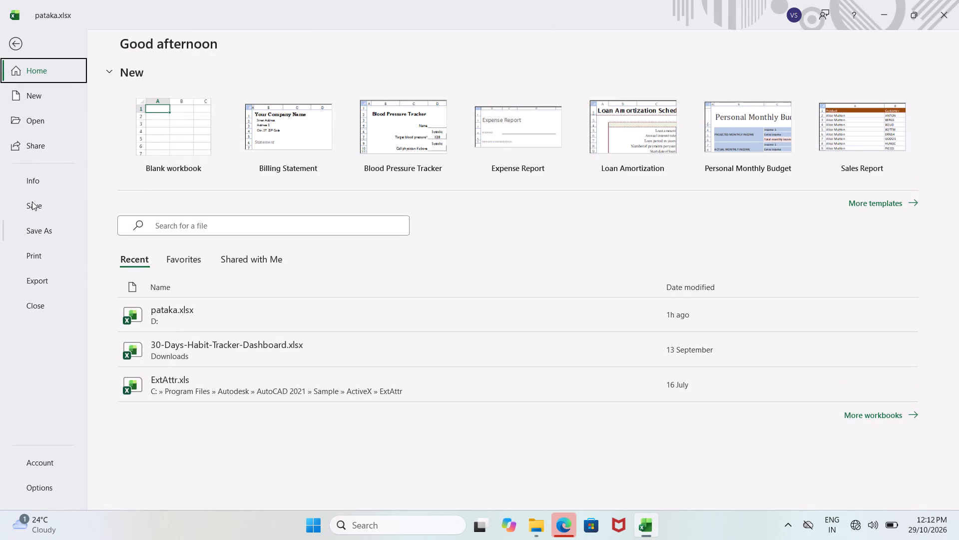
{"action": "left_click", "coordinate": [32, 201]}
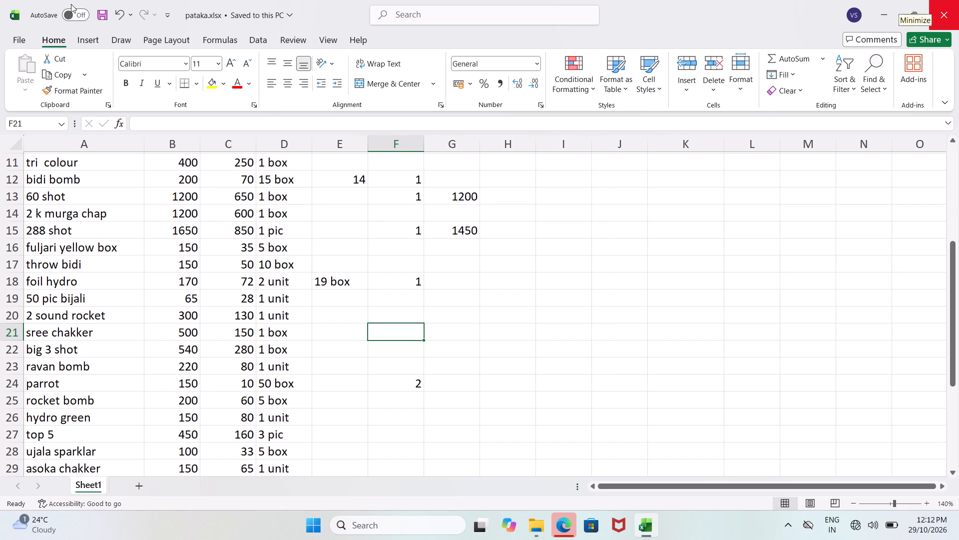
{"action": "left_click", "coordinate": [18, 44]}
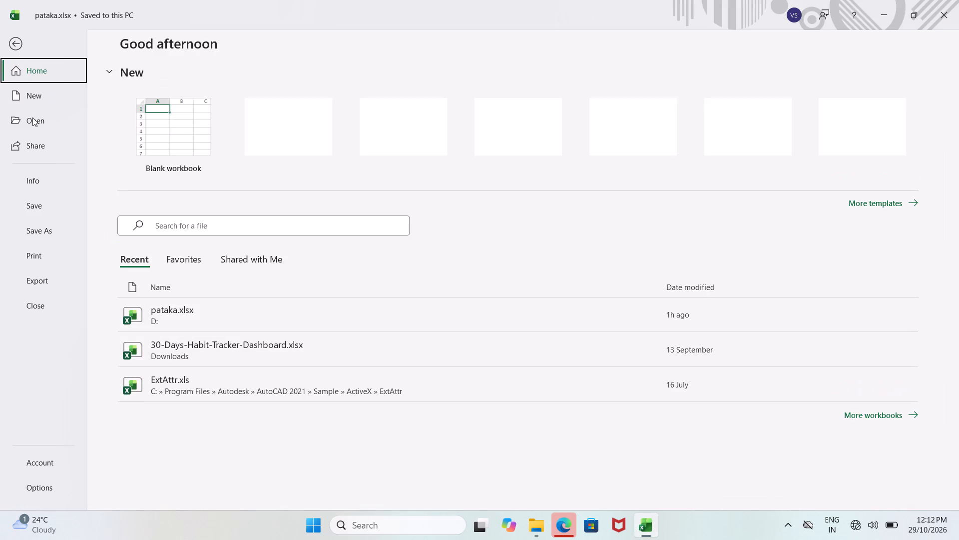
{"action": "left_click", "coordinate": [38, 205]}
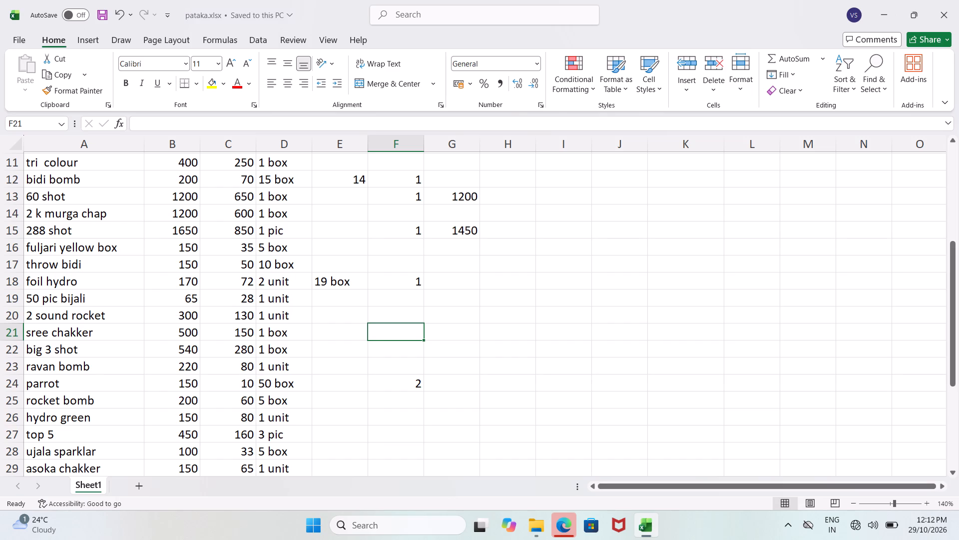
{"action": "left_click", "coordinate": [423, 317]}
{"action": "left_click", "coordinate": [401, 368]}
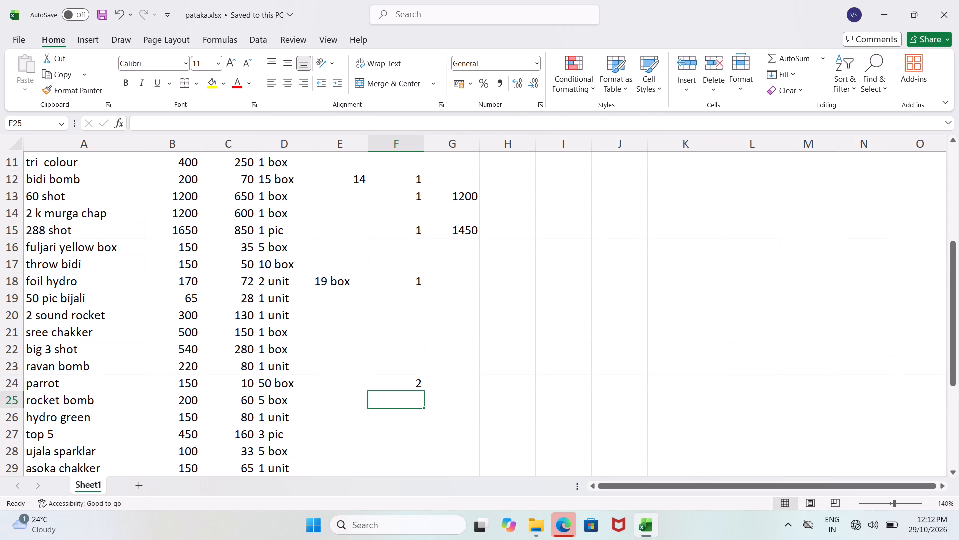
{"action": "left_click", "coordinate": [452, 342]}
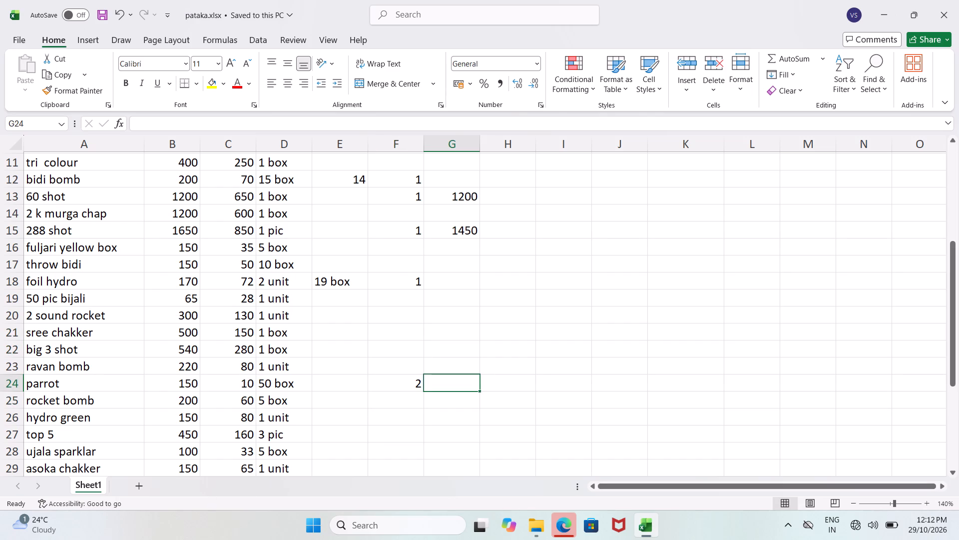
Close the pataka.xlsx workbook and the empty Edge browser window to return to the desktop.
{"action": "left_click", "coordinate": [934, 7]}
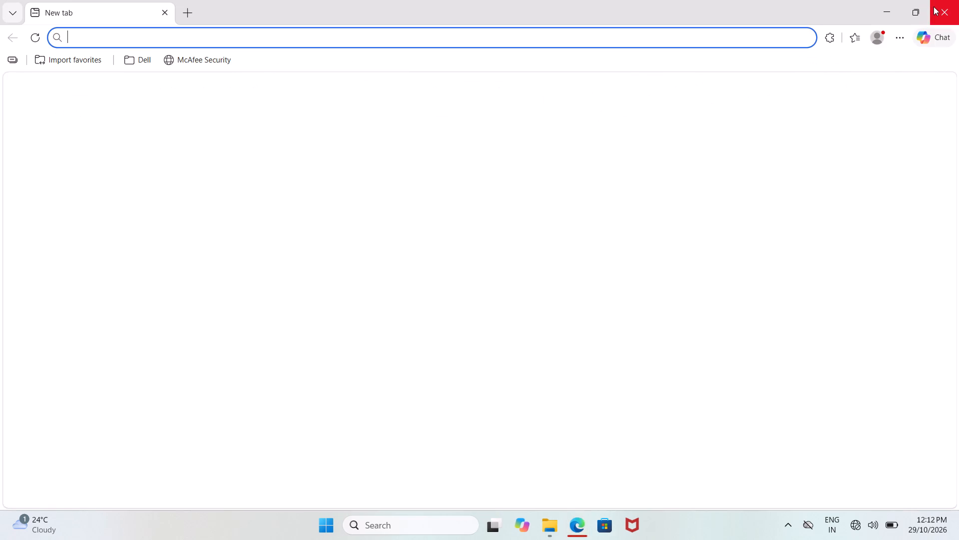
{"action": "triple_click", "coordinate": [934, 6]}
Refresh the Windows desktop several times in a row.
{"action": "right_click", "coordinate": [924, 5]}
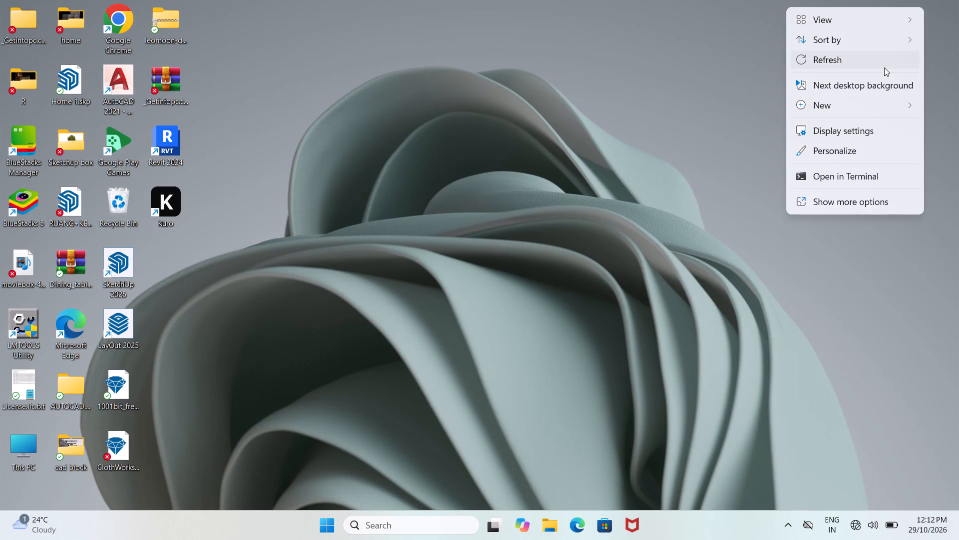
{"action": "left_click", "coordinate": [884, 67]}
{"action": "right_click", "coordinate": [883, 68]}
{"action": "left_click", "coordinate": [841, 126]}
{"action": "right_click", "coordinate": [841, 126]}
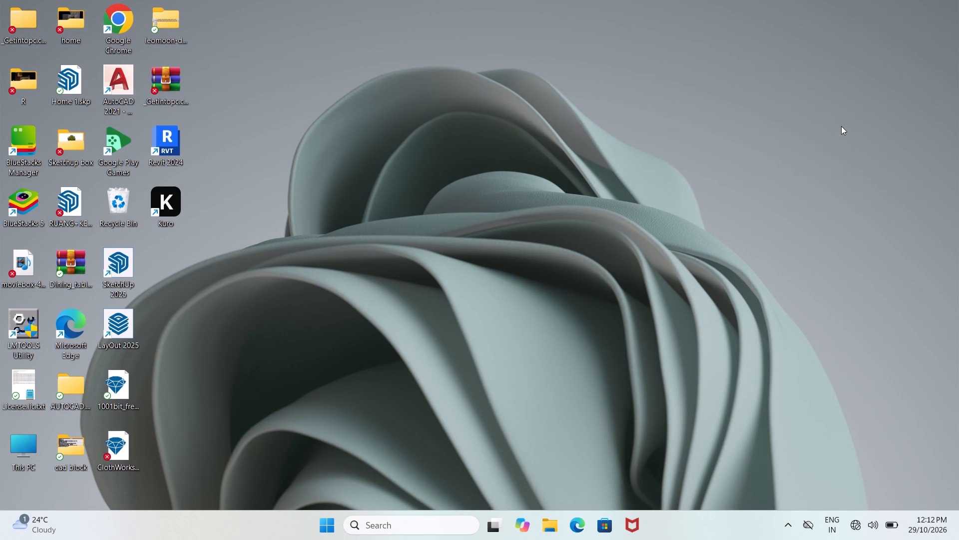
{"action": "left_click", "coordinate": [788, 179]}
{"action": "right_click", "coordinate": [788, 180]}
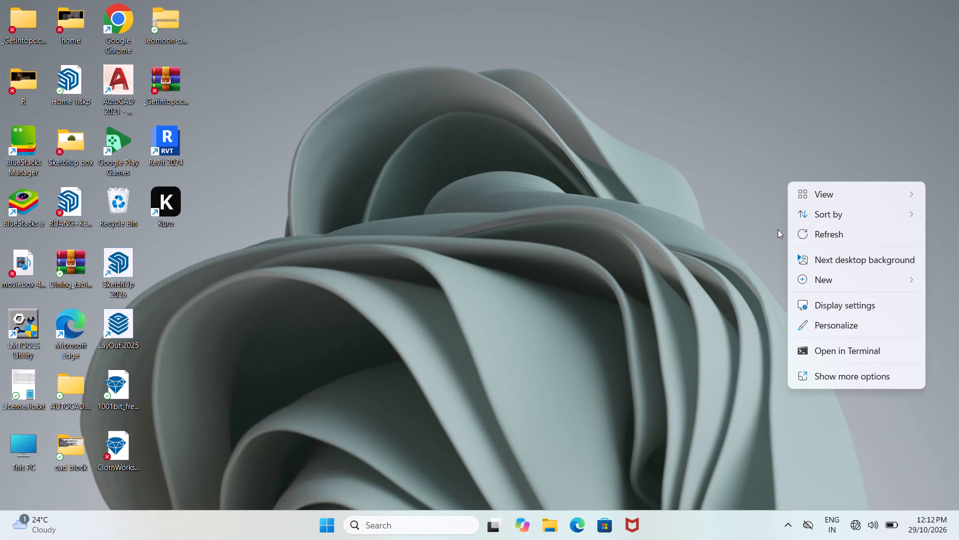
{"action": "left_click", "coordinate": [812, 241]}
{"action": "right_click", "coordinate": [813, 241]}
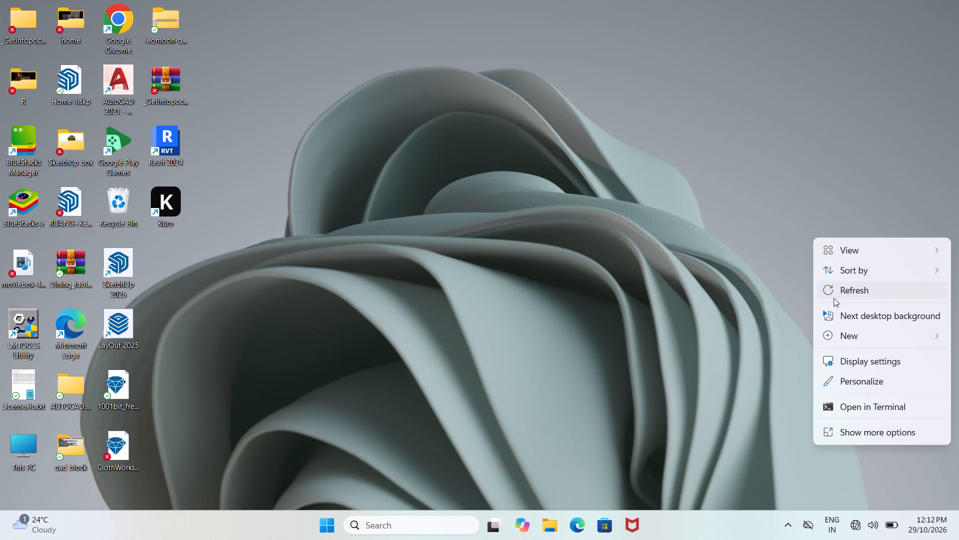
Refresh the Windows desktop a few more times.
{"action": "left_click", "coordinate": [834, 298]}
{"action": "right_click", "coordinate": [834, 298]}
{"action": "left_click", "coordinate": [749, 140]}
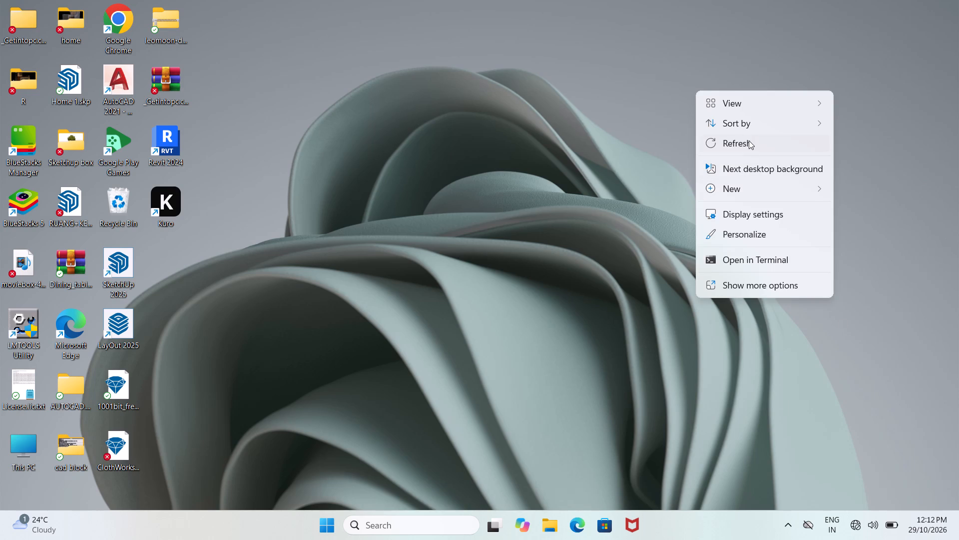
{"action": "right_click", "coordinate": [746, 141]}
{"action": "left_click", "coordinate": [773, 202]}
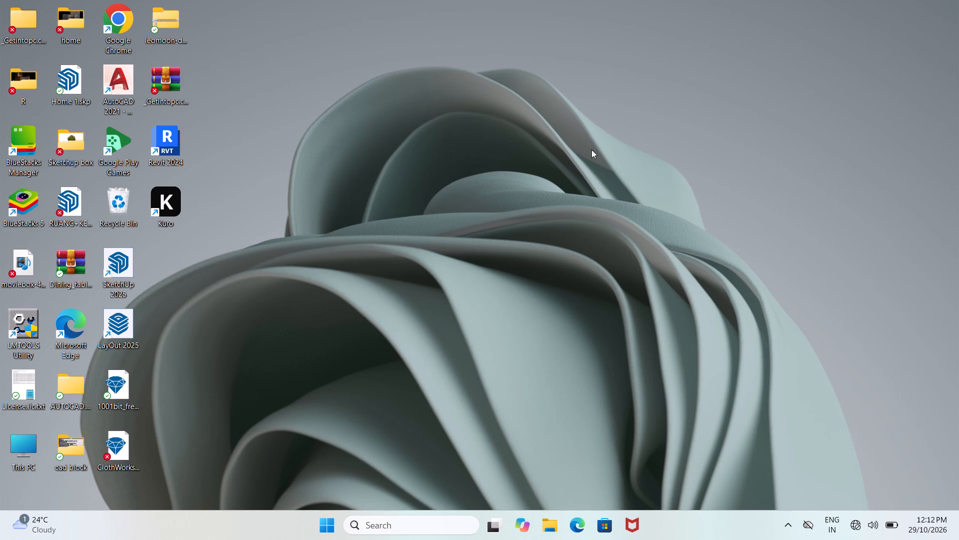
Launch the Kuro application from its desktop shortcut.
{"action": "double_click", "coordinate": [168, 203]}
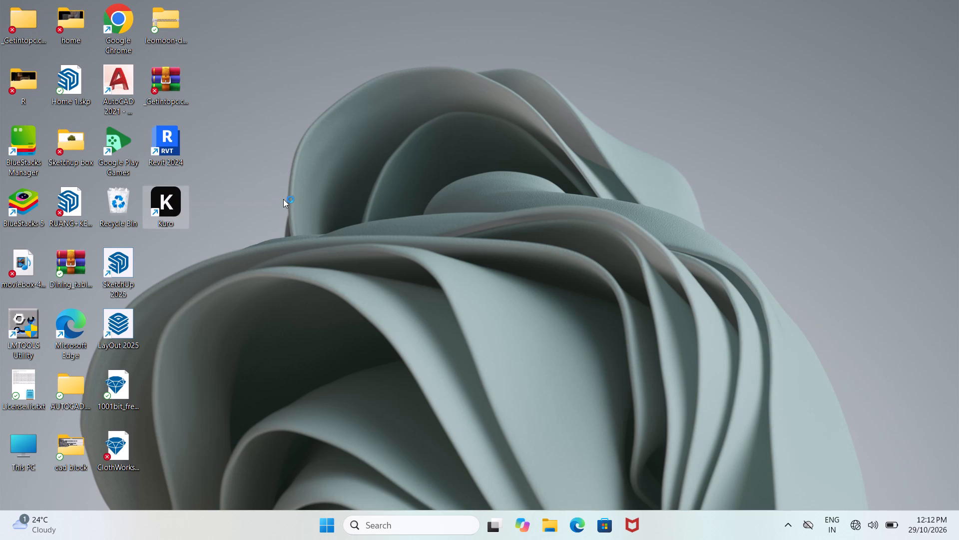
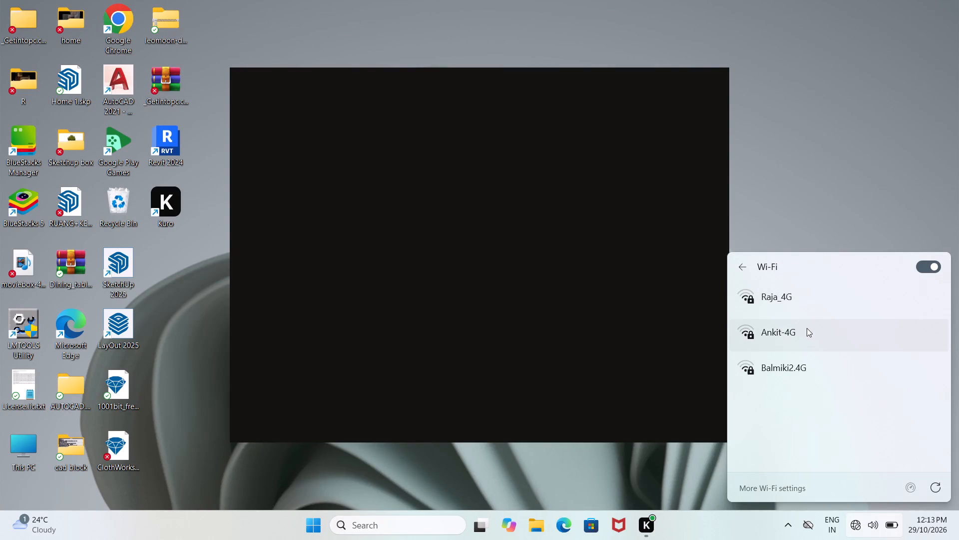
Dismiss the list of available Wi-Fi networks without choosing one and return to the desktop.
{"action": "left_click", "coordinate": [841, 170]}
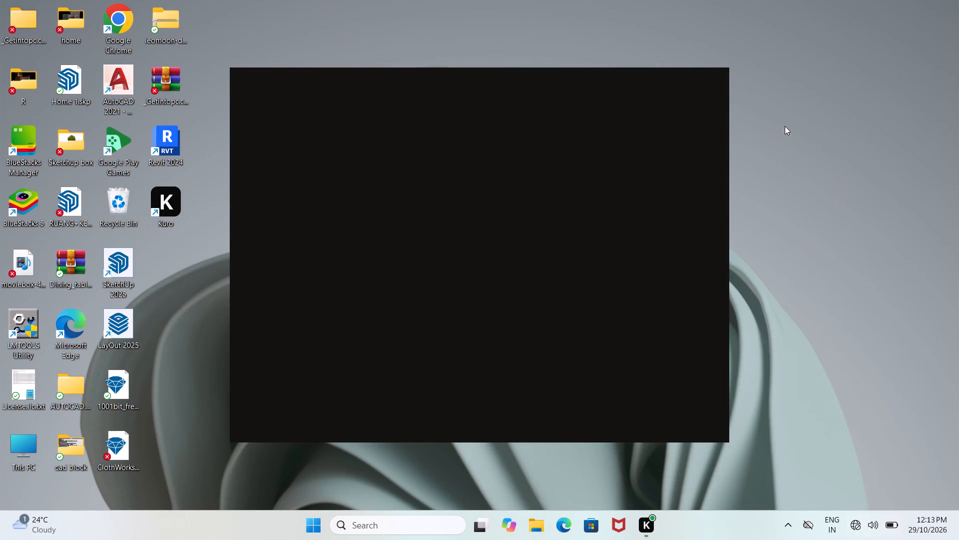
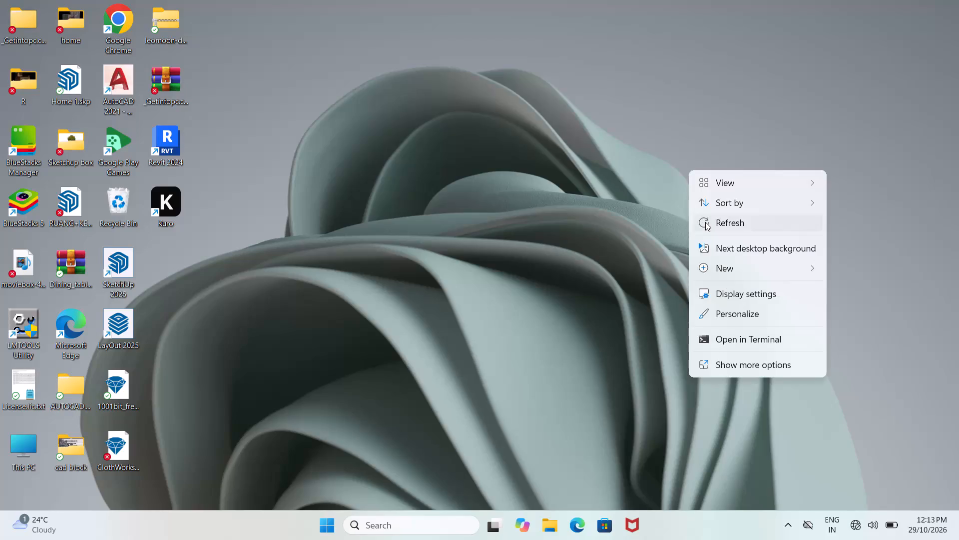
Refresh the Windows desktop two more times.
{"action": "left_click", "coordinate": [716, 223]}
{"action": "right_click", "coordinate": [716, 223]}
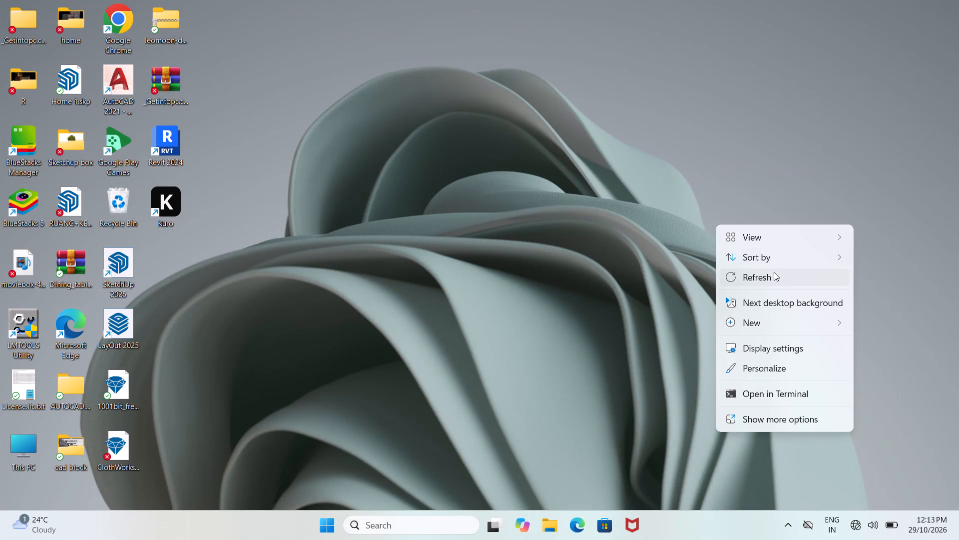
{"action": "left_click", "coordinate": [774, 272]}
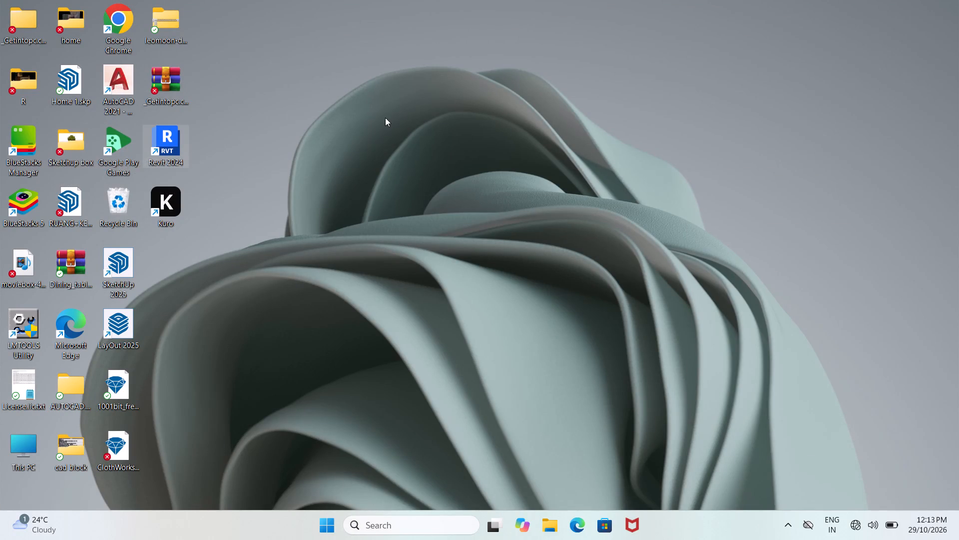
Start Excel from the desktop and reopen the recent pataka.xlsx workbook.
{"action": "scroll", "coordinate": [385, 123], "scroll_direction": "down", "scroll_amount": 1}
{"action": "left_click", "coordinate": [326, 525]}
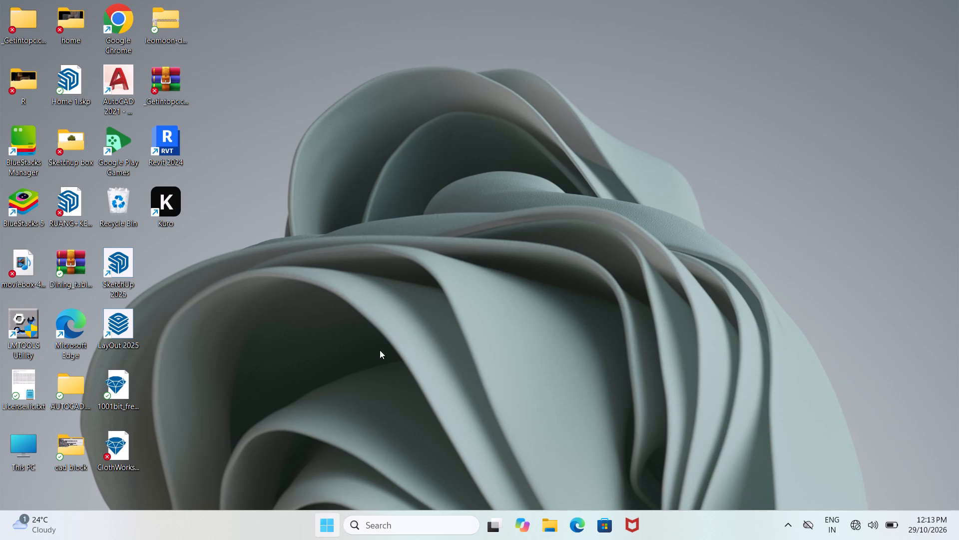
{"action": "double_click", "coordinate": [381, 150]}
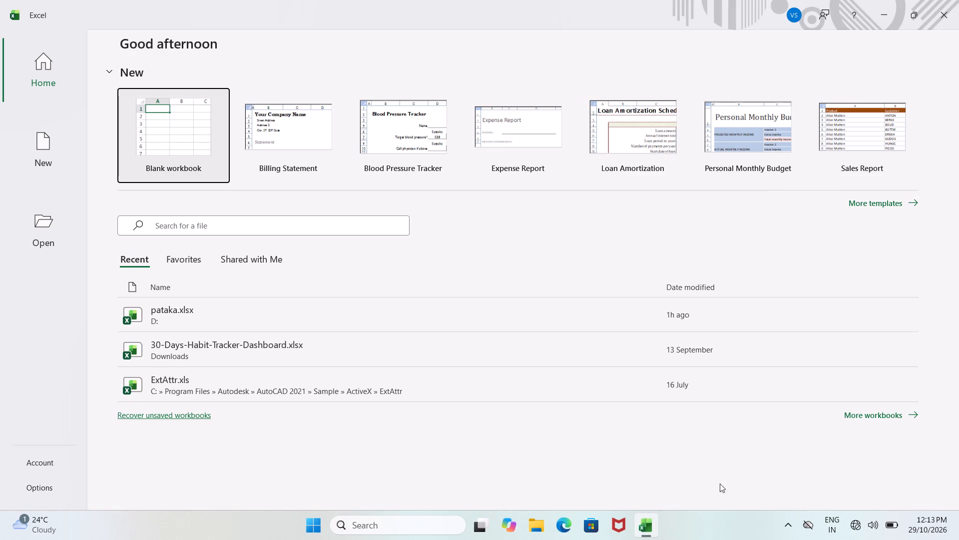
{"action": "left_click", "coordinate": [783, 521]}
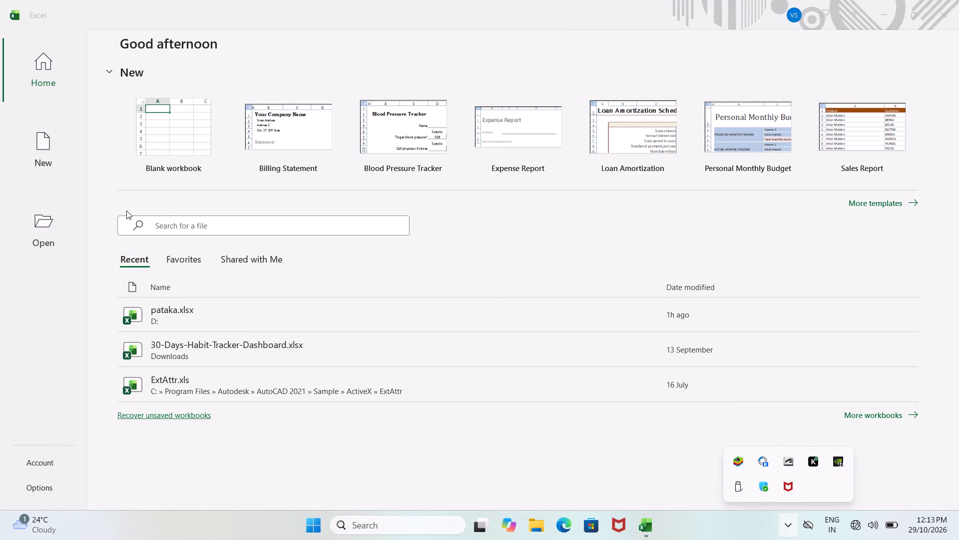
{"action": "left_click", "coordinate": [181, 312]}
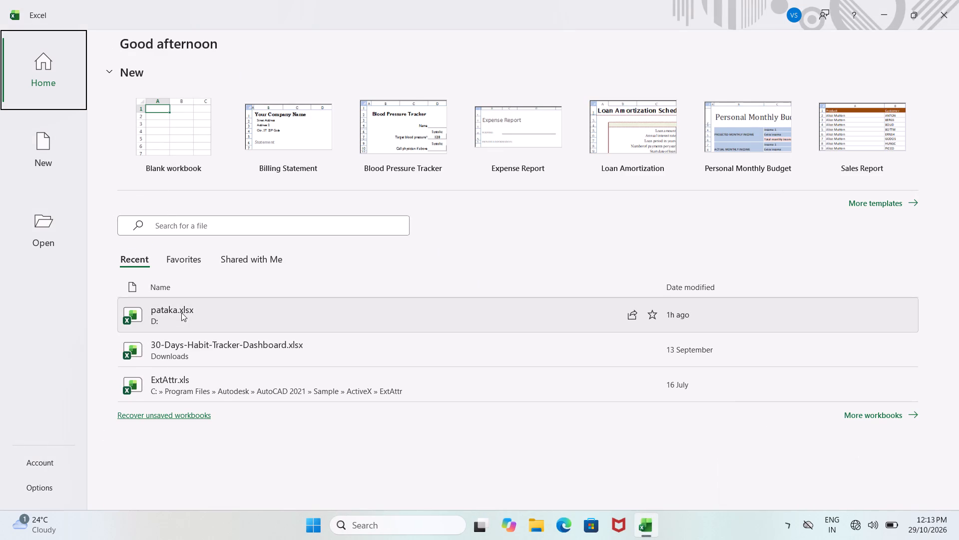
{"action": "double_click", "coordinate": [181, 312]}
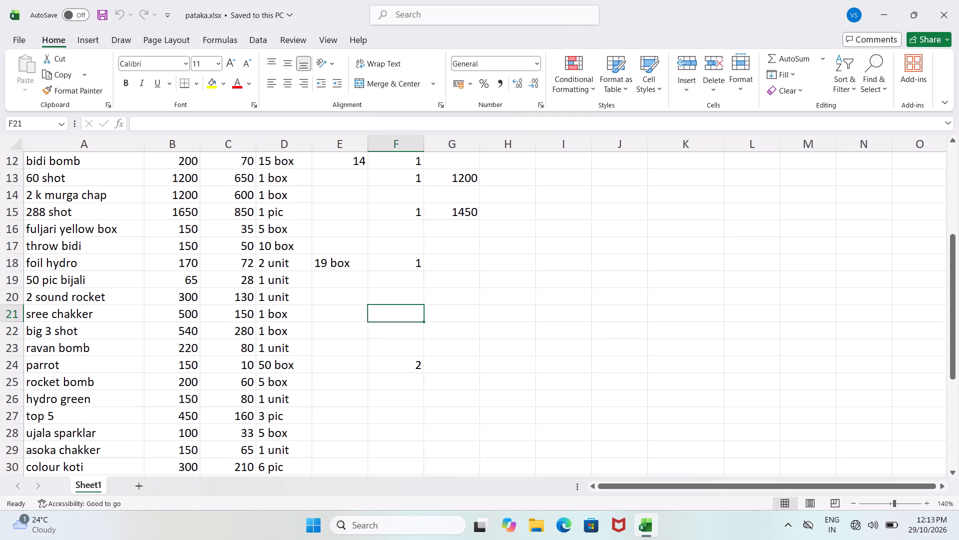
Look through the price list rows to check the existing Stock and Sale entries.
{"action": "scroll", "coordinate": [438, 290], "scroll_direction": "up", "scroll_amount": 7}
{"action": "scroll", "coordinate": [437, 290], "scroll_direction": "down", "scroll_amount": 1}
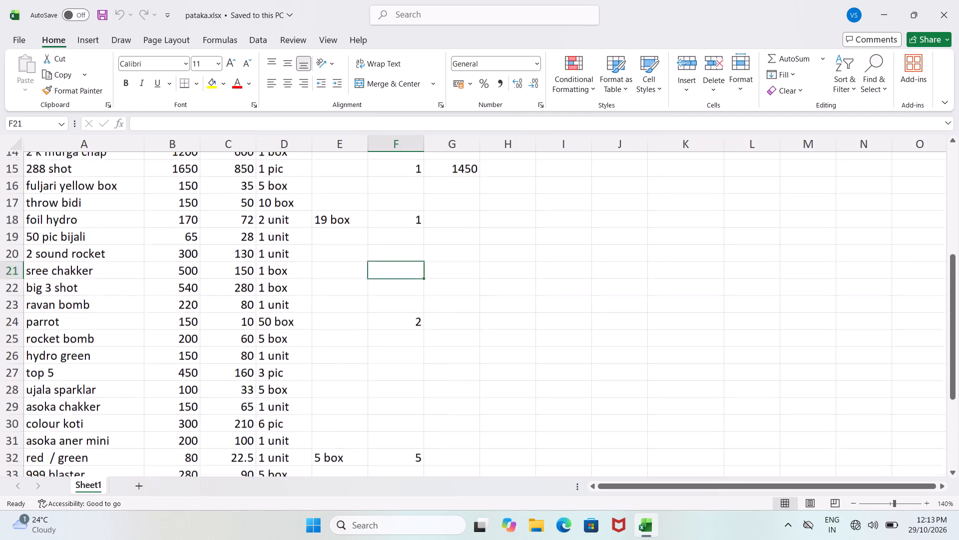
{"action": "scroll", "coordinate": [420, 175], "scroll_direction": "up", "scroll_amount": 1}
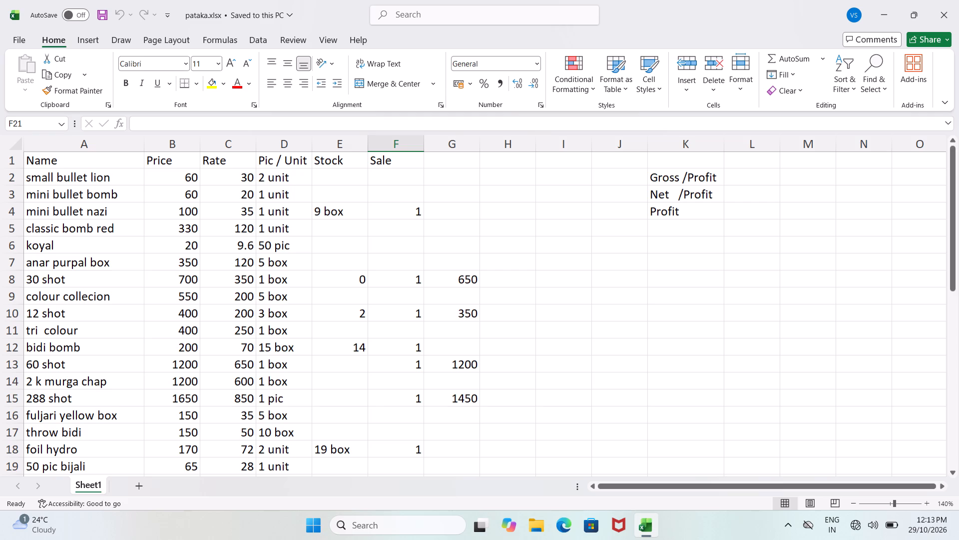
{"action": "scroll", "coordinate": [573, 334], "scroll_direction": "down", "scroll_amount": 2}
{"action": "scroll", "coordinate": [573, 334], "scroll_direction": "up", "scroll_amount": 1}
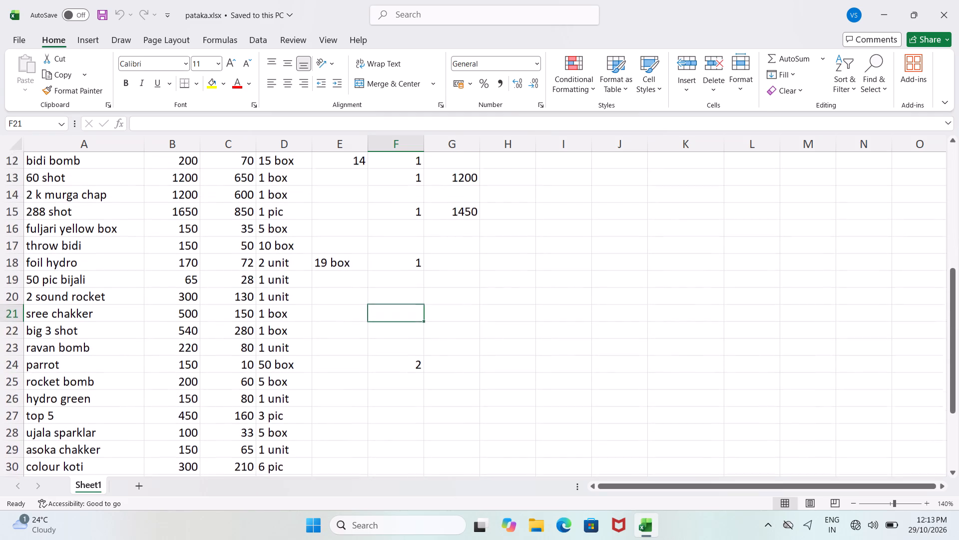
{"action": "scroll", "coordinate": [573, 334], "scroll_direction": "up", "scroll_amount": 2}
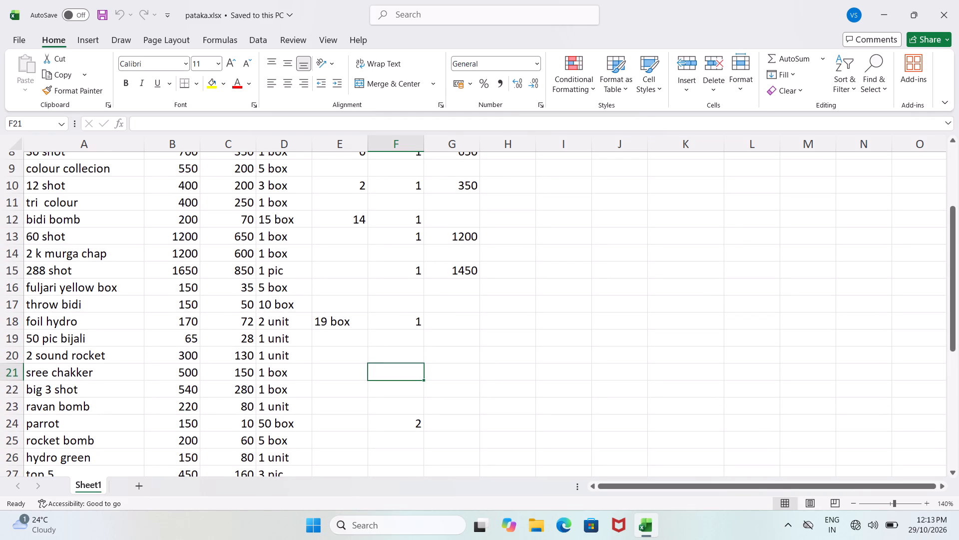
{"action": "scroll", "coordinate": [345, 270], "scroll_direction": "up", "scroll_amount": 1}
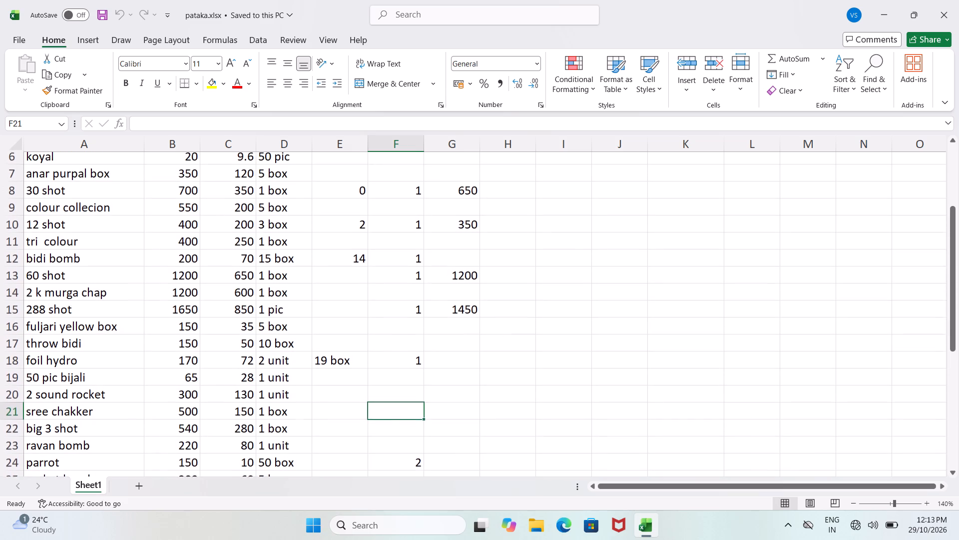
{"action": "scroll", "coordinate": [345, 270], "scroll_direction": "up", "scroll_amount": 1}
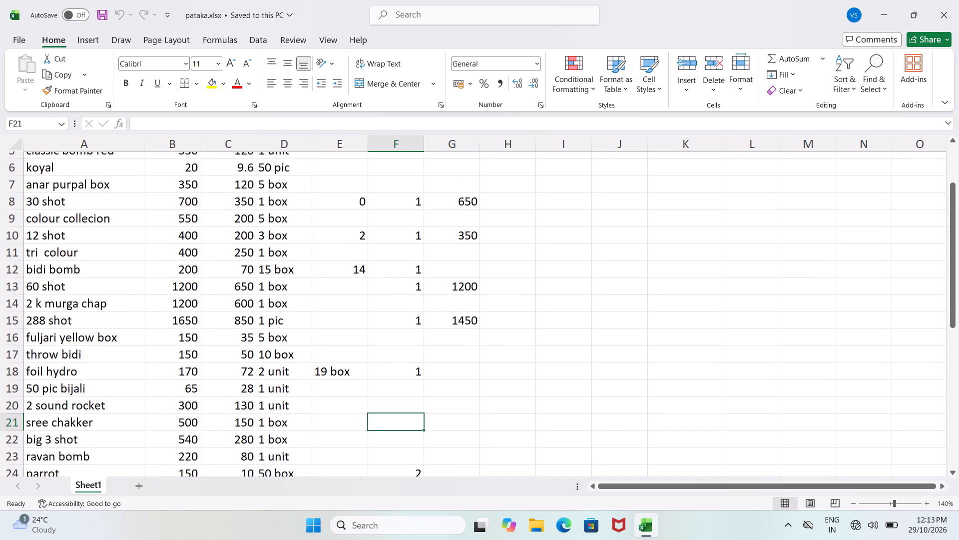
{"action": "scroll", "coordinate": [345, 270], "scroll_direction": "up", "scroll_amount": 2}
Enter 48 box as the Stock value in the parrot row.
{"action": "scroll", "coordinate": [345, 270], "scroll_direction": "down", "scroll_amount": 2}
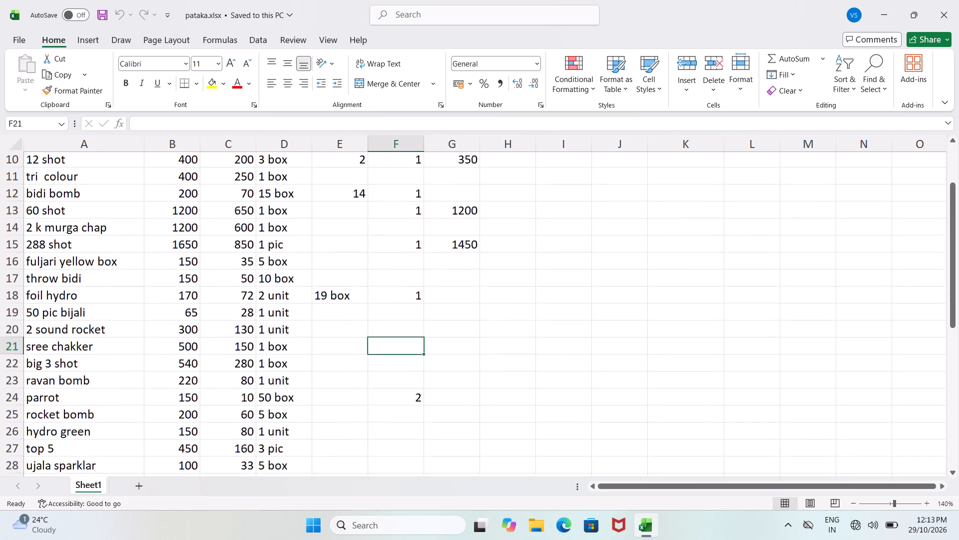
{"action": "scroll", "coordinate": [345, 270], "scroll_direction": "down", "scroll_amount": 2}
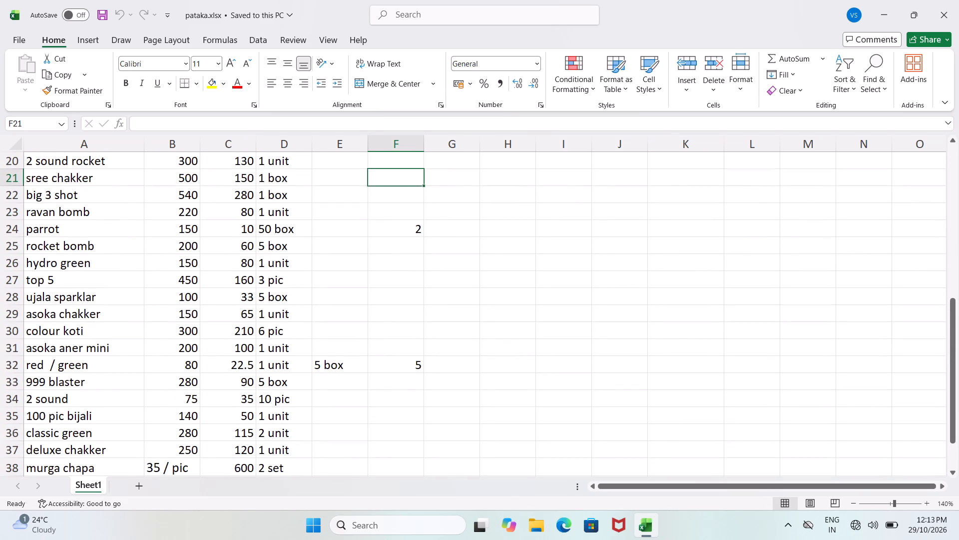
{"action": "left_click", "coordinate": [350, 228]}
{"action": "type", "text": "48 box"}
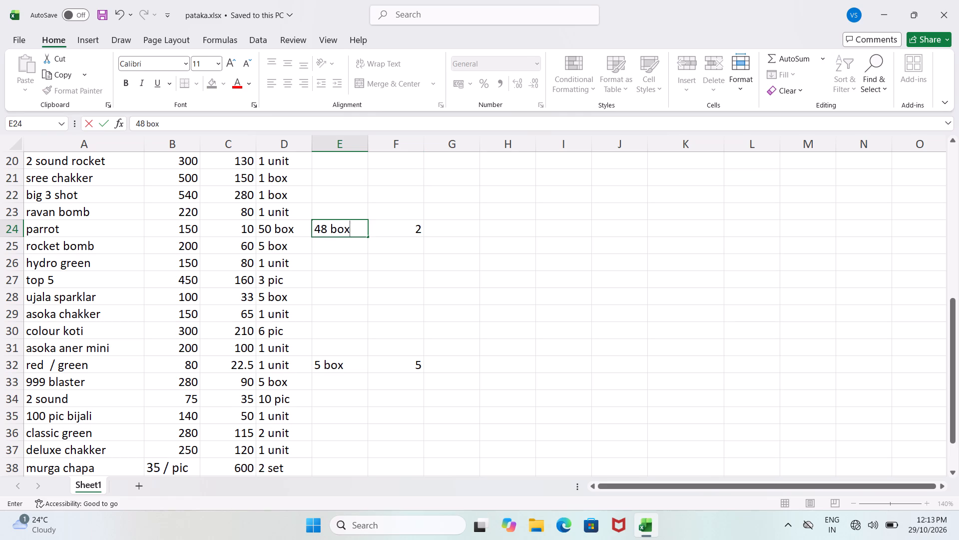
{"action": "left_click", "coordinate": [344, 267]}
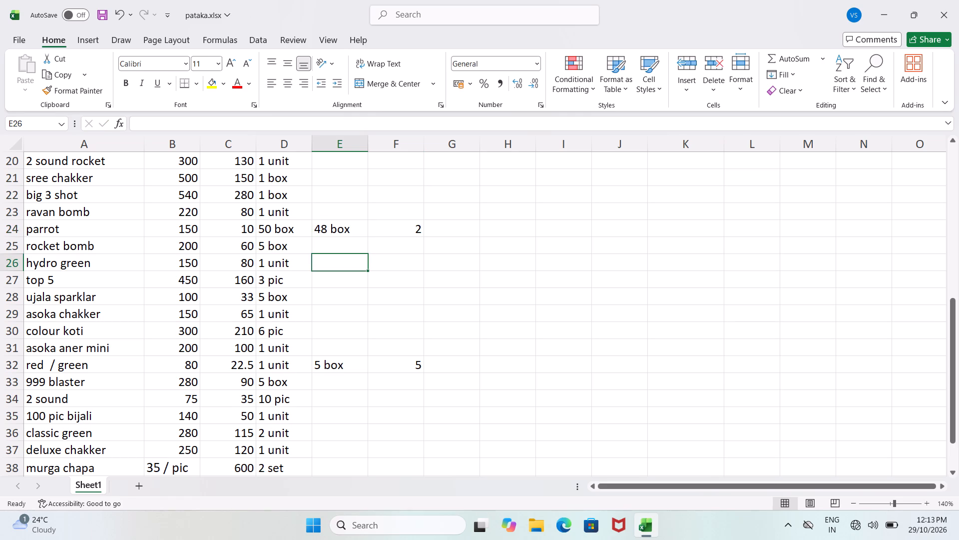
Enter 8 box as the Stock value in the ravan bomb row.
{"action": "scroll", "coordinate": [314, 306], "scroll_direction": "down", "scroll_amount": 2}
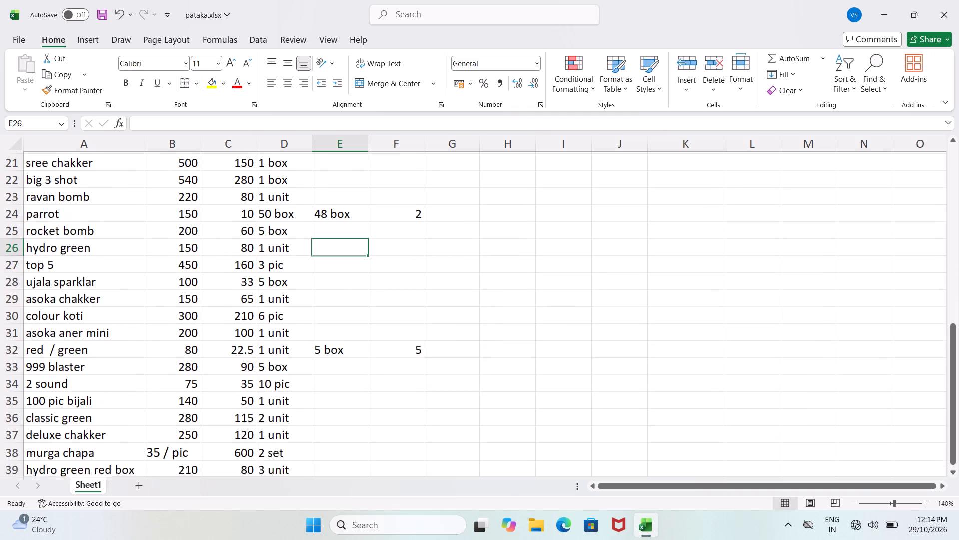
{"action": "scroll", "coordinate": [314, 306], "scroll_direction": "down", "scroll_amount": 2}
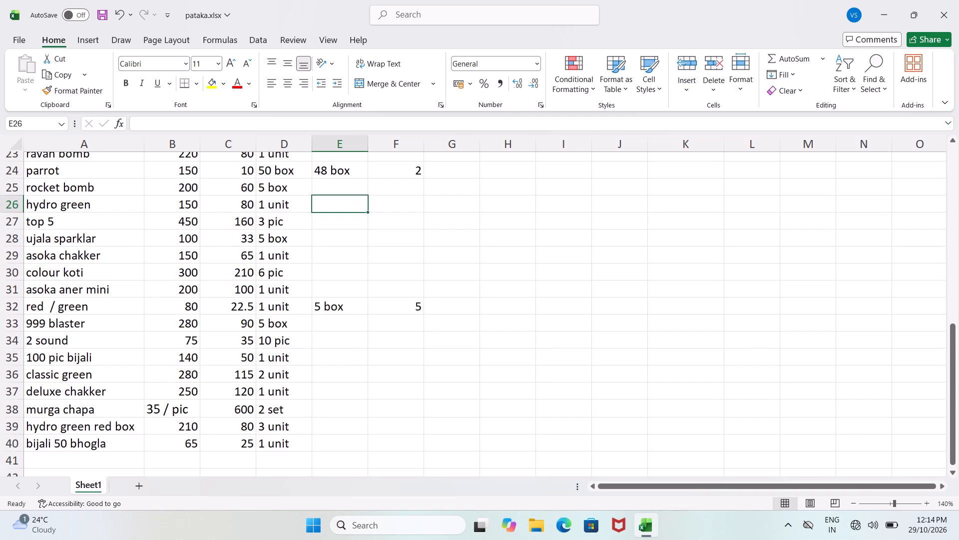
{"action": "scroll", "coordinate": [314, 306], "scroll_direction": "down", "scroll_amount": 1}
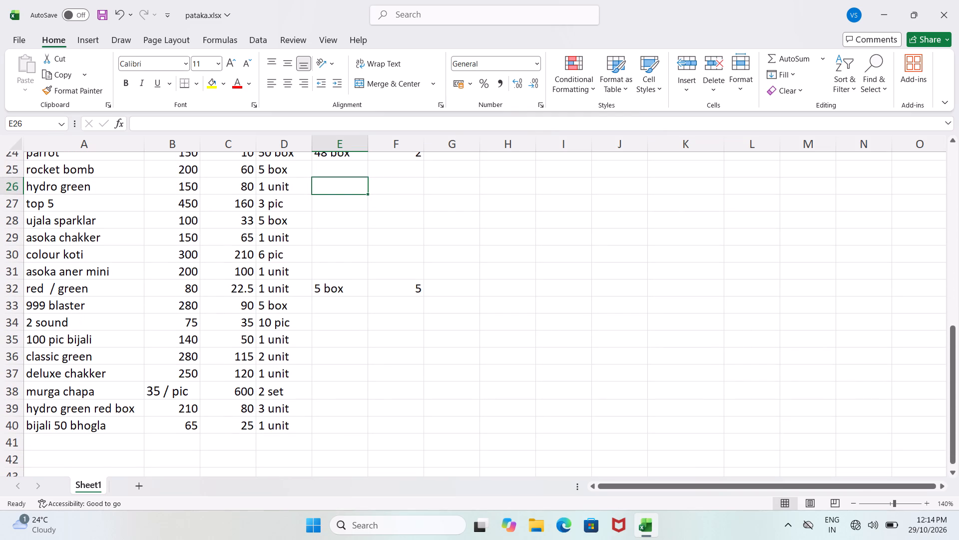
{"action": "scroll", "coordinate": [180, 253], "scroll_direction": "up", "scroll_amount": 1}
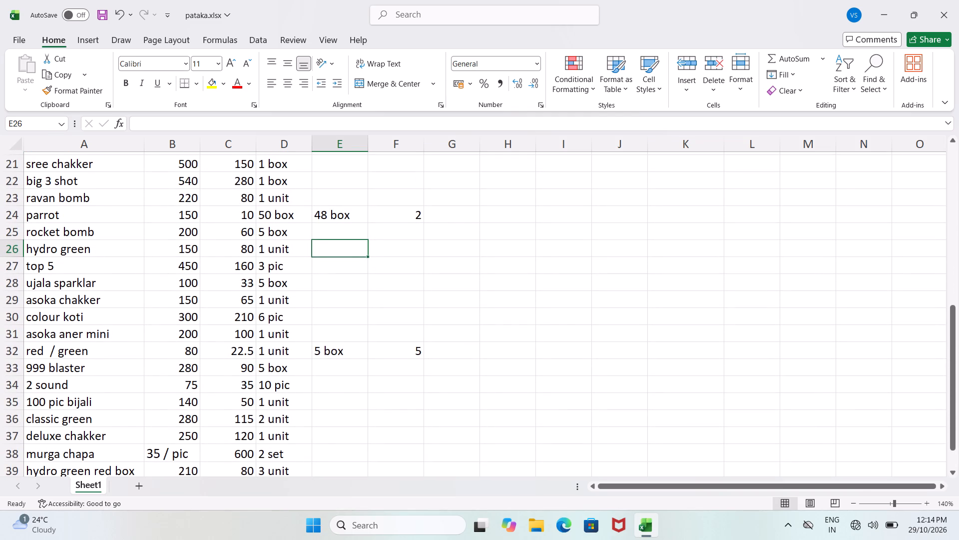
{"action": "scroll", "coordinate": [322, 205], "scroll_direction": "up", "scroll_amount": 1}
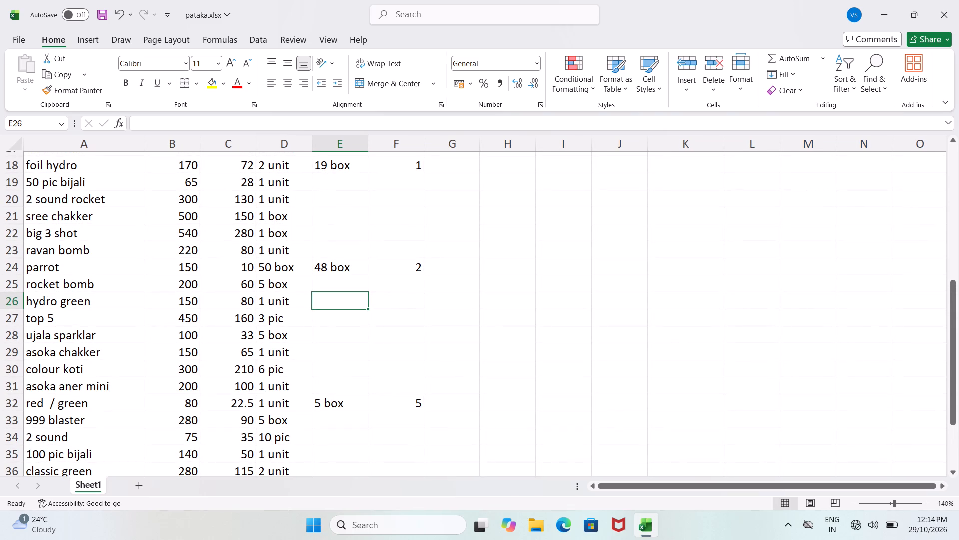
{"action": "left_click", "coordinate": [338, 246]}
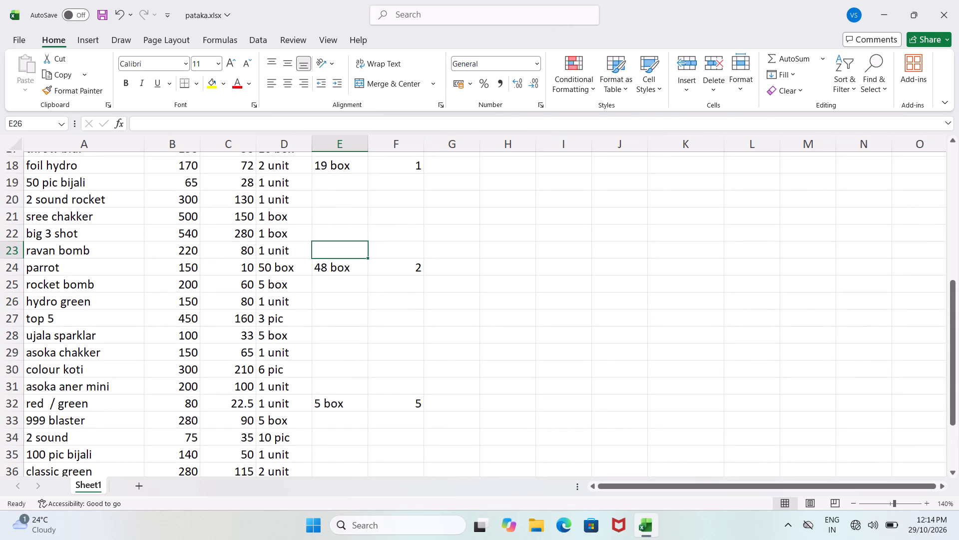
{"action": "left_click", "coordinate": [334, 249]}
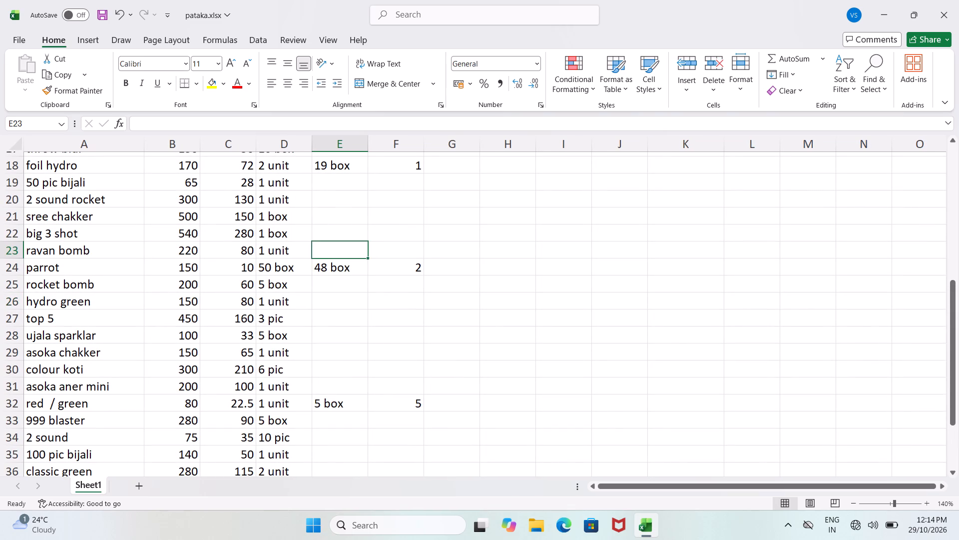
{"action": "double_click", "coordinate": [334, 249]}
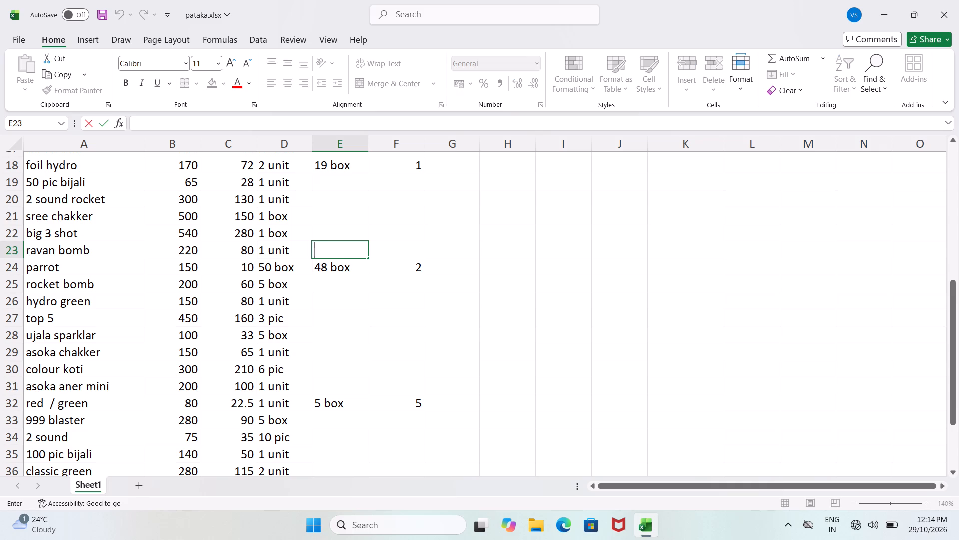
{"action": "left_click", "coordinate": [343, 252]}
{"action": "type", "text": "8"}
{"action": "key", "text": "space"}
{"action": "type", "text": "box"}
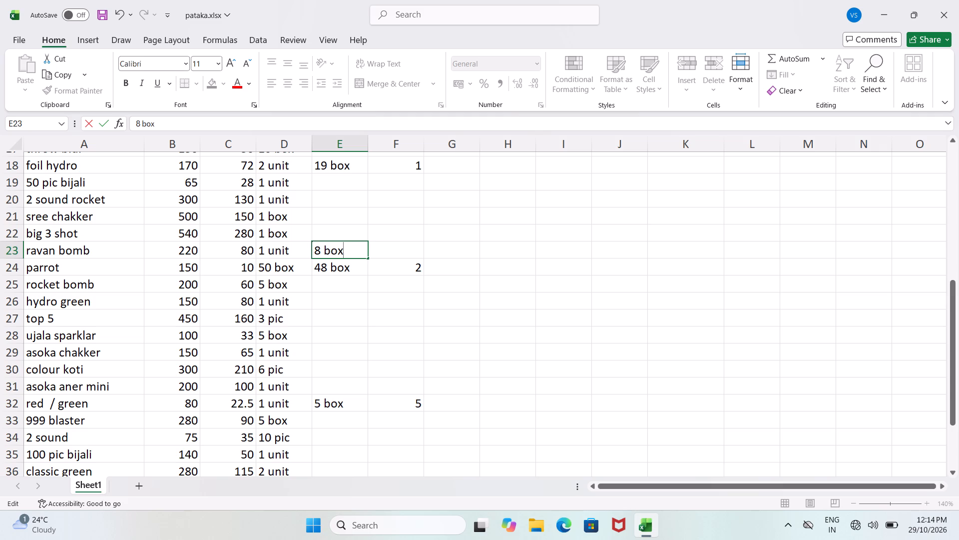
Enter 1 as the Sale quantity in the ravan bomb row.
{"action": "left_click", "coordinate": [414, 247]}
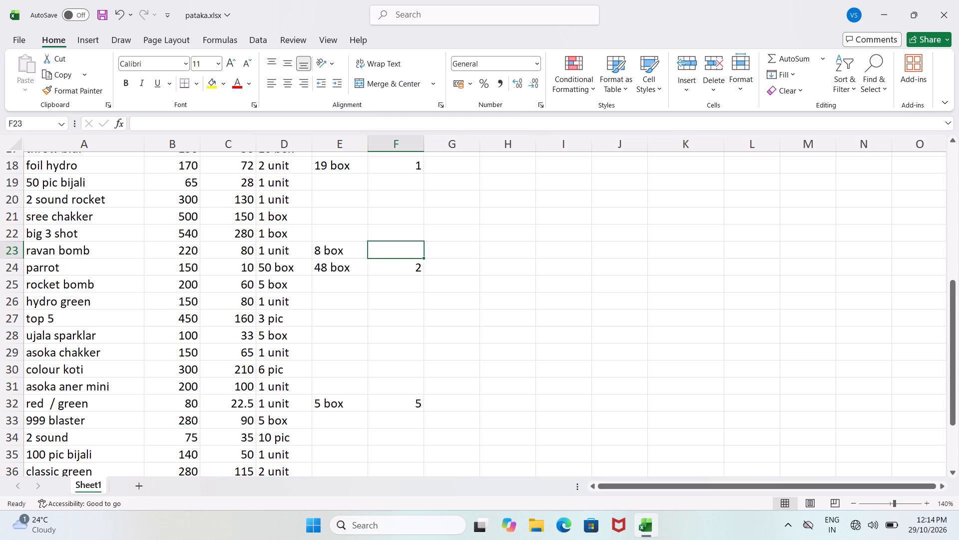
{"action": "key", "text": "1"}
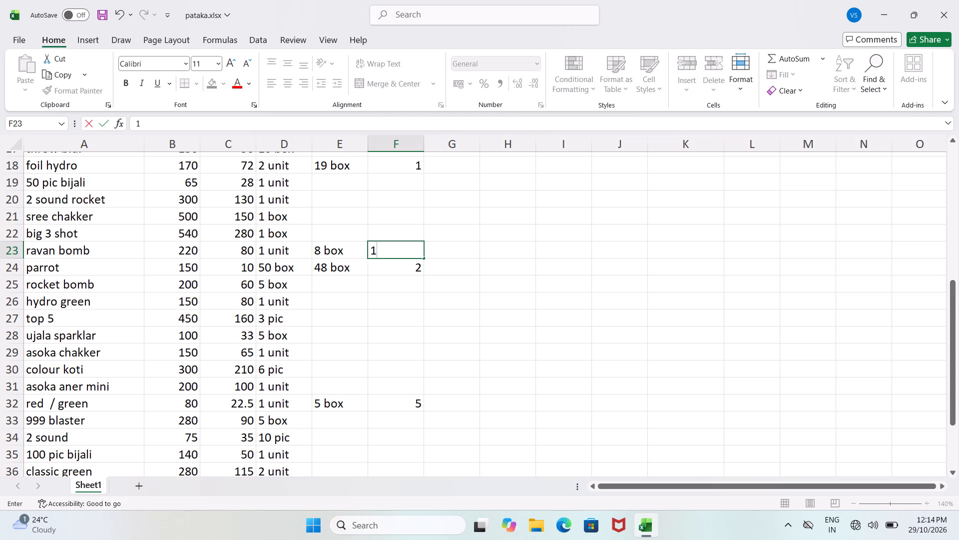
{"action": "key", "text": "BackSpace"}
{"action": "key", "text": "1"}
{"action": "left_click", "coordinate": [411, 207]}
{"action": "left_click", "coordinate": [413, 203]}
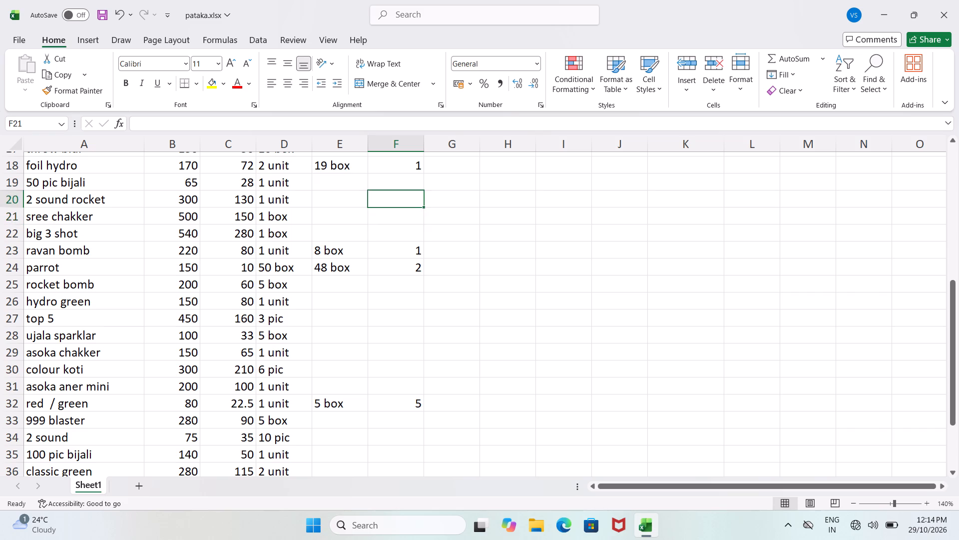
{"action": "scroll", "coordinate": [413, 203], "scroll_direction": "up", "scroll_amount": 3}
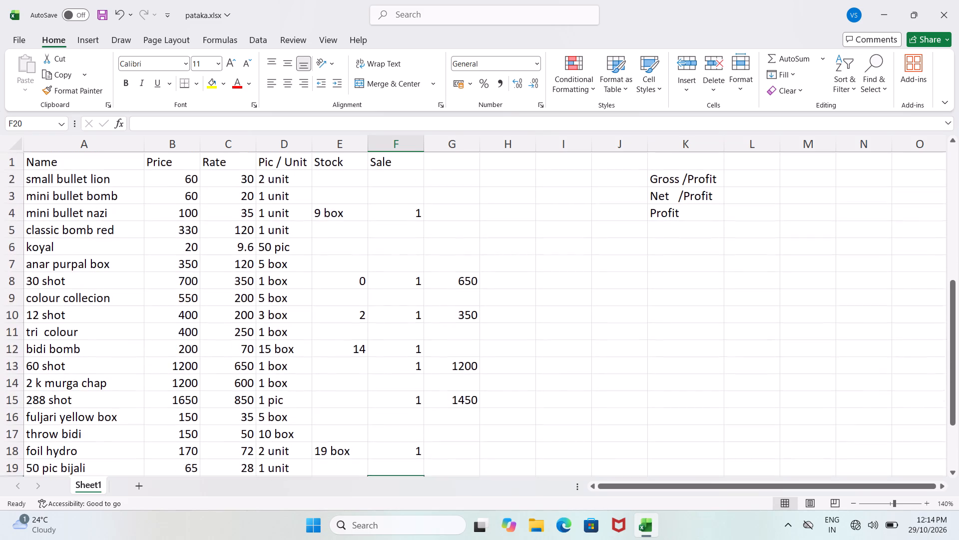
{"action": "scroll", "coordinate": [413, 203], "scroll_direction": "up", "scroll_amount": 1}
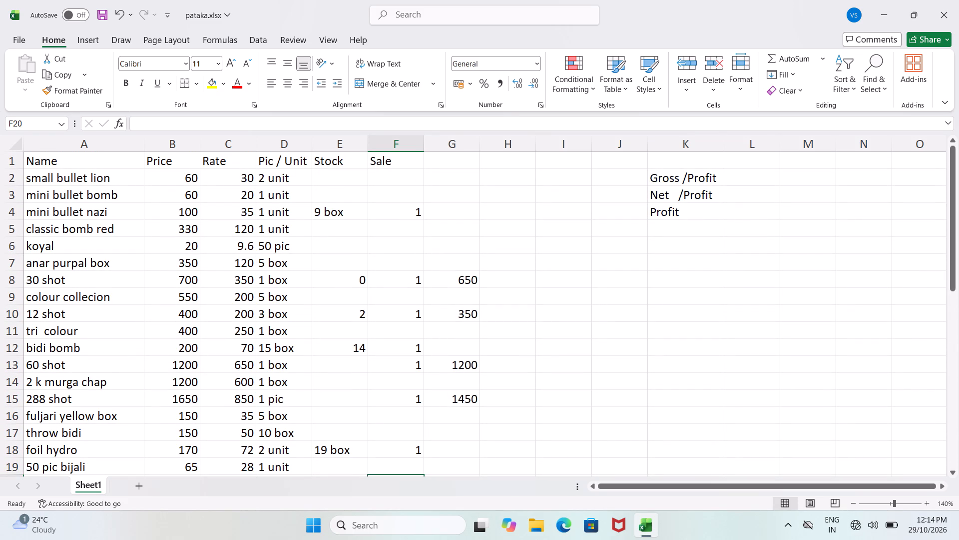
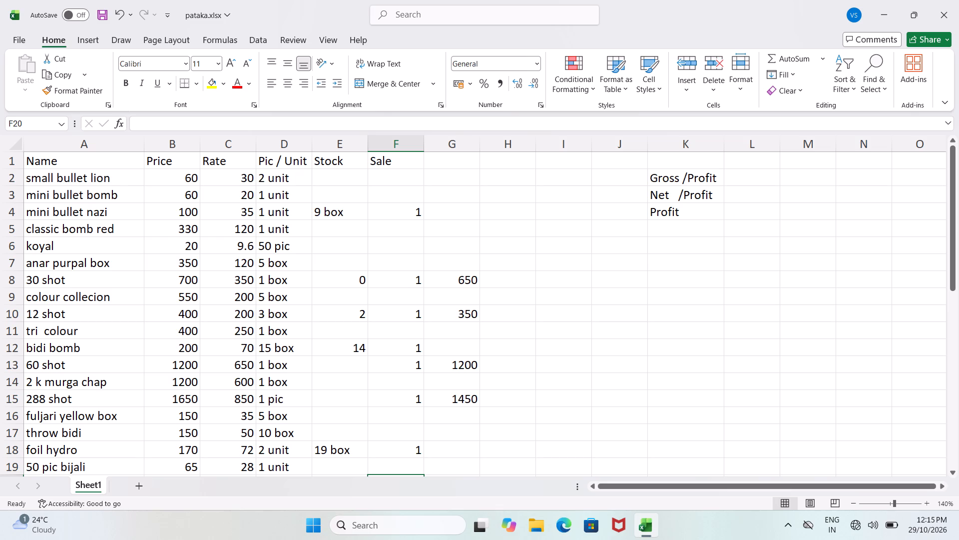
Enter 1 as the Sale quantity and 9 box as the Stock value in the hydro green row.
{"action": "scroll", "coordinate": [409, 386], "scroll_direction": "down", "scroll_amount": 1}
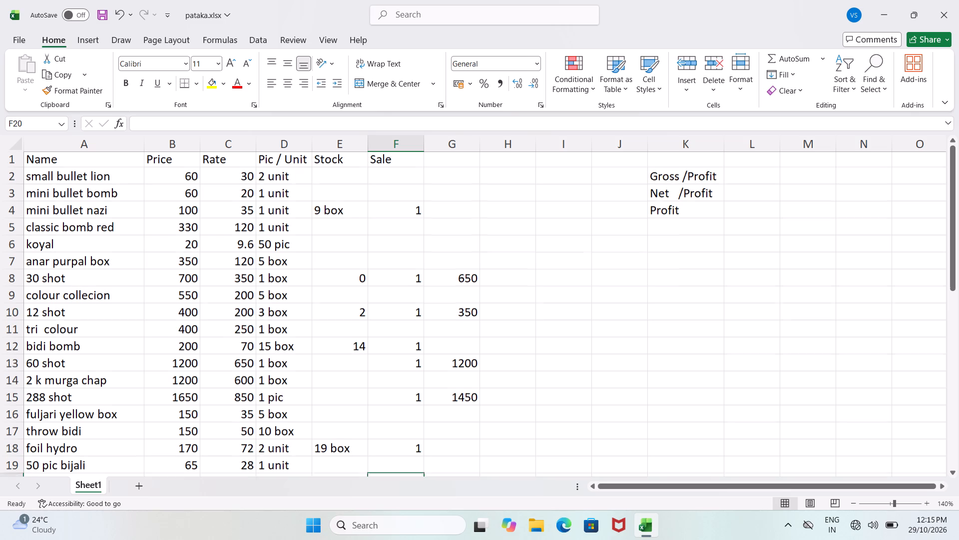
{"action": "scroll", "coordinate": [409, 386], "scroll_direction": "down", "scroll_amount": 2}
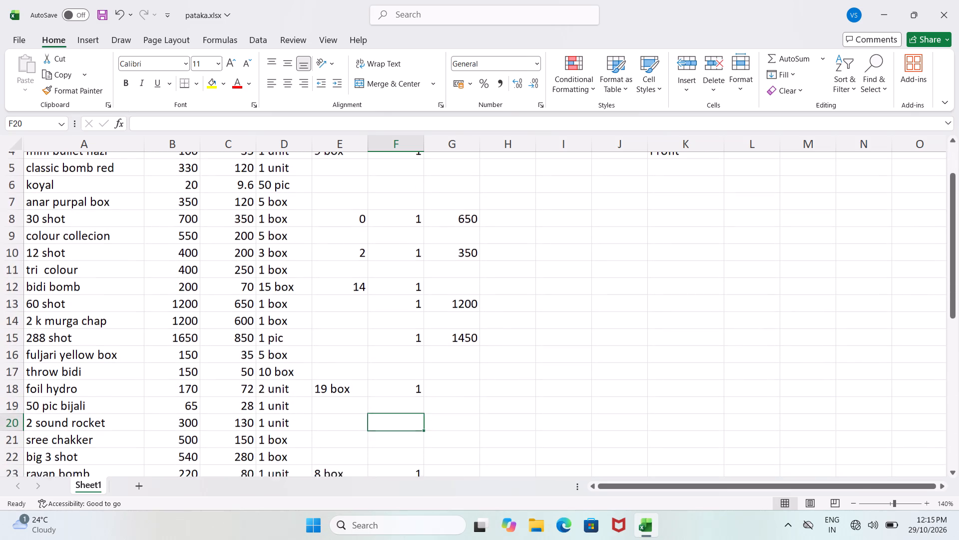
{"action": "scroll", "coordinate": [409, 386], "scroll_direction": "down", "scroll_amount": 2}
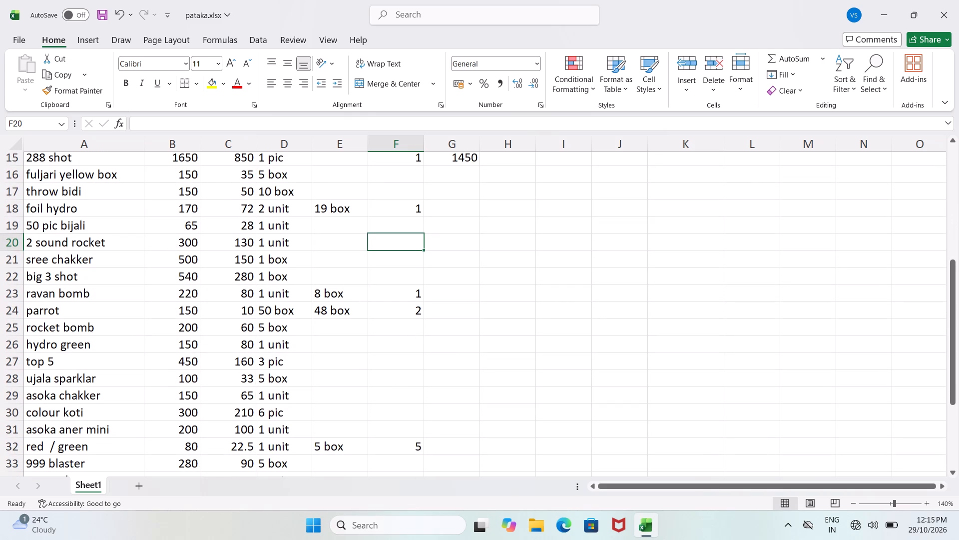
{"action": "scroll", "coordinate": [265, 339], "scroll_direction": "down", "scroll_amount": 2}
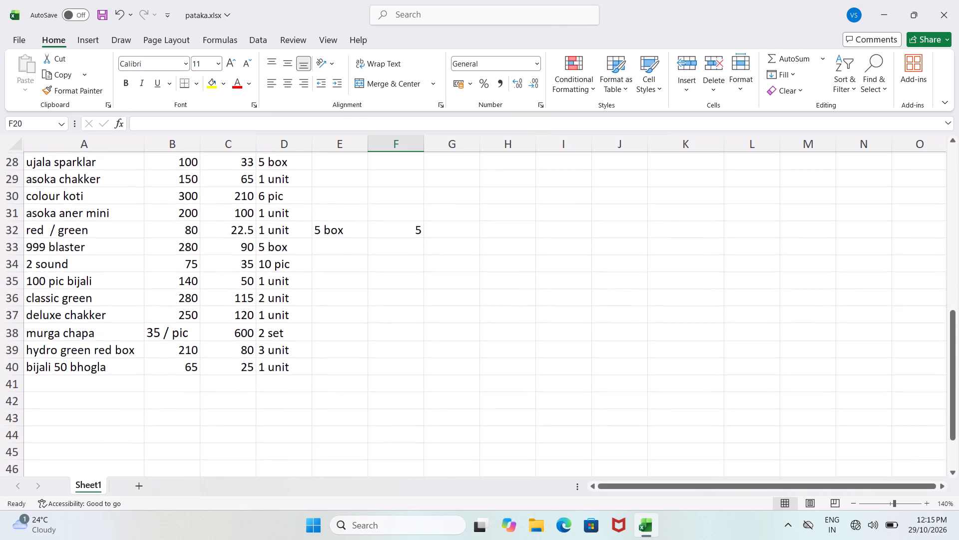
{"action": "scroll", "coordinate": [265, 339], "scroll_direction": "up", "scroll_amount": 2}
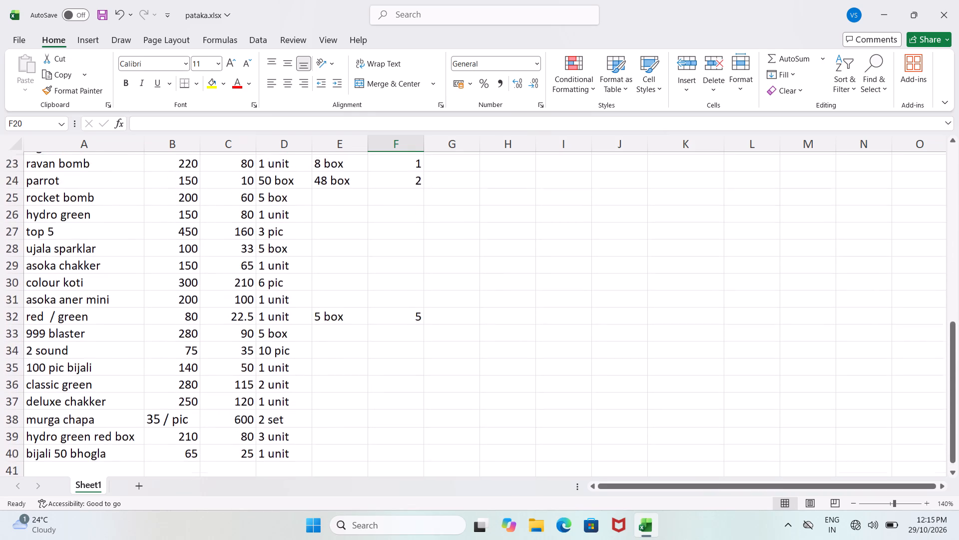
{"action": "scroll", "coordinate": [265, 339], "scroll_direction": "up", "scroll_amount": 1}
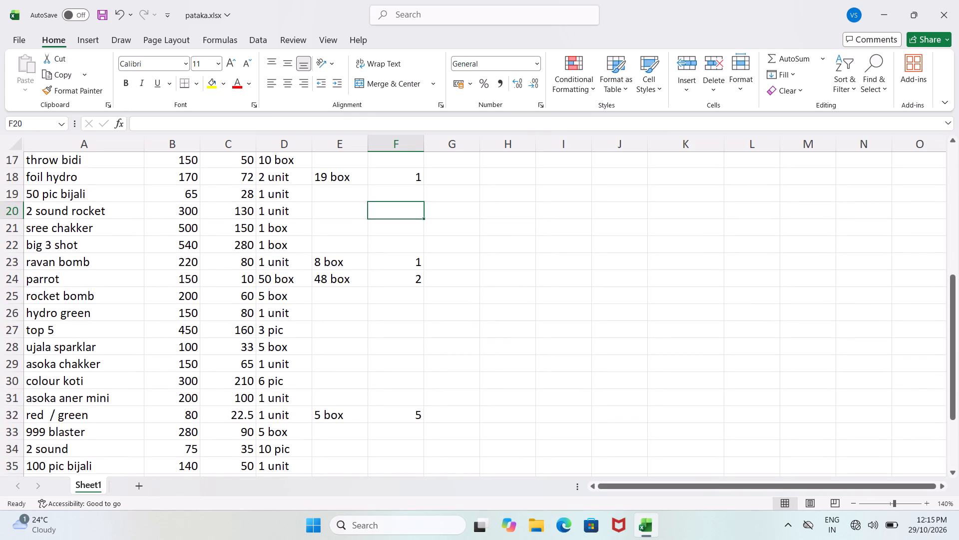
{"action": "left_click", "coordinate": [318, 315]}
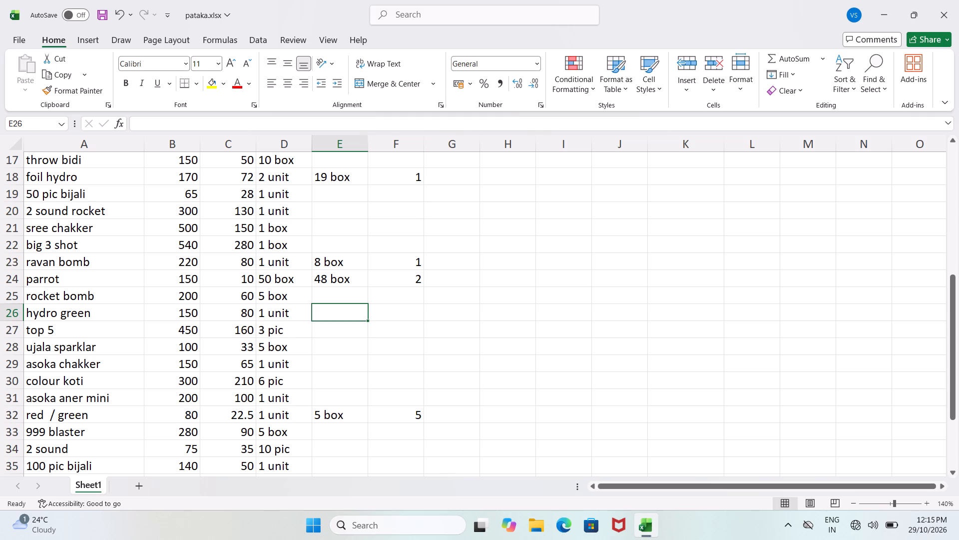
{"action": "left_click", "coordinate": [410, 312]}
{"action": "key", "text": "1"}
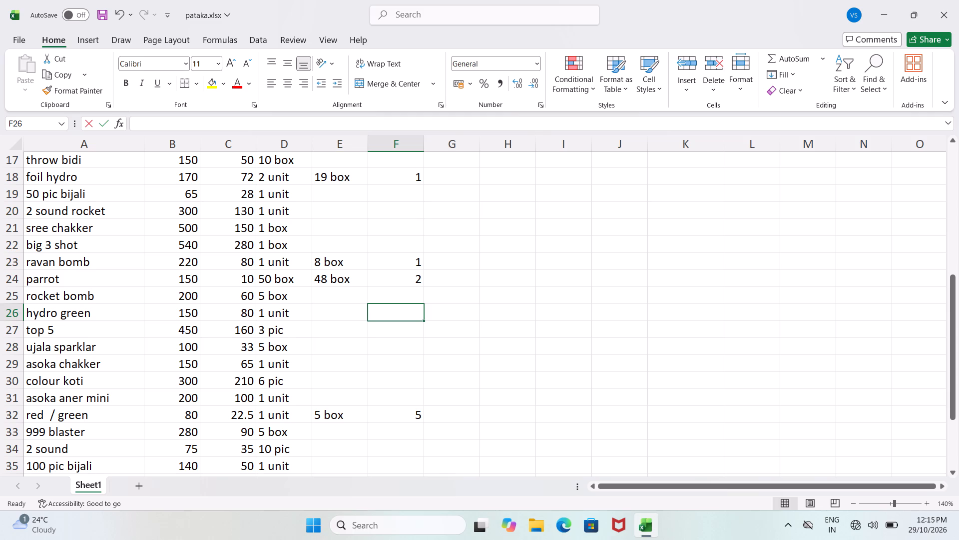
{"action": "left_click", "coordinate": [347, 312]}
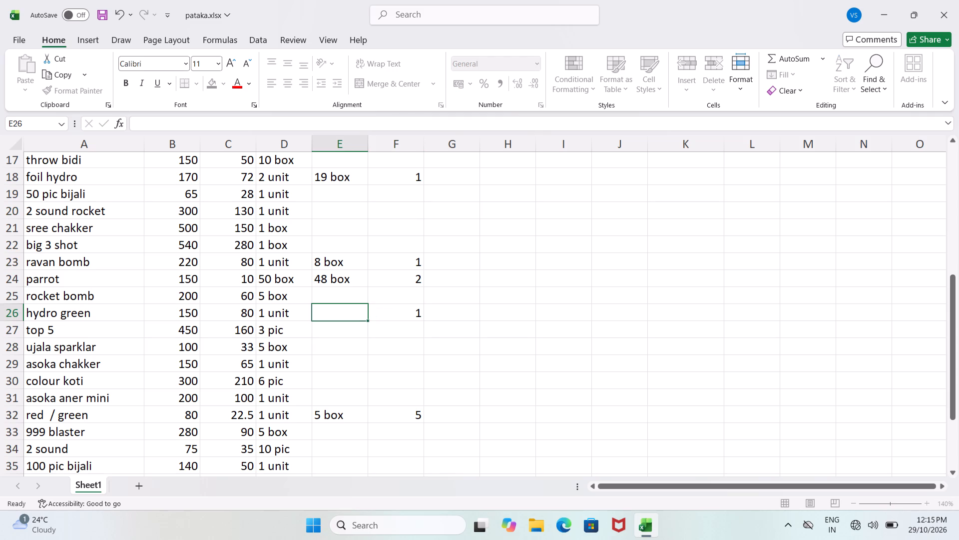
{"action": "type", "text": "9 box"}
Look through the price list rows to check the Stock and Sale entries against the remaining items.
{"action": "scroll", "coordinate": [363, 247], "scroll_direction": "up", "scroll_amount": 1}
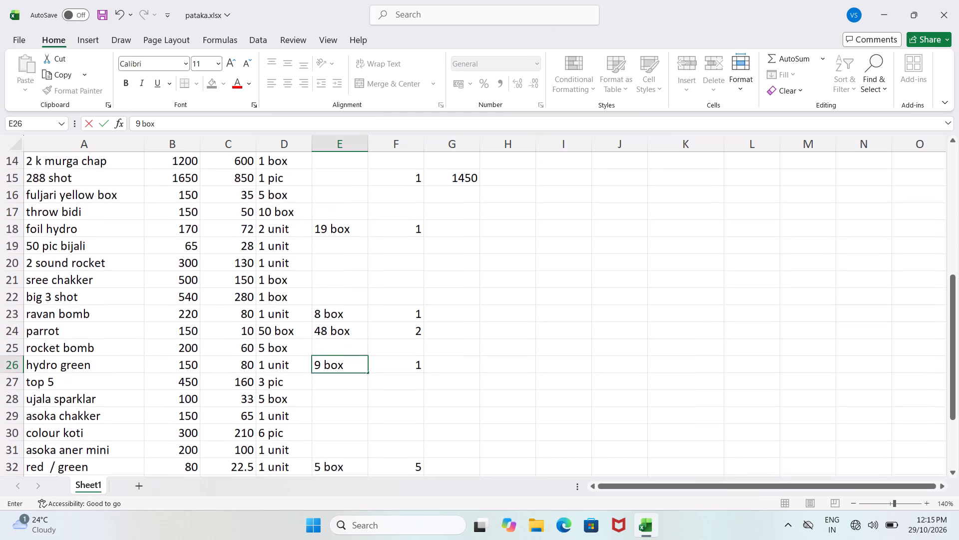
{"action": "scroll", "coordinate": [363, 247], "scroll_direction": "up", "scroll_amount": 2}
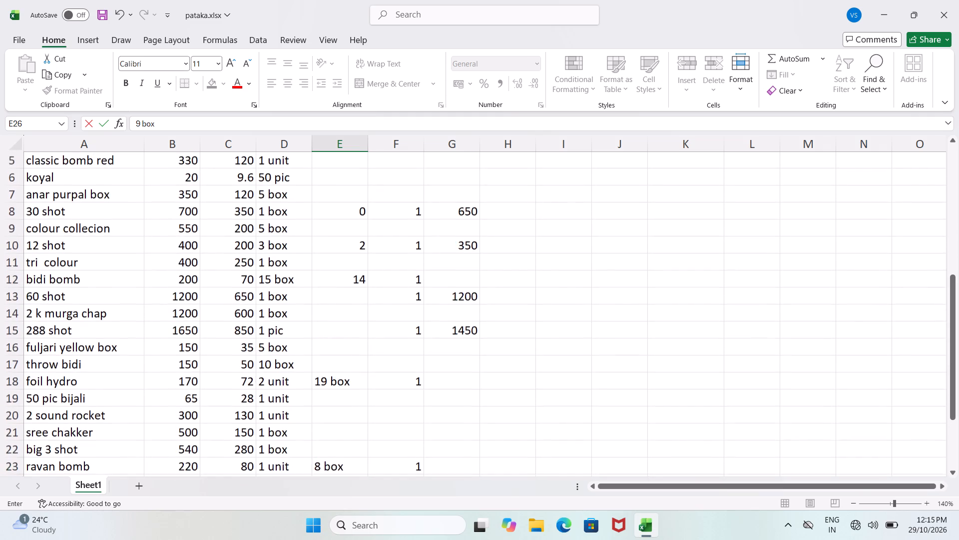
{"action": "scroll", "coordinate": [363, 247], "scroll_direction": "up", "scroll_amount": 2}
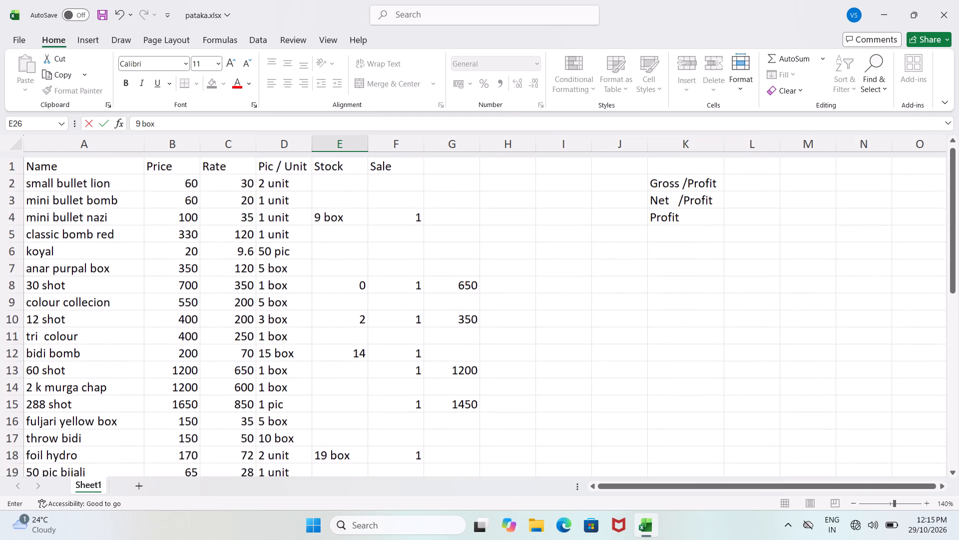
{"action": "scroll", "coordinate": [363, 247], "scroll_direction": "down", "scroll_amount": 2}
{"action": "scroll", "coordinate": [408, 331], "scroll_direction": "down", "scroll_amount": 1}
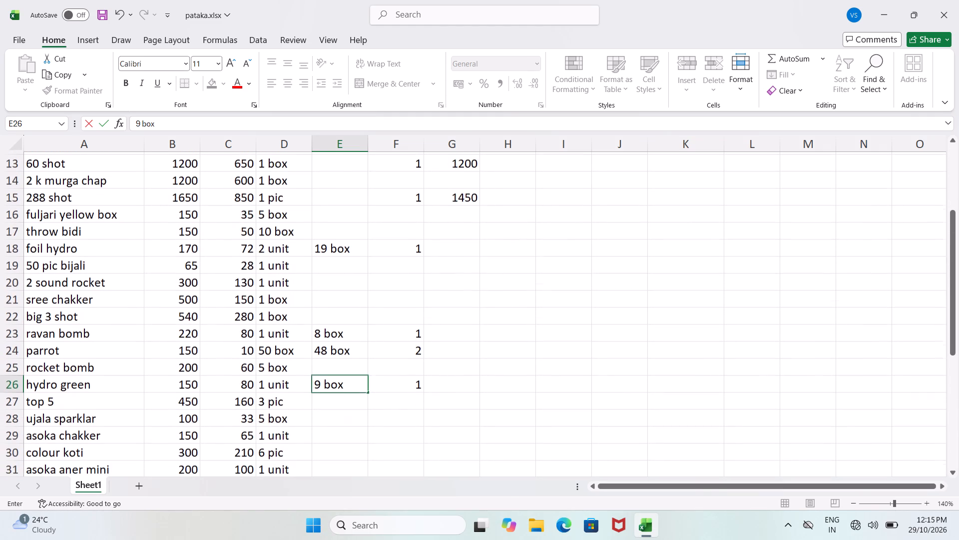
{"action": "scroll", "coordinate": [408, 331], "scroll_direction": "down", "scroll_amount": 1}
{"action": "left_click_drag", "start_coordinate": [339, 289], "coordinate": [409, 265]}
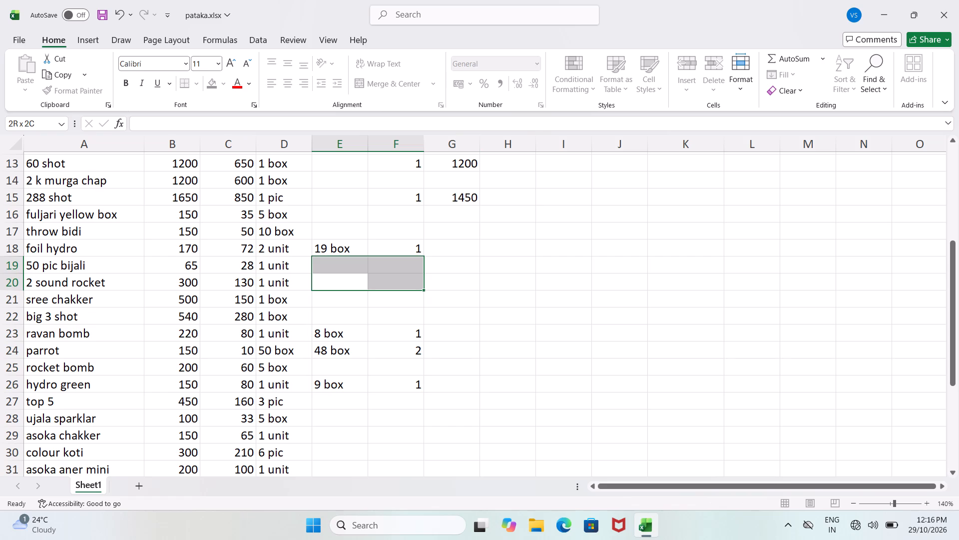
{"action": "left_click", "coordinate": [376, 250]}
{"action": "scroll", "coordinate": [352, 237], "scroll_direction": "up", "scroll_amount": 2}
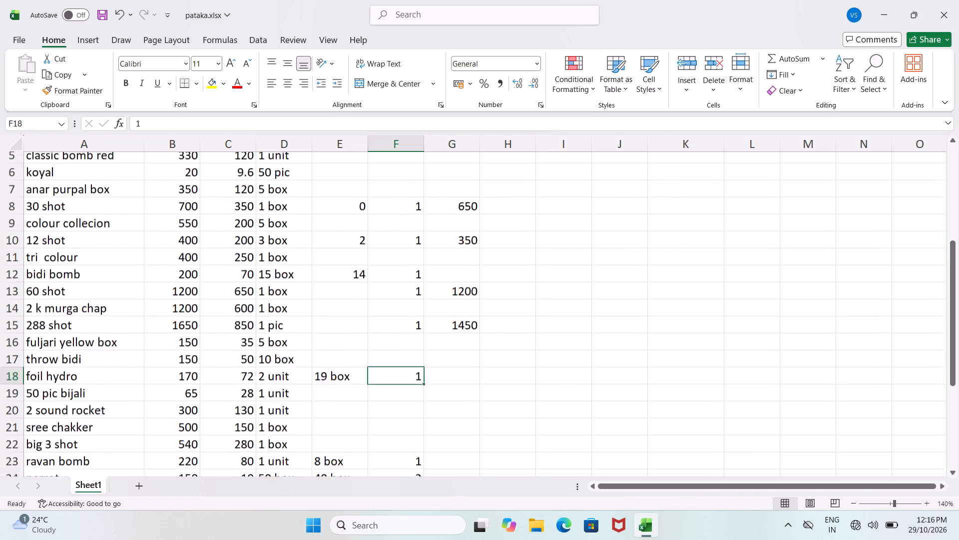
{"action": "scroll", "coordinate": [352, 237], "scroll_direction": "up", "scroll_amount": 1}
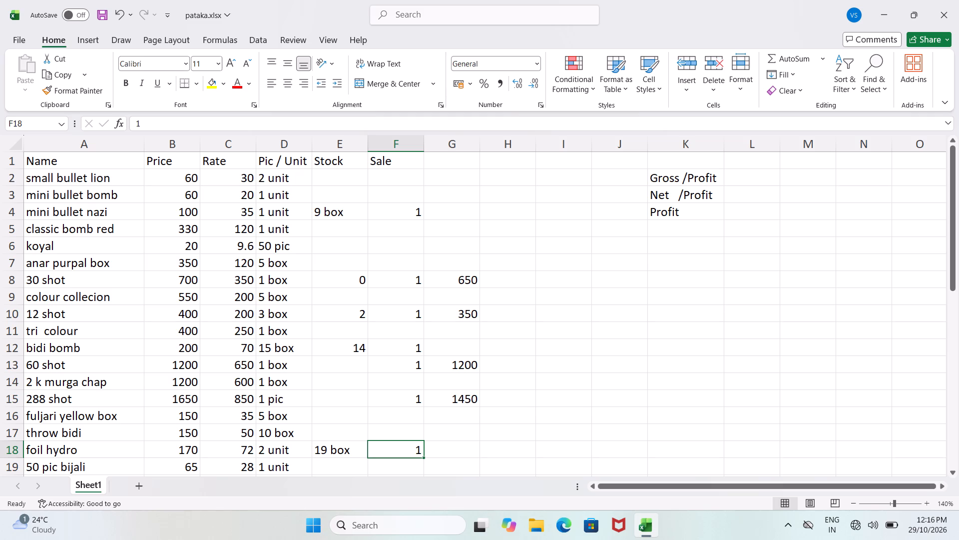
{"action": "scroll", "coordinate": [340, 378], "scroll_direction": "down", "scroll_amount": 3}
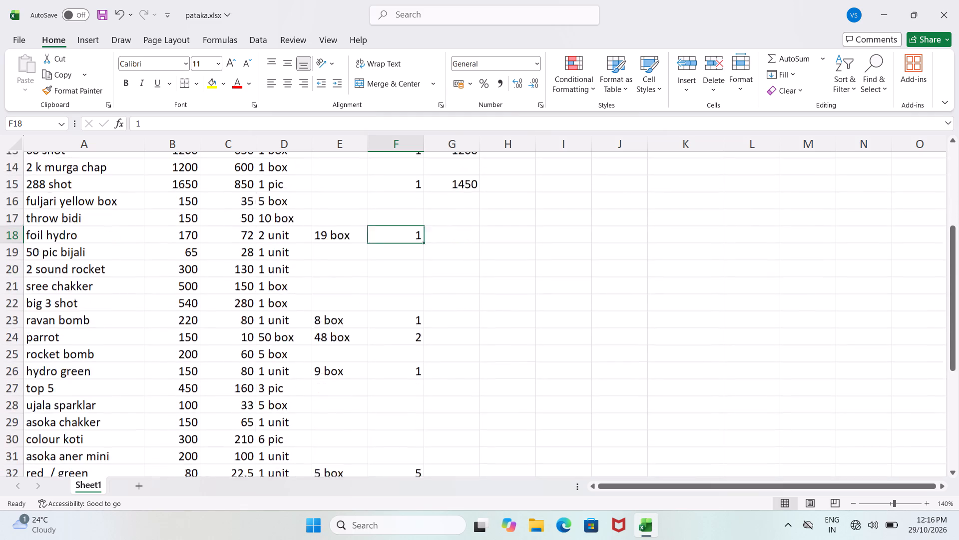
{"action": "scroll", "coordinate": [340, 378], "scroll_direction": "down", "scroll_amount": 1}
{"action": "scroll", "coordinate": [316, 287], "scroll_direction": "up", "scroll_amount": 2}
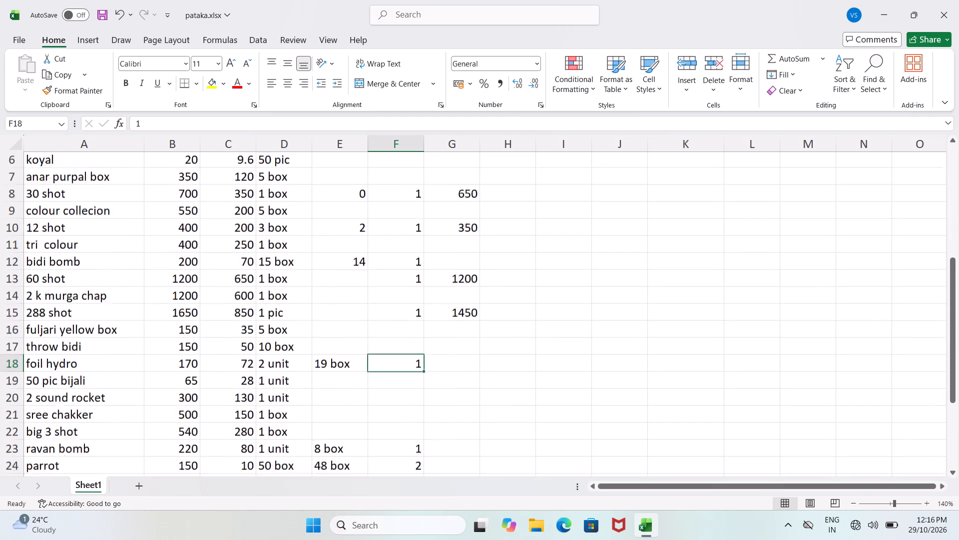
{"action": "scroll", "coordinate": [316, 287], "scroll_direction": "up", "scroll_amount": 1}
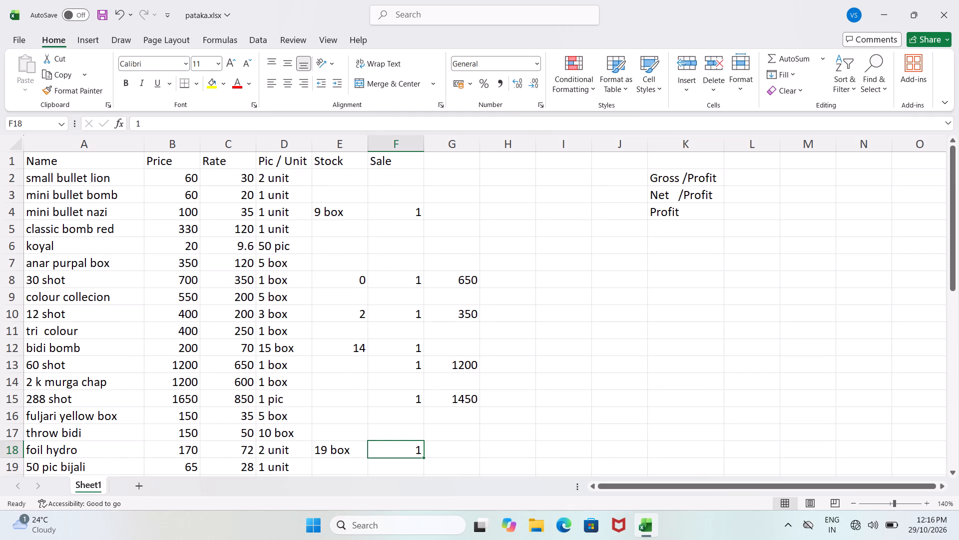
{"action": "scroll", "coordinate": [364, 387], "scroll_direction": "down", "scroll_amount": 3}
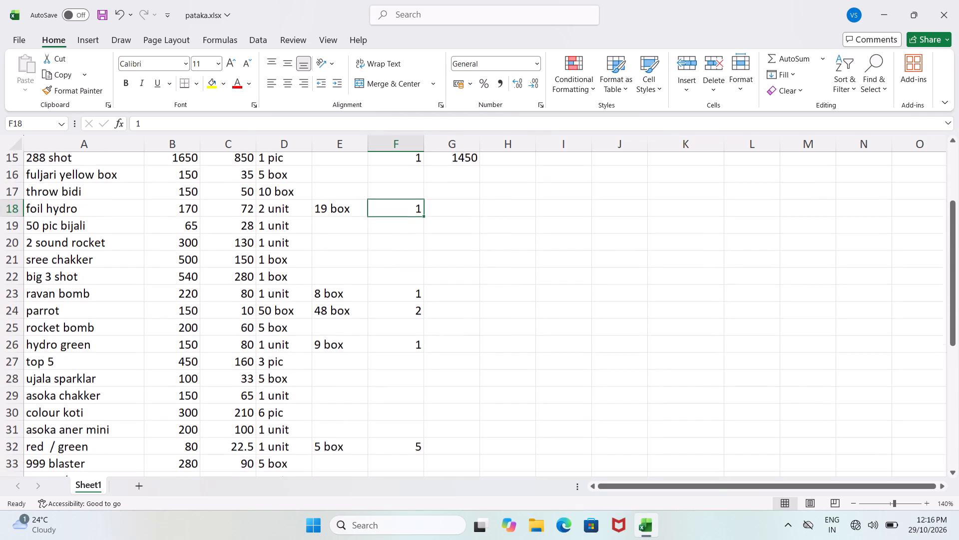
{"action": "scroll", "coordinate": [364, 387], "scroll_direction": "down", "scroll_amount": 1}
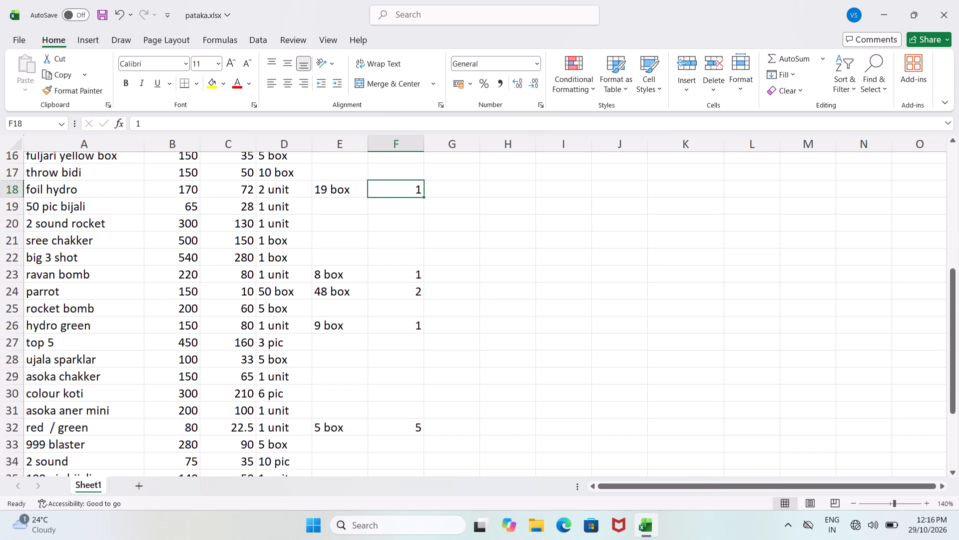
{"action": "scroll", "coordinate": [364, 387], "scroll_direction": "down", "scroll_amount": 1}
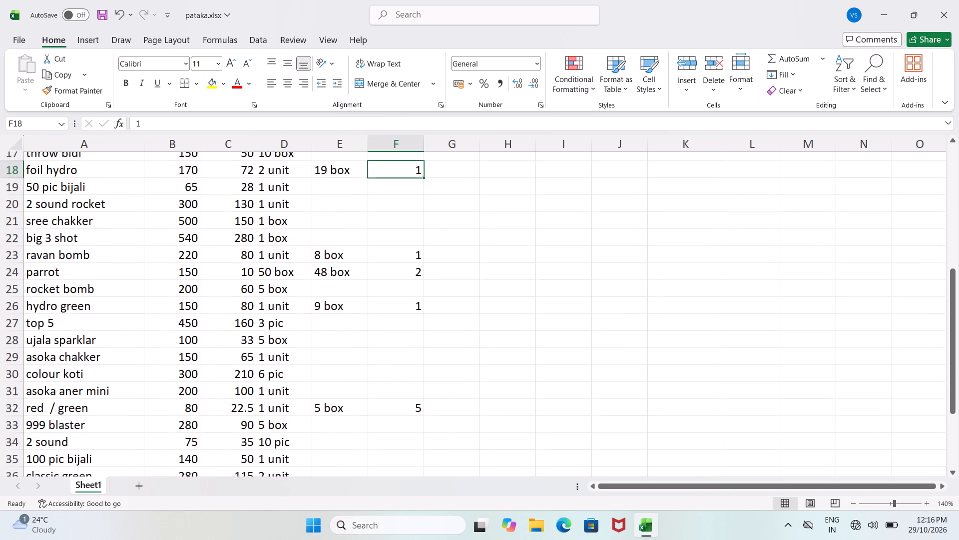
{"action": "scroll", "coordinate": [364, 387], "scroll_direction": "down", "scroll_amount": 1}
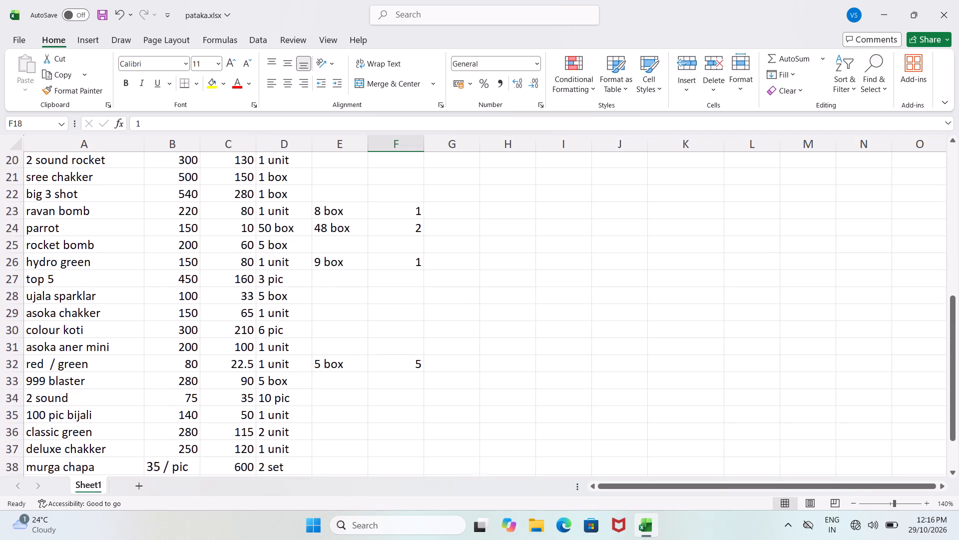
{"action": "scroll", "coordinate": [334, 333], "scroll_direction": "up", "scroll_amount": 3}
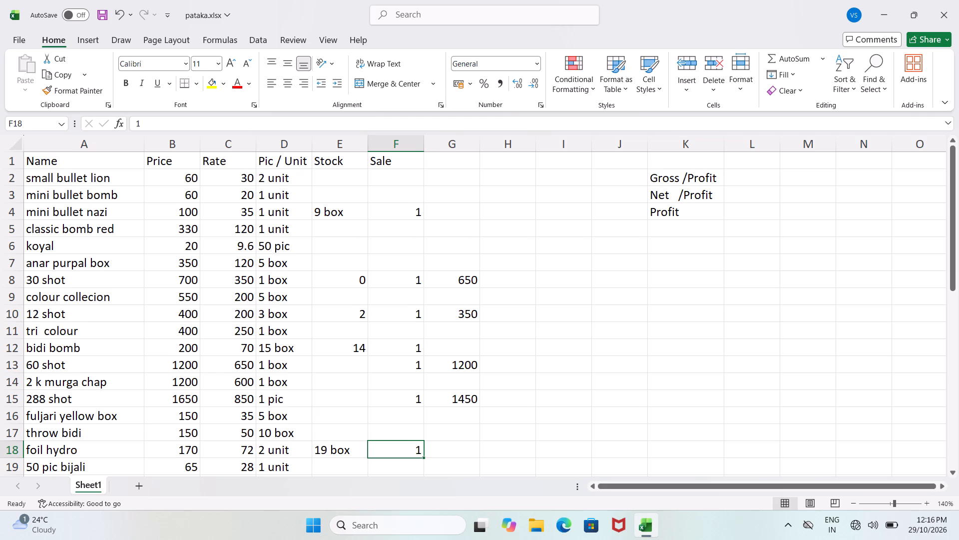
Enter 1 as the Sale quantity and 9 box as the Stock value in the asoka aner mini row.
{"action": "scroll", "coordinate": [238, 293], "scroll_direction": "down", "scroll_amount": 1}
{"action": "scroll", "coordinate": [238, 293], "scroll_direction": "right", "scroll_amount": 1}
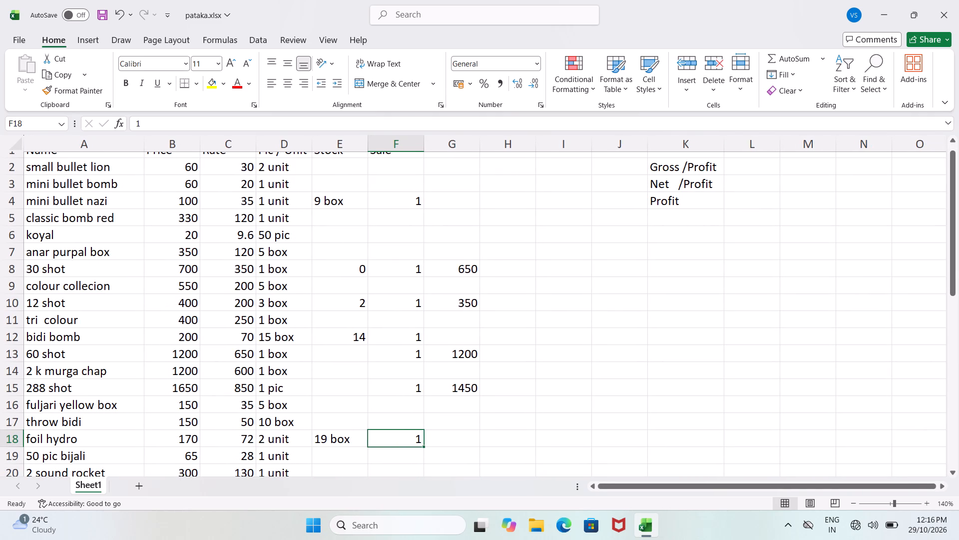
{"action": "scroll", "coordinate": [228, 319], "scroll_direction": "down", "scroll_amount": 1}
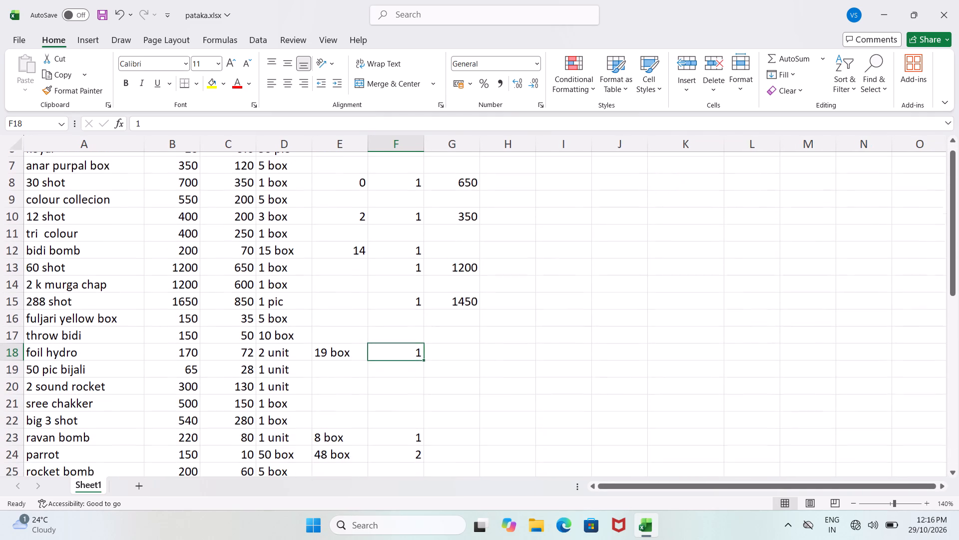
{"action": "scroll", "coordinate": [228, 319], "scroll_direction": "down", "scroll_amount": 3}
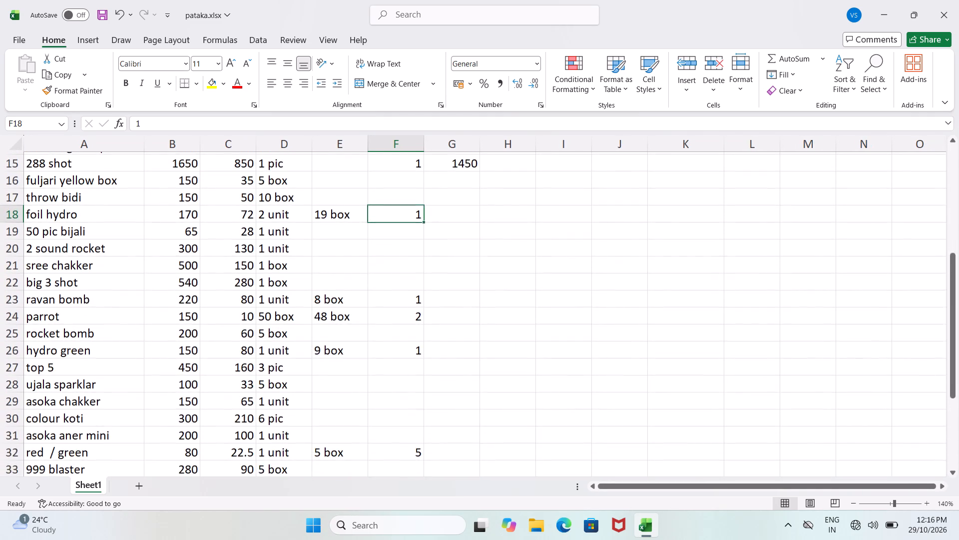
{"action": "scroll", "coordinate": [228, 319], "scroll_direction": "down", "scroll_amount": 2}
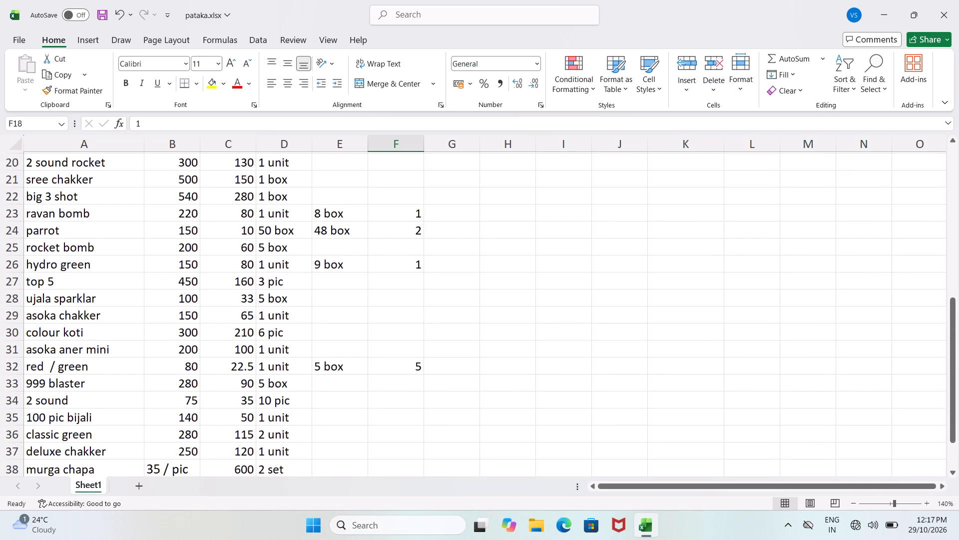
{"action": "left_click", "coordinate": [337, 354]}
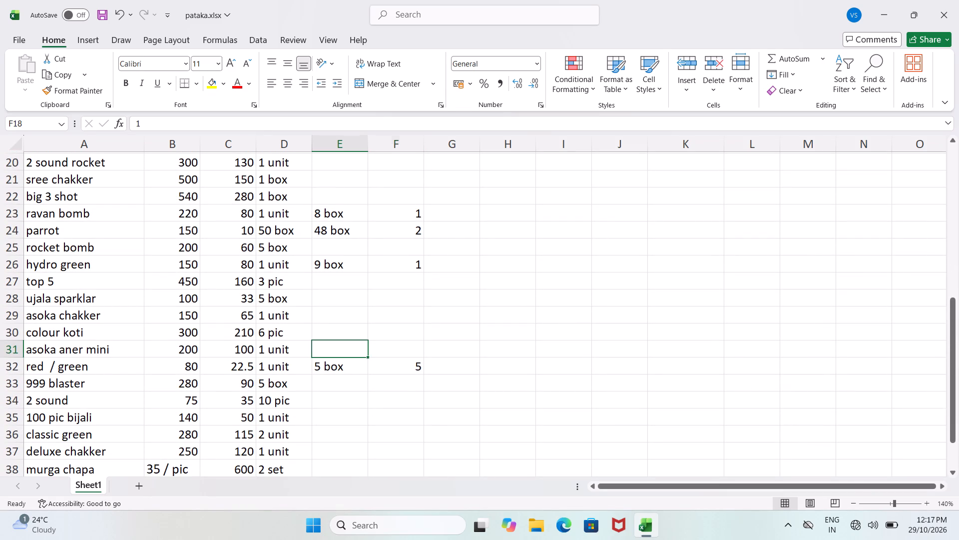
{"action": "left_click", "coordinate": [407, 349]}
{"action": "key", "text": "1"}
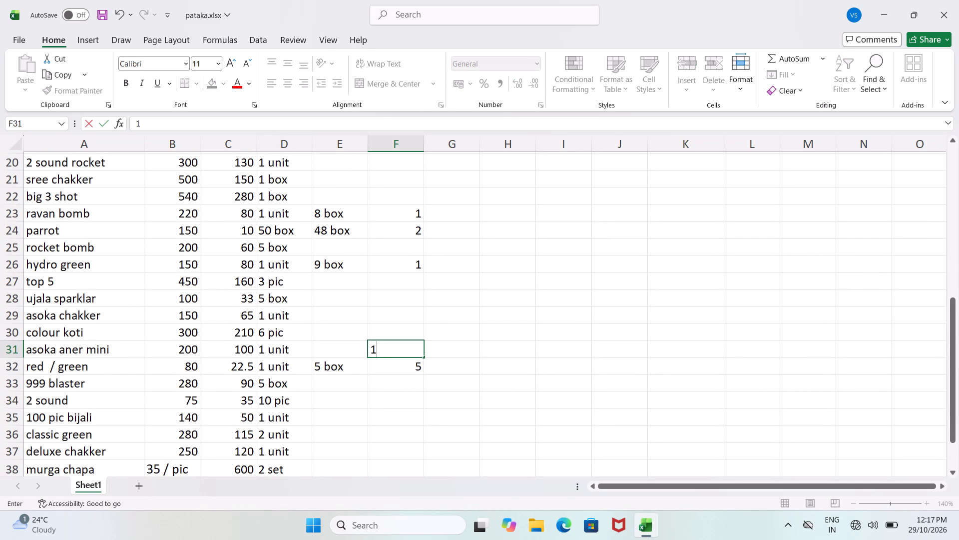
{"action": "left_click", "coordinate": [347, 349]}
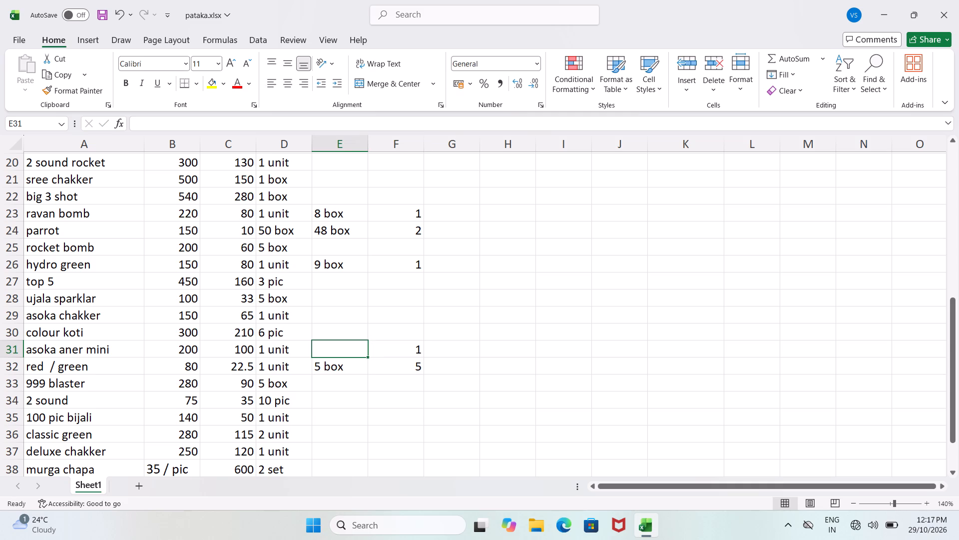
{"action": "type", "text": "9 box"}
Look through the price list again from the first rows for the next item whose Stock and Sale need filling in.
{"action": "scroll", "coordinate": [347, 349], "scroll_direction": "up", "scroll_amount": 1}
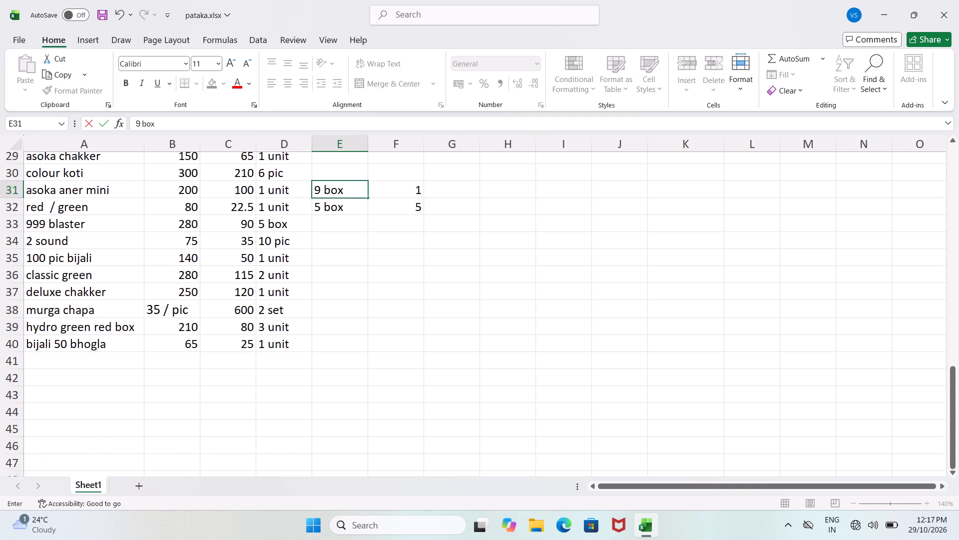
{"action": "scroll", "coordinate": [347, 349], "scroll_direction": "up", "scroll_amount": 2}
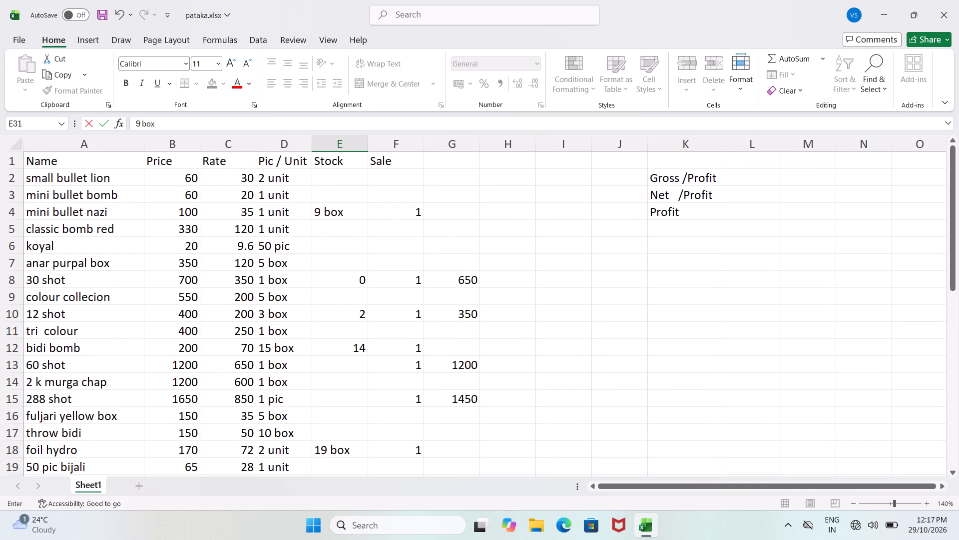
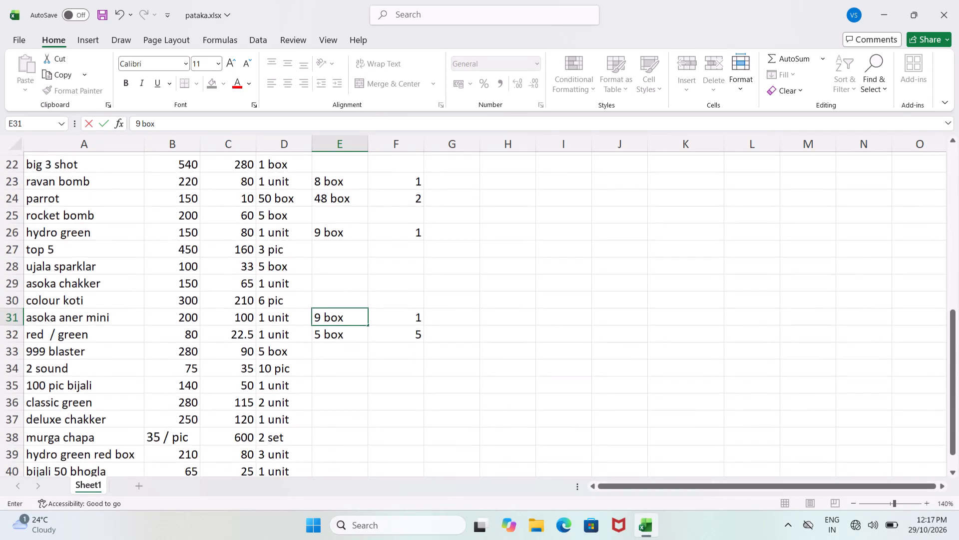
Enter 1 as the Sale quantity and 0 as the Stock value in the tri colour row.
{"action": "scroll", "coordinate": [328, 195], "scroll_direction": "up", "scroll_amount": 2}
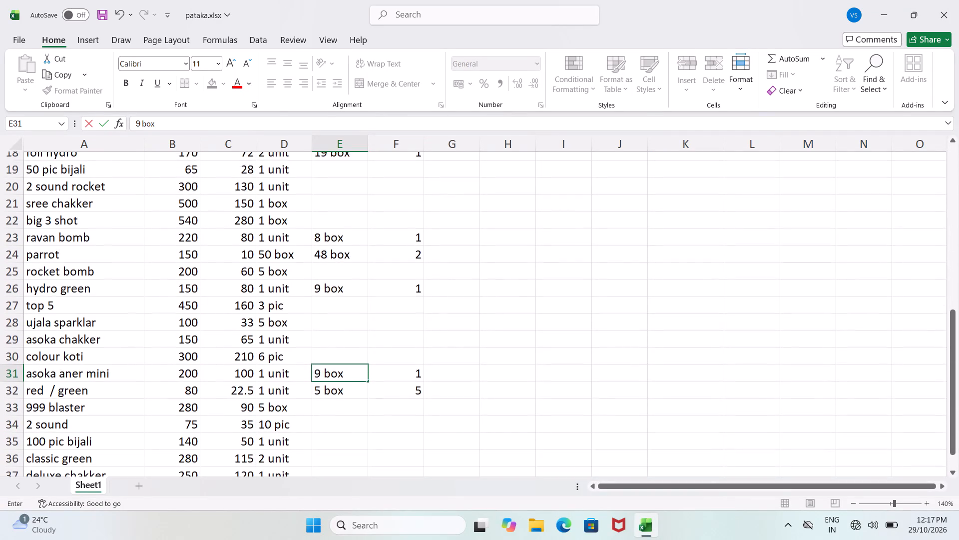
{"action": "scroll", "coordinate": [328, 195], "scroll_direction": "up", "scroll_amount": 2}
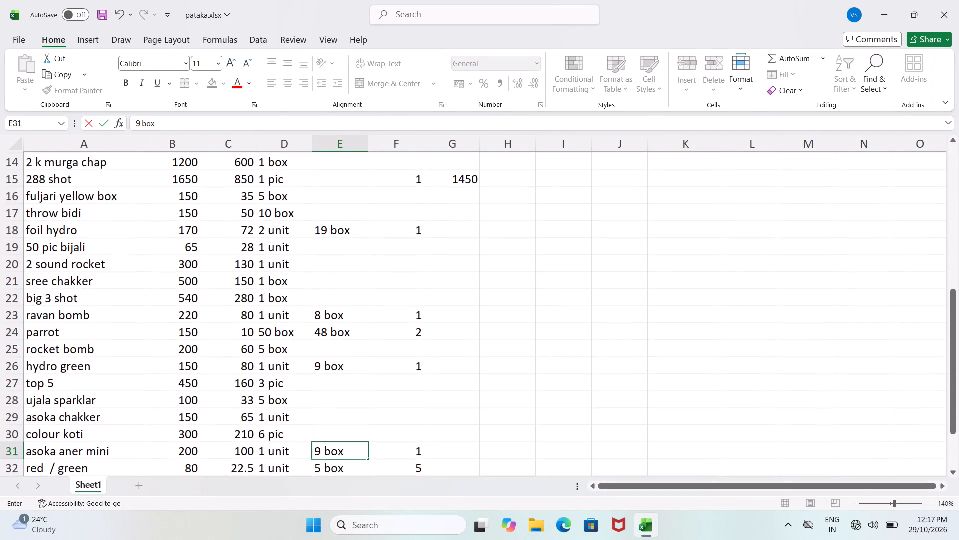
{"action": "scroll", "coordinate": [328, 195], "scroll_direction": "up", "scroll_amount": 3}
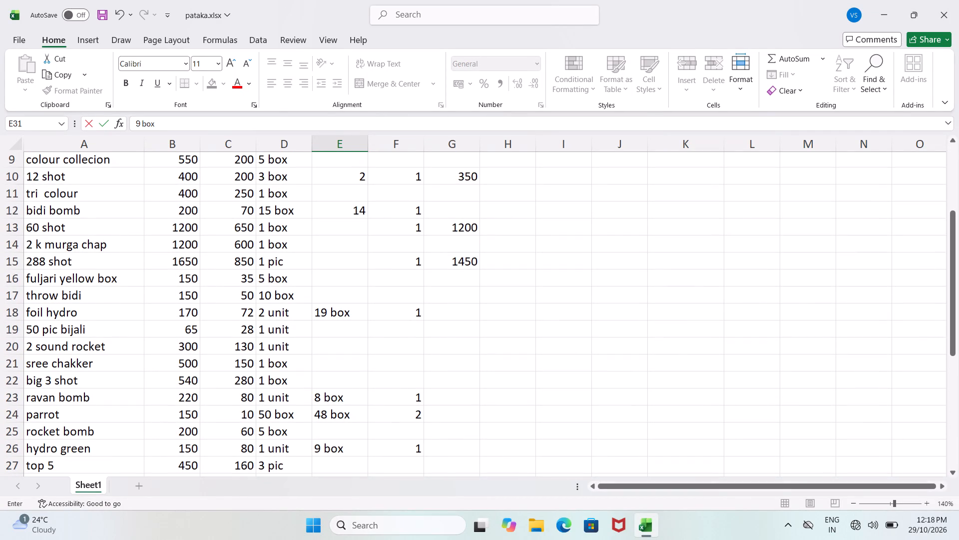
{"action": "left_click_drag", "start_coordinate": [355, 196], "coordinate": [412, 205]}
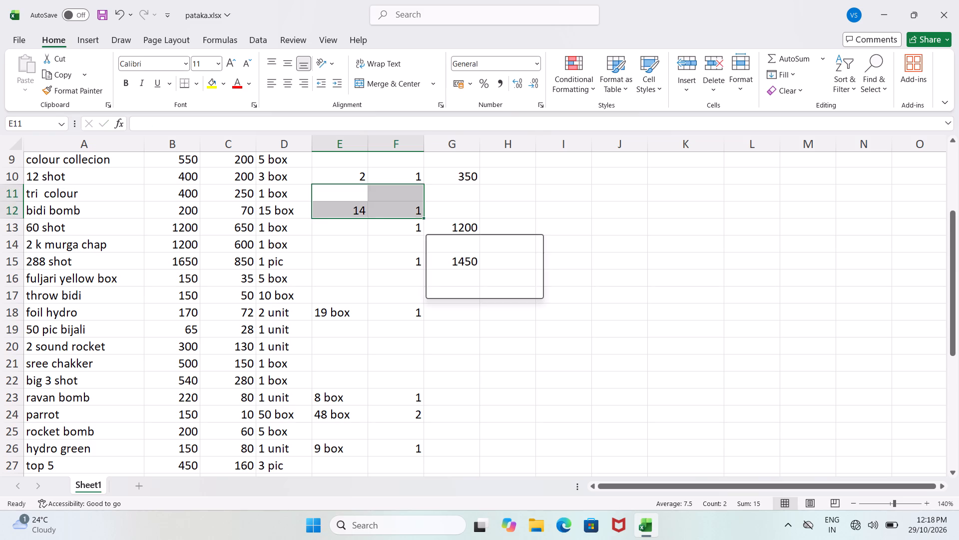
{"action": "left_click", "coordinate": [413, 198]}
{"action": "key", "text": "1"}
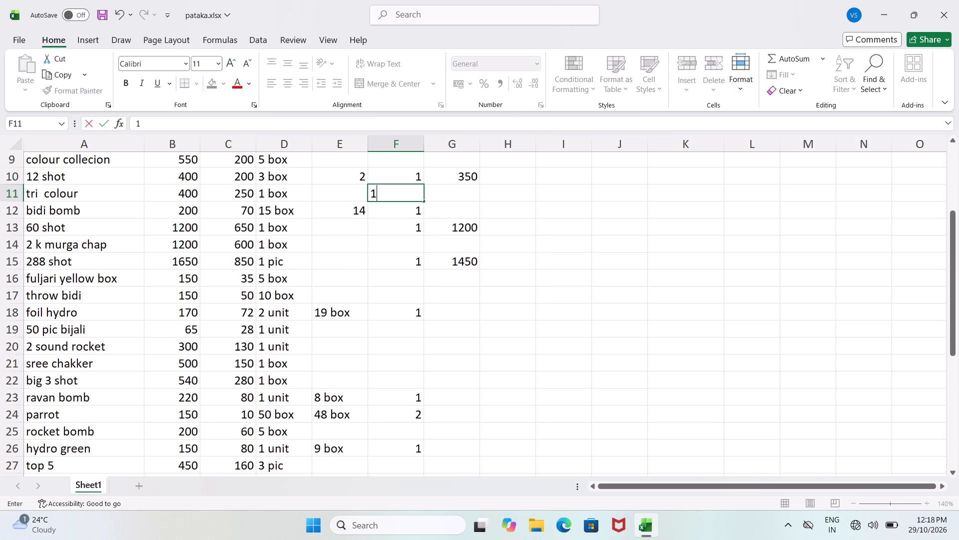
{"action": "left_click", "coordinate": [338, 197]}
{"action": "key", "text": "0"}
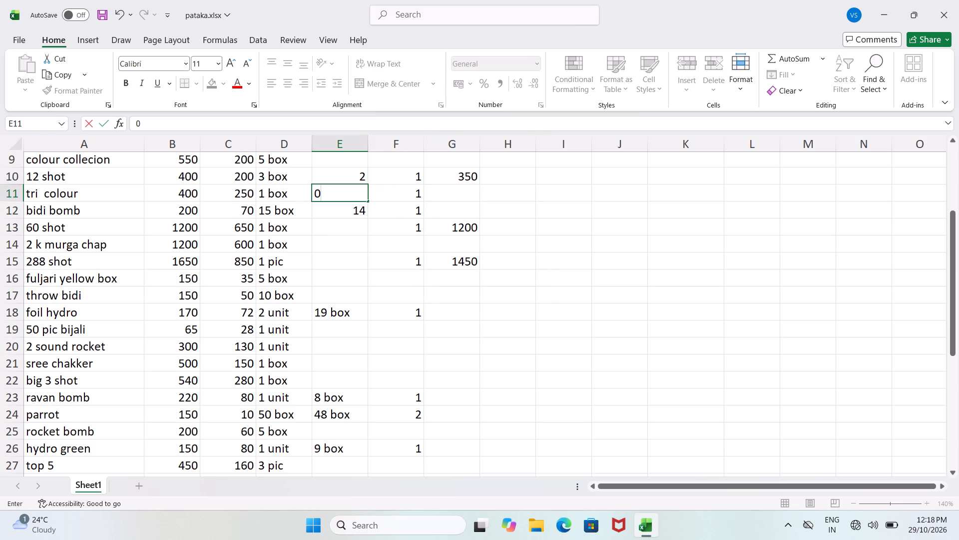
Enter 1 as the Sale quantity and 9 box as the Stock value in the 2 sound row.
{"action": "scroll", "coordinate": [450, 190], "scroll_direction": "up", "scroll_amount": 2}
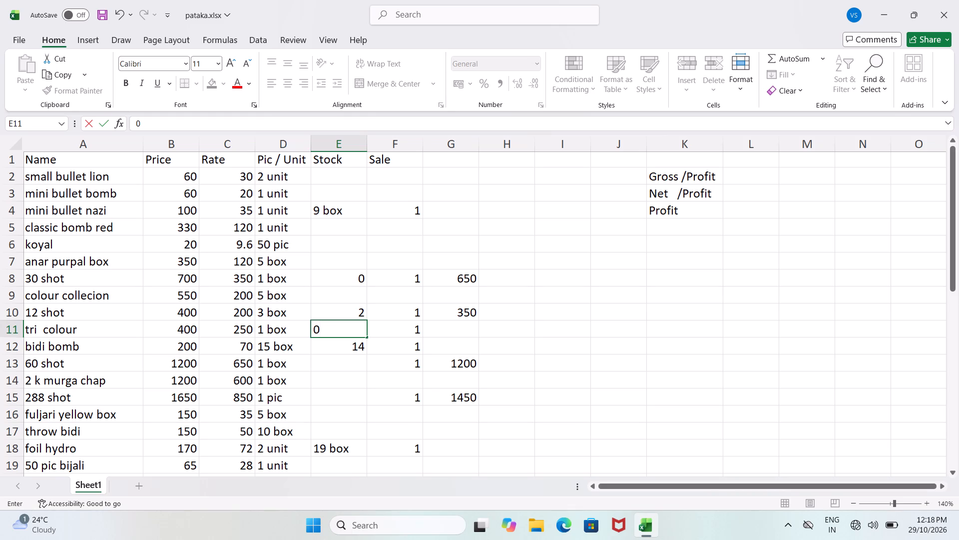
{"action": "scroll", "coordinate": [342, 218], "scroll_direction": "down", "scroll_amount": 1}
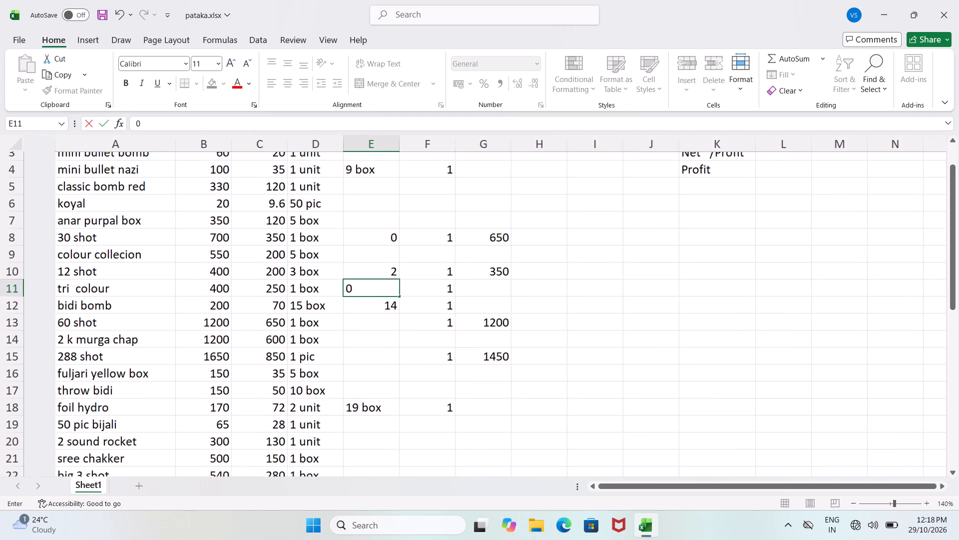
{"action": "scroll", "coordinate": [342, 218], "scroll_direction": "down", "scroll_amount": 3}
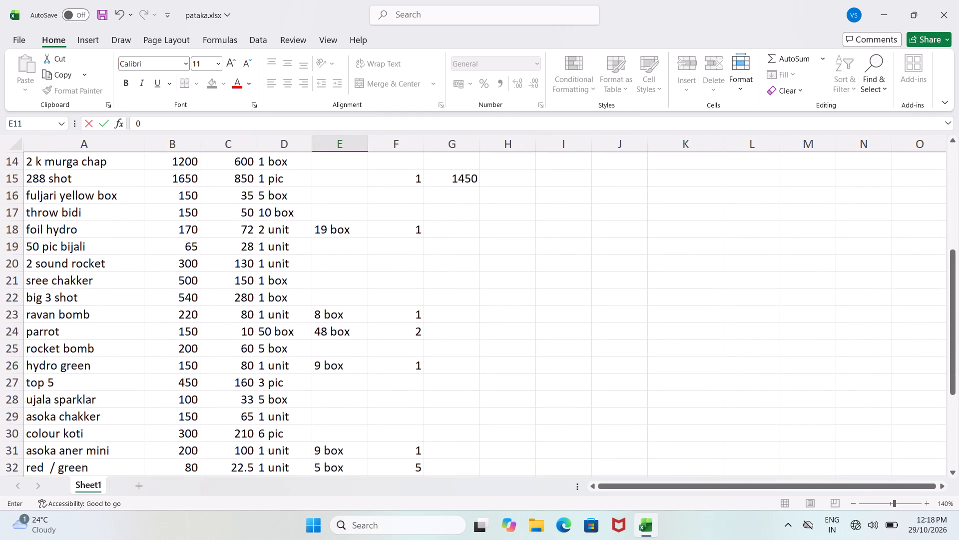
{"action": "scroll", "coordinate": [342, 218], "scroll_direction": "down", "scroll_amount": 2}
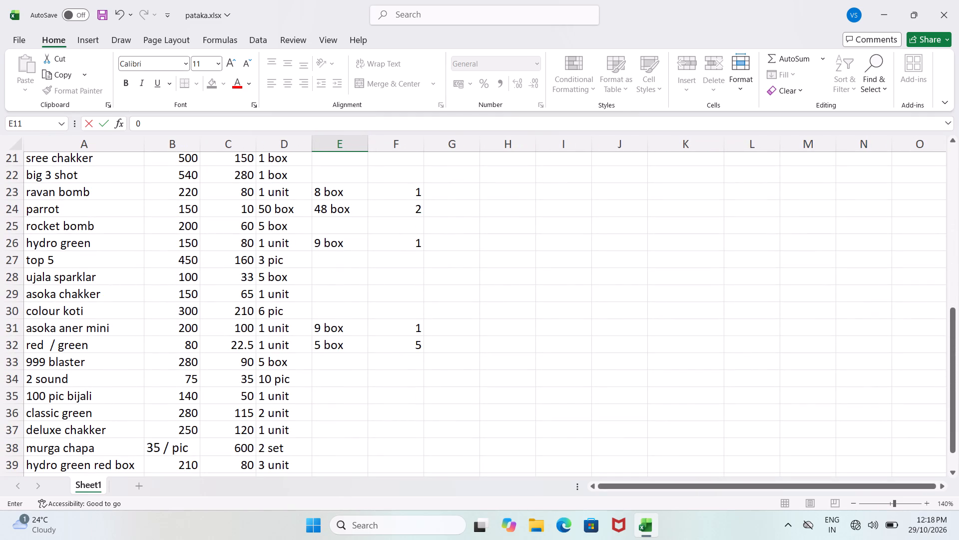
{"action": "left_click", "coordinate": [339, 378]}
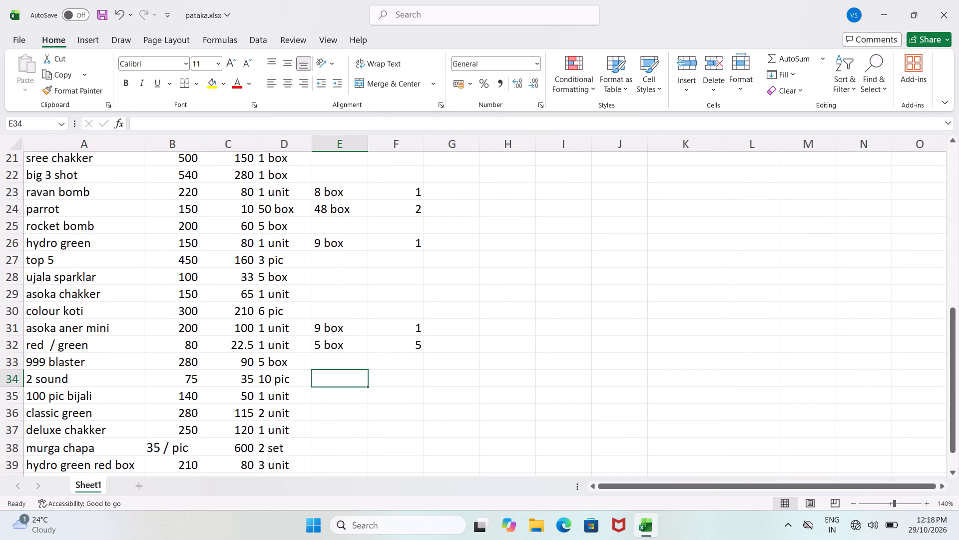
{"action": "left_click", "coordinate": [404, 377]}
{"action": "left_click", "coordinate": [394, 381]}
{"action": "key", "text": "2"}
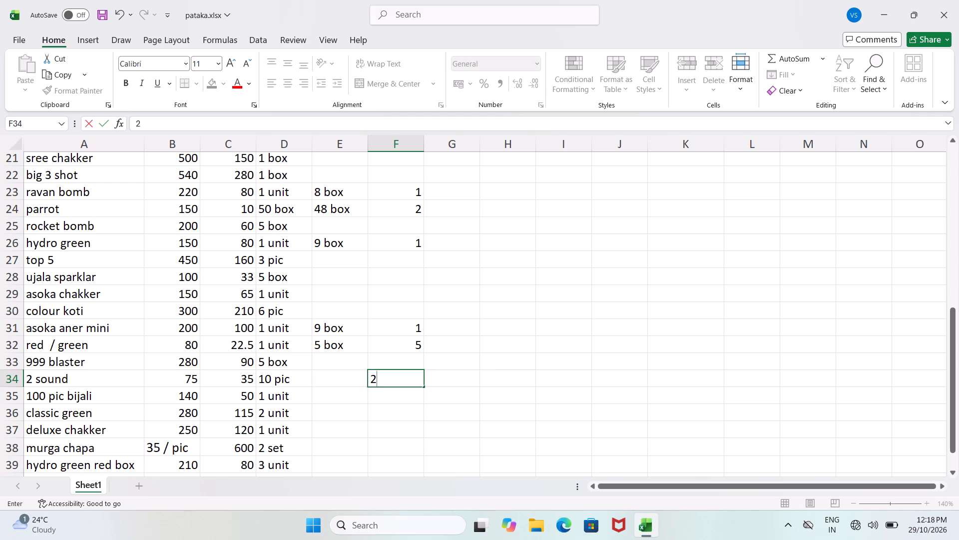
{"action": "key", "text": "BackSpace"}
{"action": "key", "text": "1"}
{"action": "left_click", "coordinate": [346, 381]}
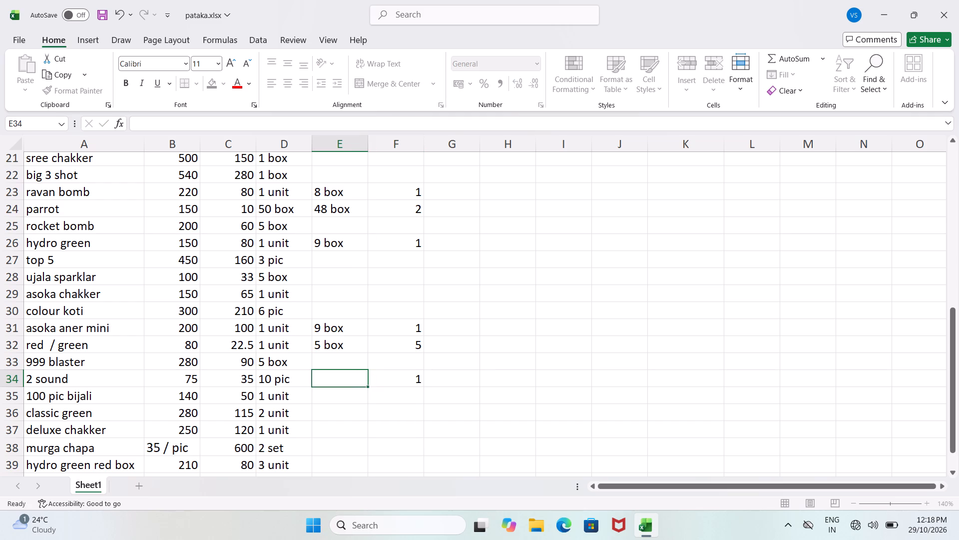
{"action": "key", "text": "9"}
{"action": "key", "text": "space"}
{"action": "type", "text": "bo"}
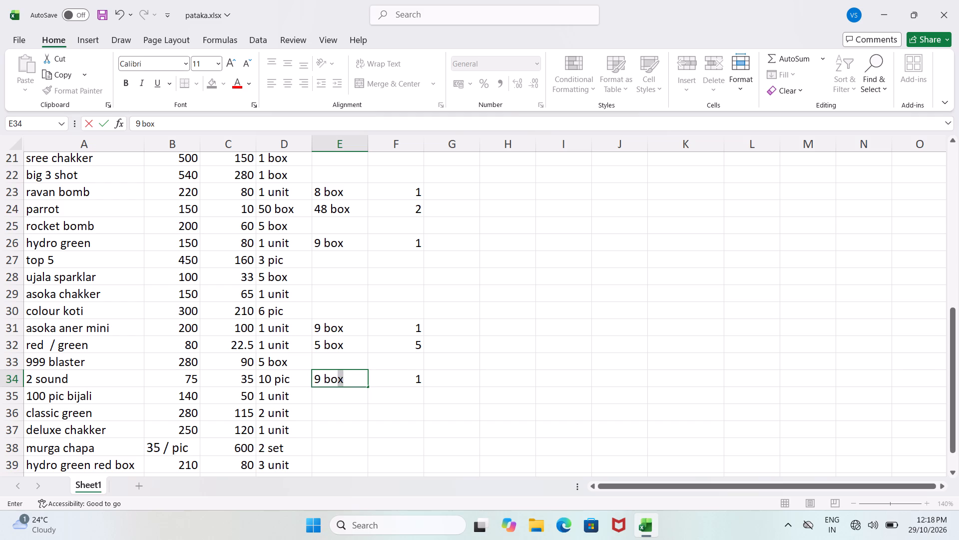
{"action": "key", "text": "x"}
Enter 4 box as the Stock value and 1 as the Sale quantity in the 999 blaster row.
{"action": "scroll", "coordinate": [524, 286], "scroll_direction": "up", "scroll_amount": 2}
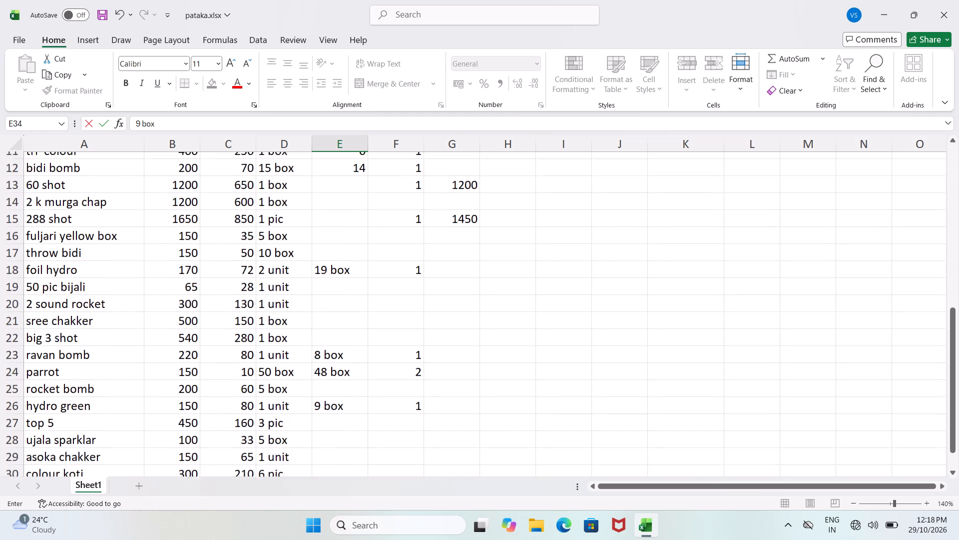
{"action": "scroll", "coordinate": [524, 286], "scroll_direction": "up", "scroll_amount": 2}
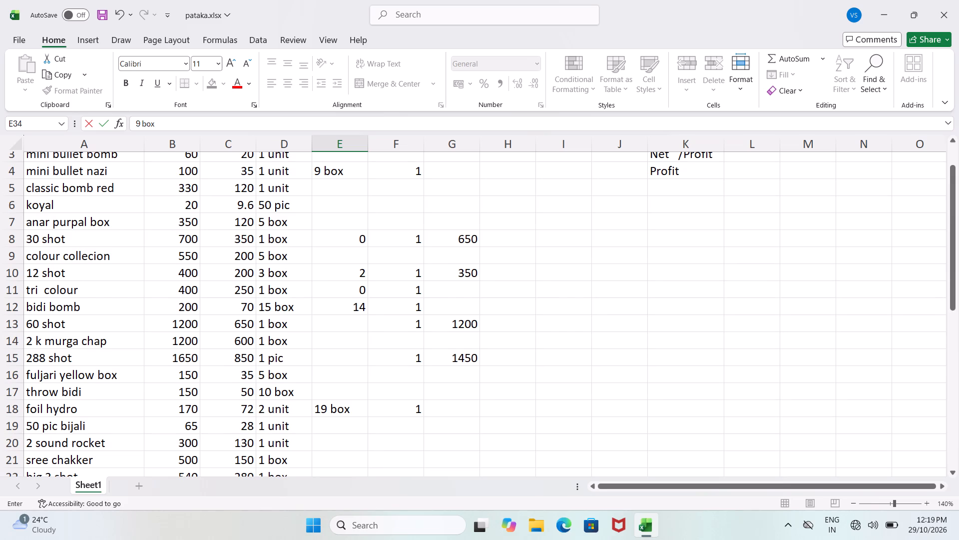
{"action": "scroll", "coordinate": [524, 286], "scroll_direction": "down", "scroll_amount": 5}
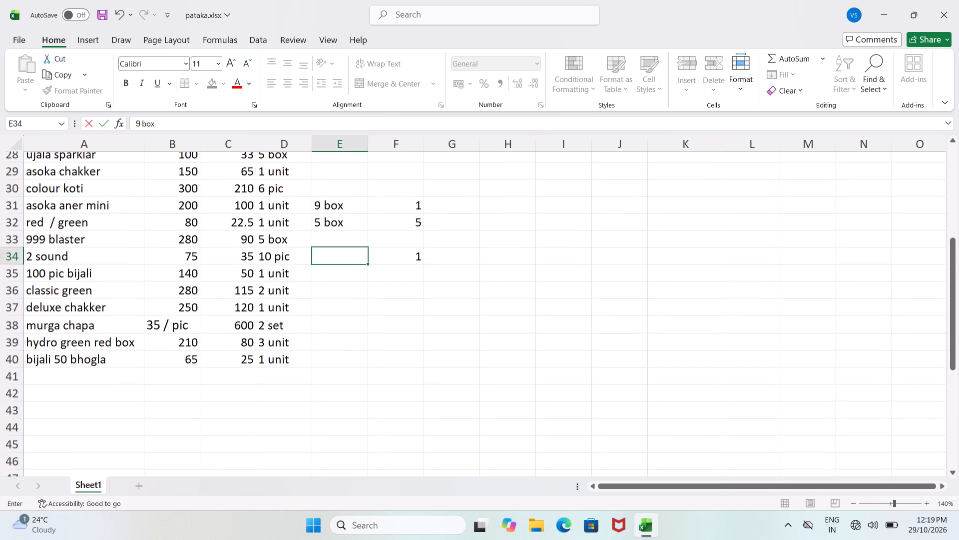
{"action": "scroll", "coordinate": [524, 286], "scroll_direction": "up", "scroll_amount": 2}
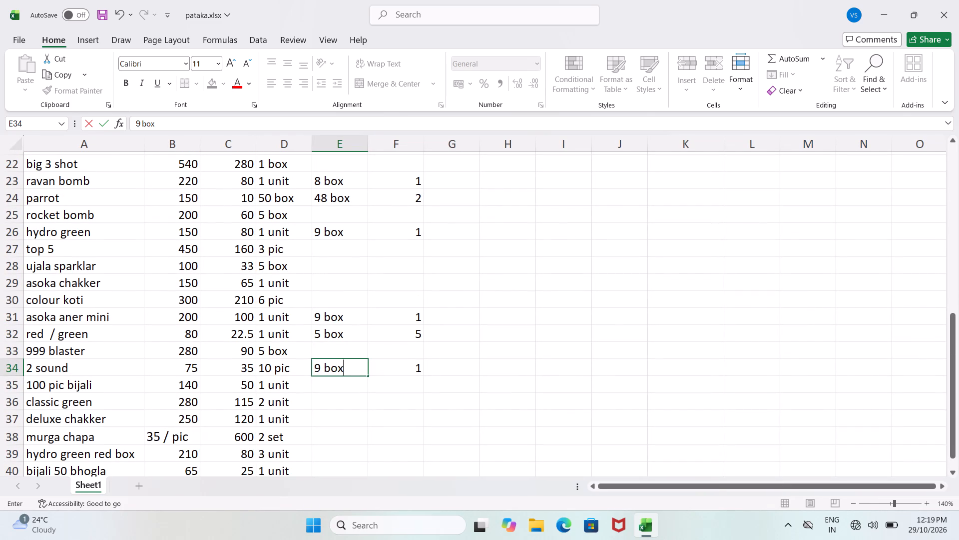
{"action": "left_click", "coordinate": [358, 353]}
{"action": "left_click", "coordinate": [345, 349]}
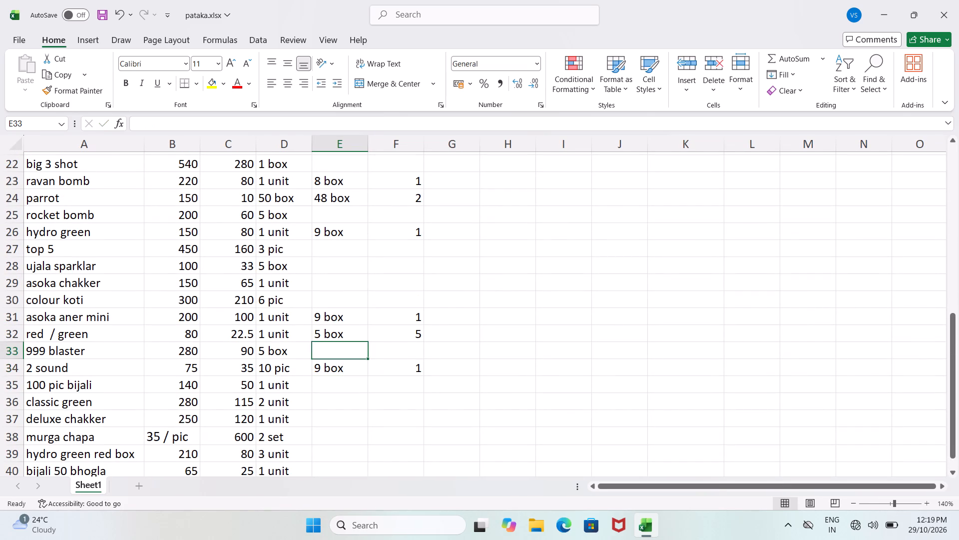
{"action": "type", "text": "4 bo"}
{"action": "key", "text": "x"}
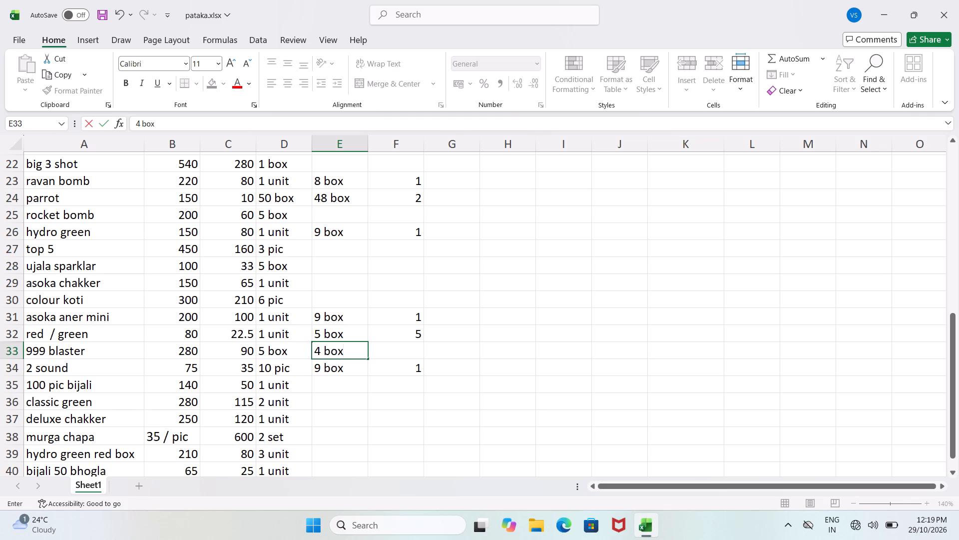
{"action": "left_click", "coordinate": [395, 349]}
{"action": "key", "text": "1"}
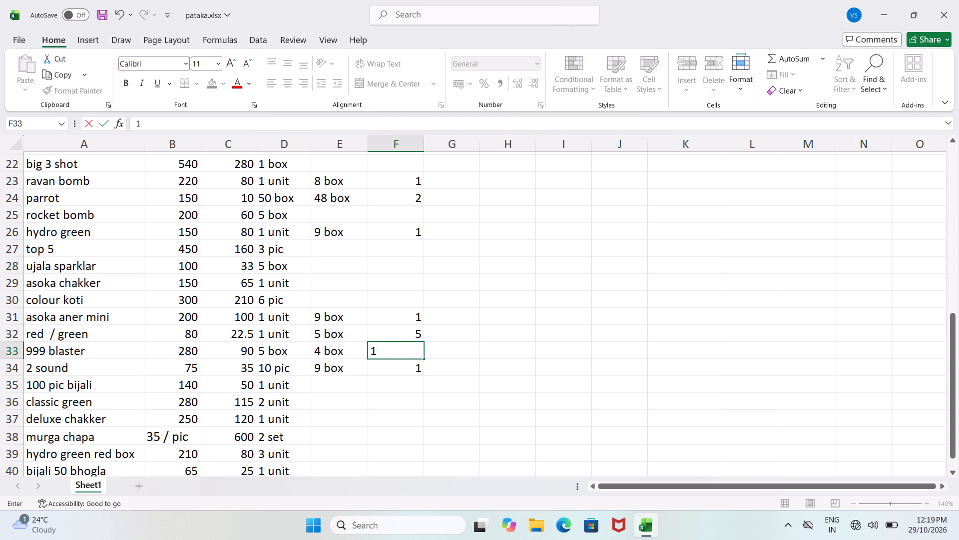
Enter 2 as the Sale quantity and 18 box as the Stock value in the classic green row.
{"action": "scroll", "coordinate": [395, 349], "scroll_direction": "up", "scroll_amount": 3}
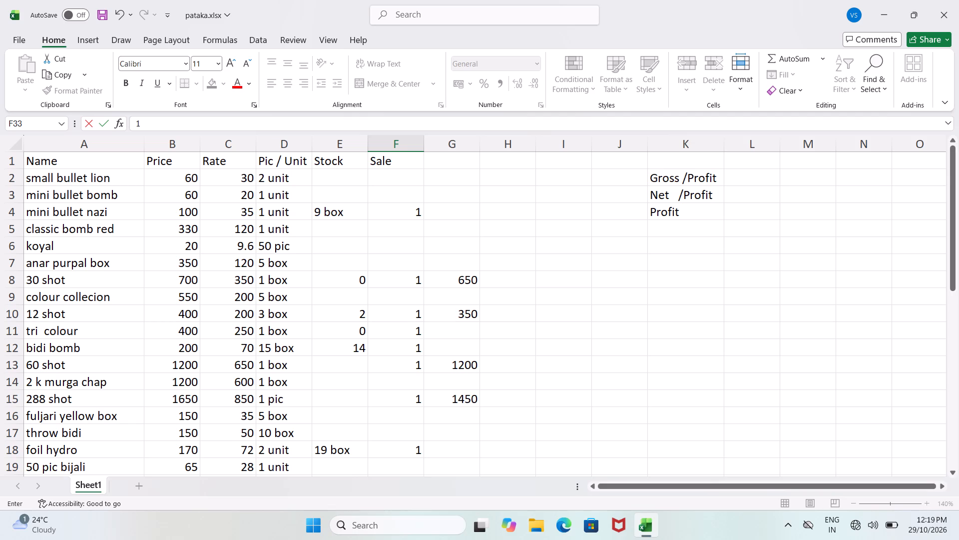
{"action": "scroll", "coordinate": [183, 254], "scroll_direction": "down", "scroll_amount": 2}
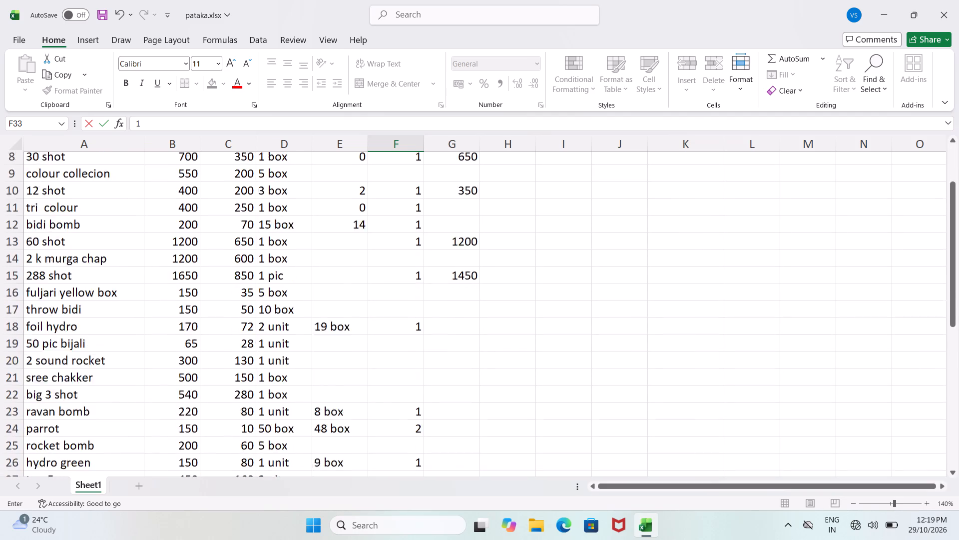
{"action": "scroll", "coordinate": [183, 254], "scroll_direction": "down", "scroll_amount": 2}
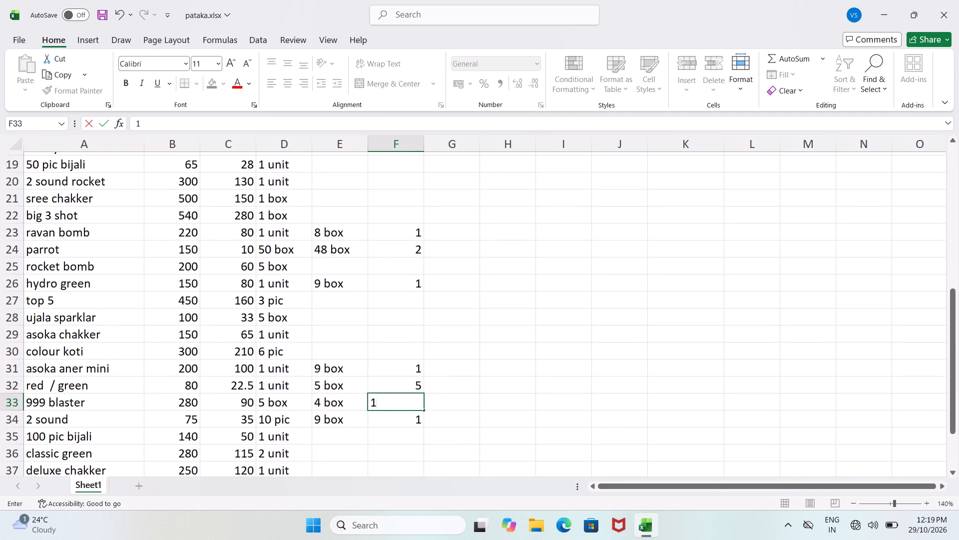
{"action": "scroll", "coordinate": [178, 401], "scroll_direction": "up", "scroll_amount": 2}
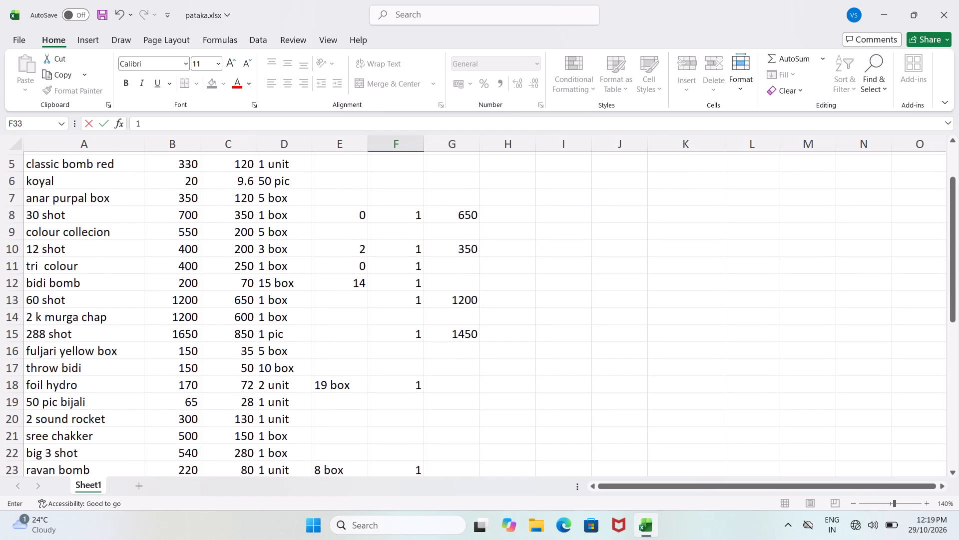
{"action": "scroll", "coordinate": [178, 401], "scroll_direction": "up", "scroll_amount": 2}
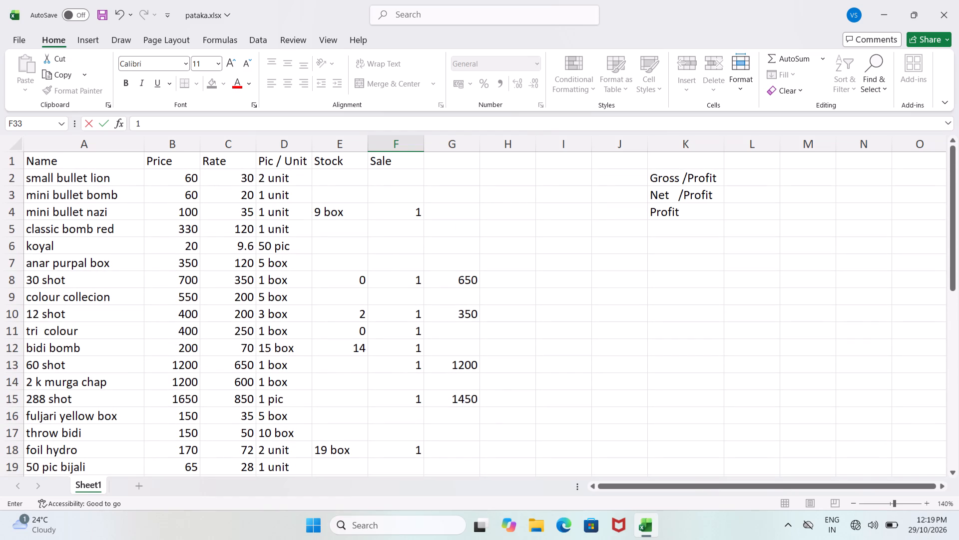
{"action": "scroll", "coordinate": [191, 208], "scroll_direction": "down", "scroll_amount": 1}
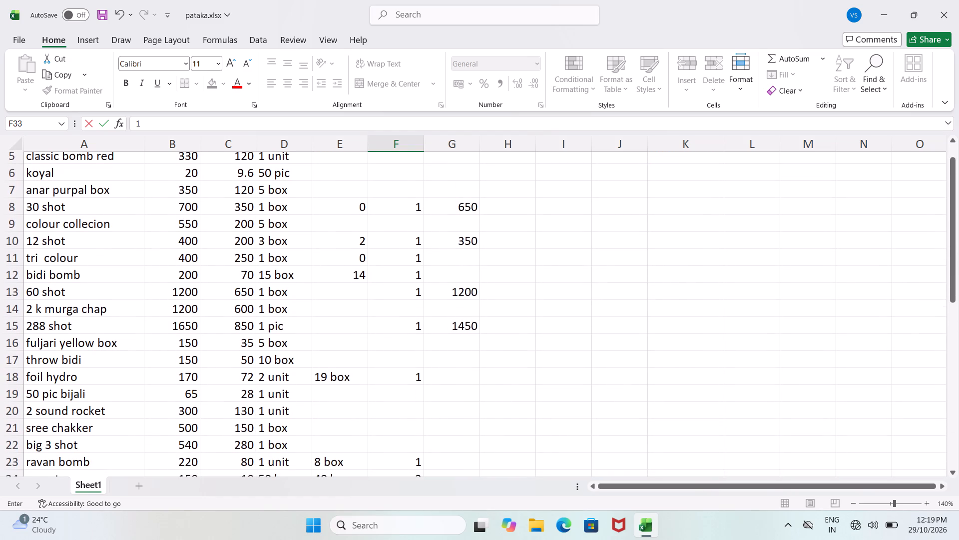
{"action": "scroll", "coordinate": [191, 208], "scroll_direction": "down", "scroll_amount": 2}
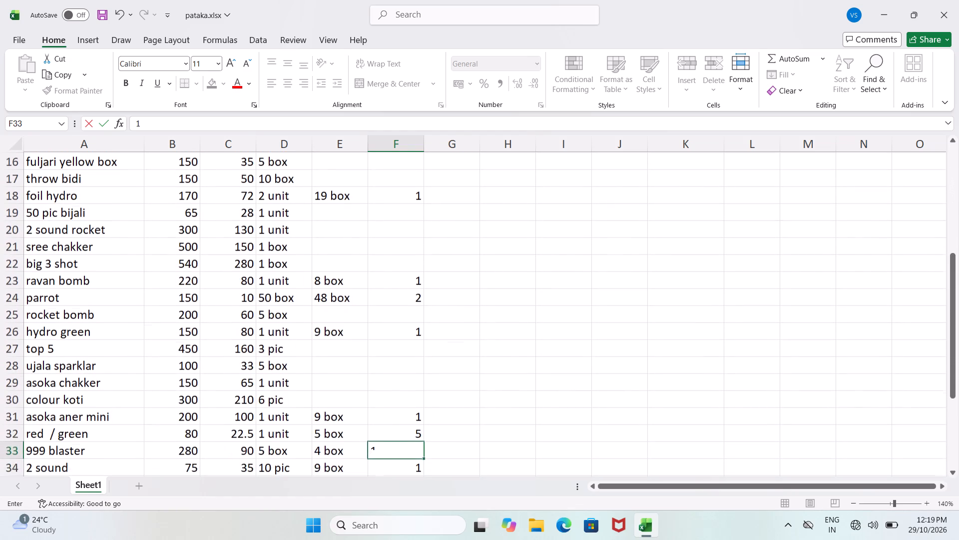
{"action": "scroll", "coordinate": [191, 208], "scroll_direction": "down", "scroll_amount": 2}
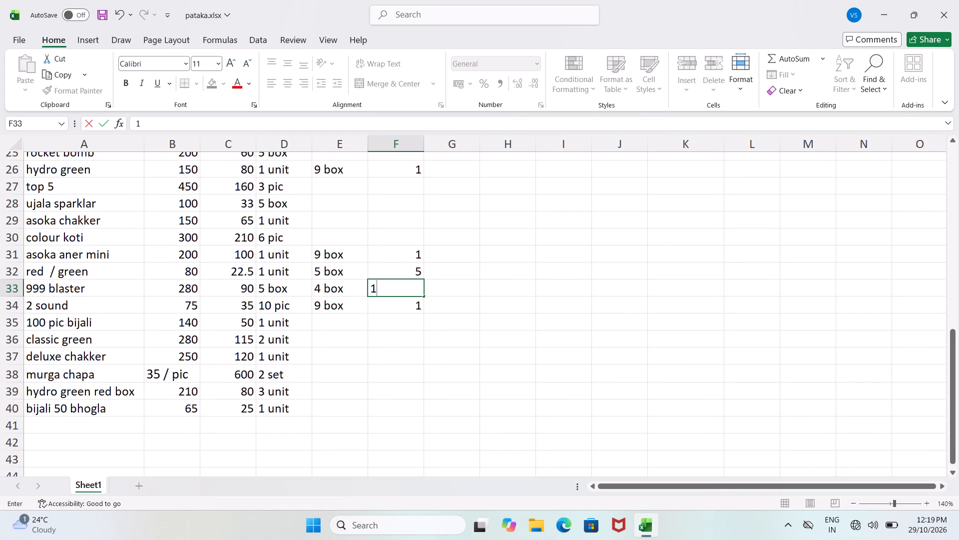
{"action": "left_click", "coordinate": [340, 339]}
{"action": "left_click", "coordinate": [327, 335]}
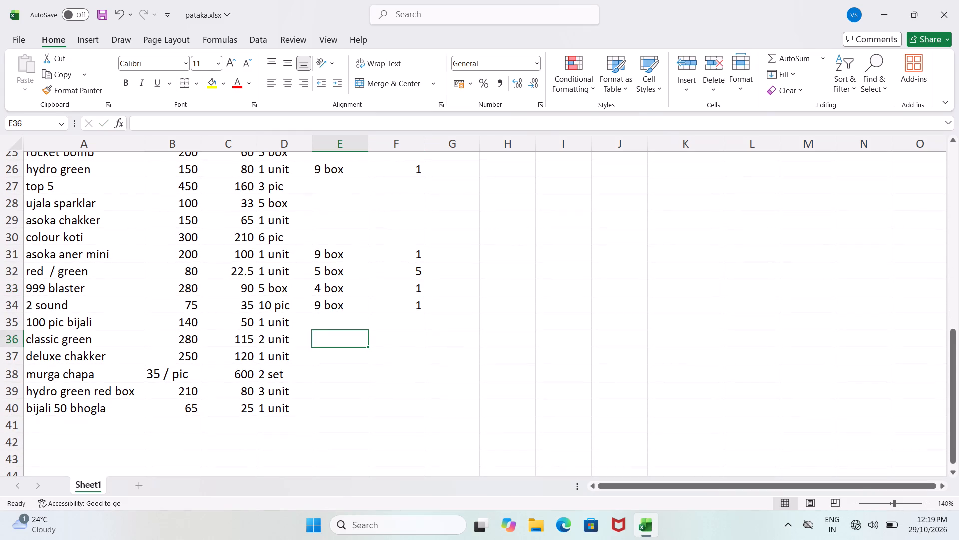
{"action": "left_click", "coordinate": [331, 336]}
{"action": "left_click", "coordinate": [409, 338]}
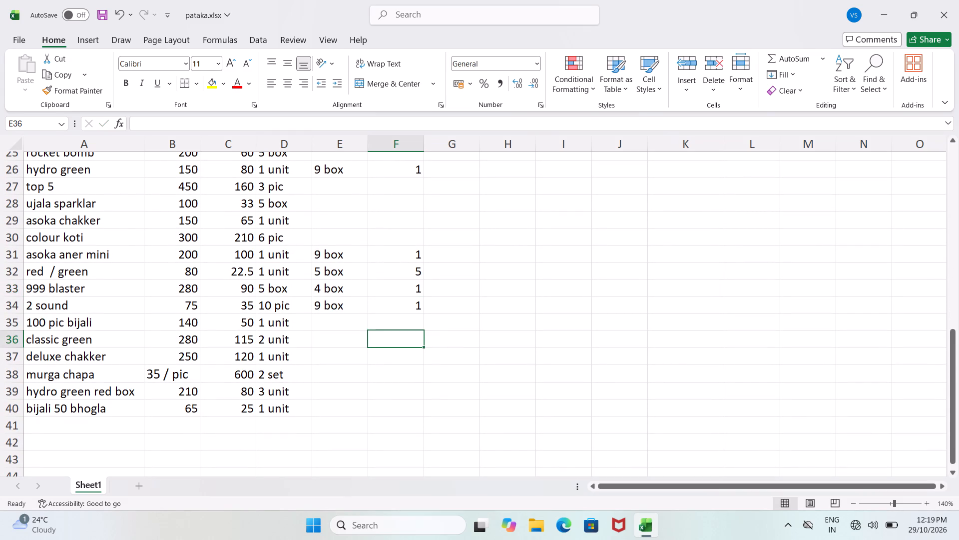
{"action": "key", "text": "2"}
{"action": "left_click", "coordinate": [338, 335]}
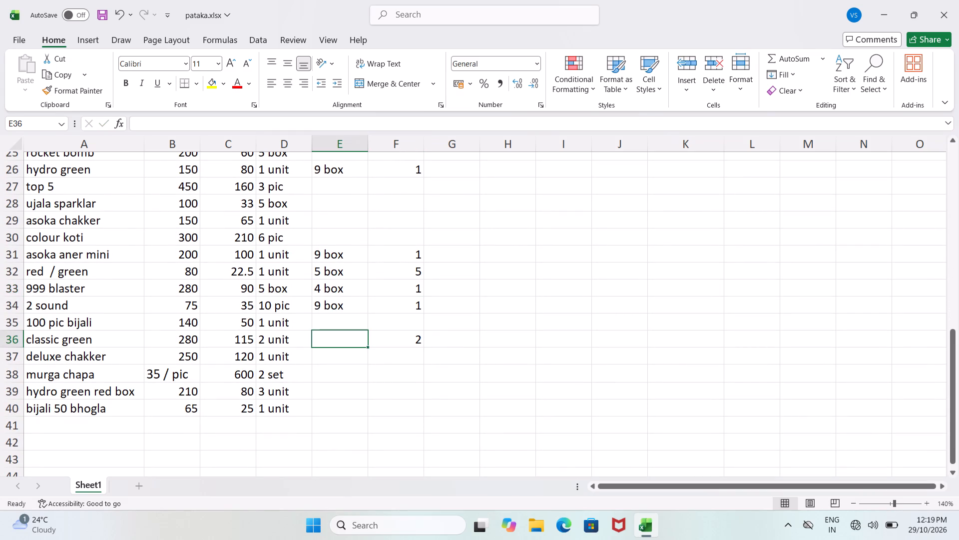
{"action": "key", "text": "1"}
{"action": "type", "text": "8 box"}
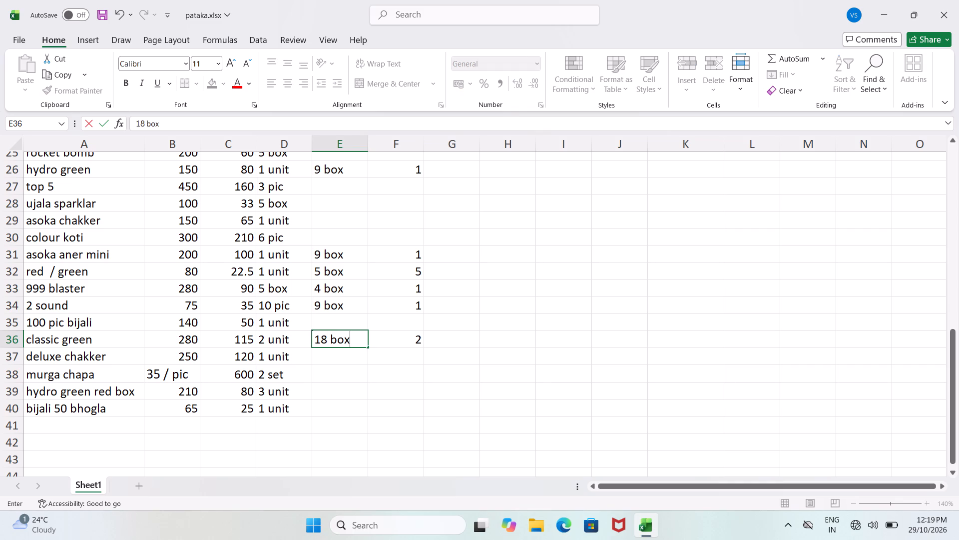
Enter 1 as the Sale quantity and 29 box as the Stock value in the hydro green red box row.
{"action": "scroll", "coordinate": [363, 324], "scroll_direction": "up", "scroll_amount": 4}
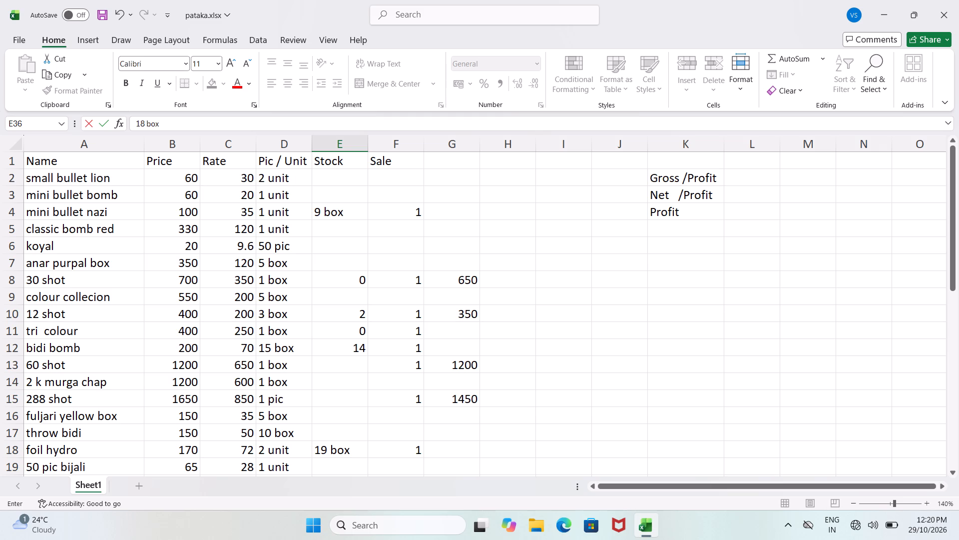
{"action": "scroll", "coordinate": [363, 324], "scroll_direction": "up", "scroll_amount": 1}
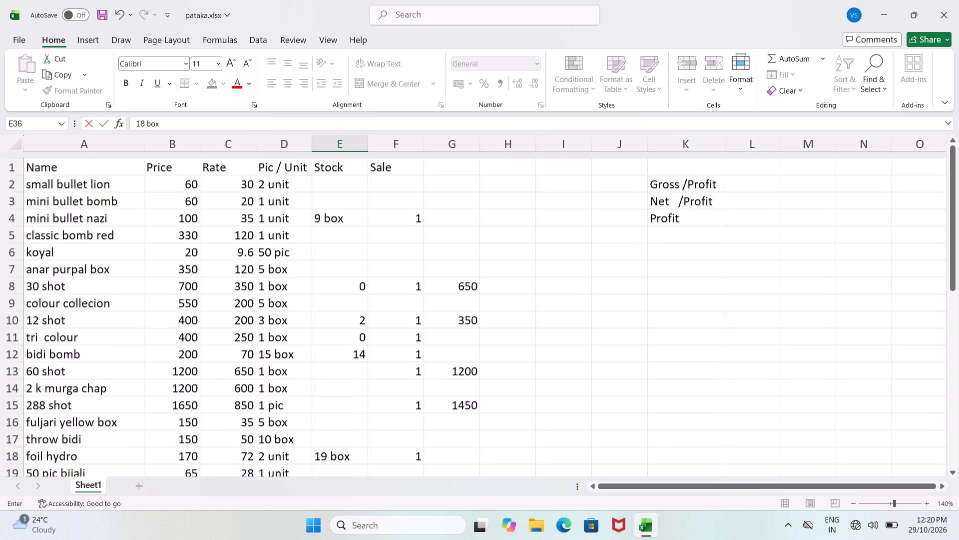
{"action": "scroll", "coordinate": [363, 324], "scroll_direction": "down", "scroll_amount": 5}
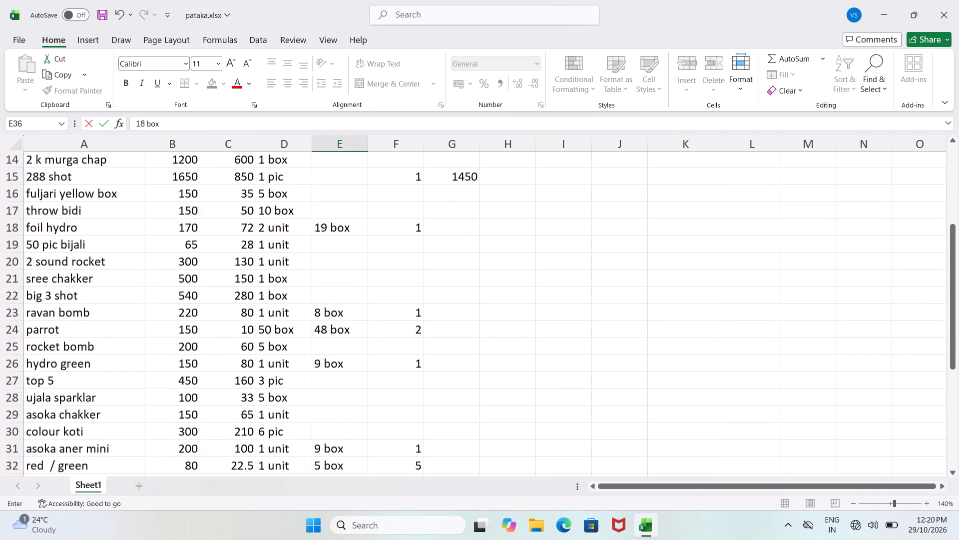
{"action": "scroll", "coordinate": [363, 324], "scroll_direction": "down", "scroll_amount": 3}
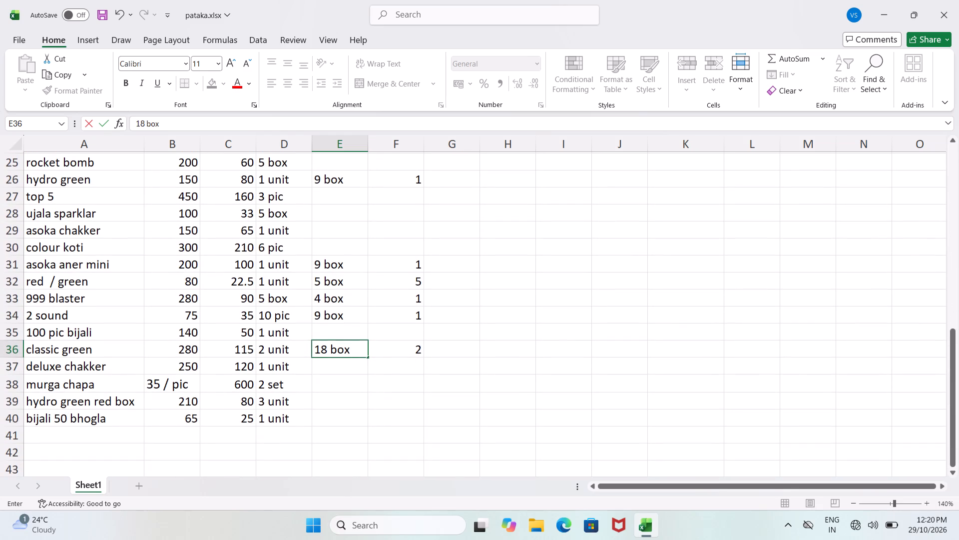
{"action": "left_click", "coordinate": [355, 395]}
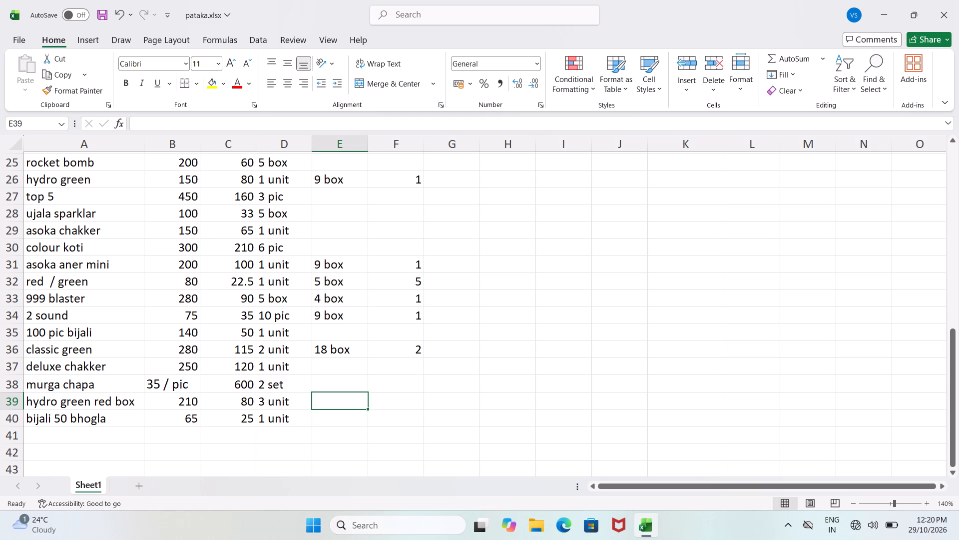
{"action": "left_click", "coordinate": [405, 400]}
{"action": "key", "text": "1"}
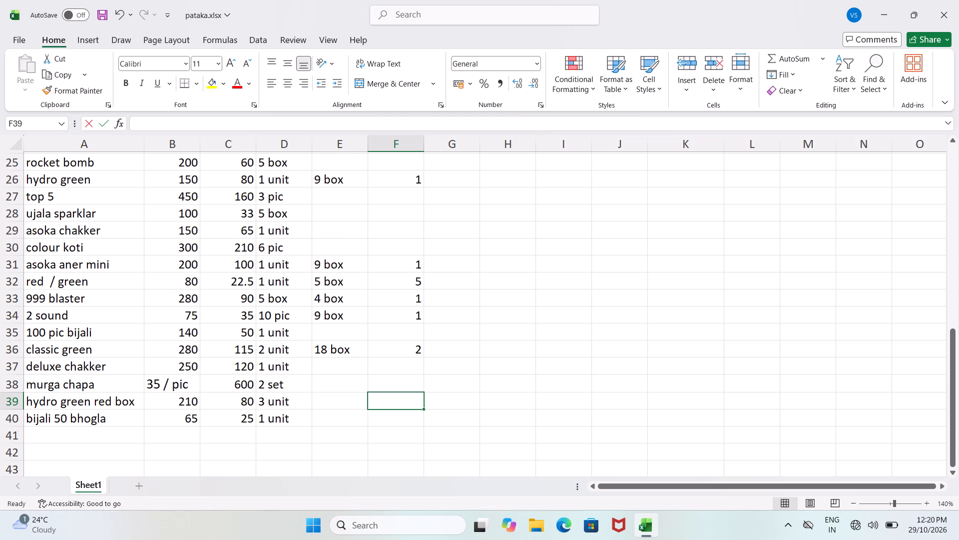
{"action": "left_click", "coordinate": [330, 404]}
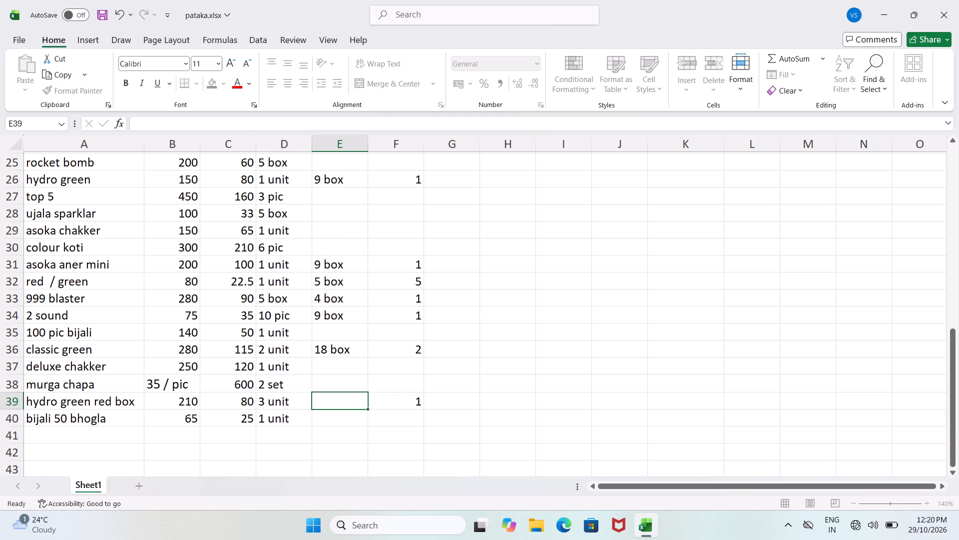
{"action": "left_click", "coordinate": [339, 404]}
{"action": "double_click", "coordinate": [345, 405]}
{"action": "type", "text": "29 box"}
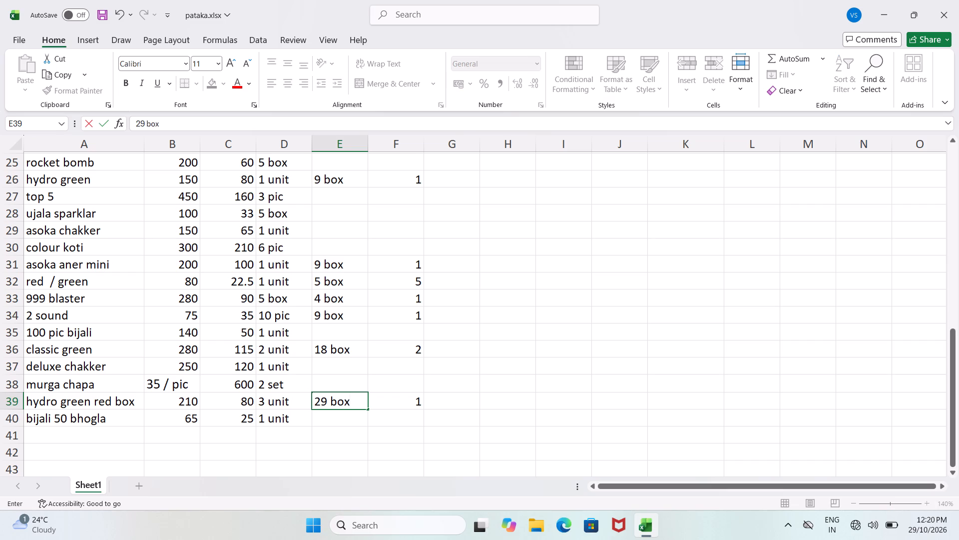
Enter 1 as the Sale quantity and 9 box as the Stock value in the deluxe chakker row.
{"action": "scroll", "coordinate": [432, 269], "scroll_direction": "up", "scroll_amount": 3}
{"action": "scroll", "coordinate": [432, 269], "scroll_direction": "down", "scroll_amount": 1}
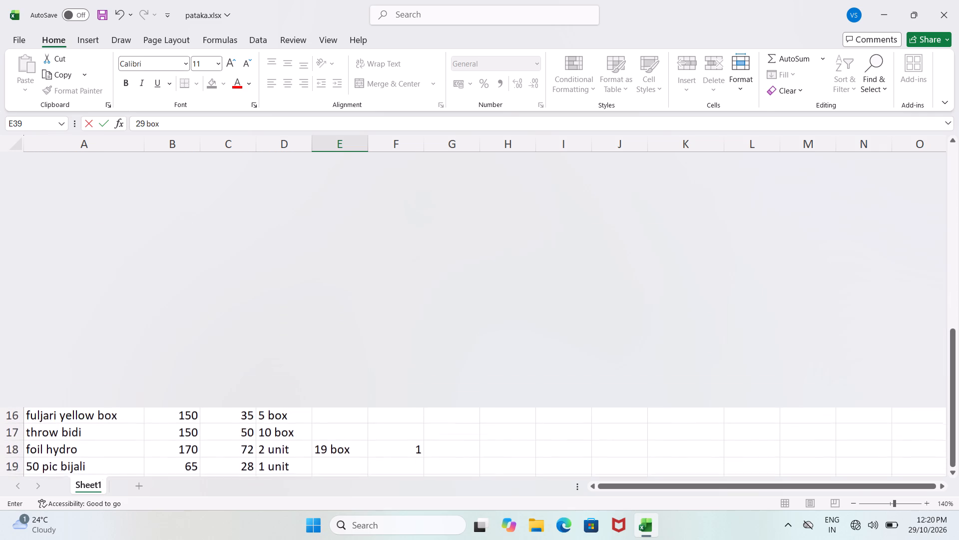
{"action": "scroll", "coordinate": [432, 269], "scroll_direction": "down", "scroll_amount": 1}
{"action": "left_click", "coordinate": [432, 269]}
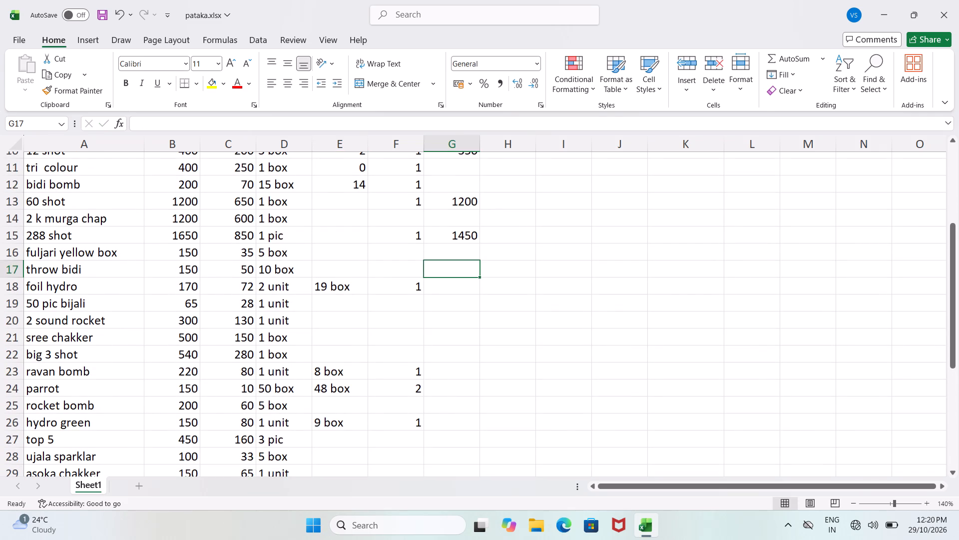
{"action": "scroll", "coordinate": [408, 365], "scroll_direction": "down", "scroll_amount": 3}
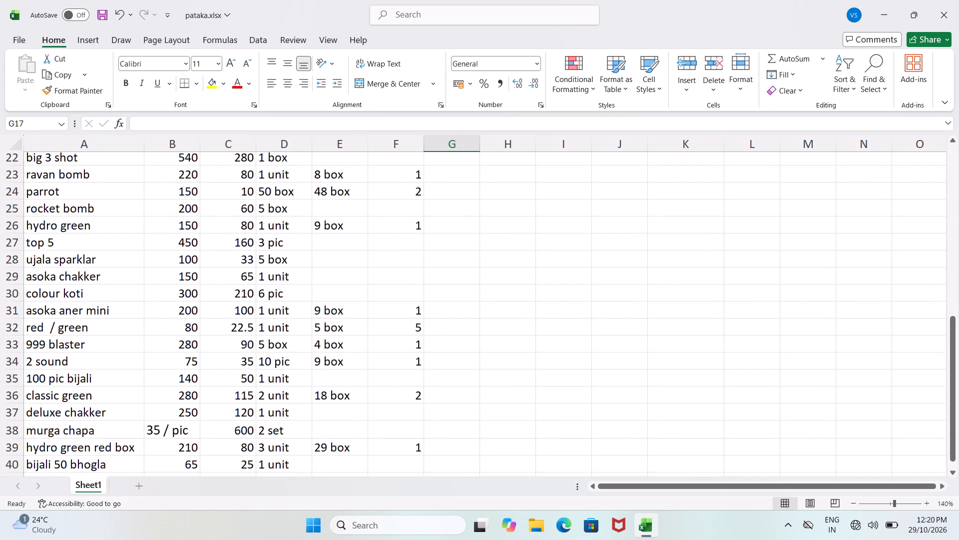
{"action": "left_click", "coordinate": [345, 410]}
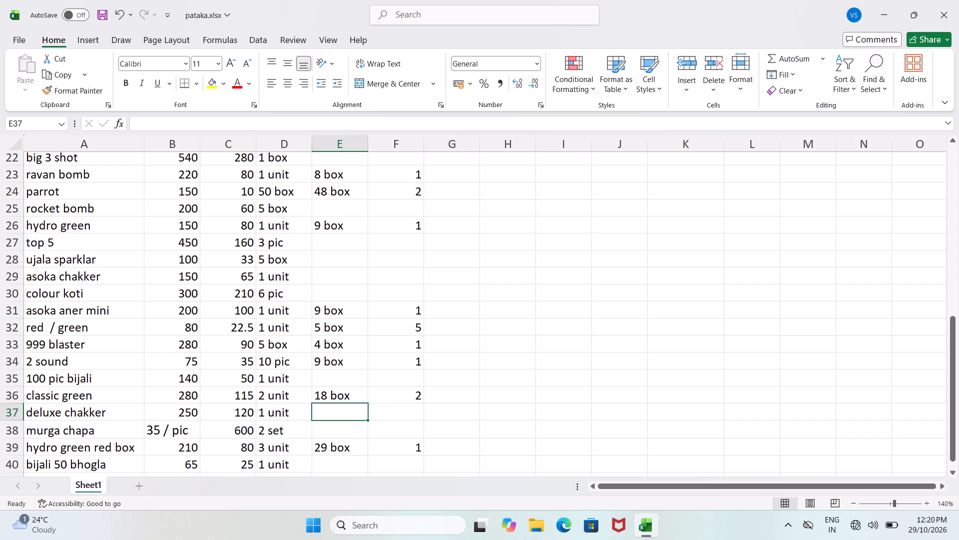
{"action": "left_click", "coordinate": [404, 413]}
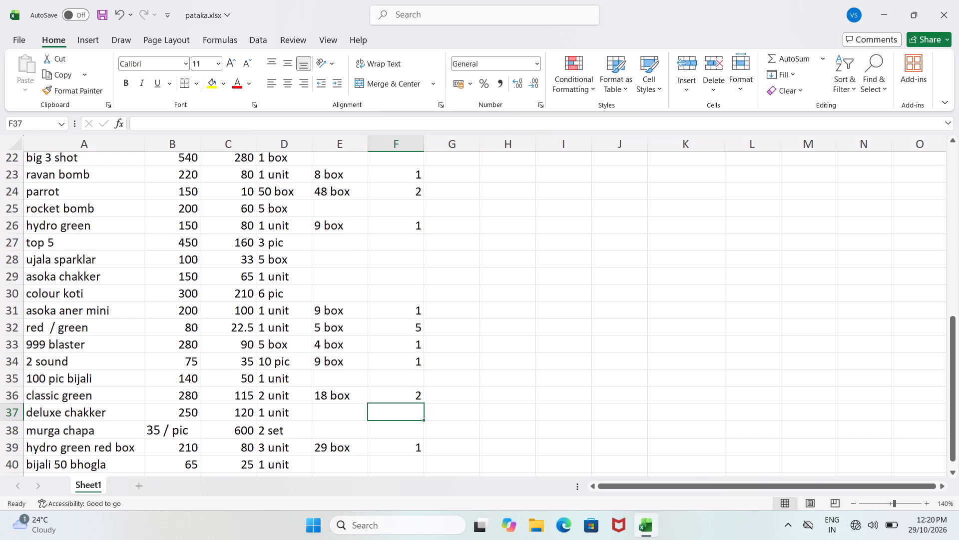
{"action": "key", "text": "1"}
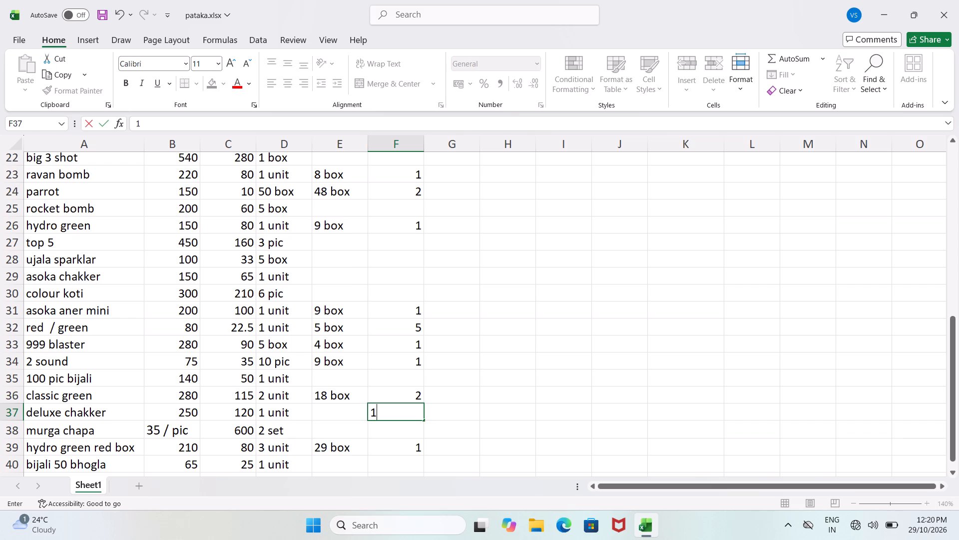
{"action": "left_click", "coordinate": [335, 415]}
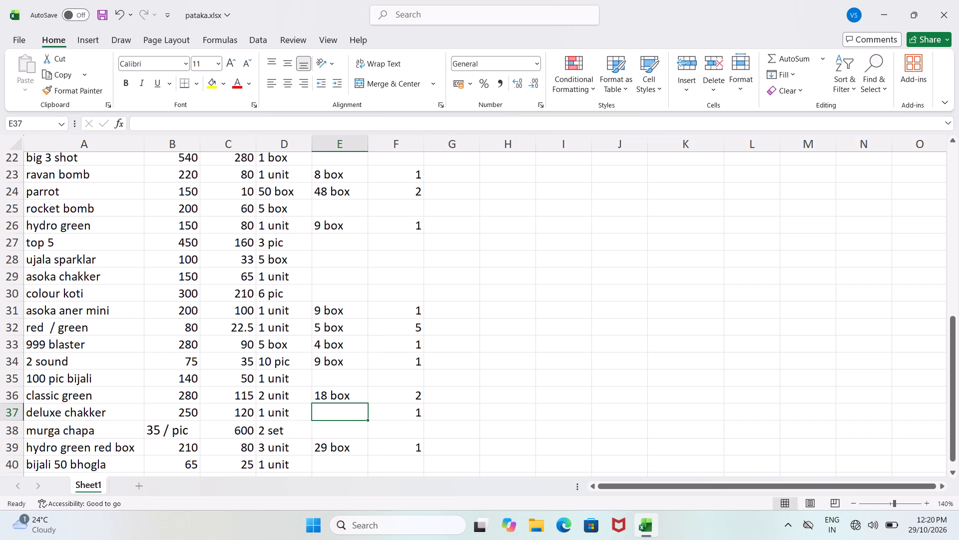
{"action": "type", "text": "9 box"}
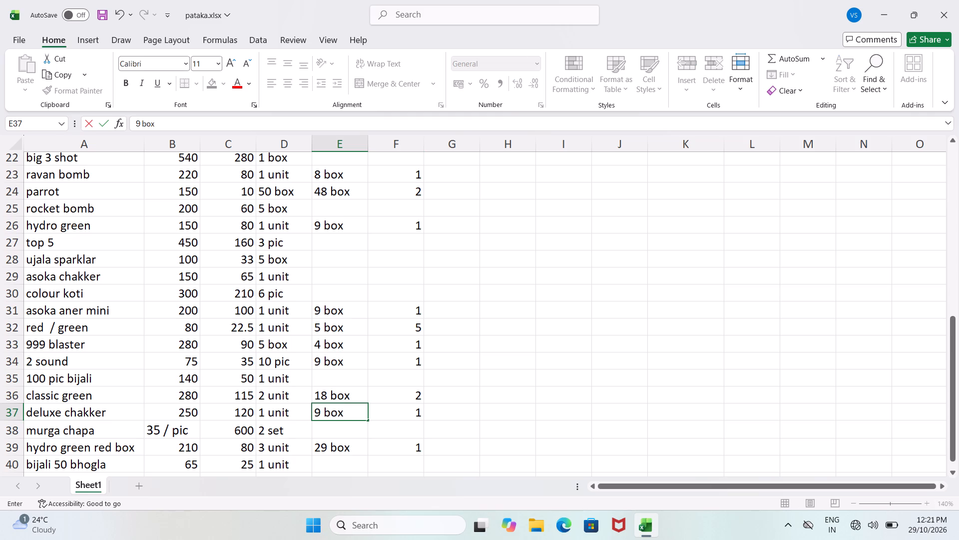
Enter 2 box as the Stock value and 1 as the Sale quantity in the top 5 row.
{"action": "scroll", "coordinate": [437, 336], "scroll_direction": "up", "scroll_amount": 1}
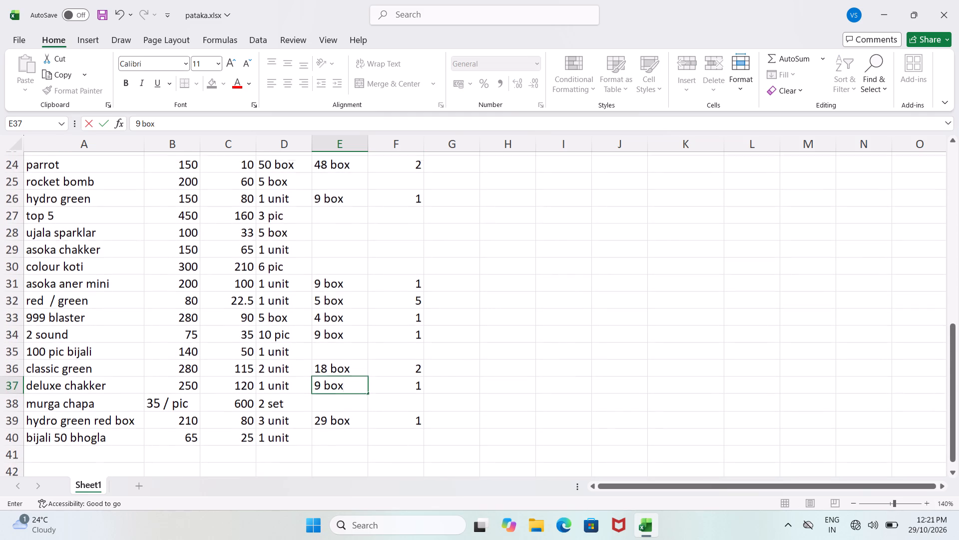
{"action": "scroll", "coordinate": [437, 336], "scroll_direction": "up", "scroll_amount": 1}
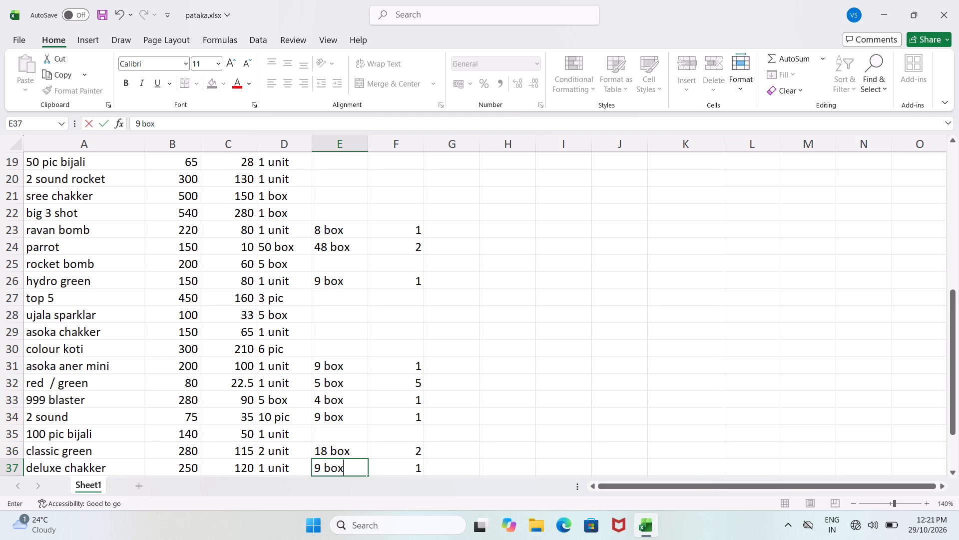
{"action": "left_click", "coordinate": [337, 298]}
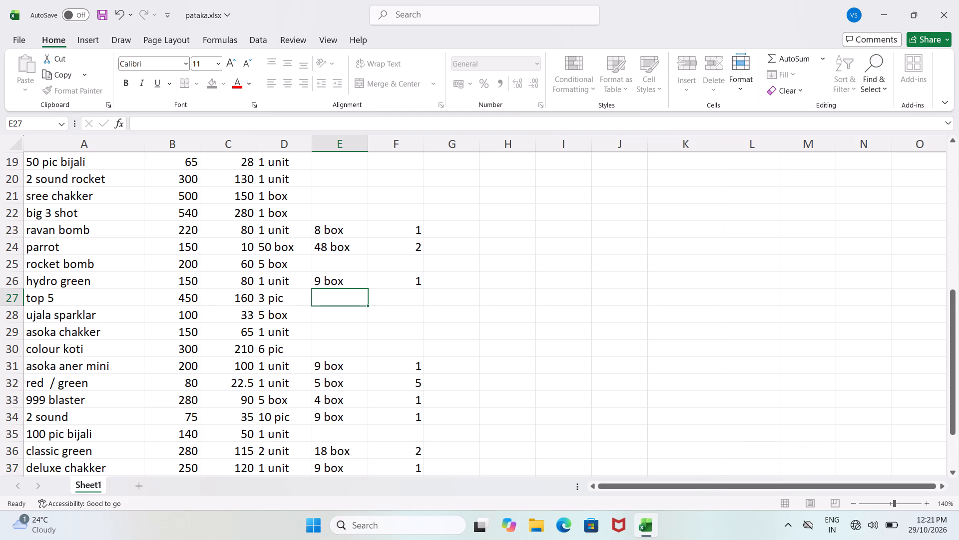
{"action": "key", "text": "2"}
{"action": "left_click", "coordinate": [411, 296]}
{"action": "key", "text": "1"}
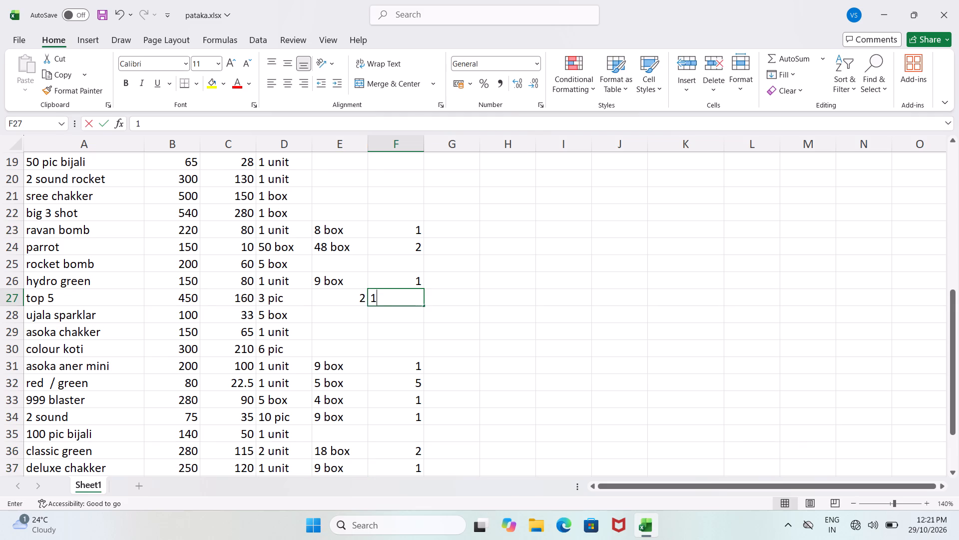
{"action": "double_click", "coordinate": [367, 301]}
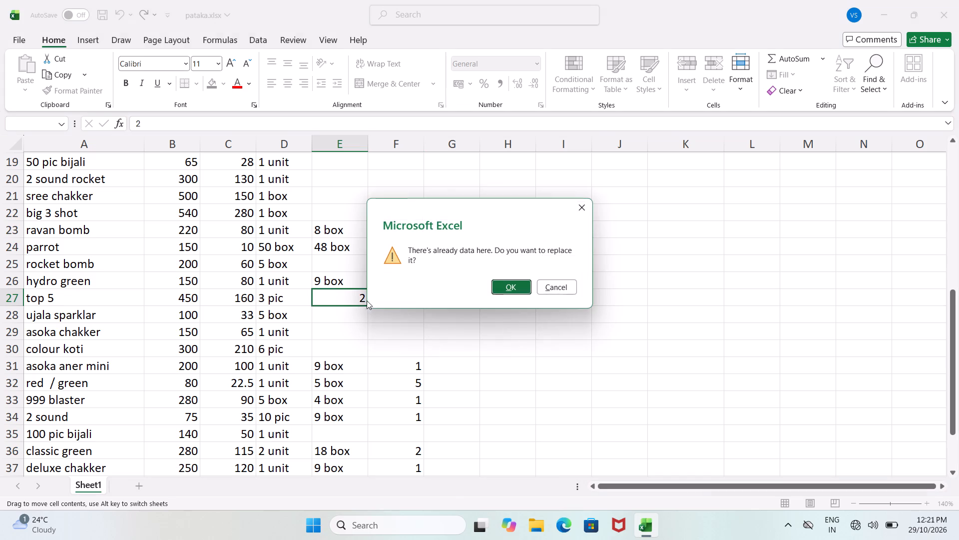
{"action": "left_click", "coordinate": [348, 296]}
{"action": "left_click", "coordinate": [566, 283]}
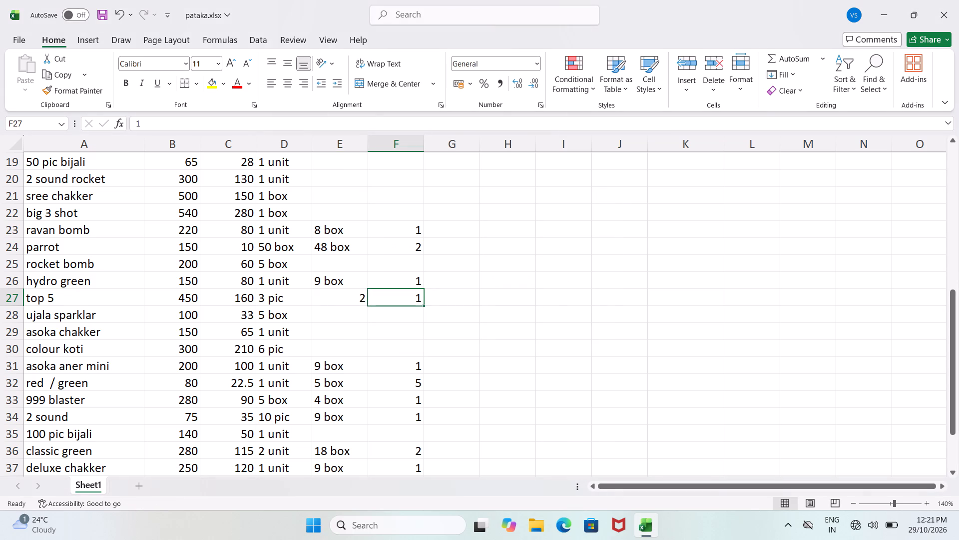
{"action": "left_click", "coordinate": [360, 298]}
{"action": "double_click", "coordinate": [363, 298]}
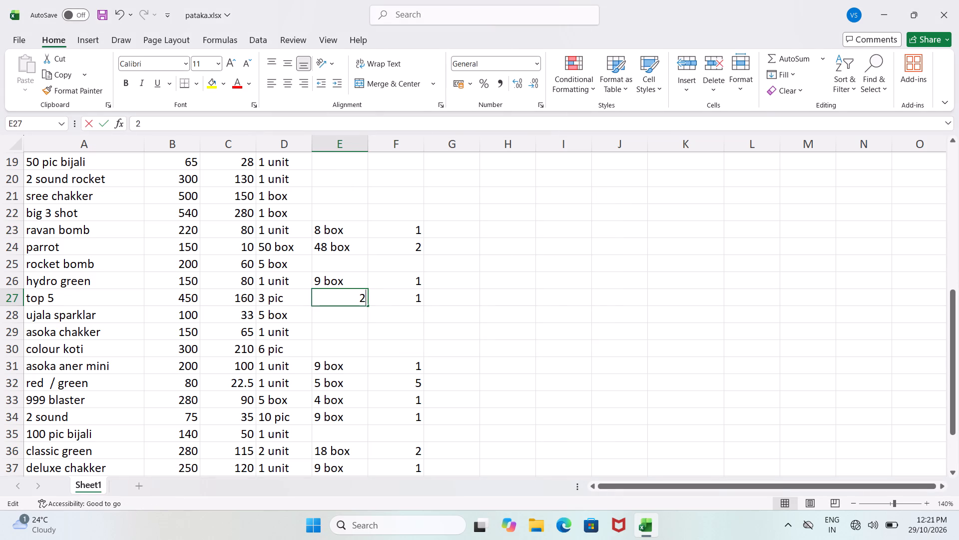
{"action": "key", "text": "space"}
{"action": "type", "text": "box"}
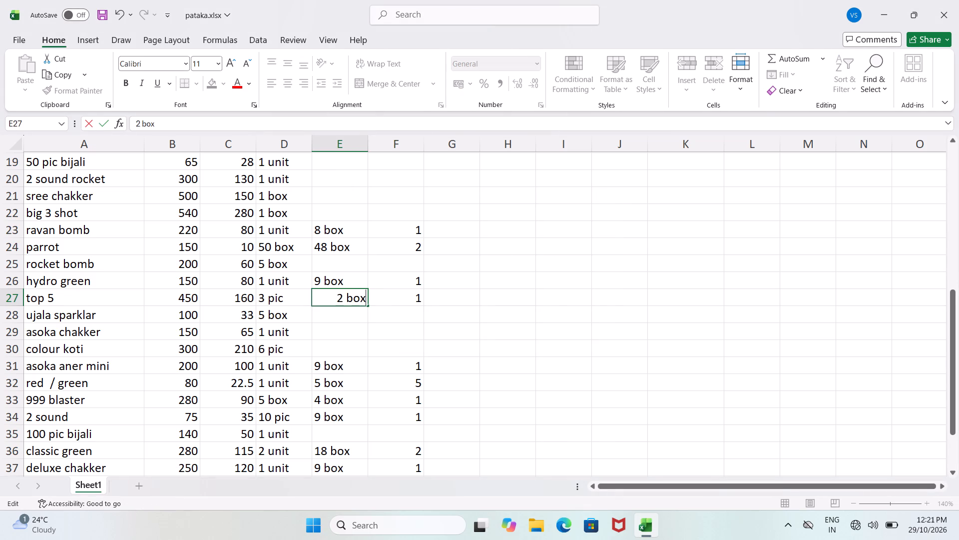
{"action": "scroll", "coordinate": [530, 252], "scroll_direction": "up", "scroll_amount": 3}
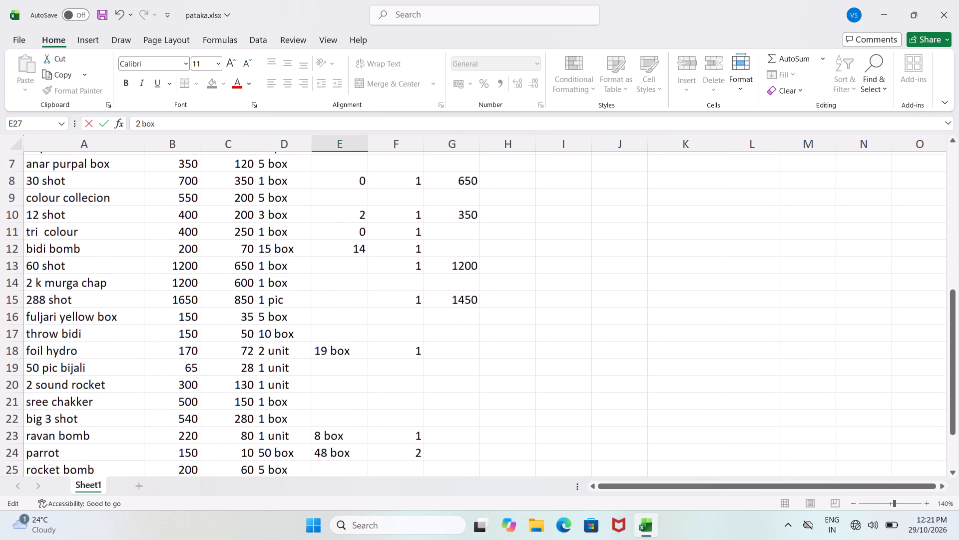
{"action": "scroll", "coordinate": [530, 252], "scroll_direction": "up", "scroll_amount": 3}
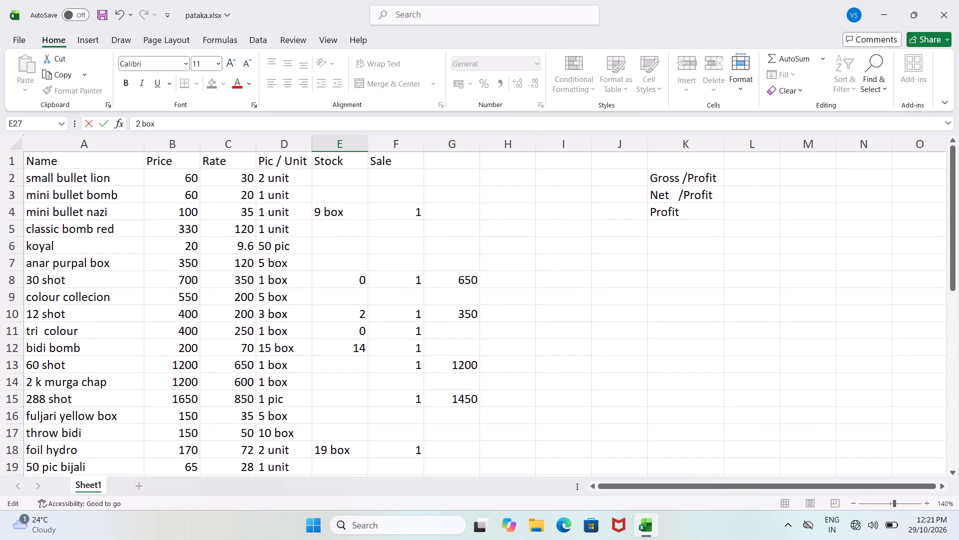
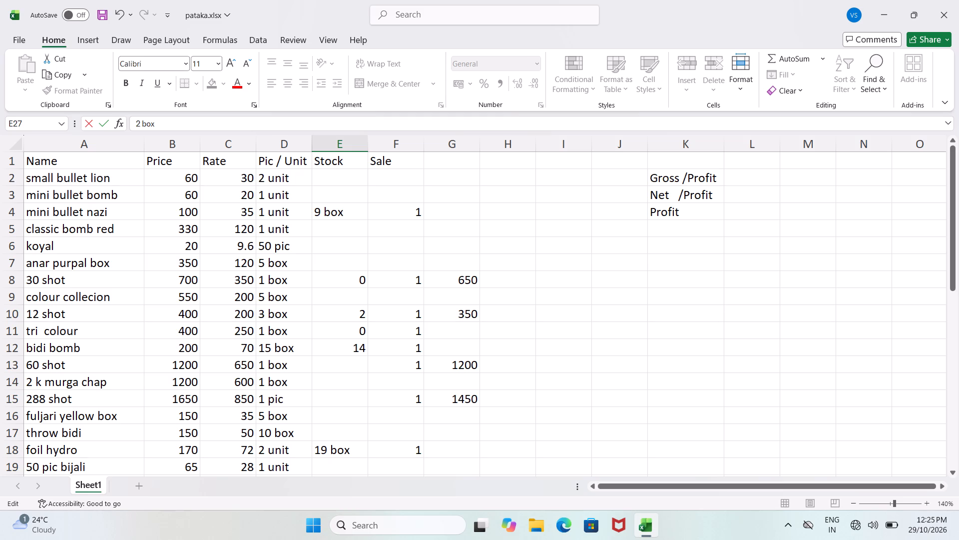
Review the filled-in Sale quantities row by row, from tri colour down to hydro green red box.
{"action": "left_click", "coordinate": [397, 335]}
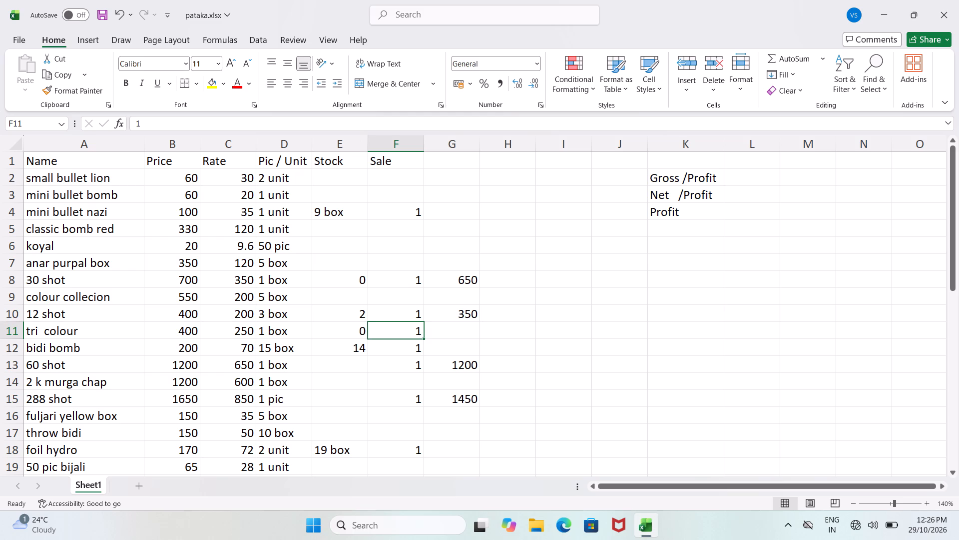
{"action": "left_click", "coordinate": [408, 347]}
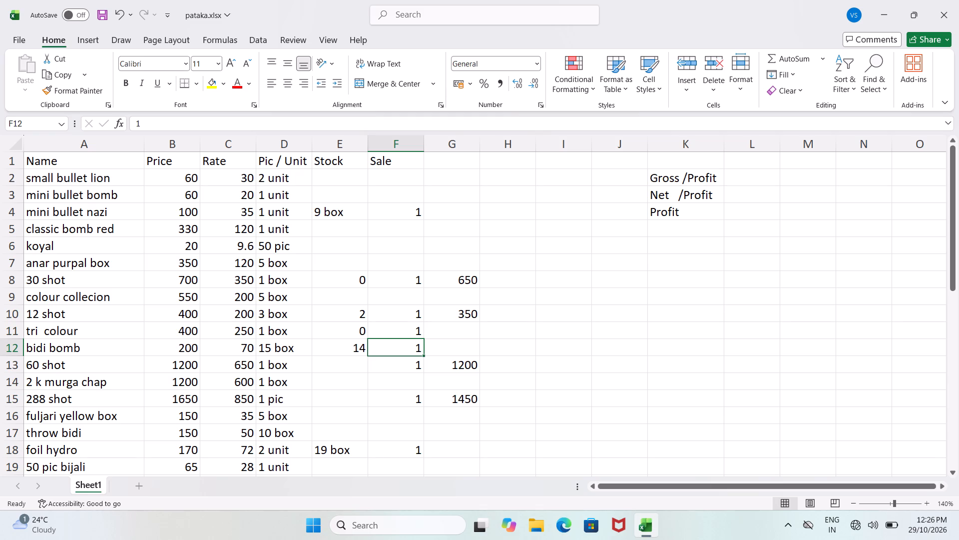
{"action": "left_click", "coordinate": [409, 367]}
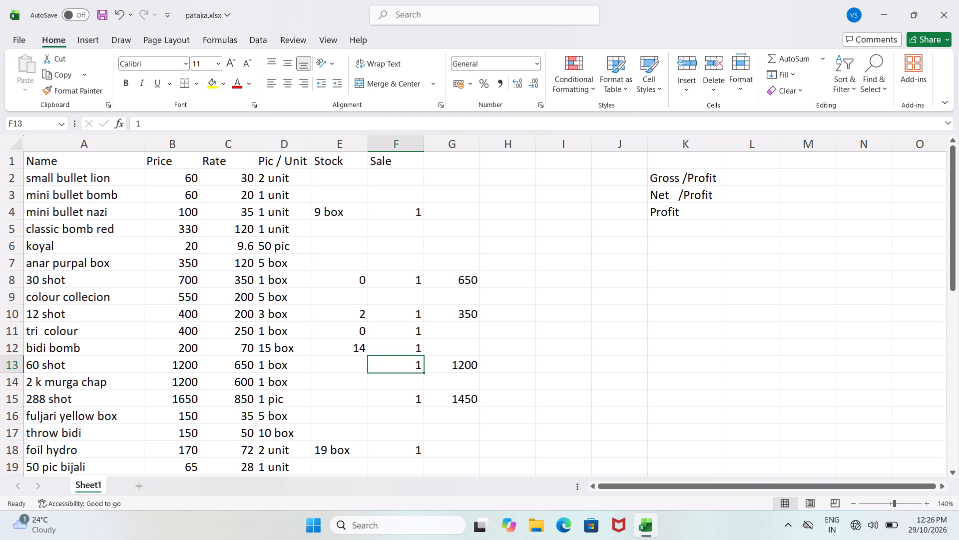
{"action": "left_click", "coordinate": [401, 402]}
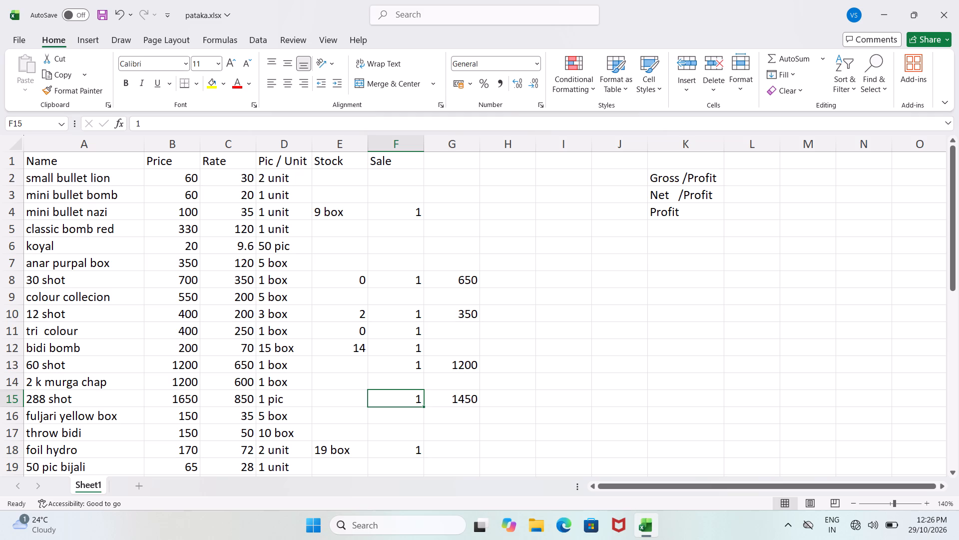
{"action": "scroll", "coordinate": [582, 342], "scroll_direction": "down", "scroll_amount": 3}
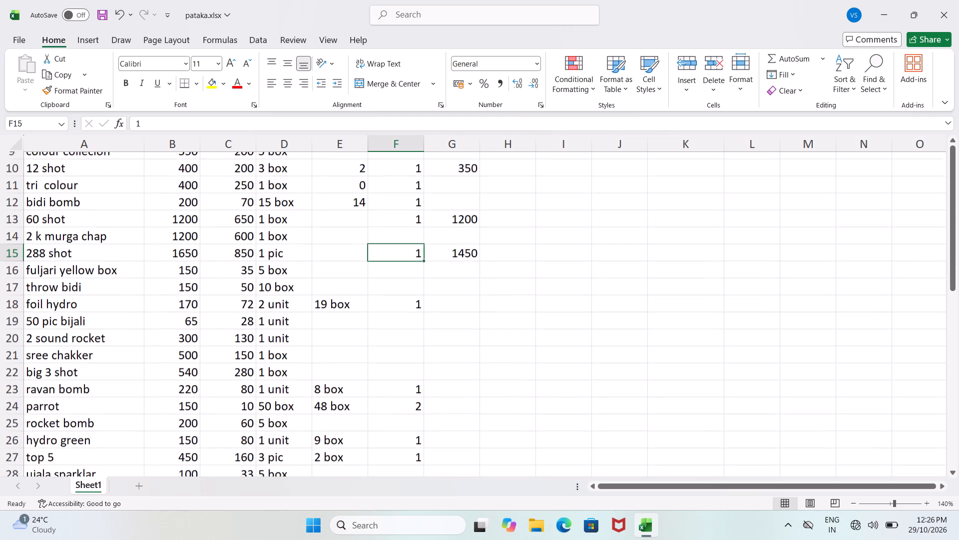
{"action": "scroll", "coordinate": [582, 342], "scroll_direction": "down", "scroll_amount": 1}
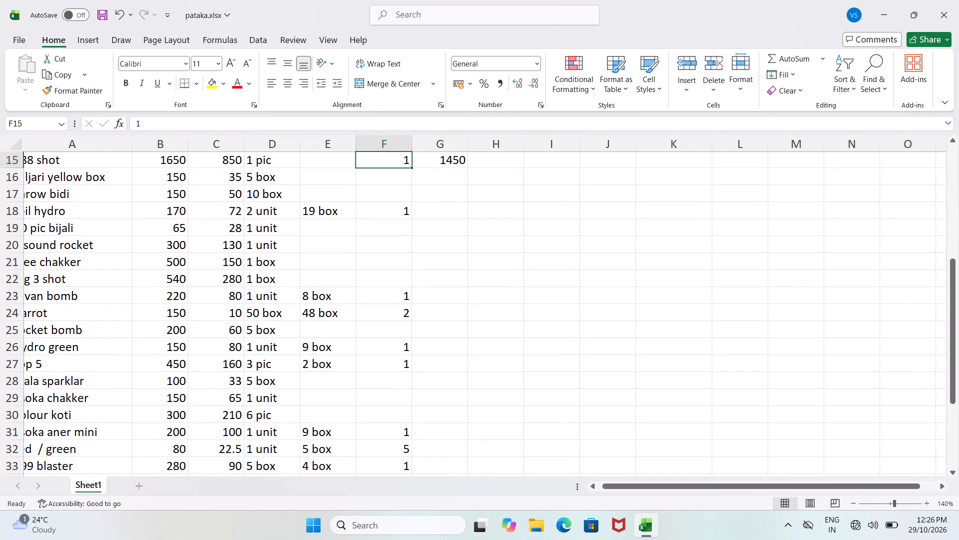
{"action": "double_click", "coordinate": [594, 483]}
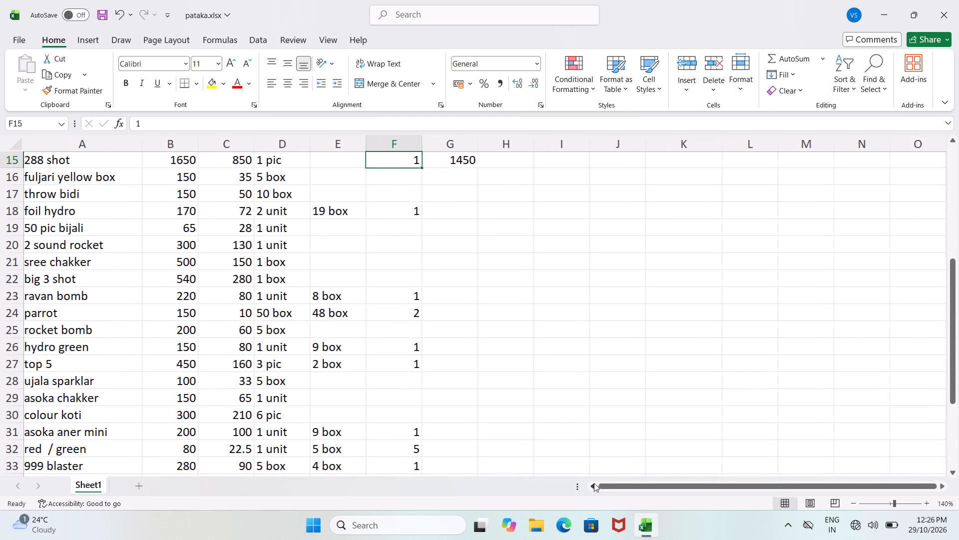
{"action": "left_click", "coordinate": [388, 212]}
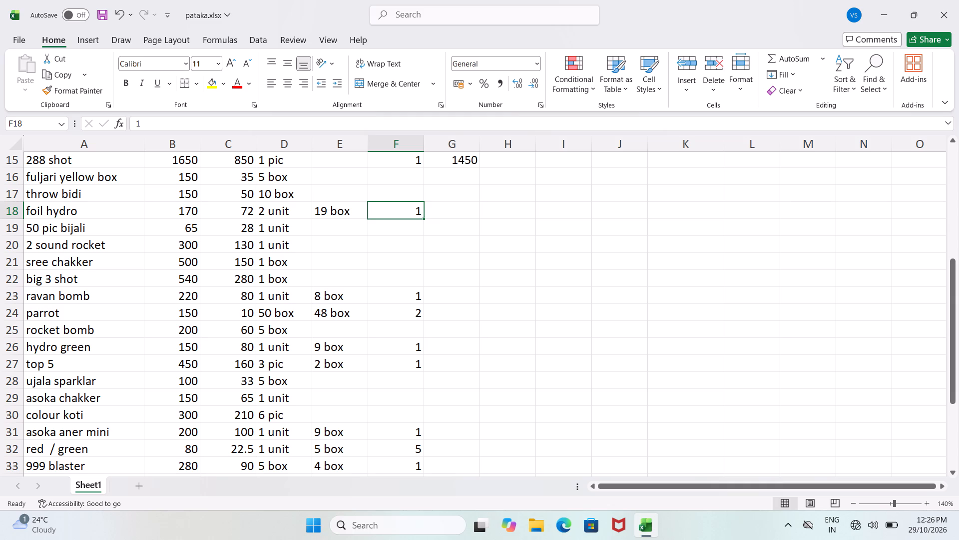
{"action": "left_click", "coordinate": [411, 289]}
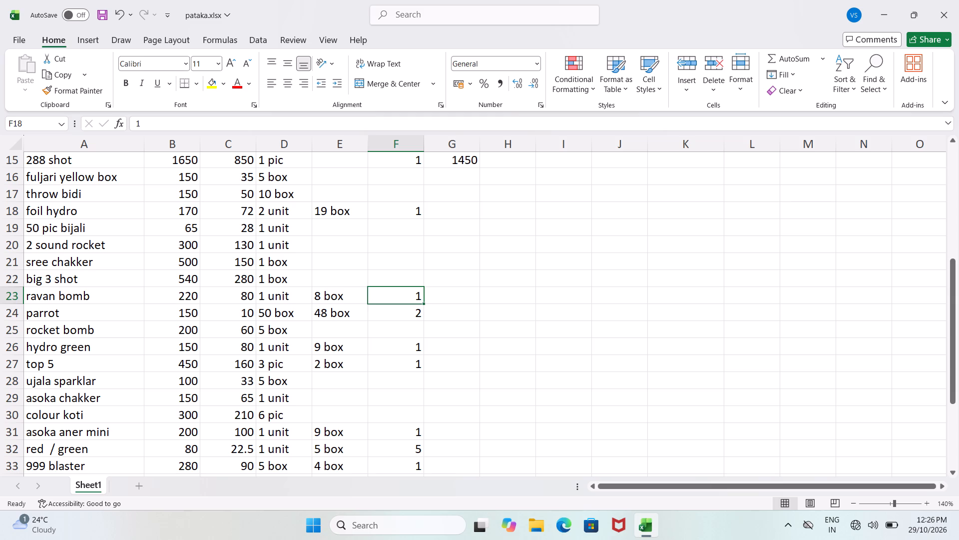
{"action": "left_click", "coordinate": [402, 319]}
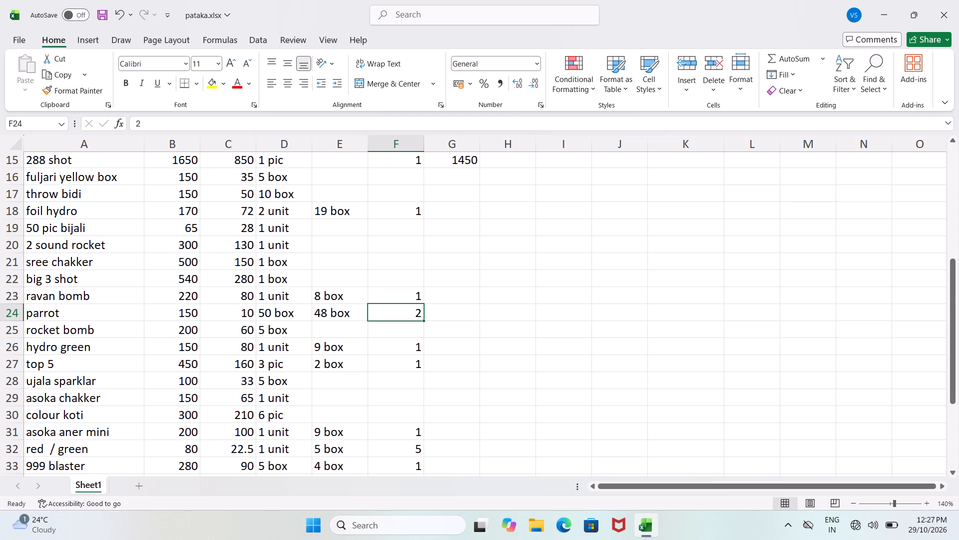
{"action": "left_click", "coordinate": [404, 342]}
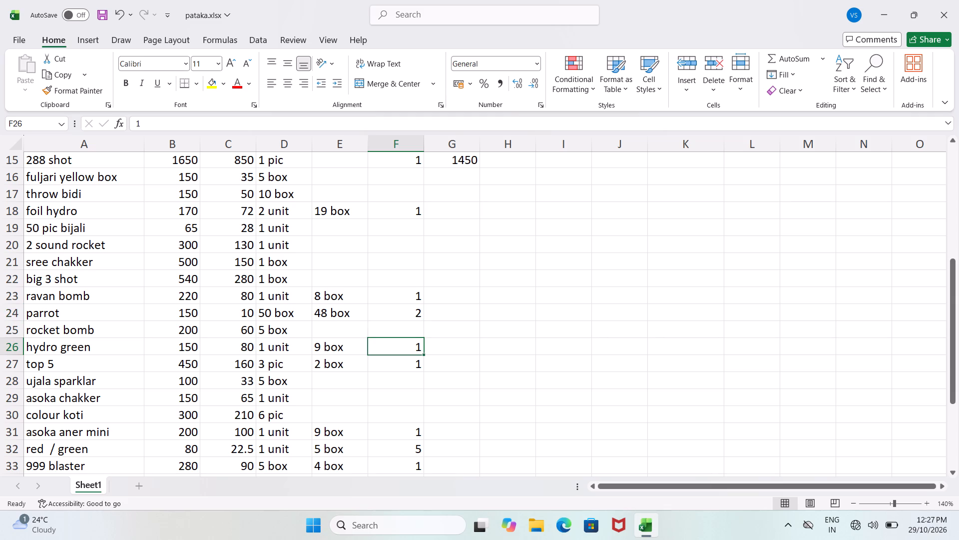
{"action": "left_click", "coordinate": [414, 368]}
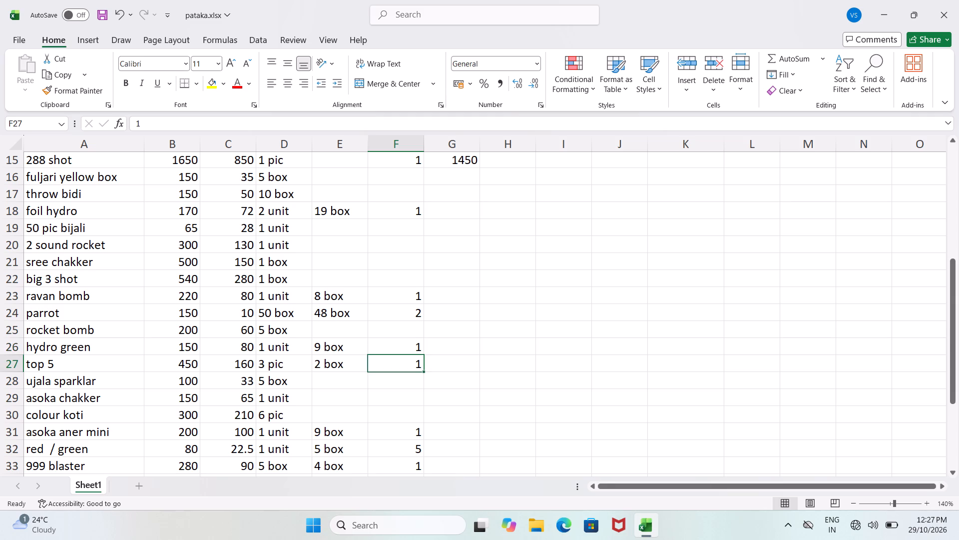
{"action": "left_click", "coordinate": [410, 431]}
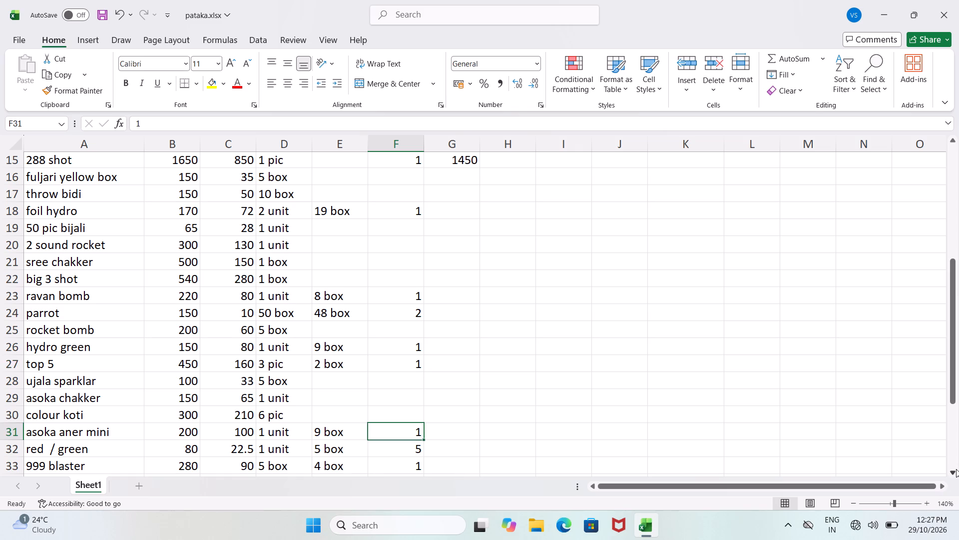
{"action": "triple_click", "coordinate": [956, 469]}
{"action": "double_click", "coordinate": [955, 469]}
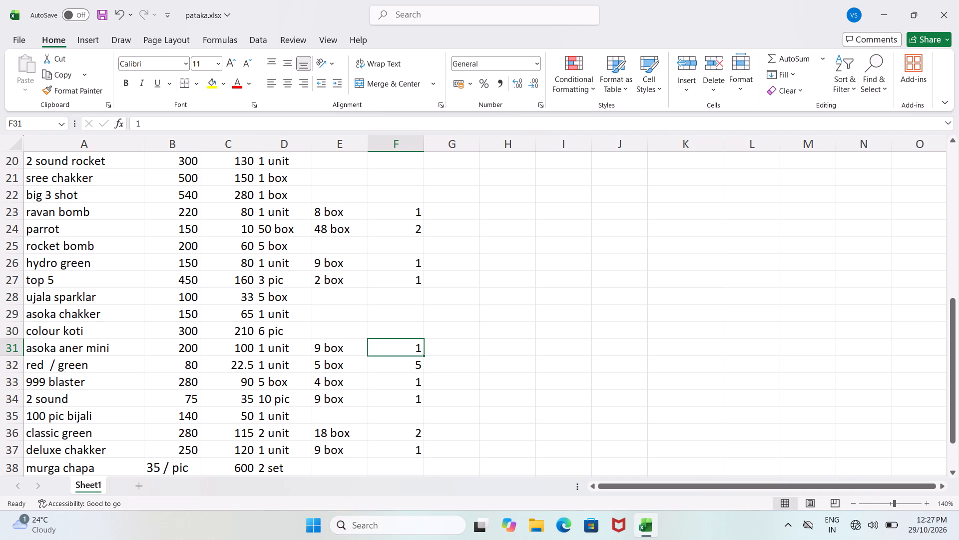
{"action": "left_click", "coordinate": [399, 369]}
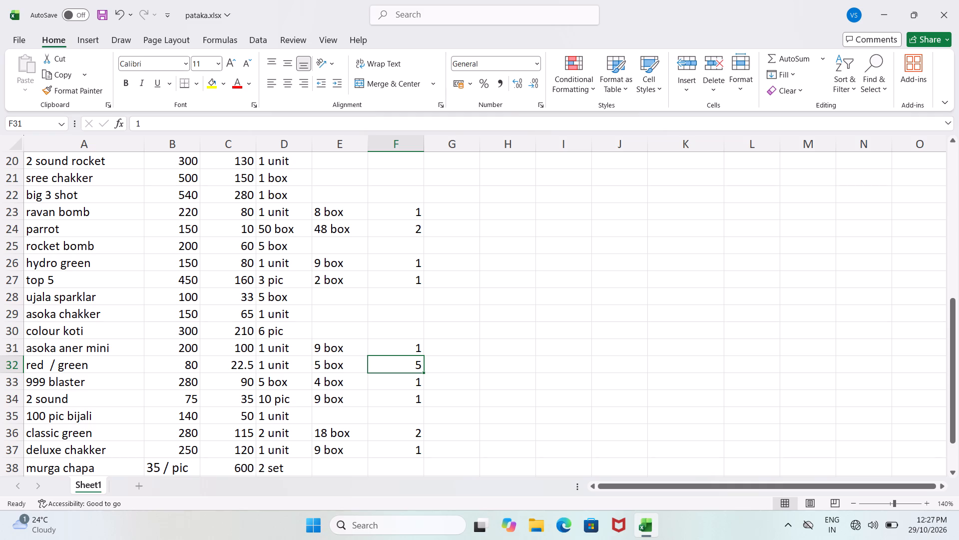
{"action": "left_click", "coordinate": [404, 381]}
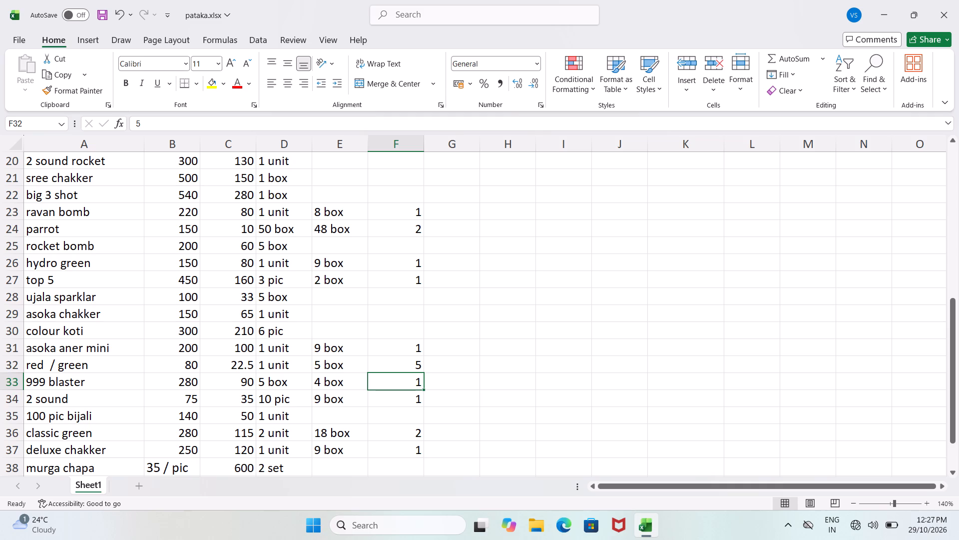
{"action": "left_click", "coordinate": [405, 394]}
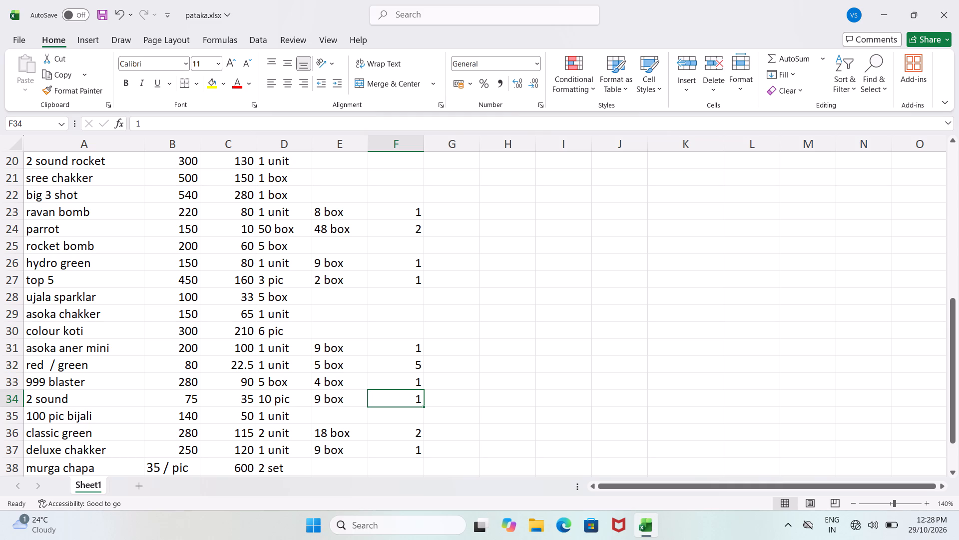
{"action": "left_click", "coordinate": [411, 431]}
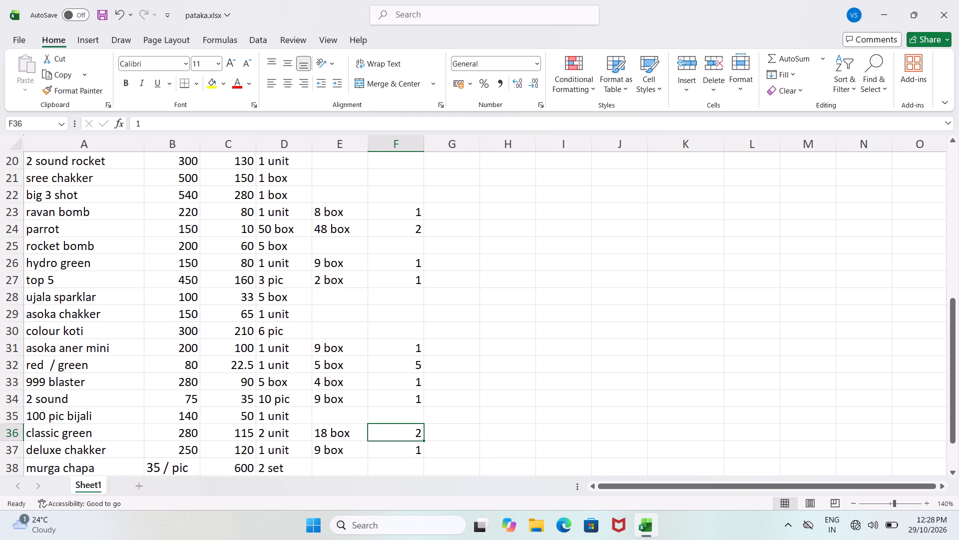
{"action": "triple_click", "coordinate": [951, 471]}
{"action": "left_click", "coordinate": [951, 471]}
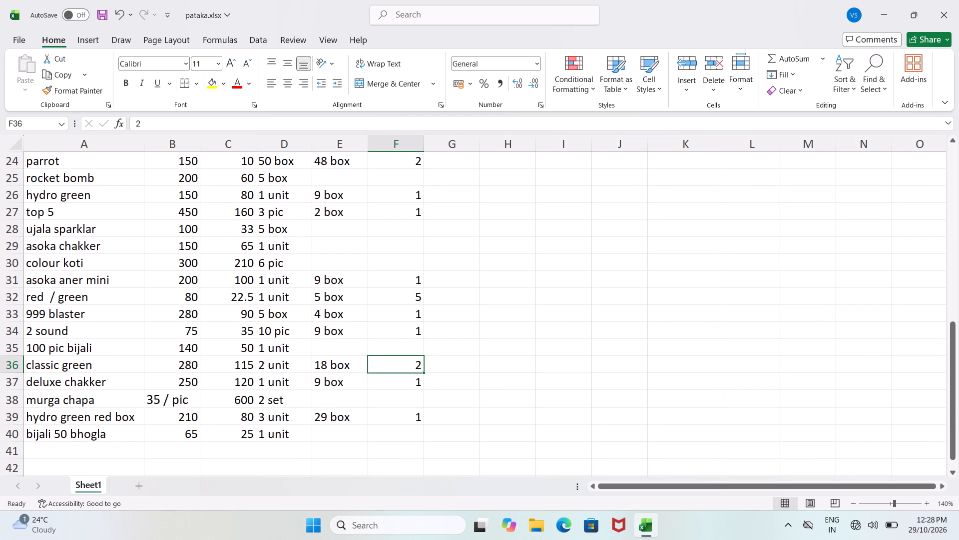
{"action": "left_click", "coordinate": [377, 386]}
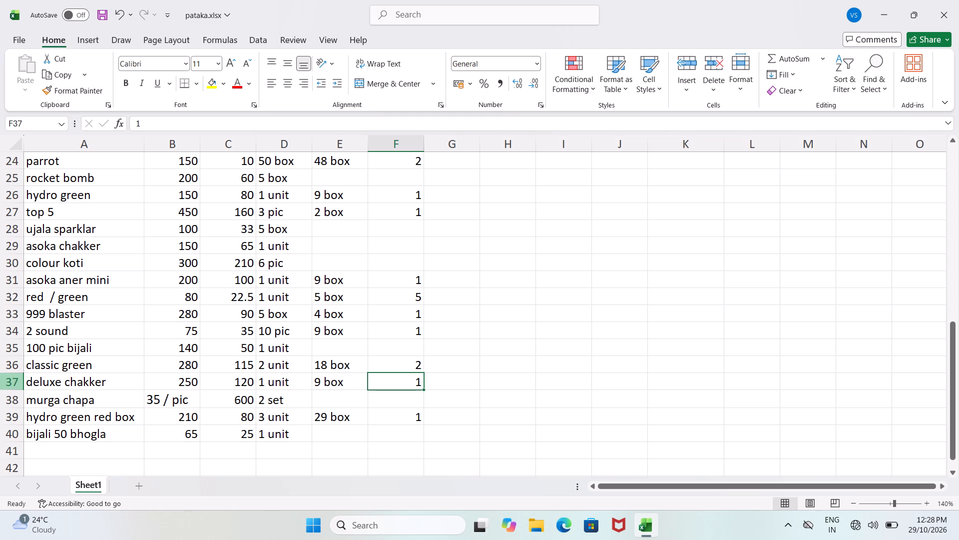
{"action": "left_click", "coordinate": [413, 413]}
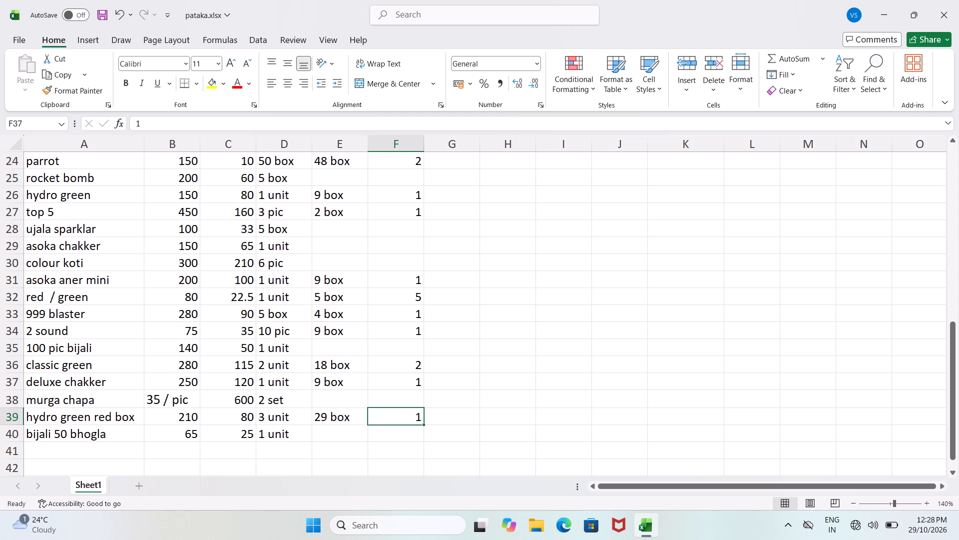
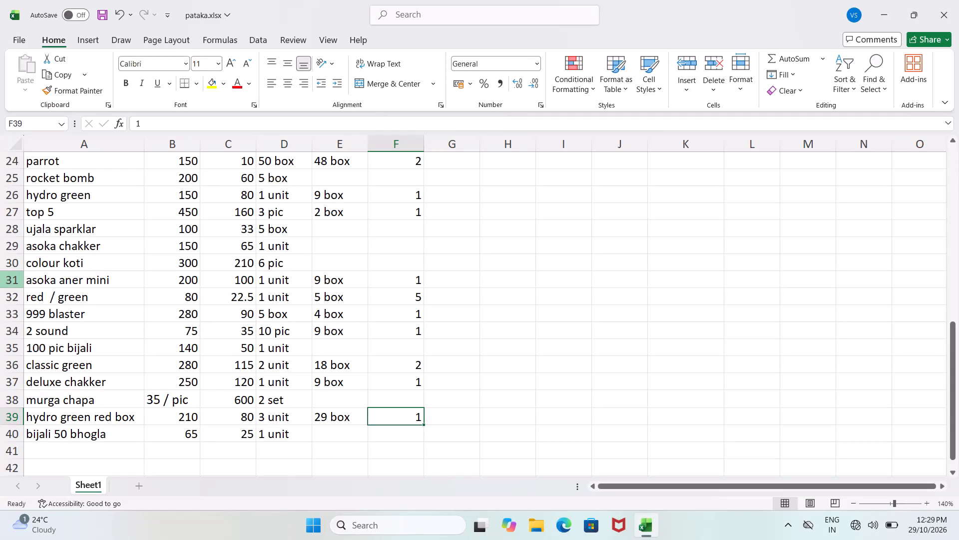
Save the pataka.xlsx workbook under its existing name and location.
{"action": "double_click", "coordinate": [953, 149]}
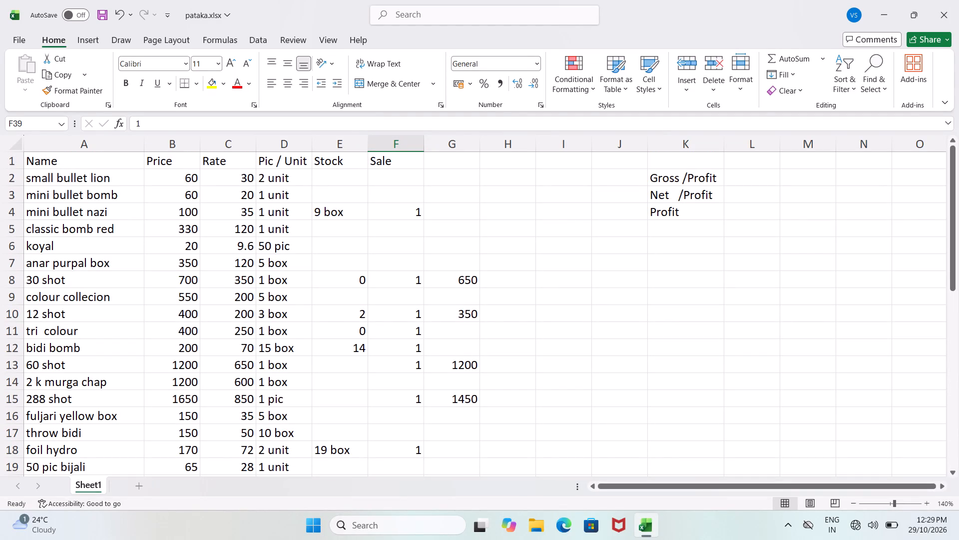
{"action": "double_click", "coordinate": [953, 469]}
{"action": "left_click_drag", "start_coordinate": [953, 470], "coordinate": [942, 460]}
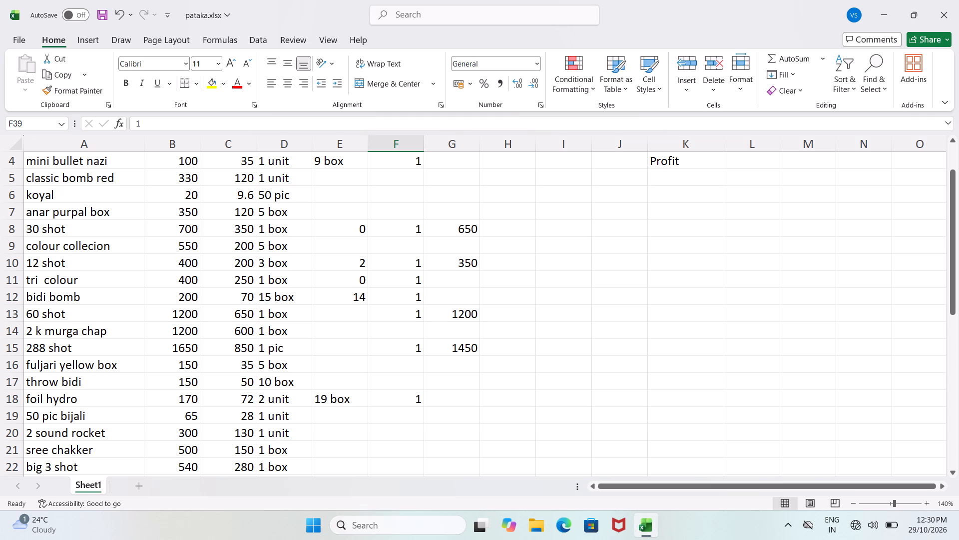
{"action": "left_click", "coordinate": [16, 41]}
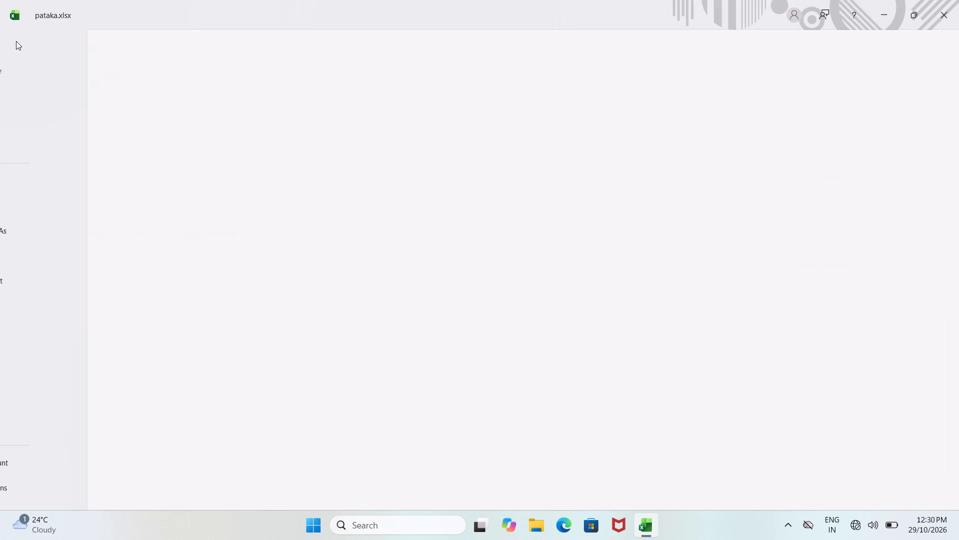
{"action": "left_click", "coordinate": [35, 208]}
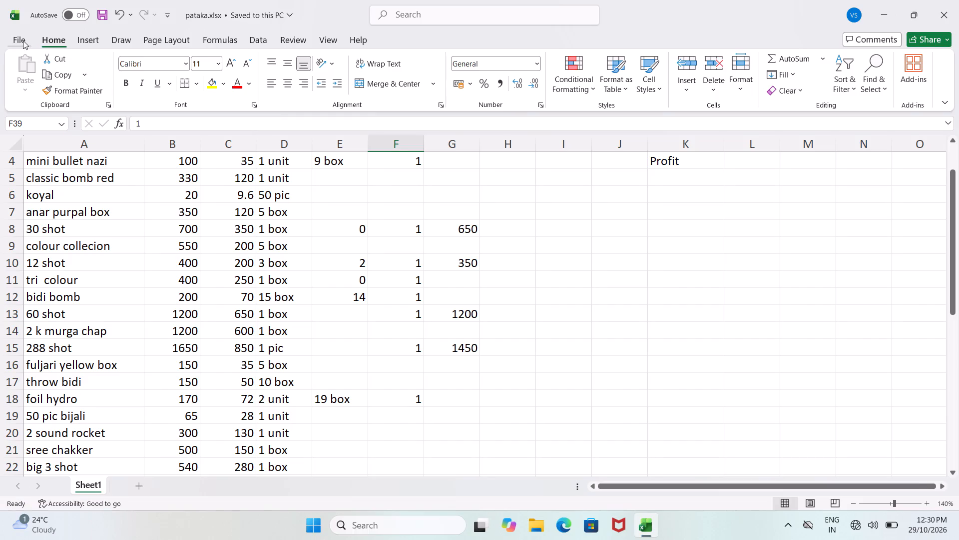
{"action": "left_click", "coordinate": [23, 40]}
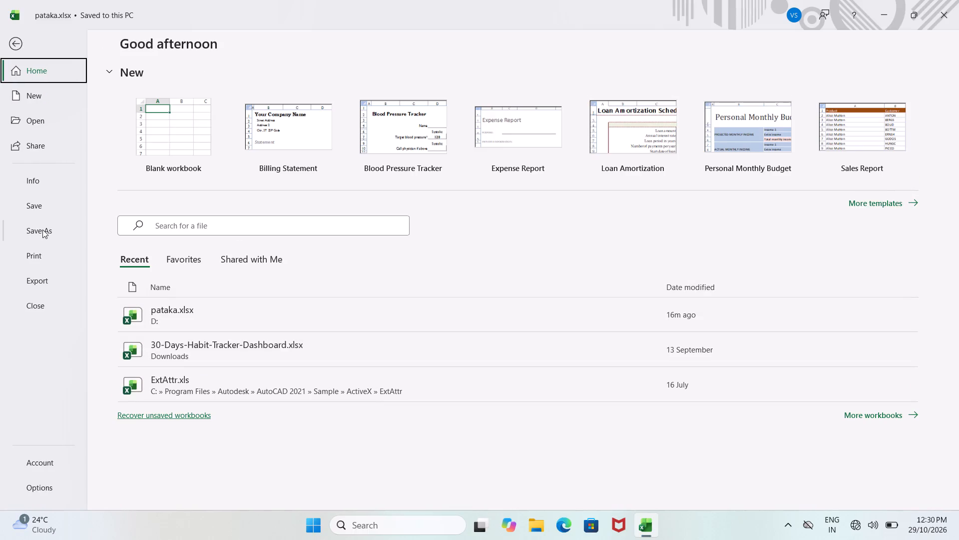
{"action": "left_click", "coordinate": [42, 229]}
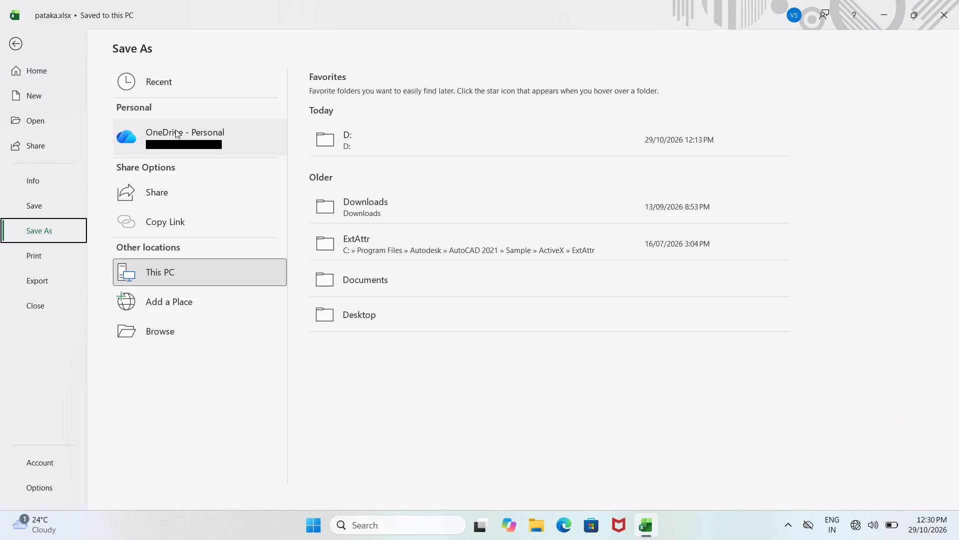
{"action": "left_click", "coordinate": [40, 203]}
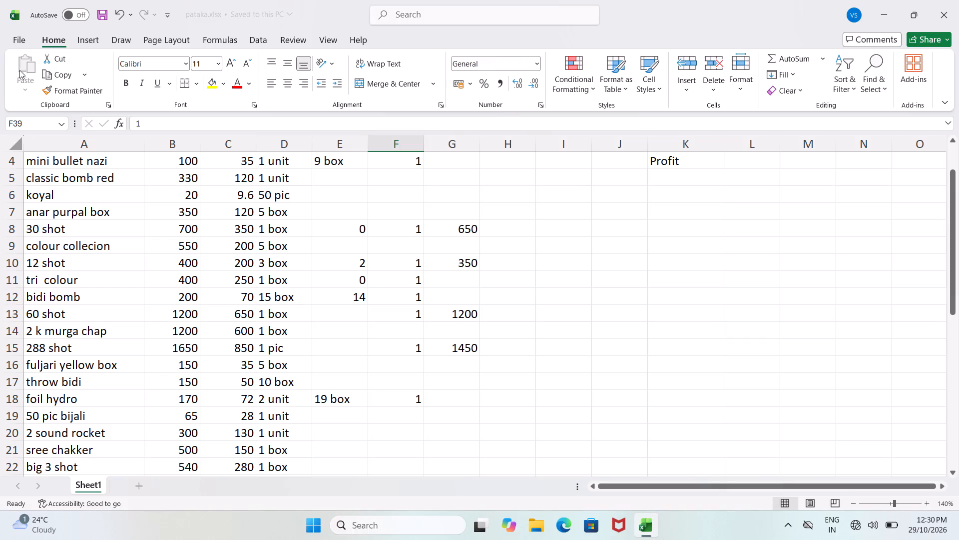
{"action": "left_click", "coordinate": [21, 40]}
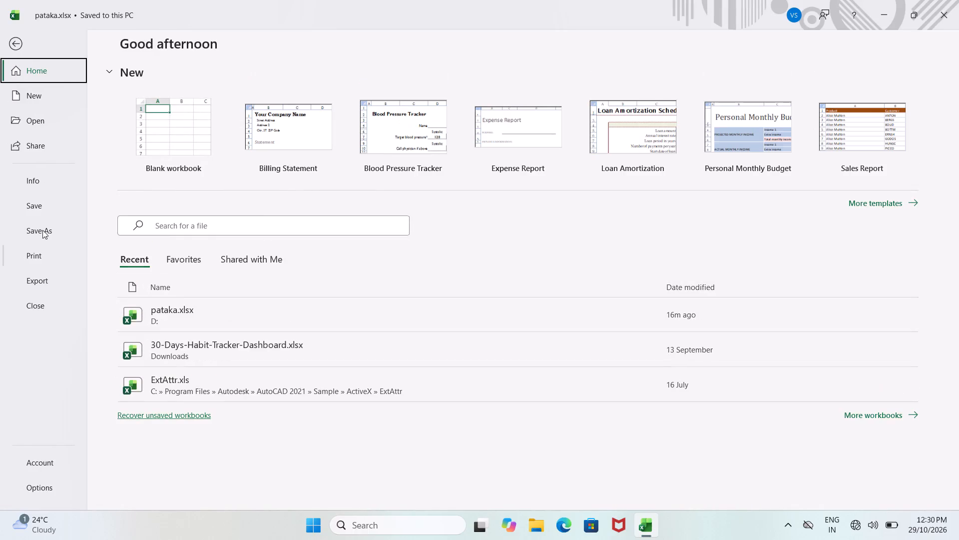
{"action": "left_click", "coordinate": [42, 230]}
{"action": "left_click", "coordinate": [42, 203]}
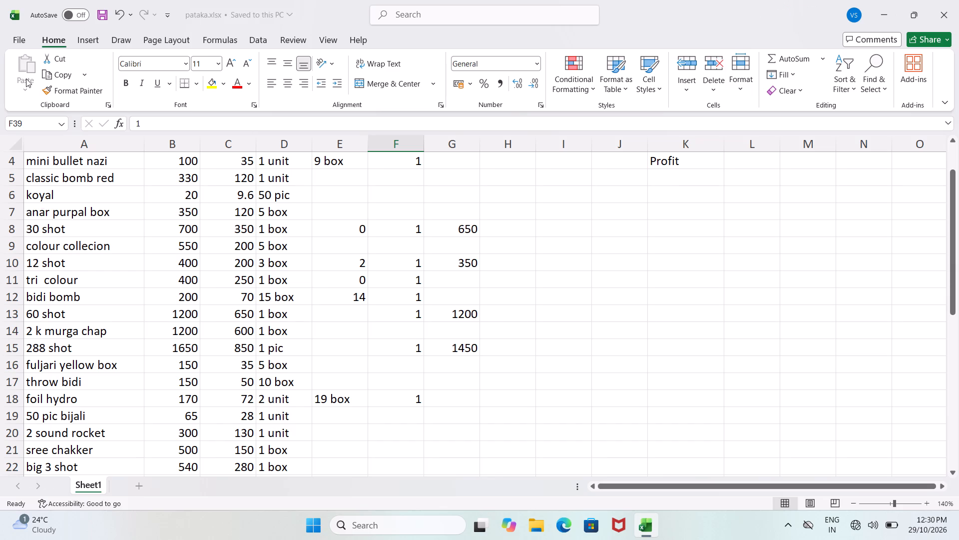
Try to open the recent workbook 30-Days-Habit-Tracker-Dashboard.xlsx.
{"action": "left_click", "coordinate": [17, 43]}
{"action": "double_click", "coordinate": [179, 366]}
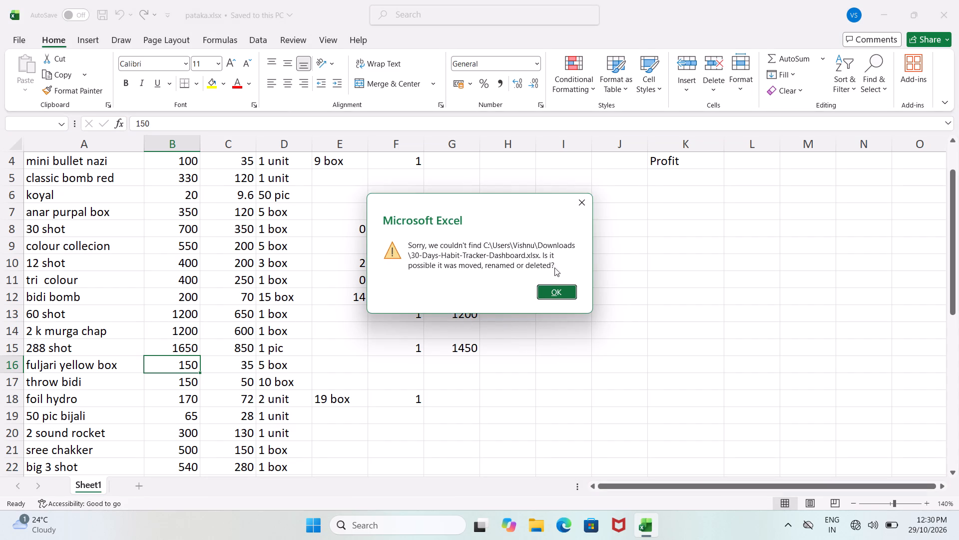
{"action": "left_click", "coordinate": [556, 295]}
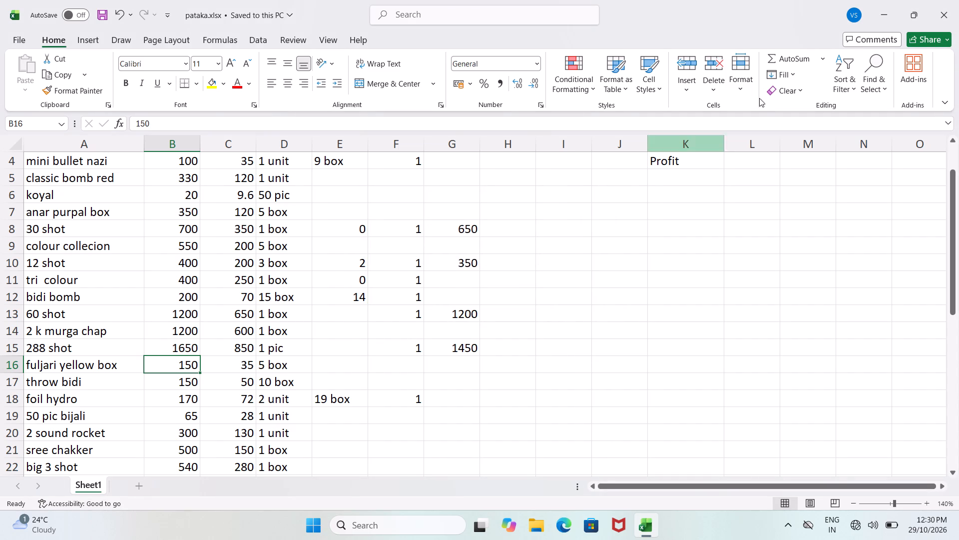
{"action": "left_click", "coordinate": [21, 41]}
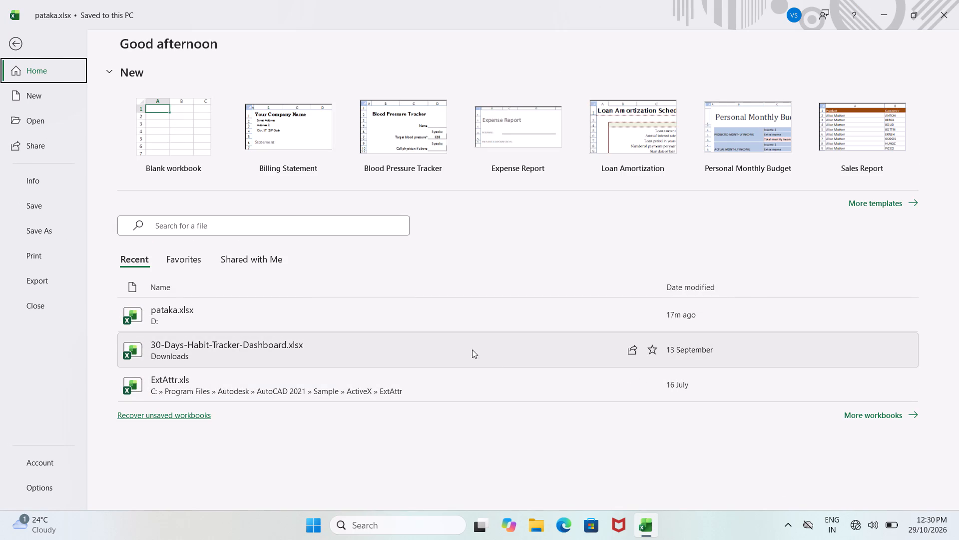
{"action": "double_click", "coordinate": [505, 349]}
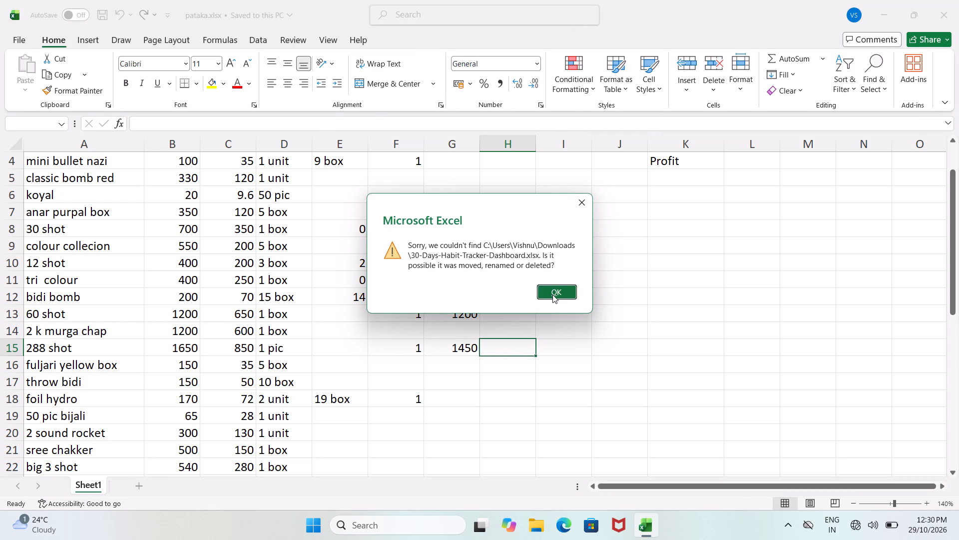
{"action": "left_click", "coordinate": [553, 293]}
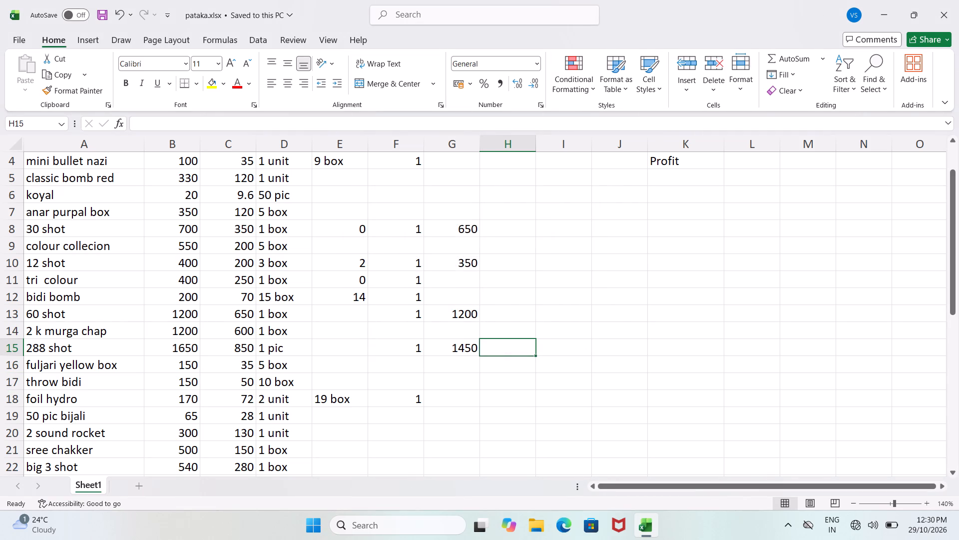
Close the pataka.xlsx workbook.
{"action": "left_click", "coordinate": [949, 3]}
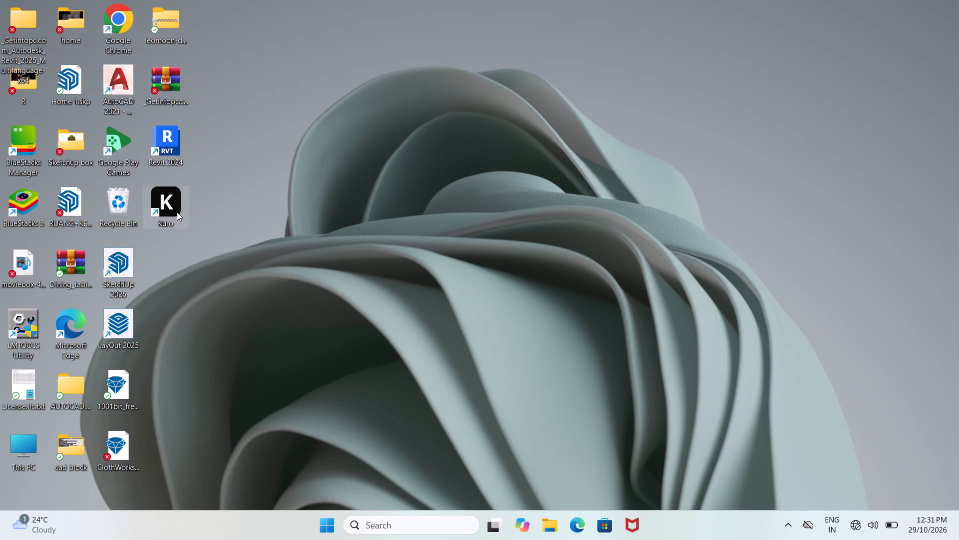
Switch to File Explorer and reopen pataka.xlsx in Excel from USB Drive (D:).
{"action": "left_click", "coordinate": [546, 523]}
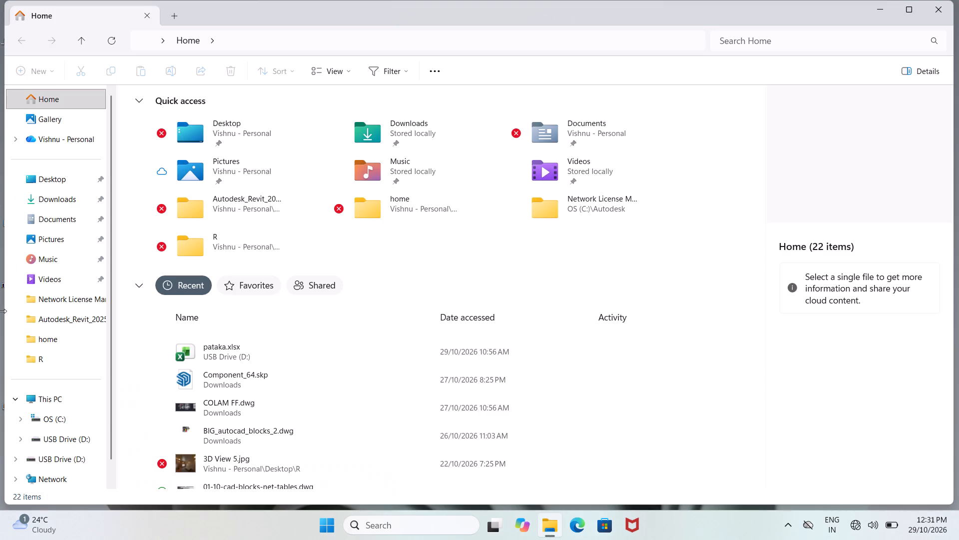
{"action": "left_click", "coordinate": [84, 434]}
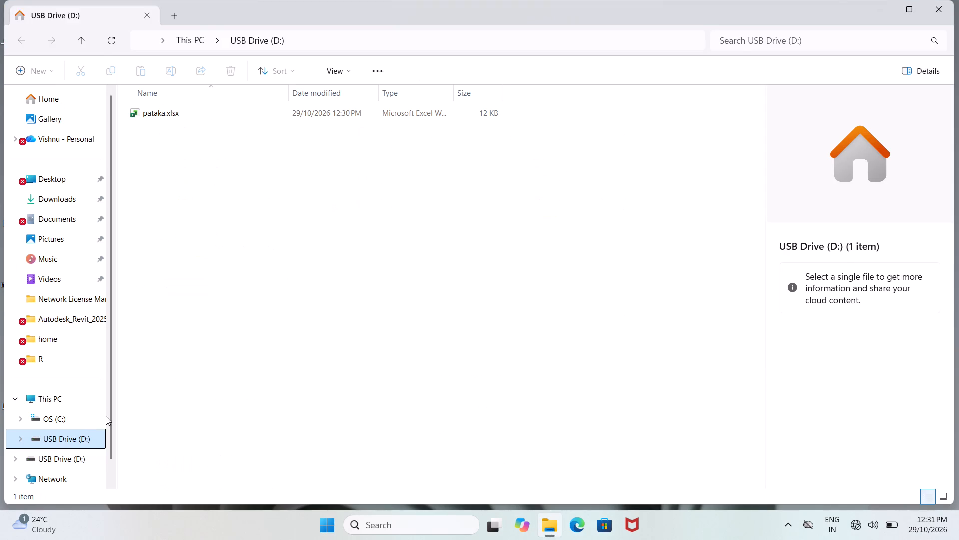
{"action": "double_click", "coordinate": [206, 110]}
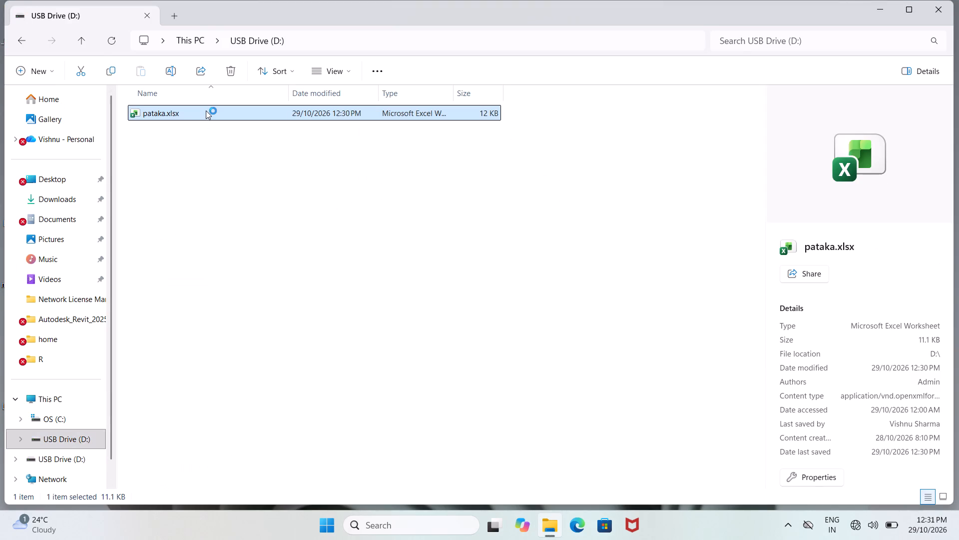
{"action": "left_click", "coordinate": [206, 110]}
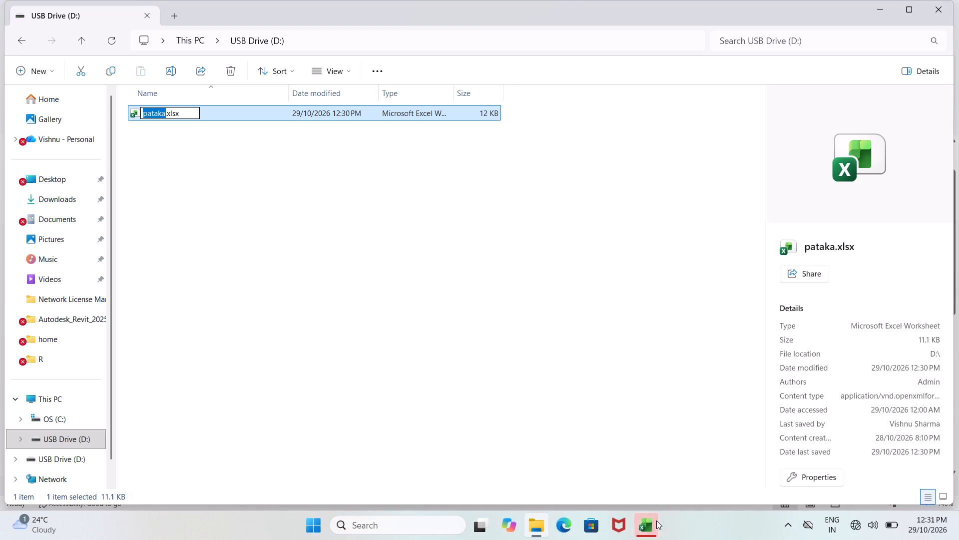
{"action": "left_click", "coordinate": [650, 522]}
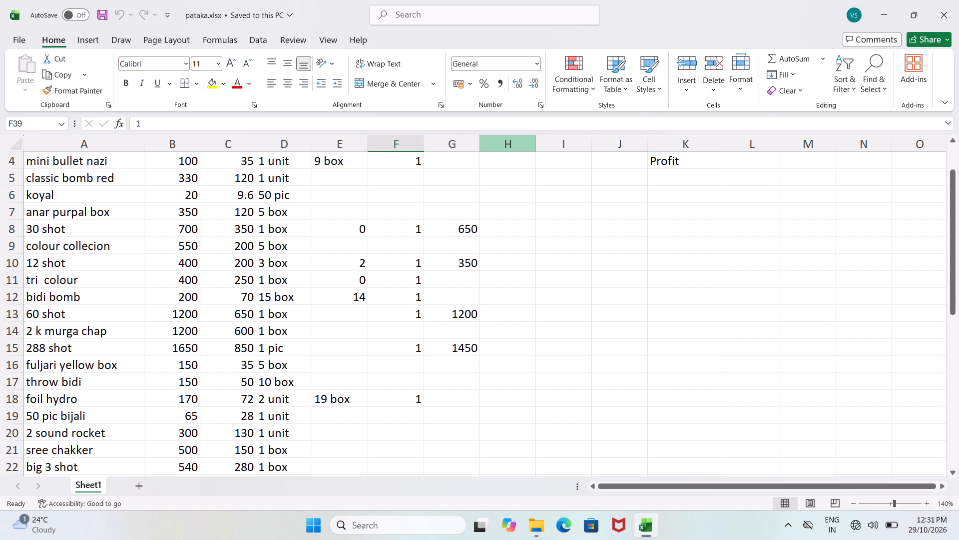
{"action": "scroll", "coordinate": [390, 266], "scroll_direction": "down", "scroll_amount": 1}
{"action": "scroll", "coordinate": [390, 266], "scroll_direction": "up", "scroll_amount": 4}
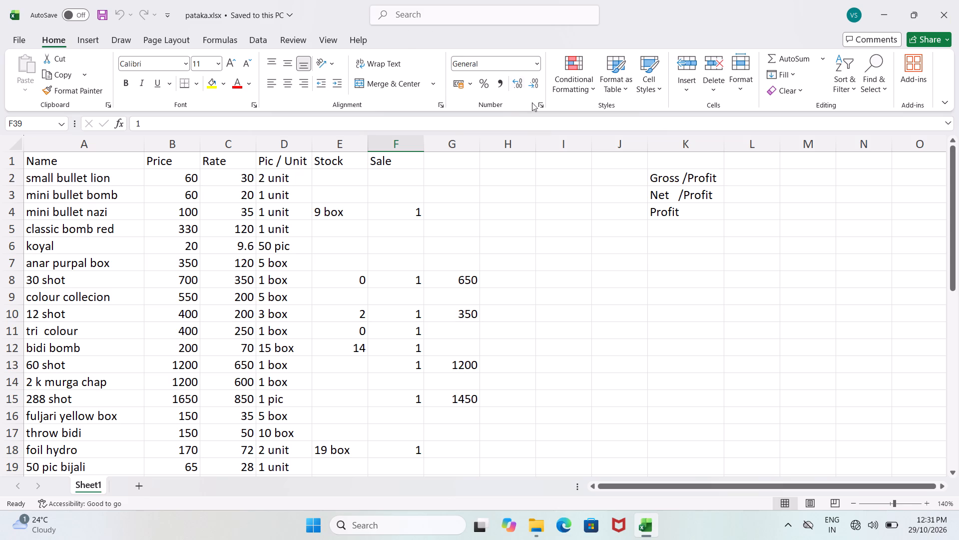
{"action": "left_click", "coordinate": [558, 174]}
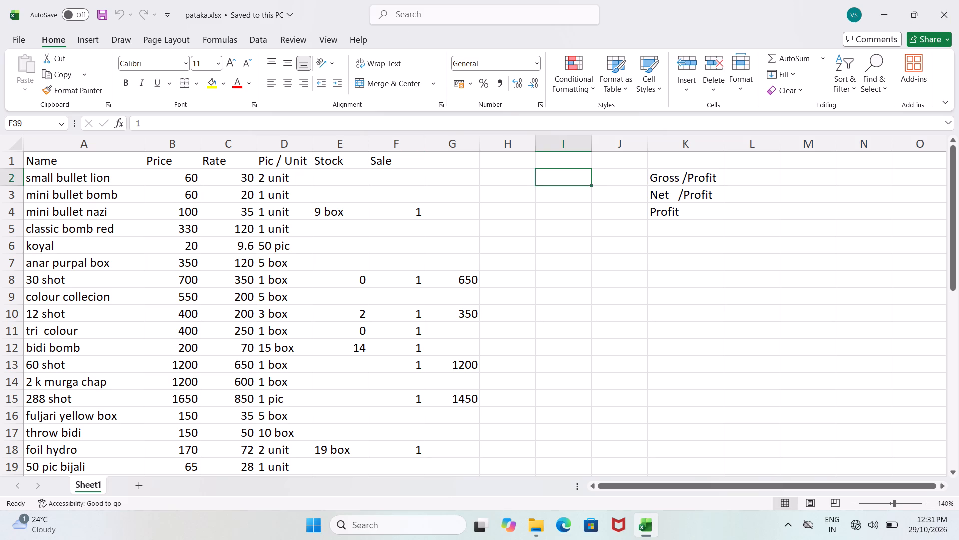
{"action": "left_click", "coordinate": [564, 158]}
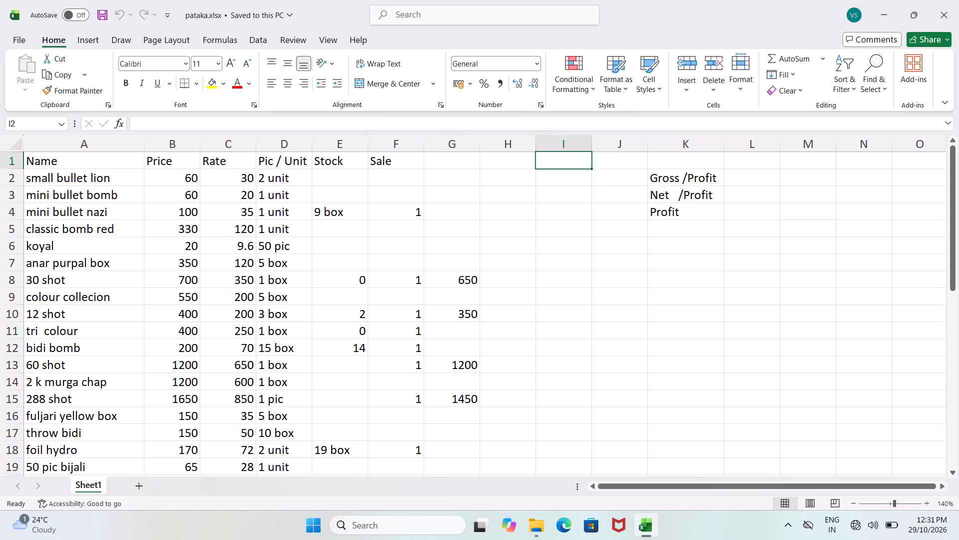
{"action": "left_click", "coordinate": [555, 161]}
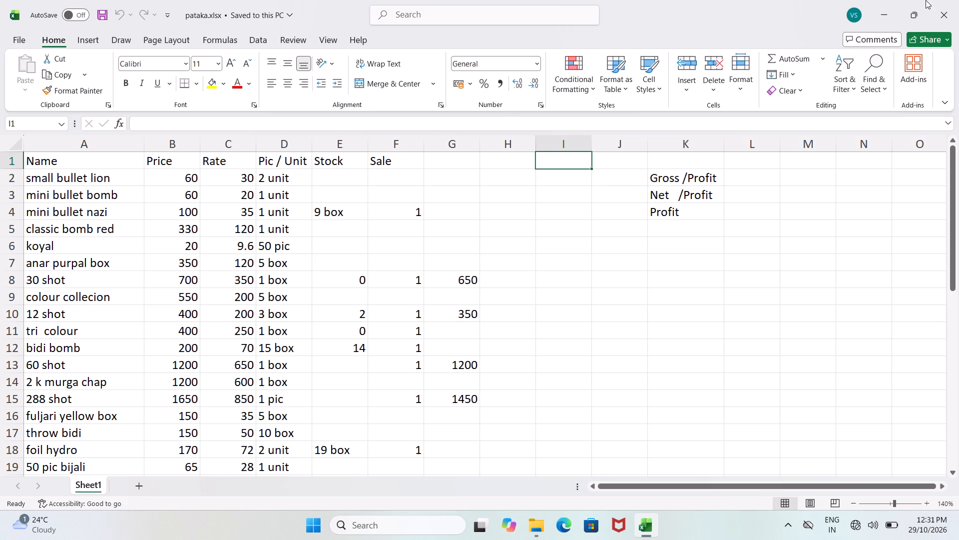